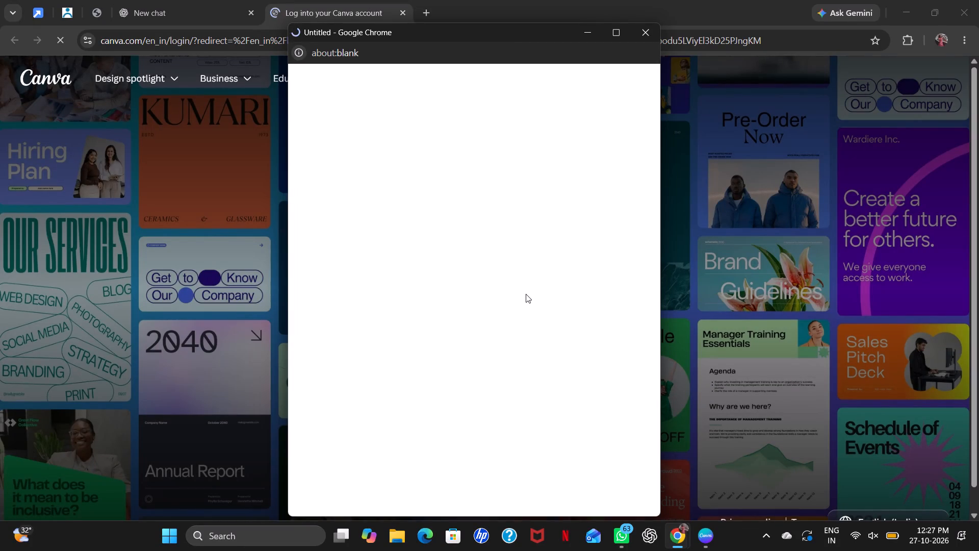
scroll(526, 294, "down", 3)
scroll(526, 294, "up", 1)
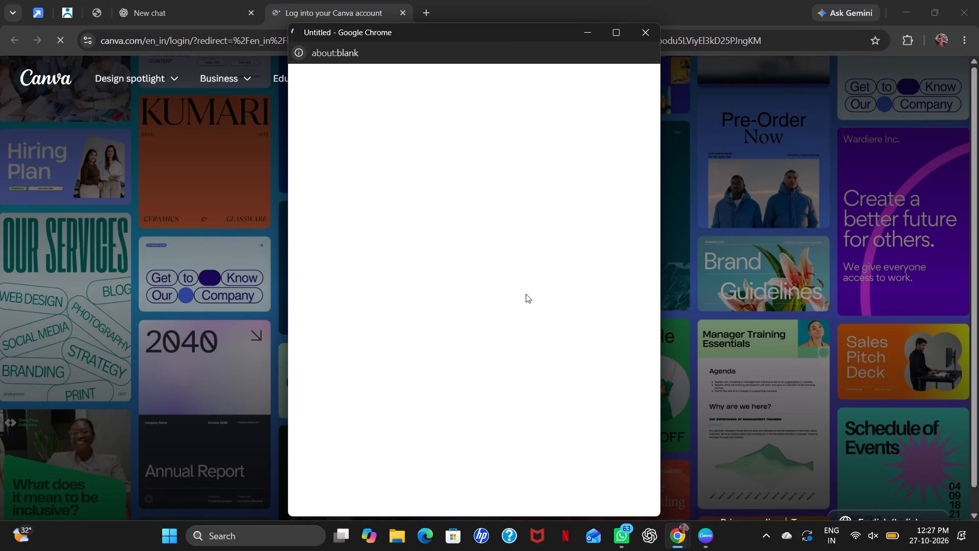
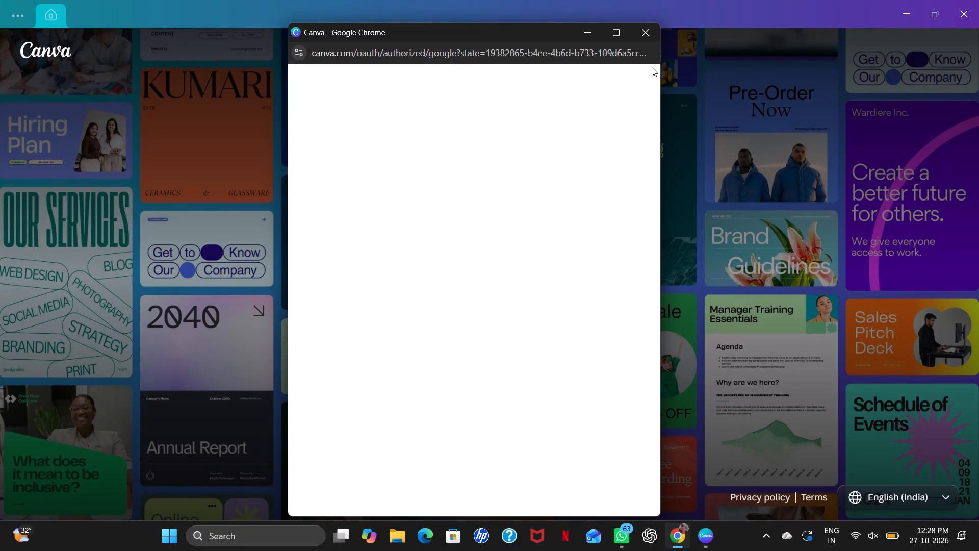
Close the blank Canva Google authorisation window.
left_click(646, 35)
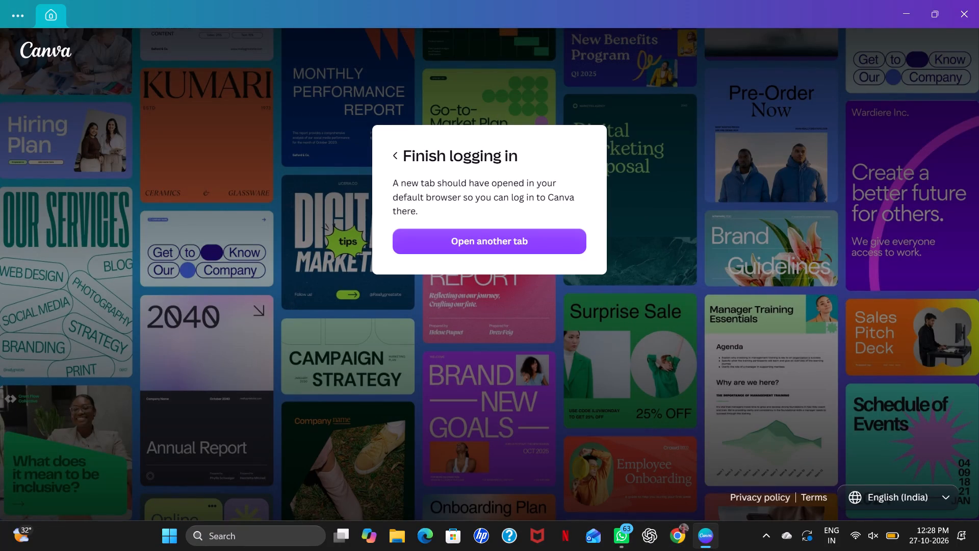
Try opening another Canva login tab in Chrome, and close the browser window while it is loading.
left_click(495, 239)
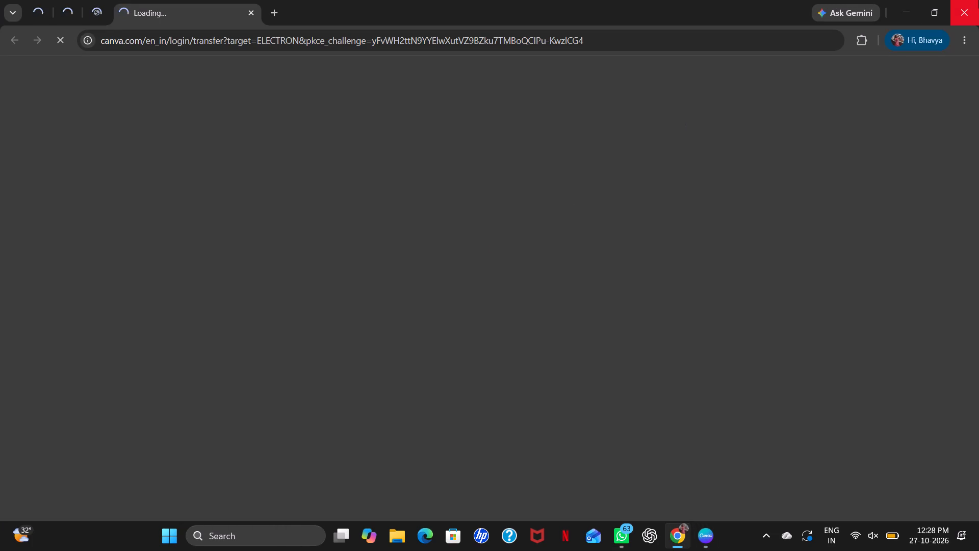
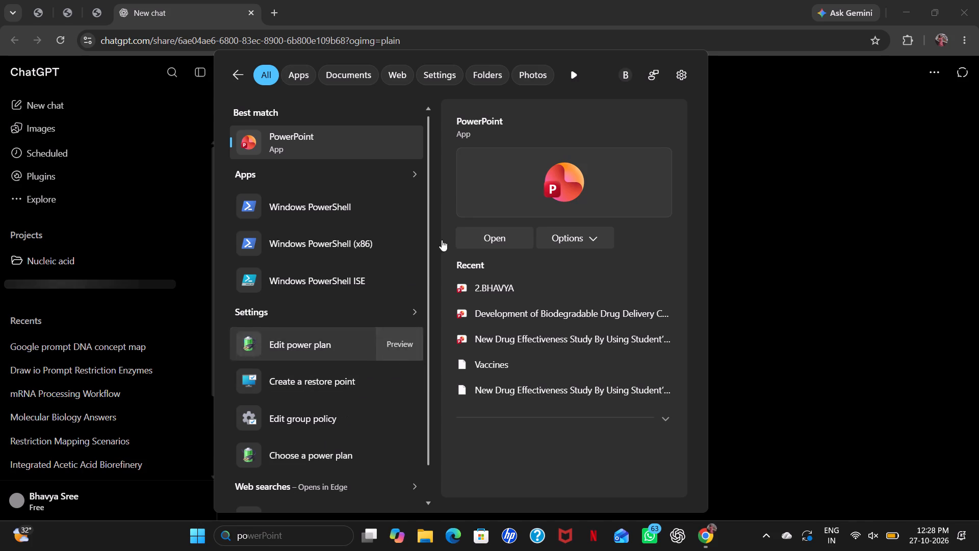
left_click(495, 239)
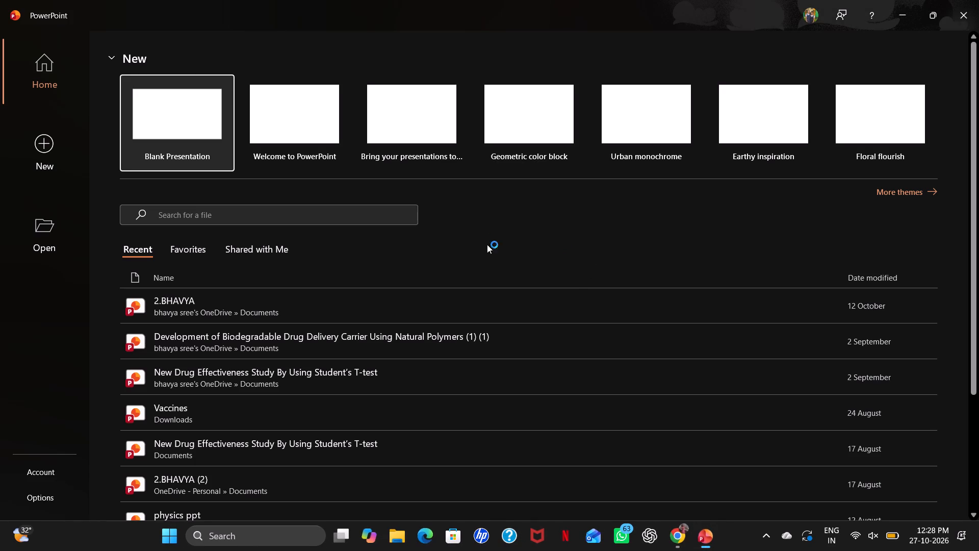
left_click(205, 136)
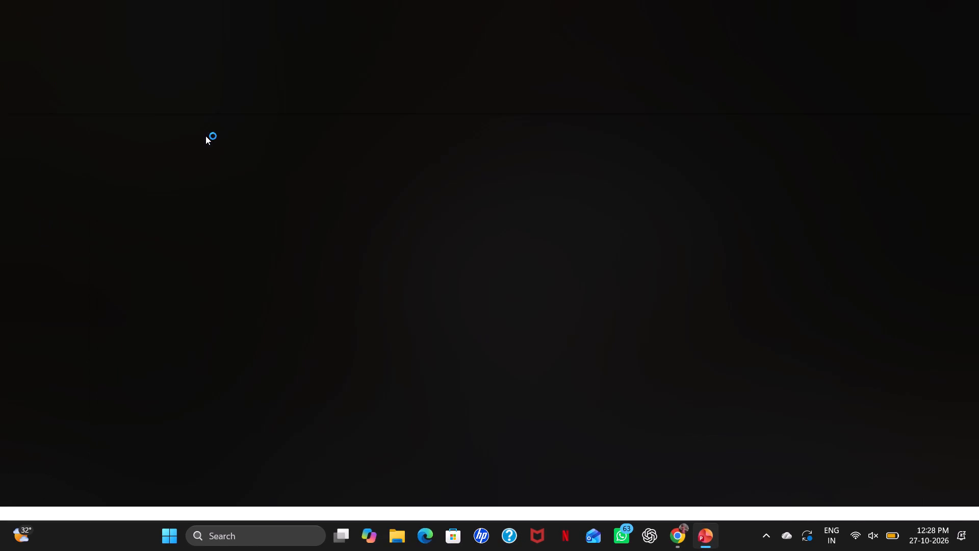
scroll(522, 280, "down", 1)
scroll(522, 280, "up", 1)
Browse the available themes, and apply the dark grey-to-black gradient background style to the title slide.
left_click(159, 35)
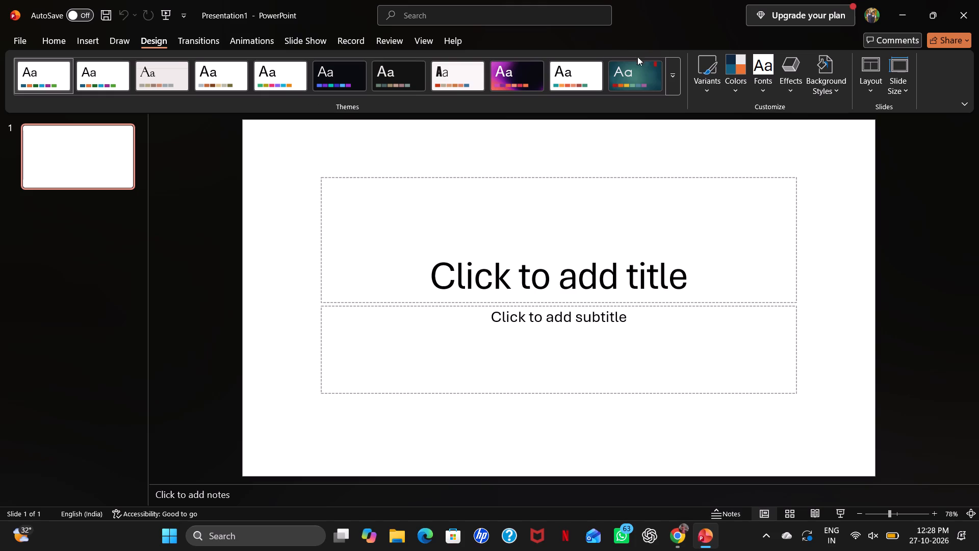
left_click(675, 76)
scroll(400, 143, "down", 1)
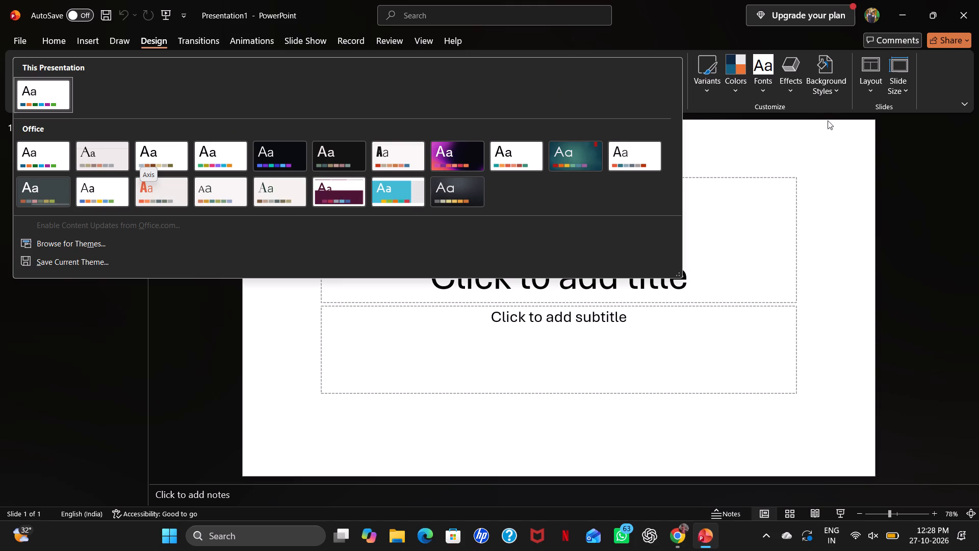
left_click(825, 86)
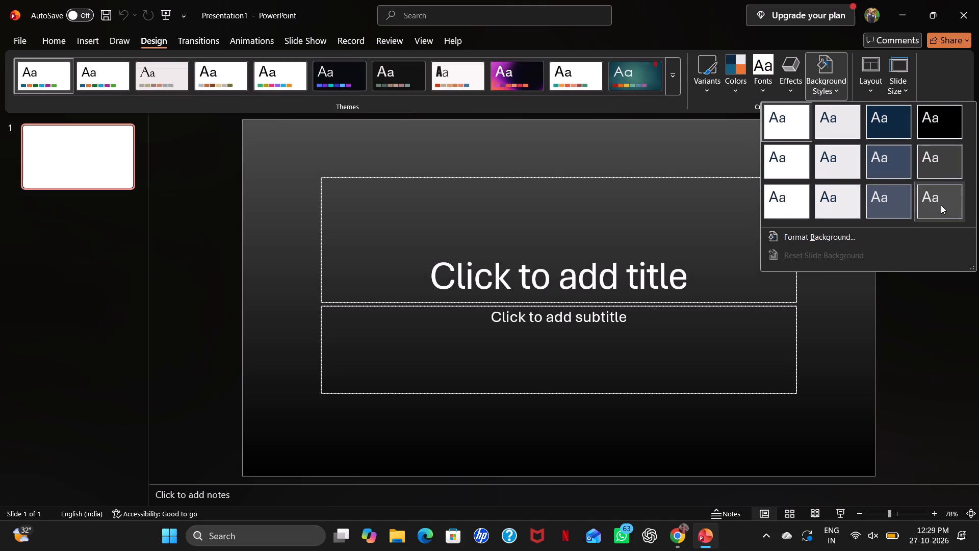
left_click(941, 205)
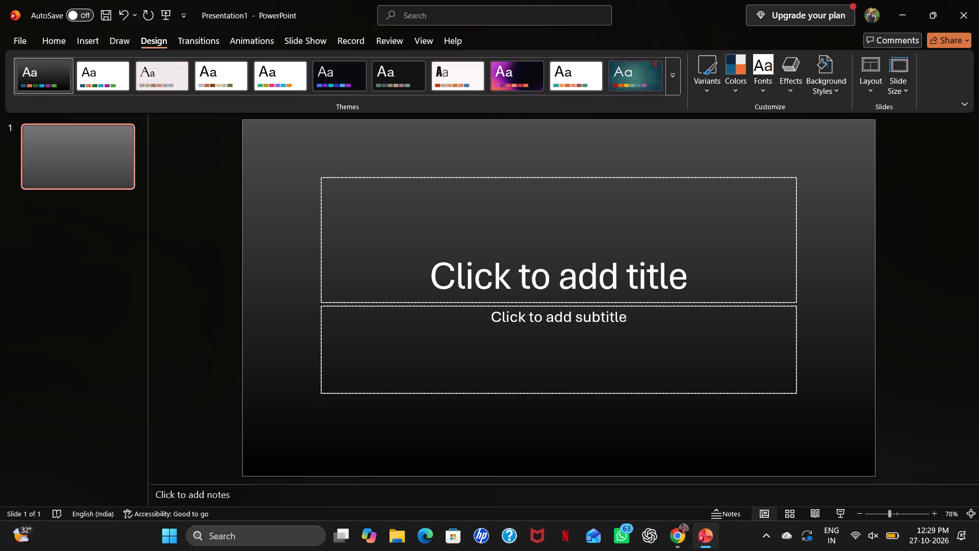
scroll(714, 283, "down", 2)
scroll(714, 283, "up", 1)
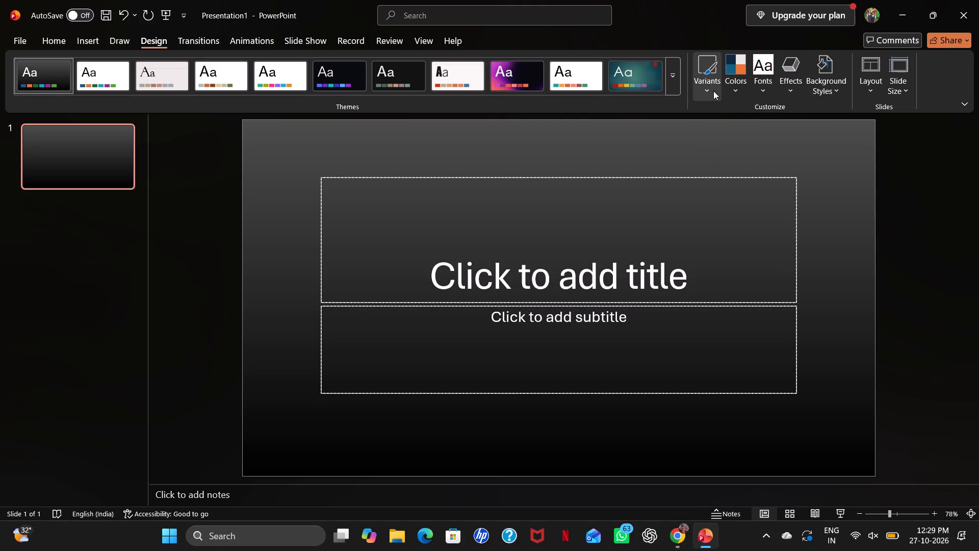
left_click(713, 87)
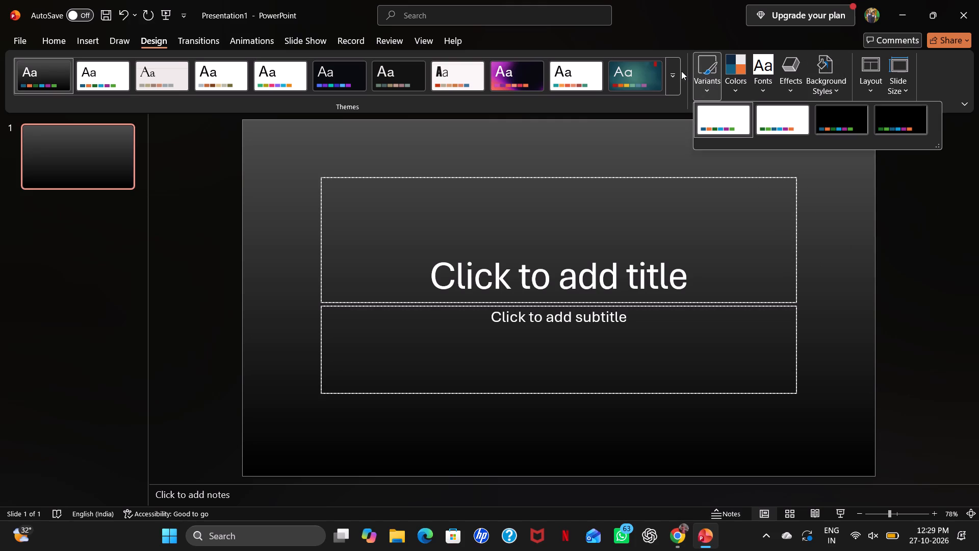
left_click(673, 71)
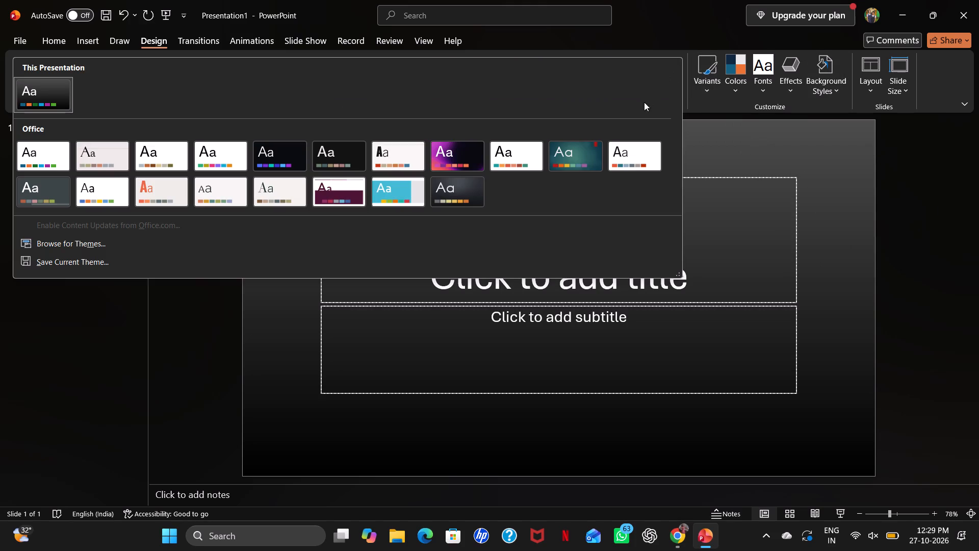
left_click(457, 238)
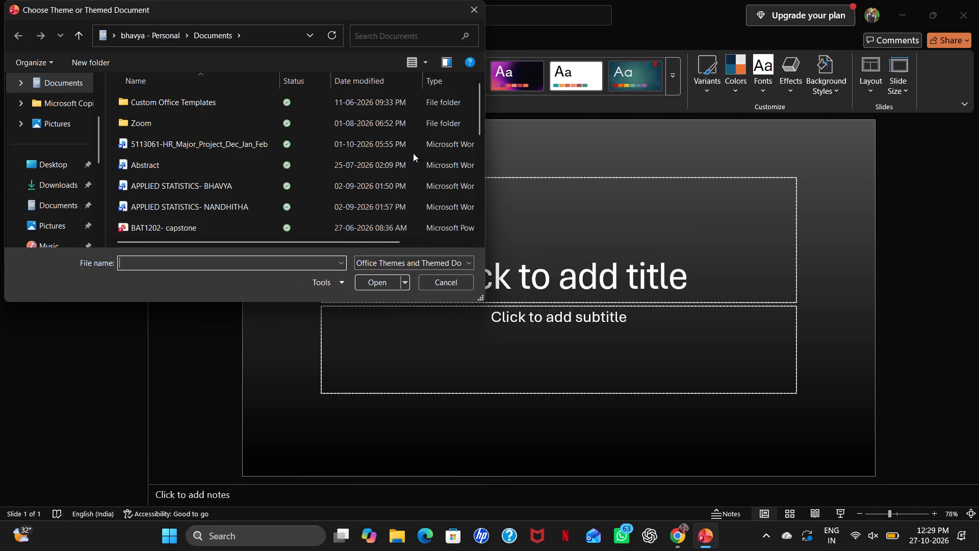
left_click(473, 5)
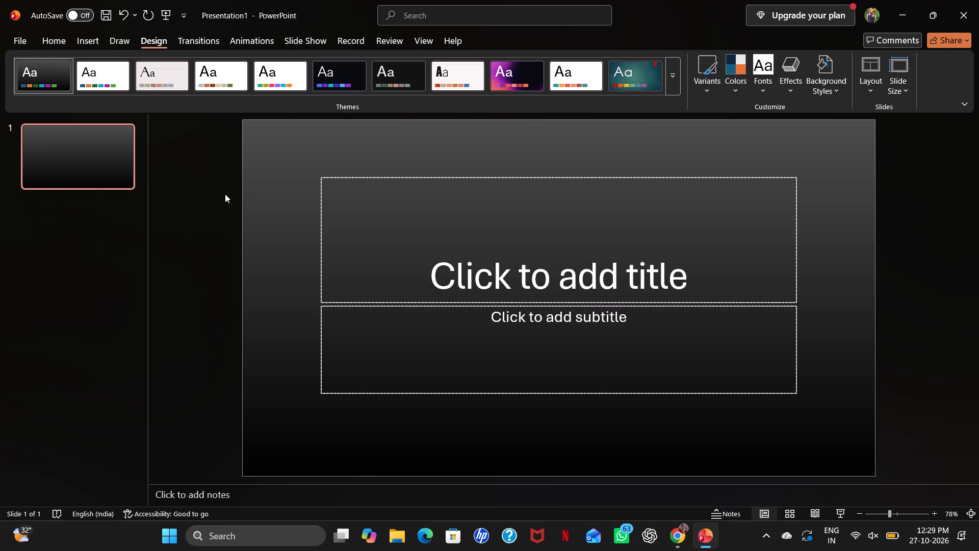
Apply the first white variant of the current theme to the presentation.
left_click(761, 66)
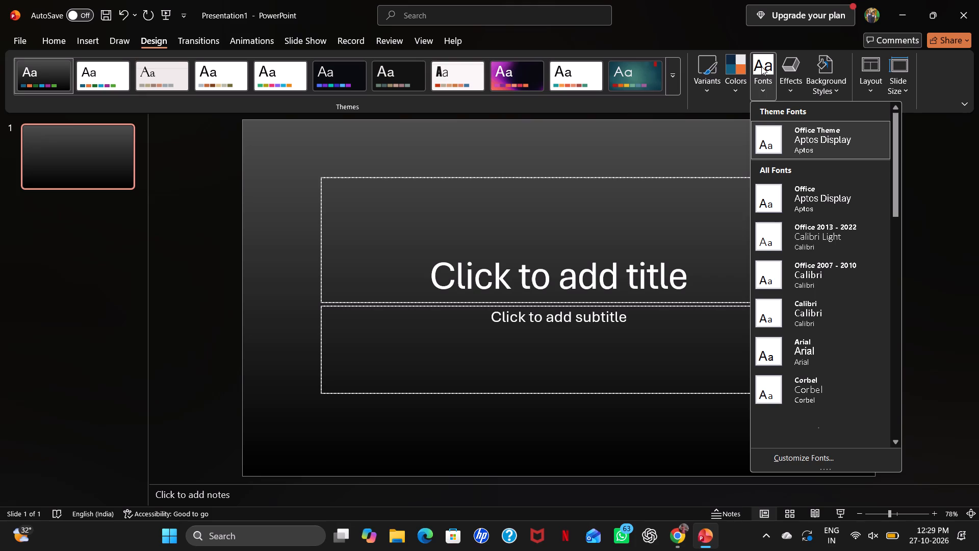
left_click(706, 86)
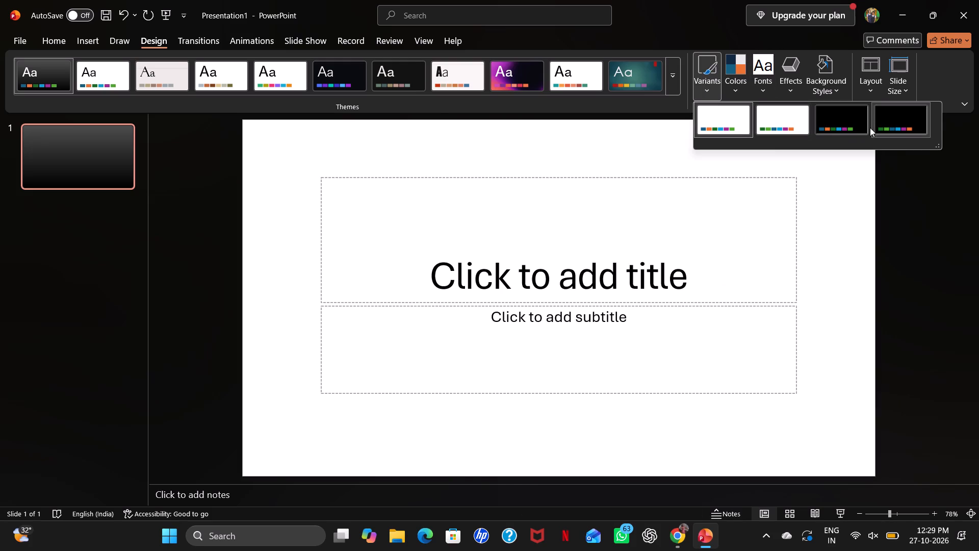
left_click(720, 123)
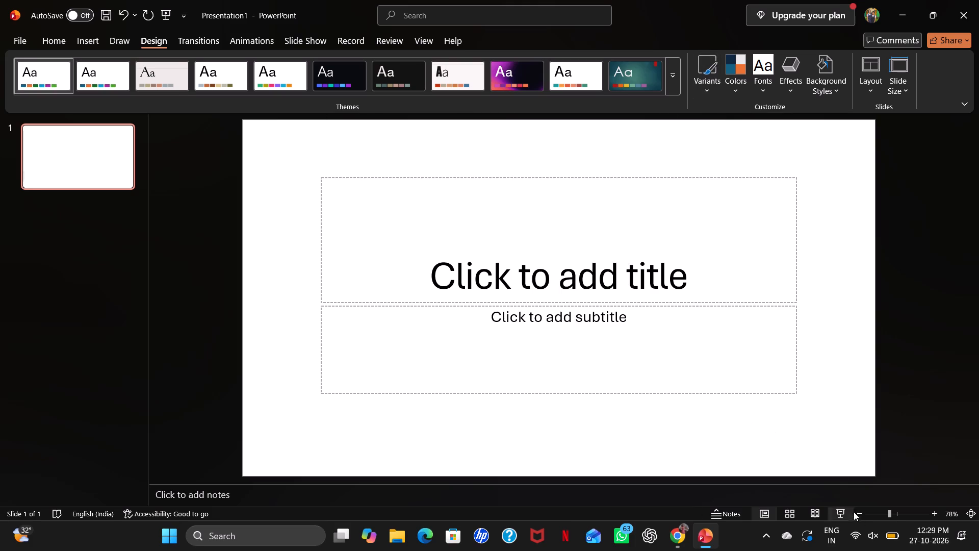
Switch the Windows color mode to Light in the system settings, and close the settings window.
left_click(877, 546)
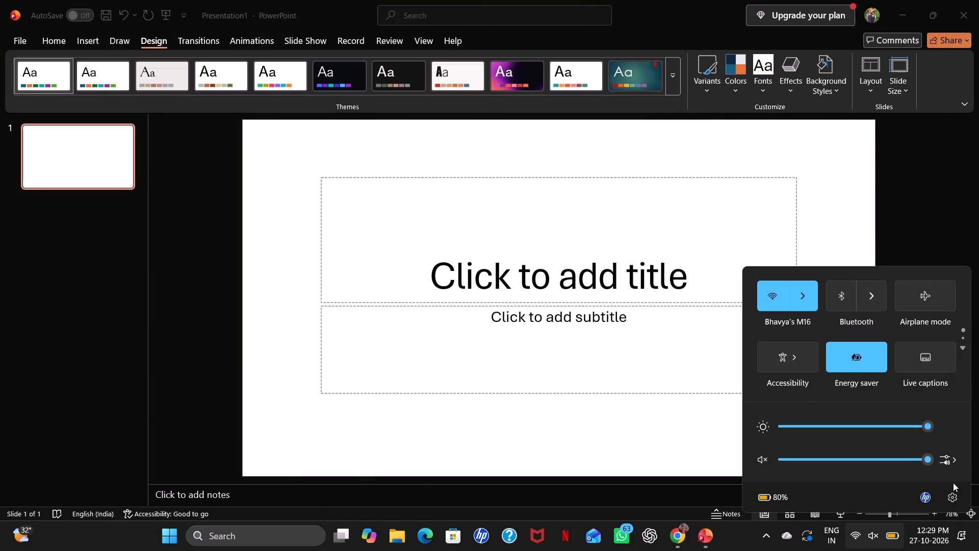
left_click(956, 495)
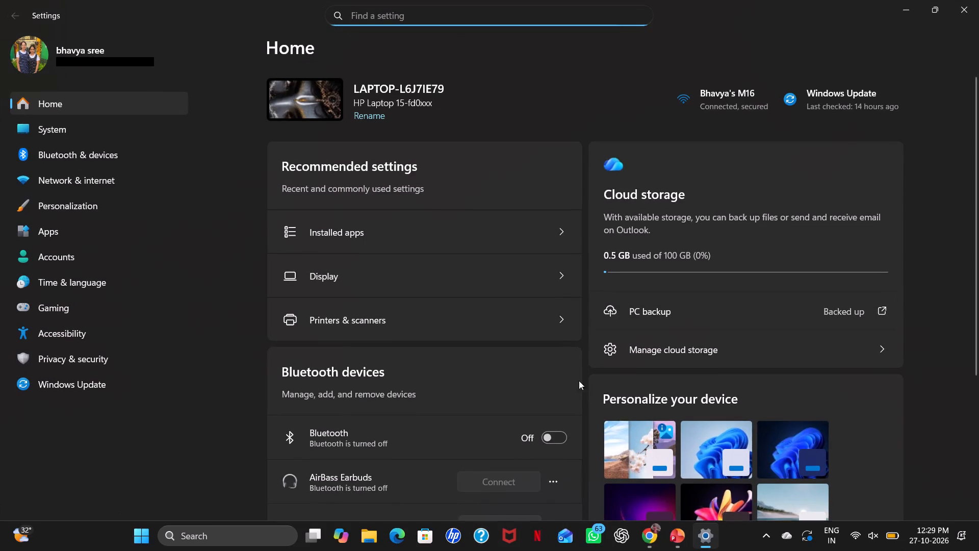
scroll(522, 440, "down", 2)
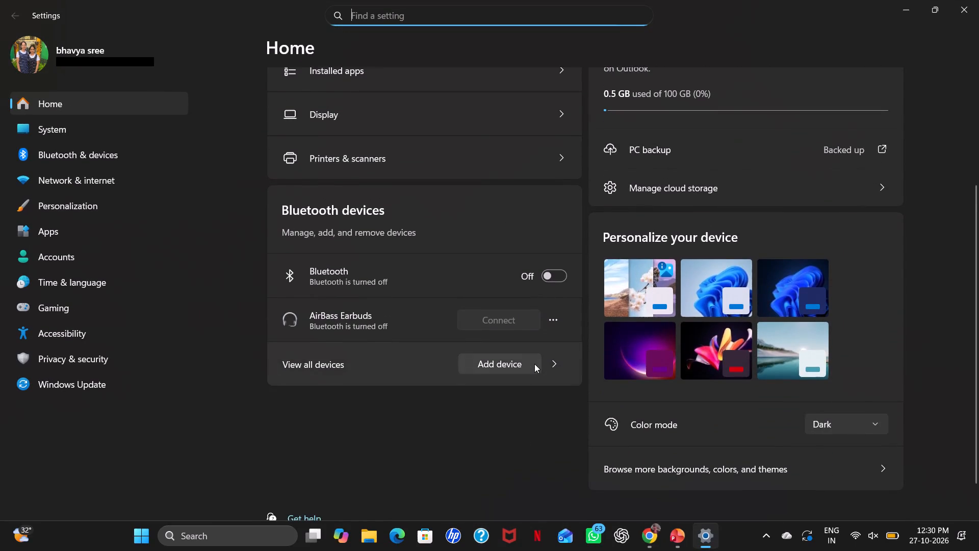
scroll(534, 364, "down", 1)
left_click(840, 388)
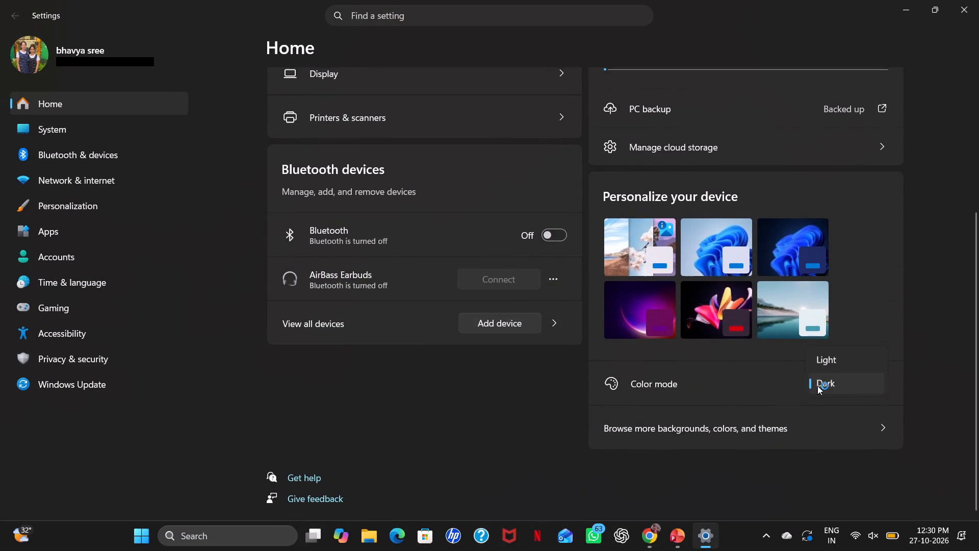
left_click(837, 357)
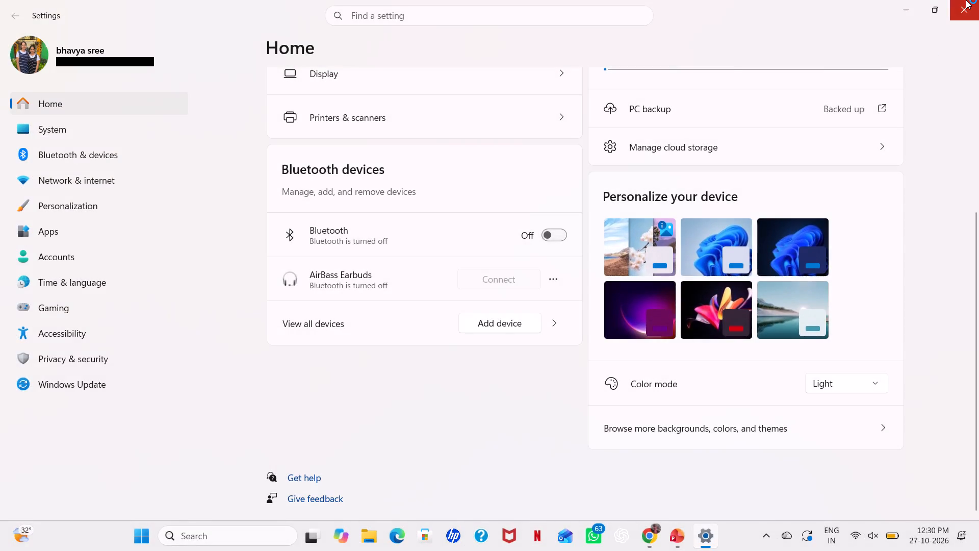
left_click(966, 0)
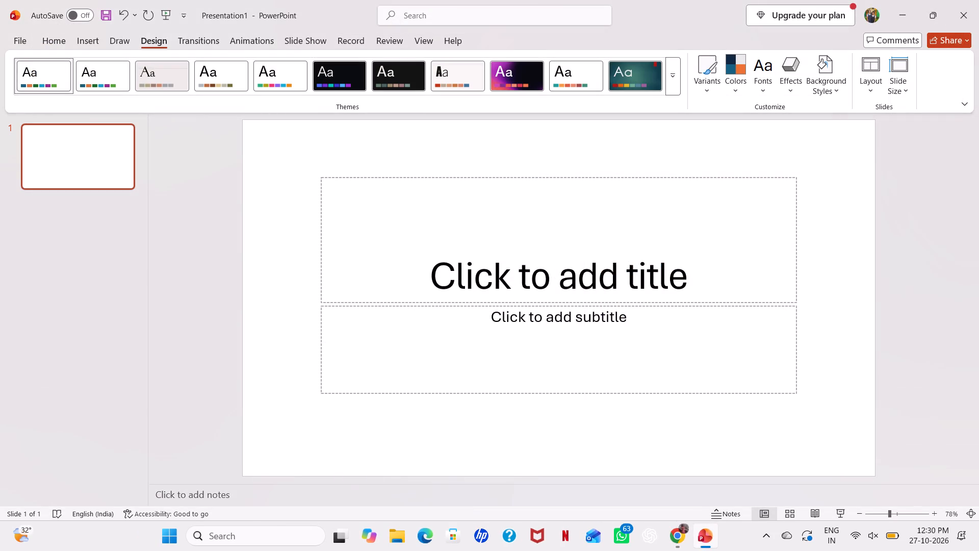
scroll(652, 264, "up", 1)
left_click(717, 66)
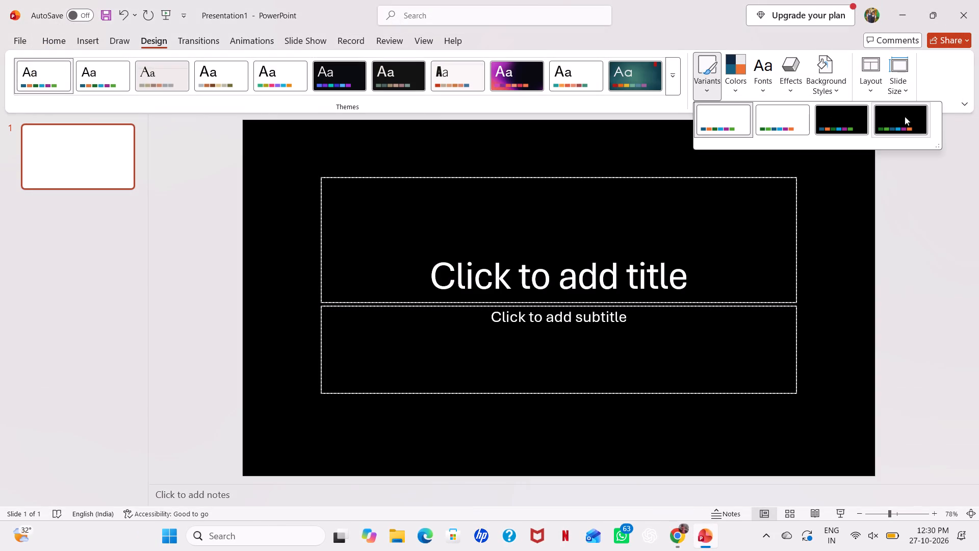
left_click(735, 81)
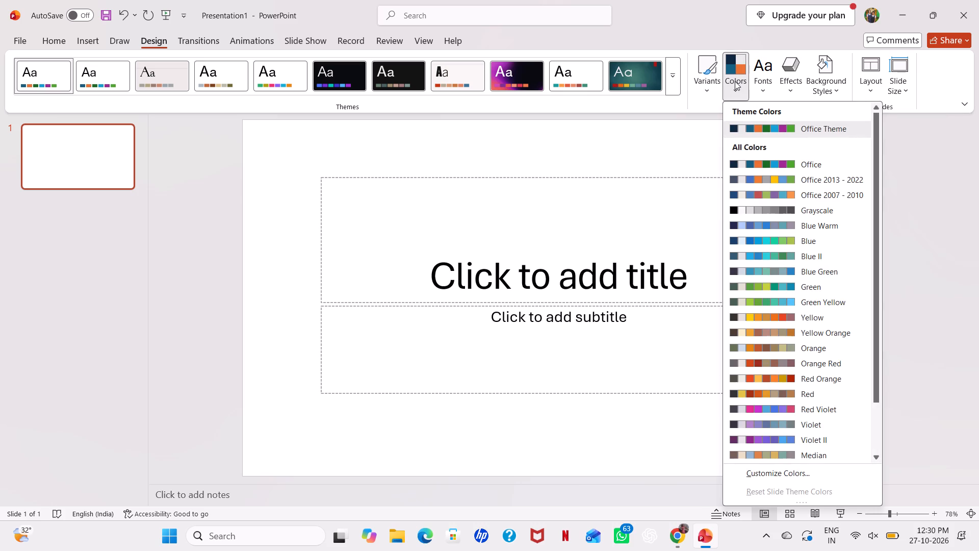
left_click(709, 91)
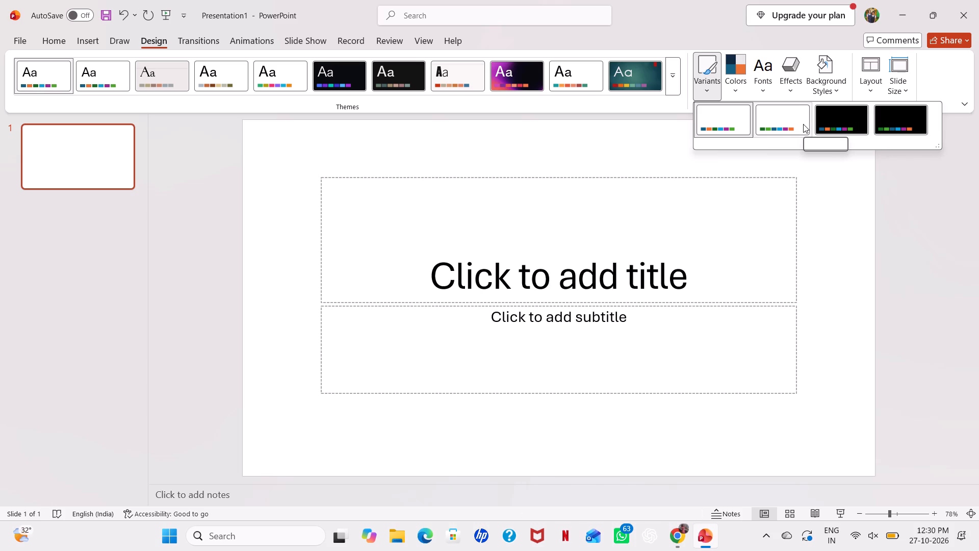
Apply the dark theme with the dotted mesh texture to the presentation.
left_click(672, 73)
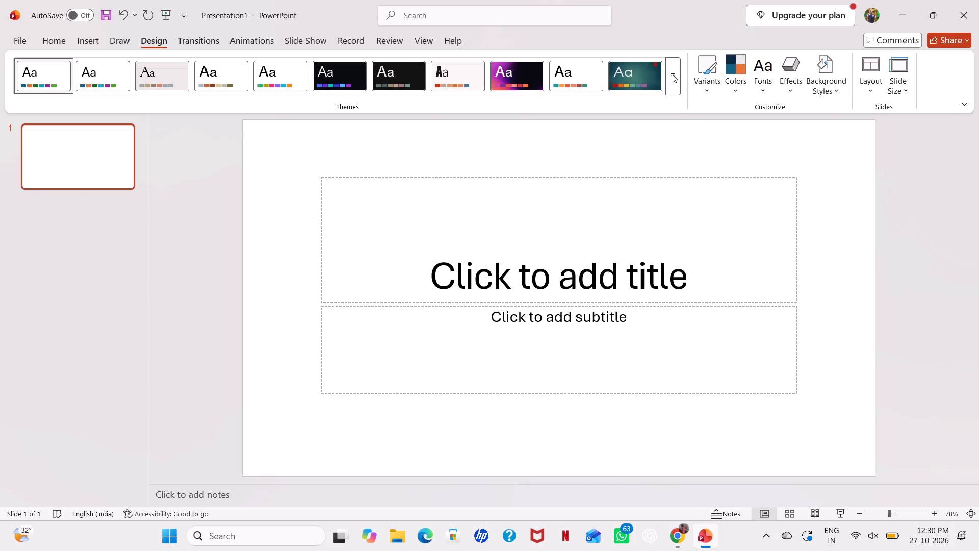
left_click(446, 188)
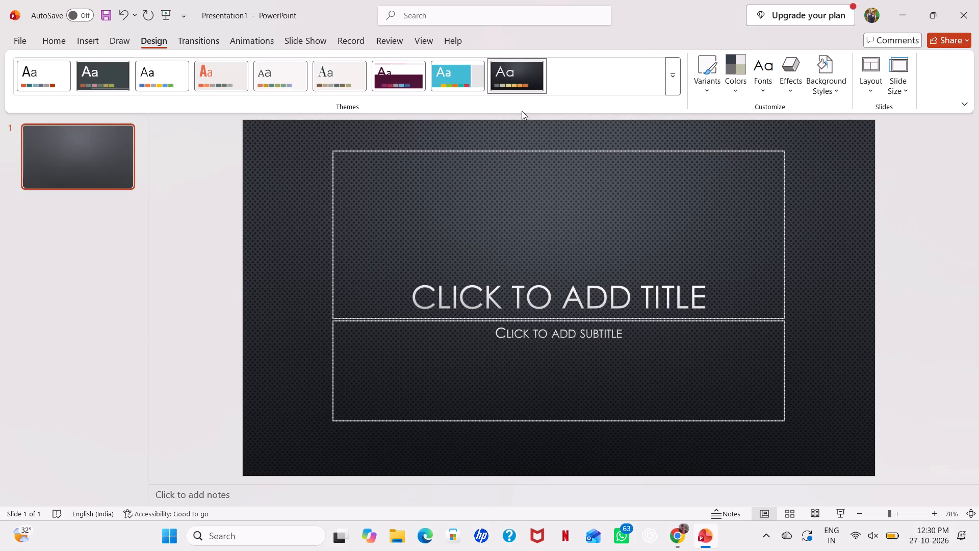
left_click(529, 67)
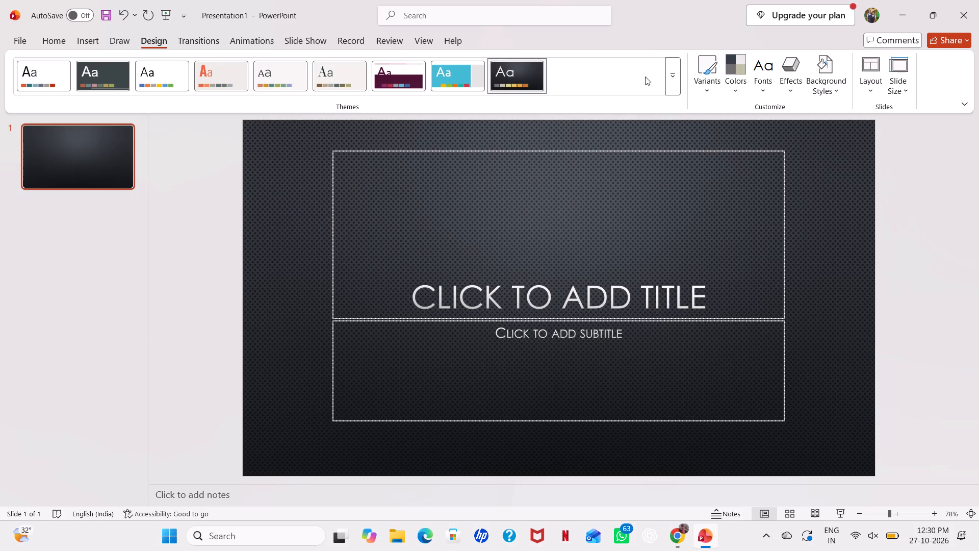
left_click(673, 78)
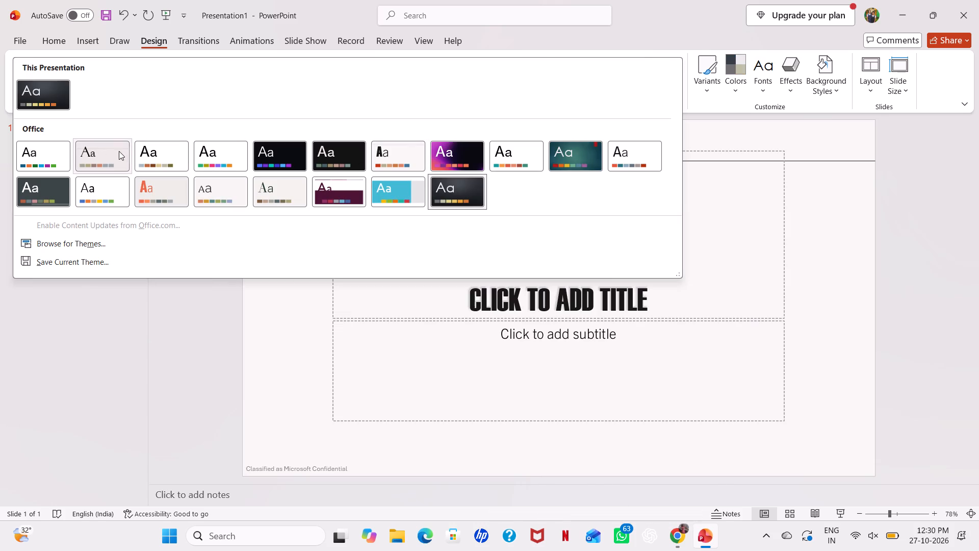
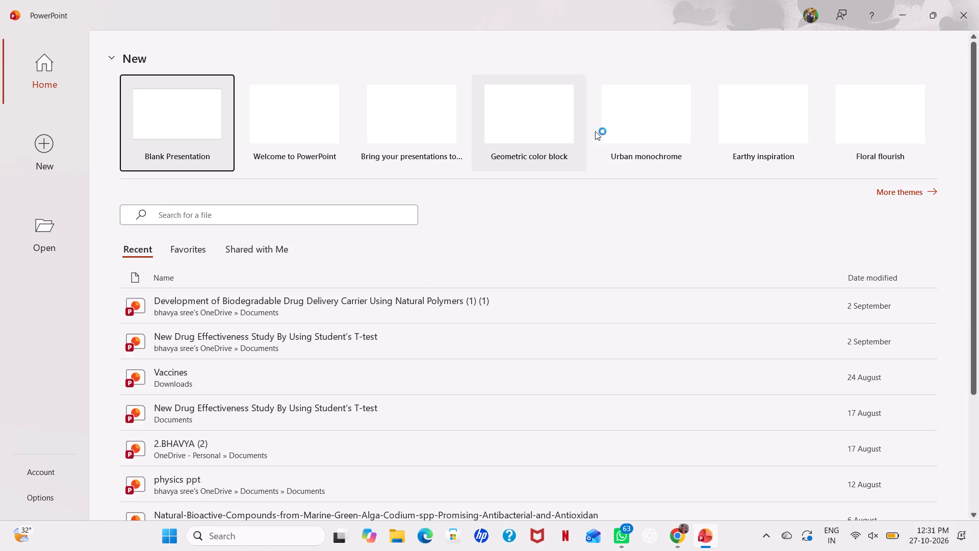
scroll(534, 135, "left", 3)
left_click(928, 190)
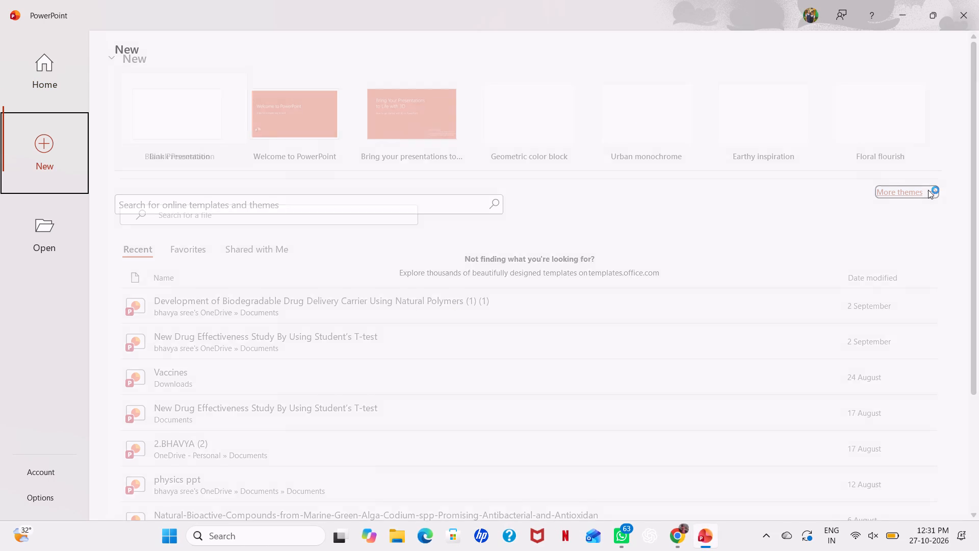
scroll(379, 328, "down", 1)
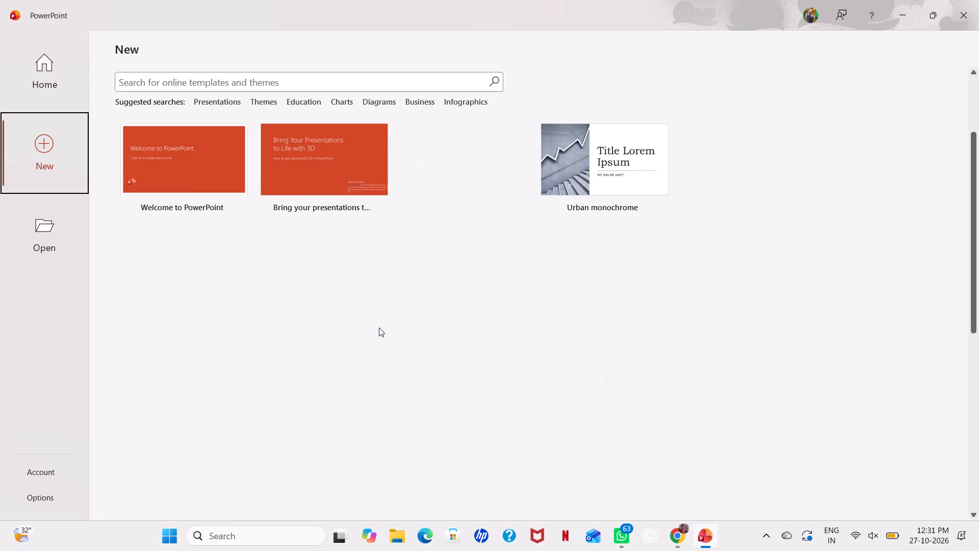
scroll(379, 328, "down", 1)
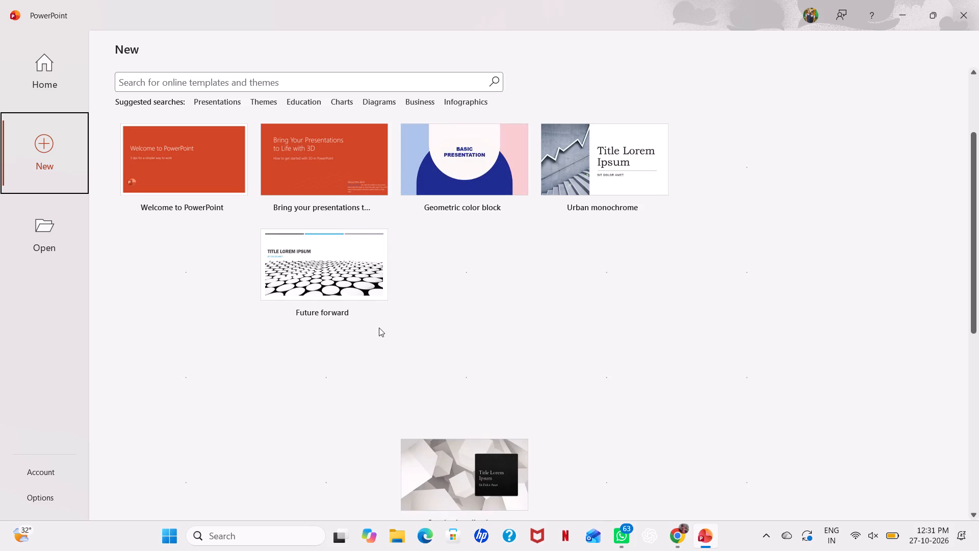
Search the online templates for "genetic engineering", and return to the full template gallery.
left_click(322, 86)
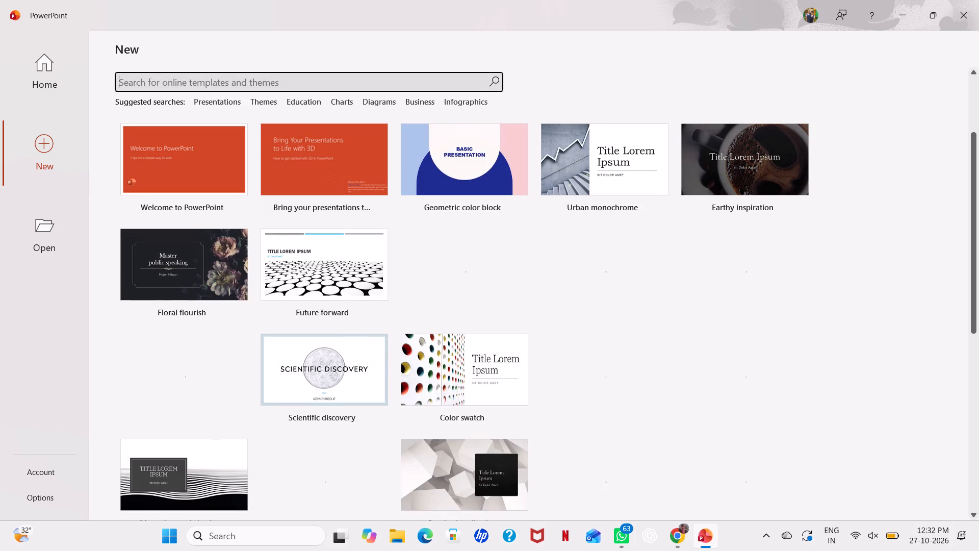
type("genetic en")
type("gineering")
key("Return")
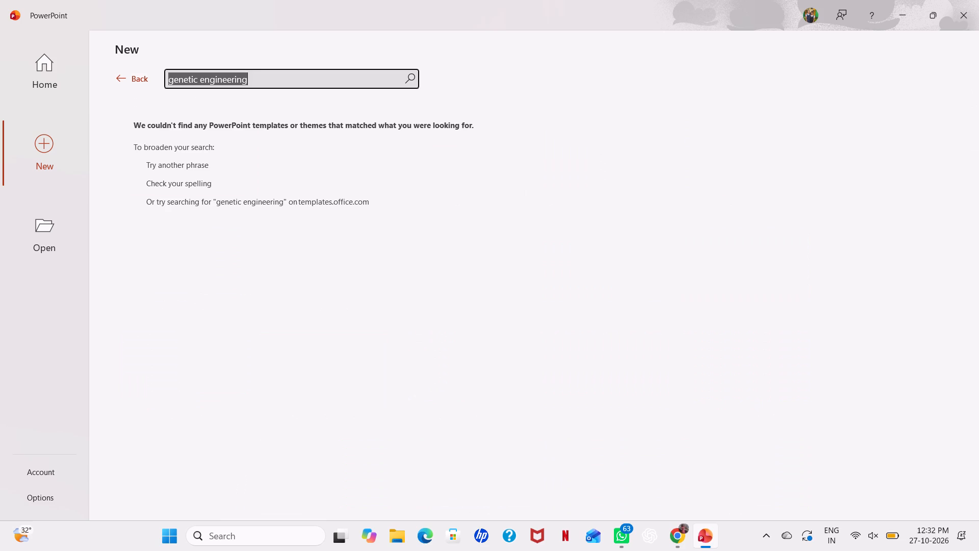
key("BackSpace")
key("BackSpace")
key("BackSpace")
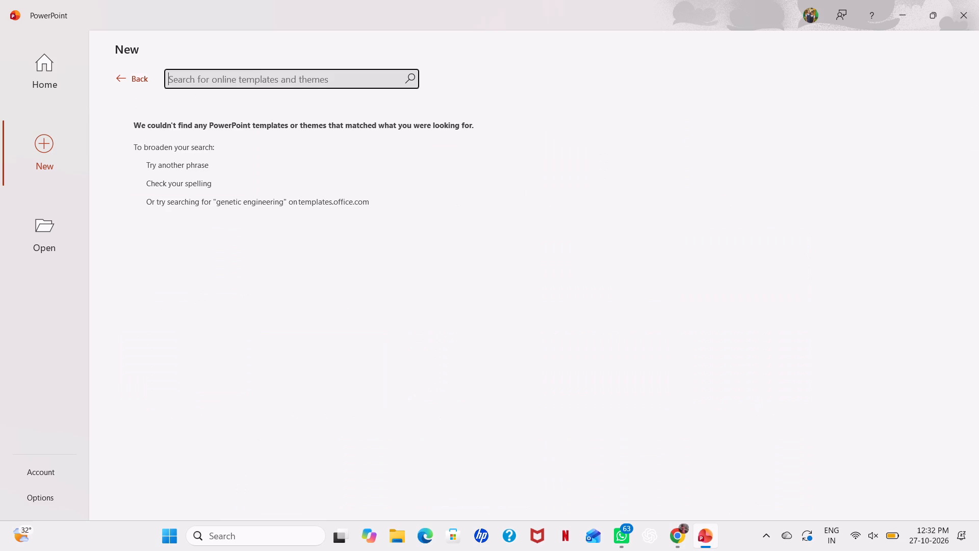
left_click(136, 78)
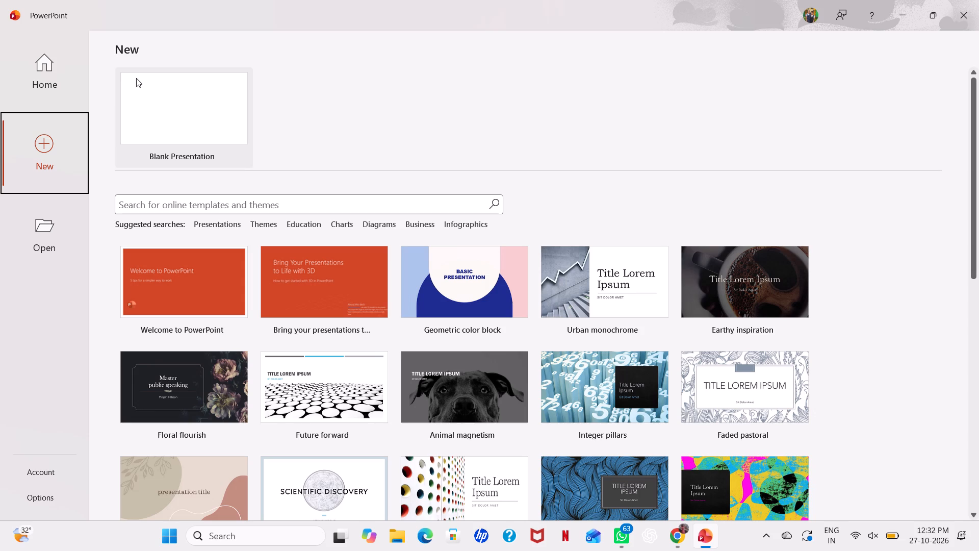
Create a new presentation from the Crop template, previewing the Circuit template for comparison first.
scroll(502, 342, "down", 2)
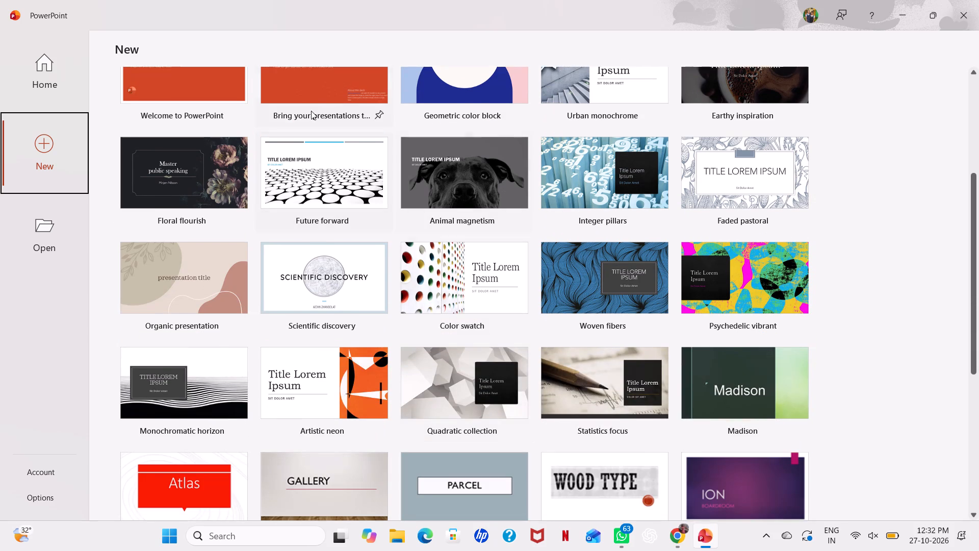
scroll(289, 114, "up", 4)
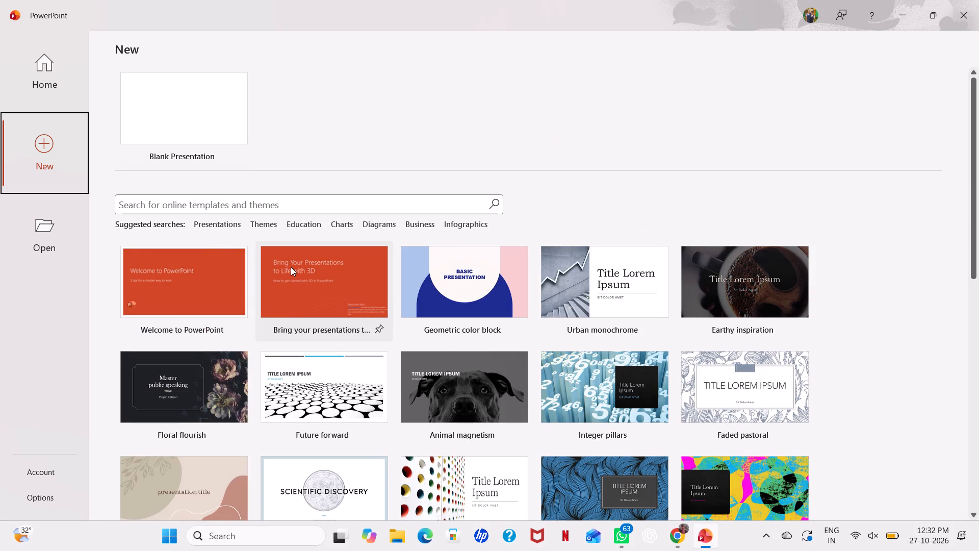
scroll(320, 401, "down", 1)
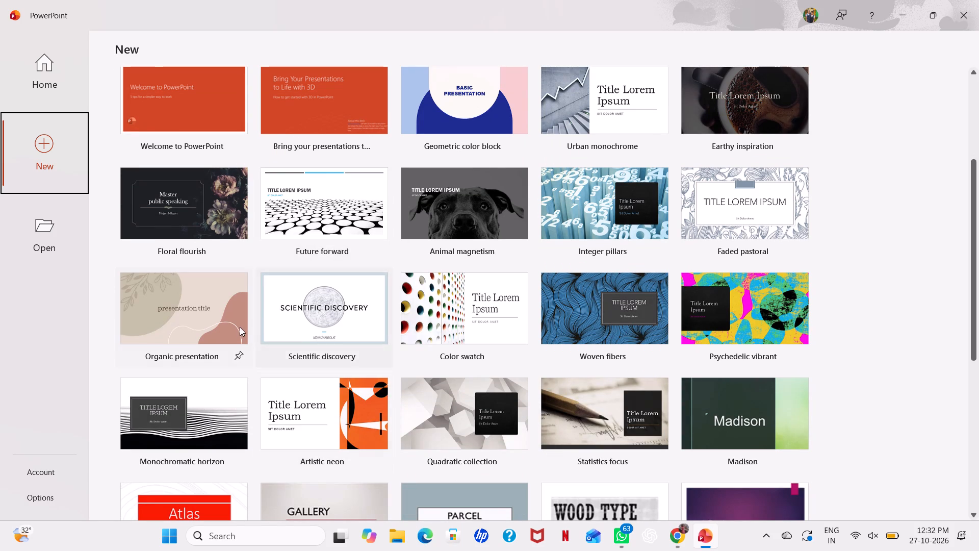
scroll(481, 313, "left", 1)
scroll(481, 313, "down", 2)
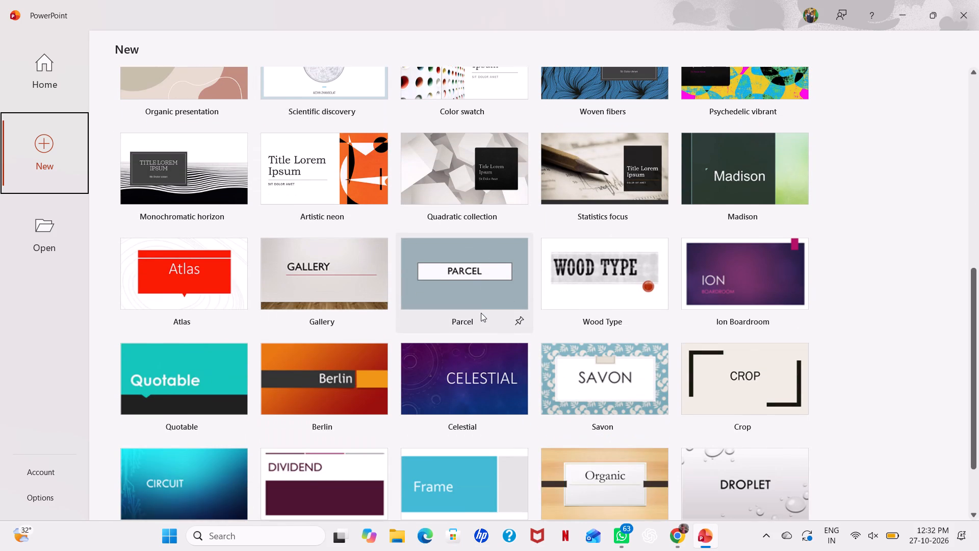
scroll(481, 313, "down", 3)
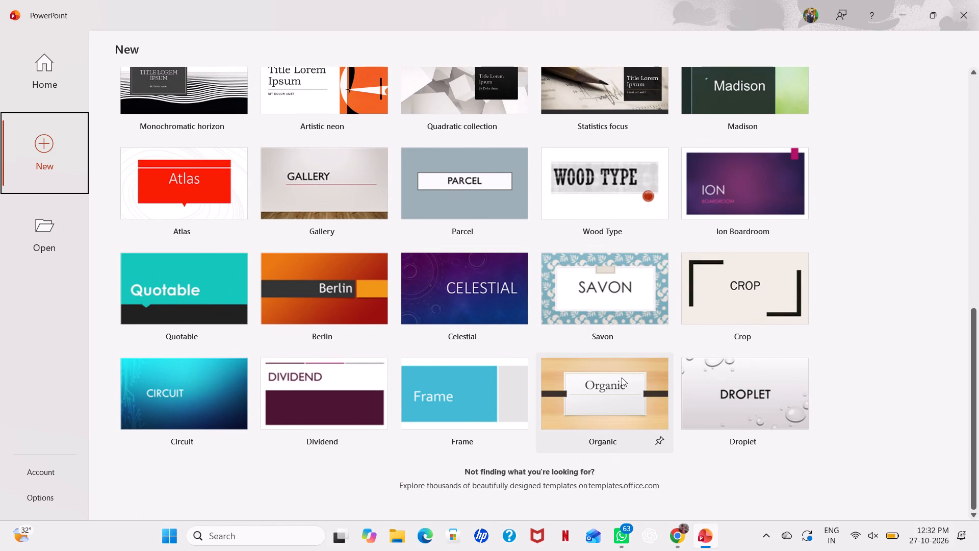
scroll(622, 378, "up", 1)
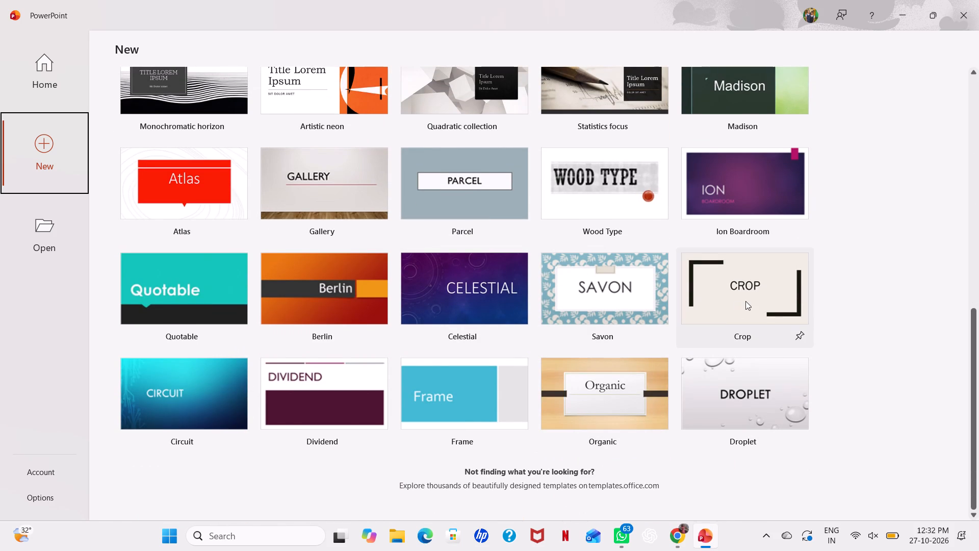
left_click(745, 301)
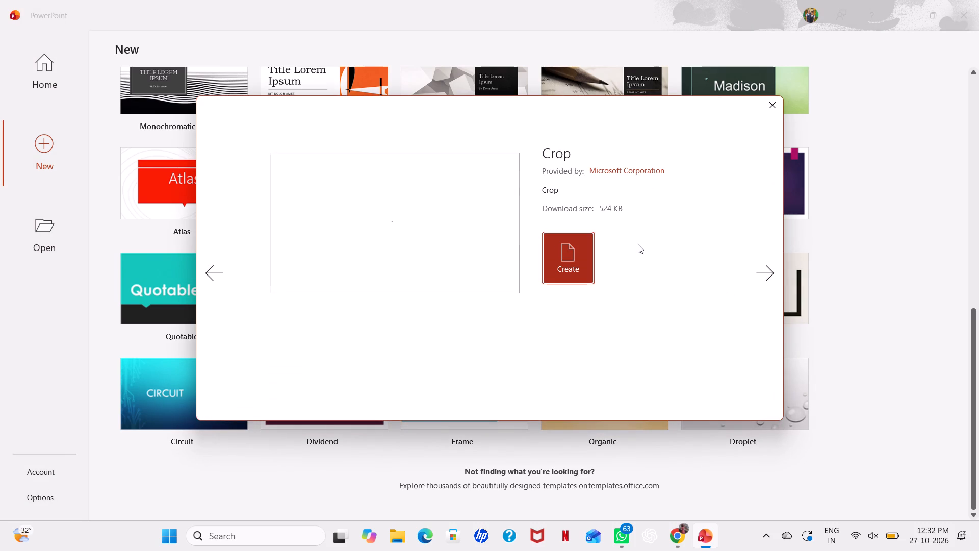
left_click(768, 275)
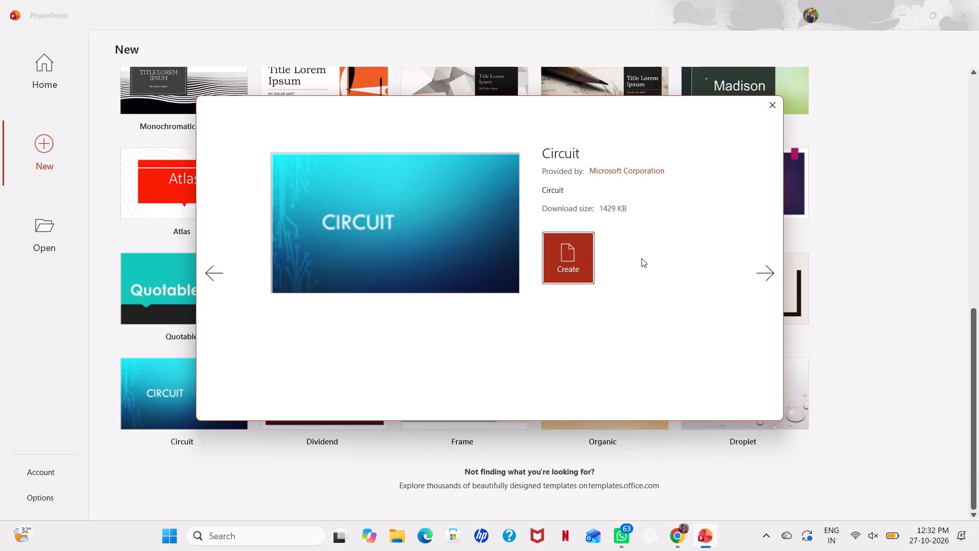
left_click(211, 276)
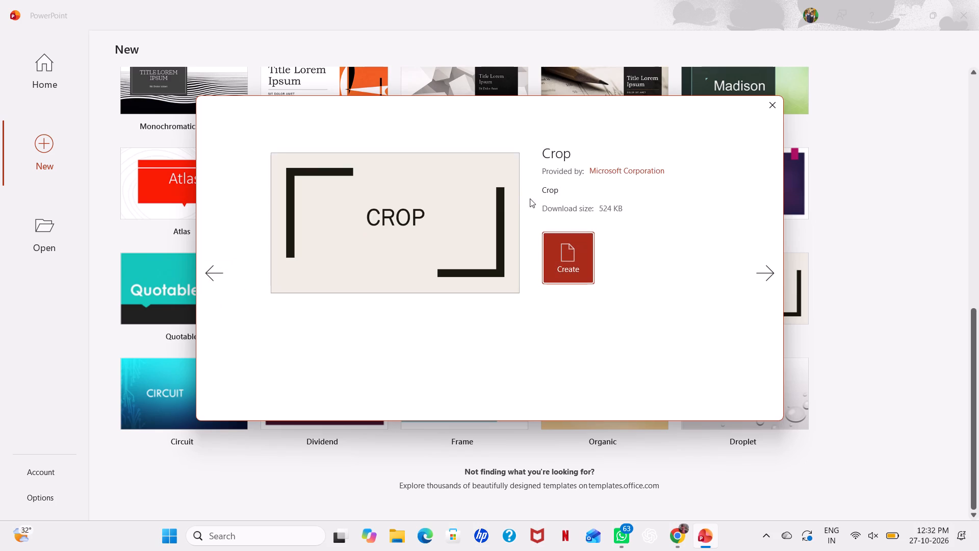
double_click(461, 213)
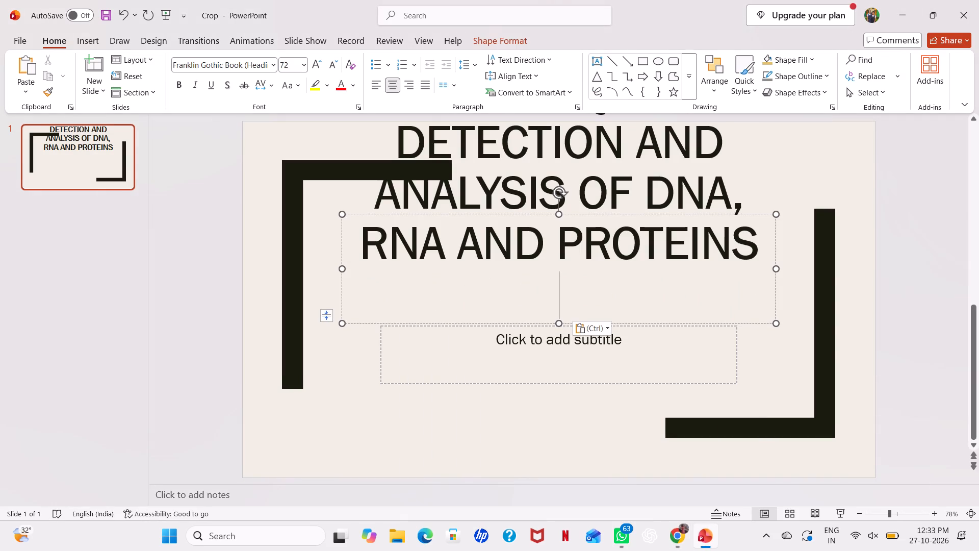
Format the "Detection and Analysis of DNA, RNA and Proteins" line in Times New Roman at size 24.
left_click(500, 207)
left_click(652, 232)
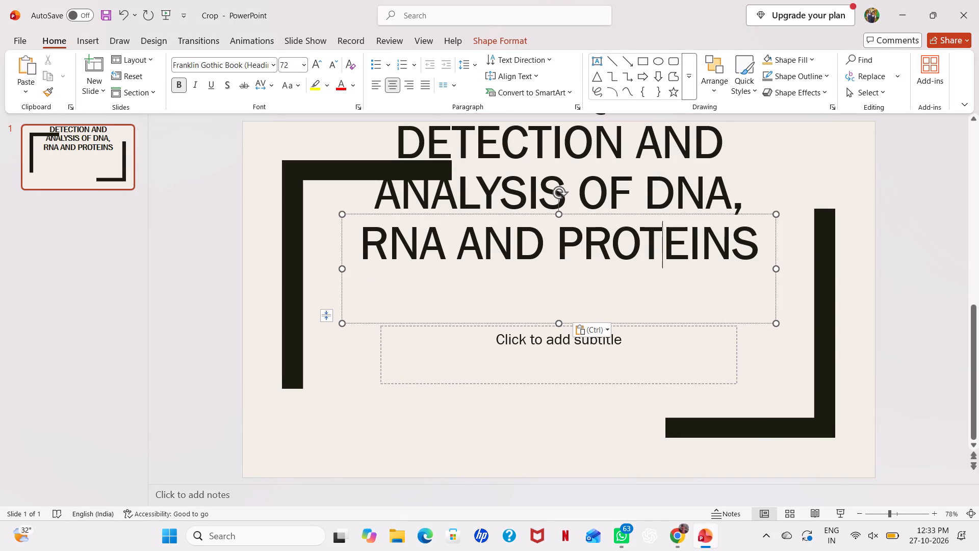
left_click_drag(769, 258, 596, 159)
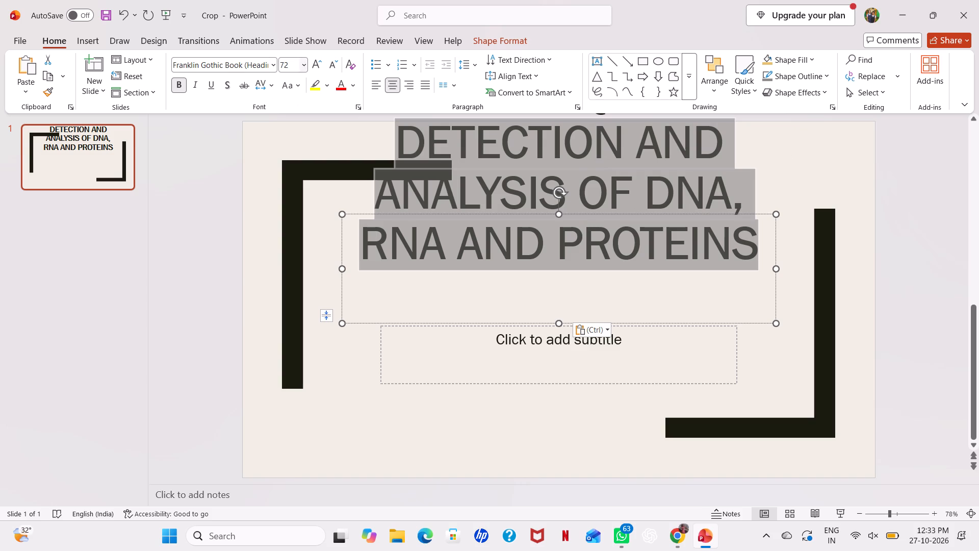
left_click(273, 64)
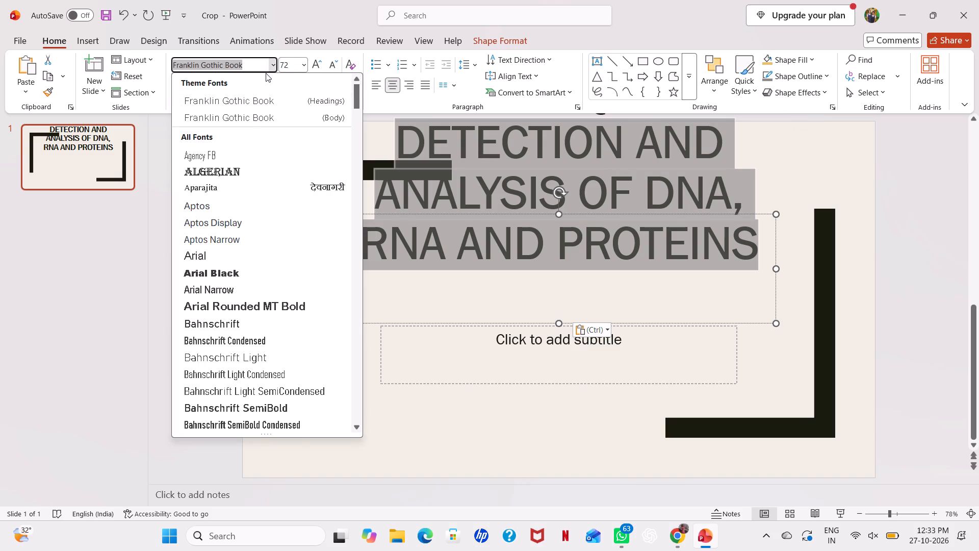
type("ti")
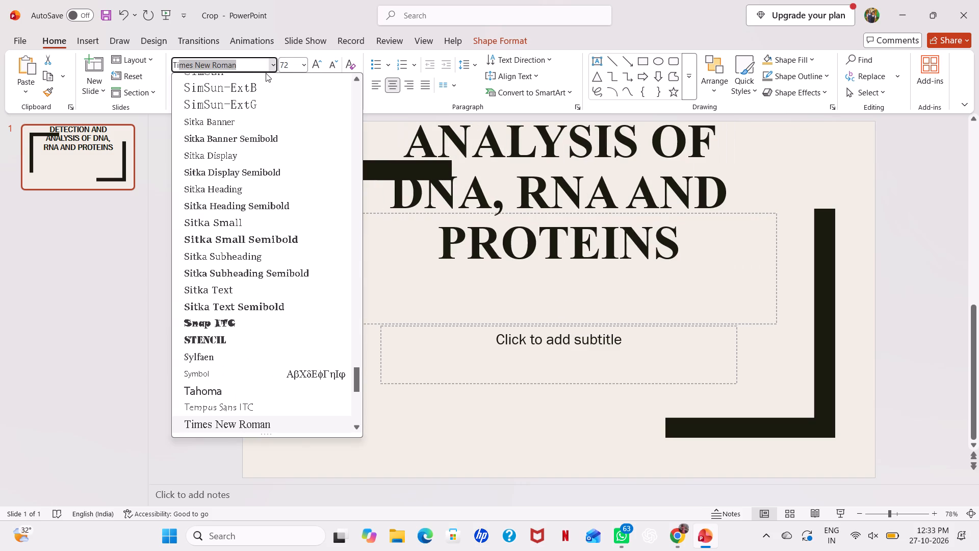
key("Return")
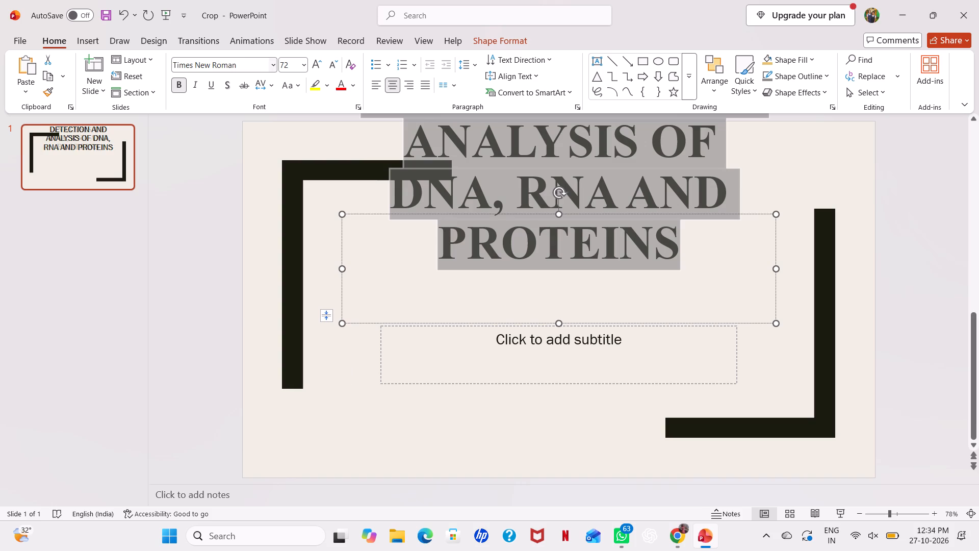
left_click(307, 63)
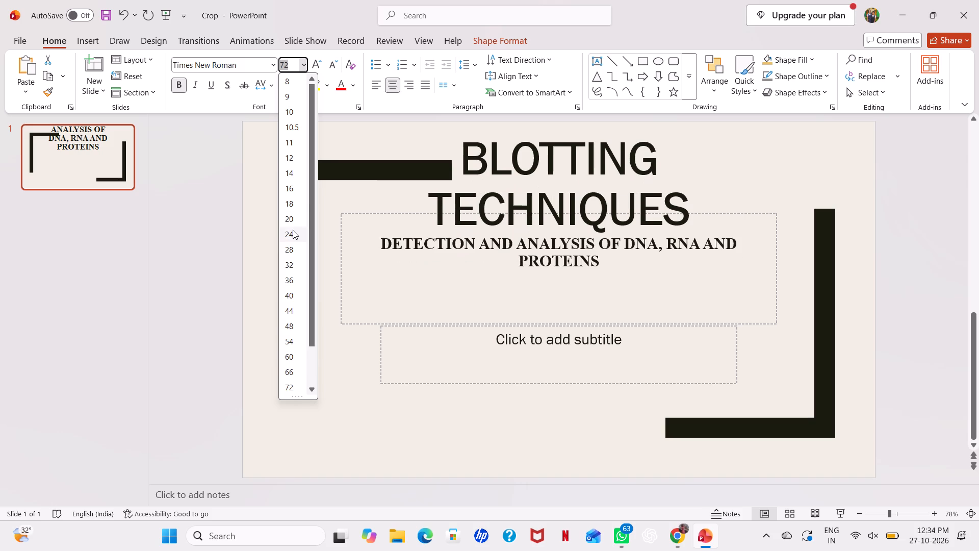
left_click(293, 230)
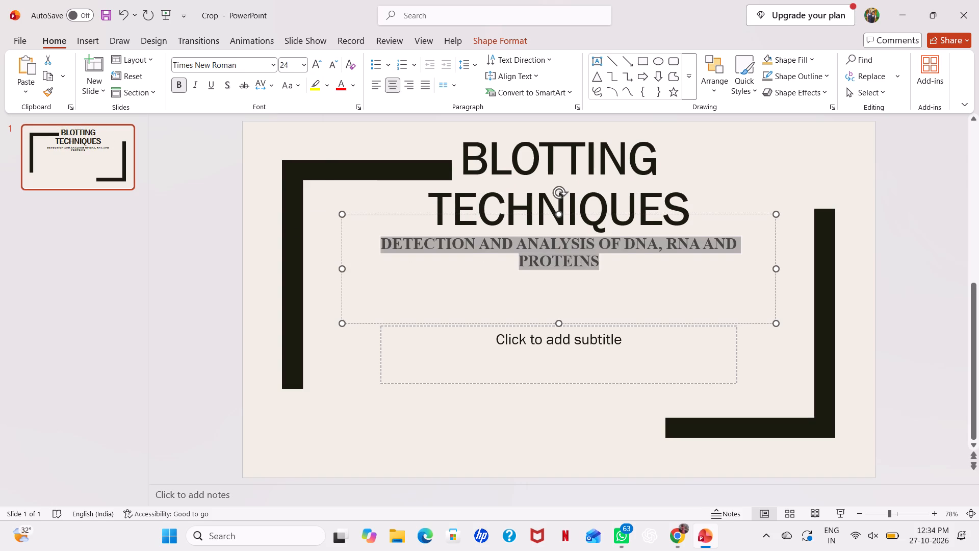
Format the "Blotting Techniques" heading in Times New Roman at size 48.
left_click_drag(462, 149, 665, 215)
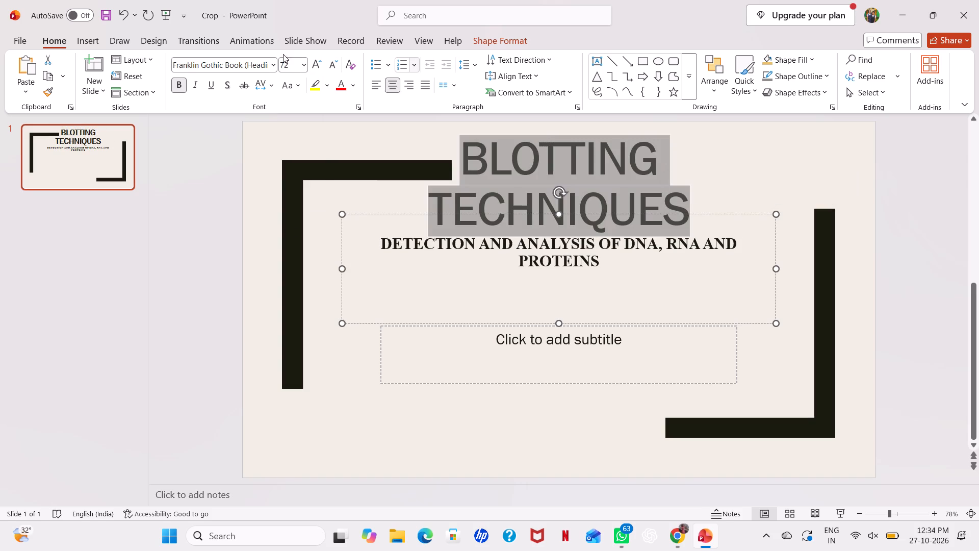
left_click(270, 62)
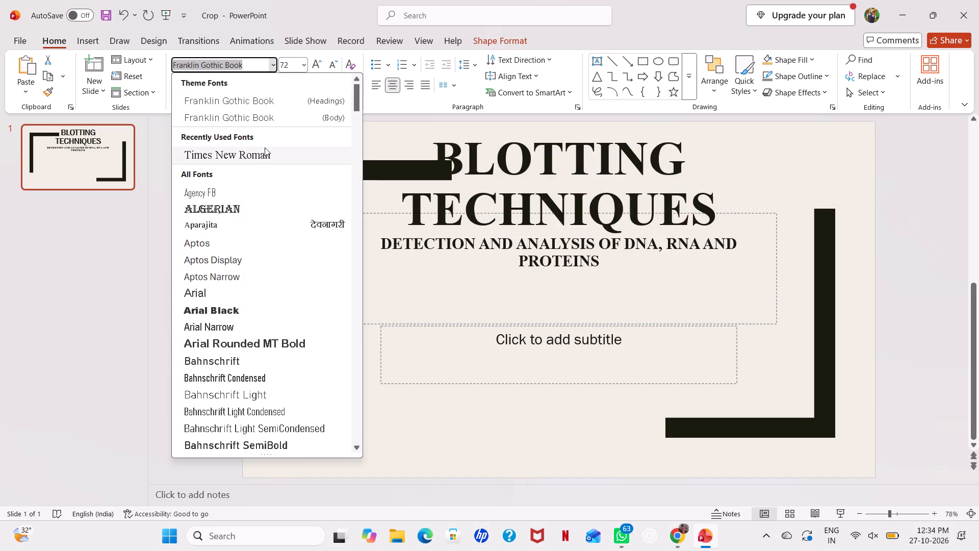
left_click(265, 147)
left_click(304, 66)
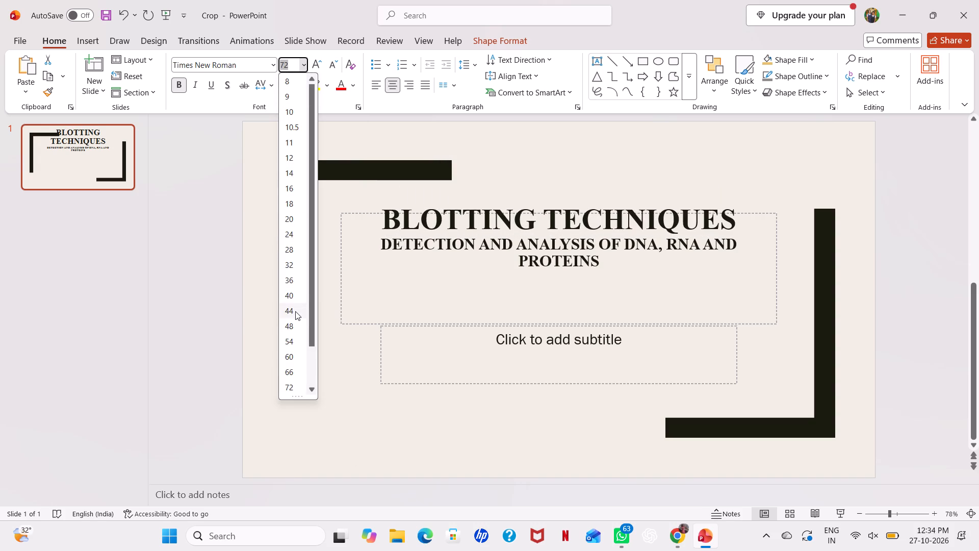
left_click(293, 324)
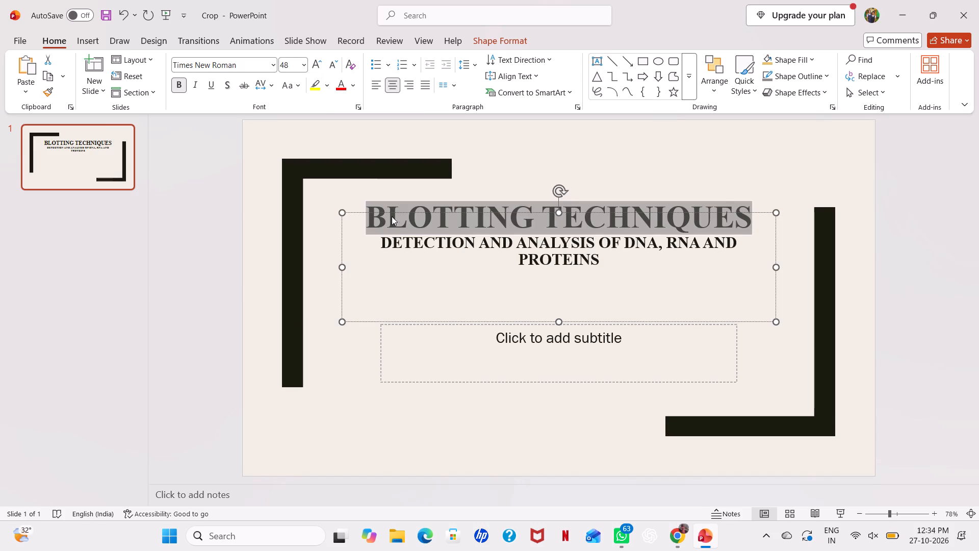
Enlarge the title placeholder slightly from its lower-right corner so the heading sits a little lower on the slide.
left_click(425, 276)
left_click(364, 210)
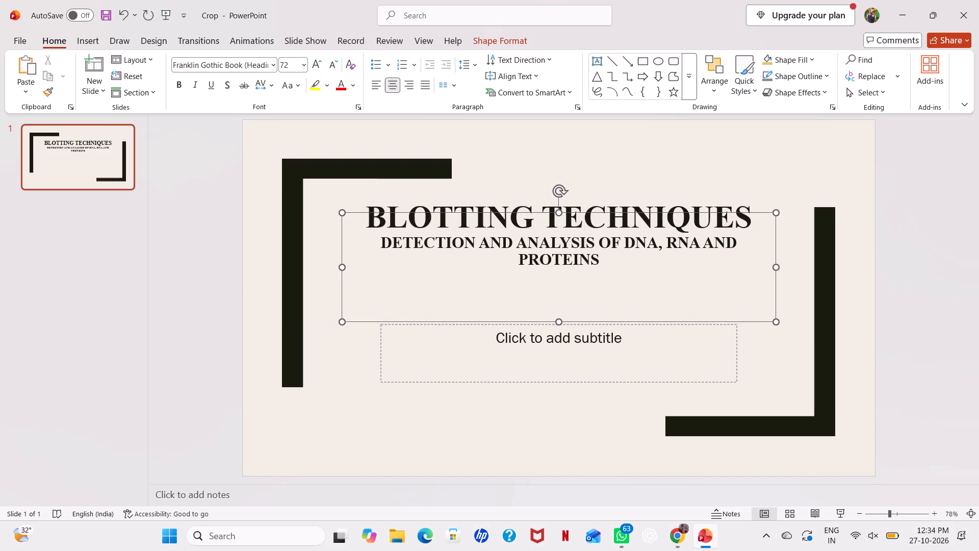
left_click(392, 218)
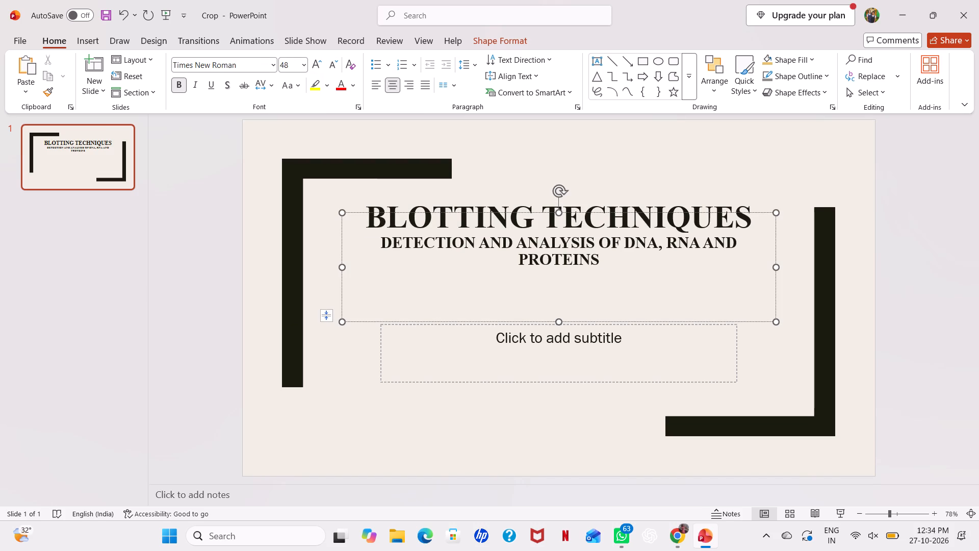
left_click_drag(365, 215, 601, 269)
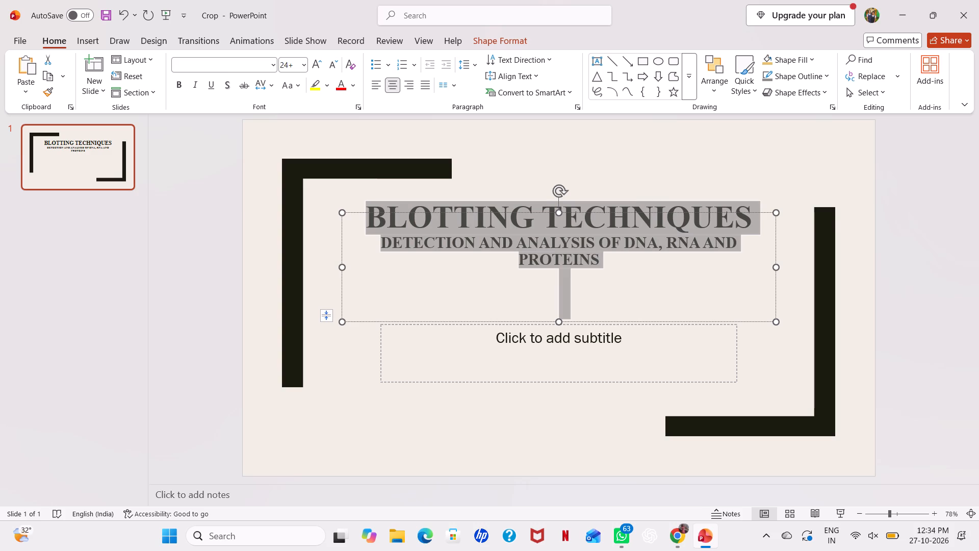
left_click_drag(601, 269, 601, 268)
left_click(623, 288)
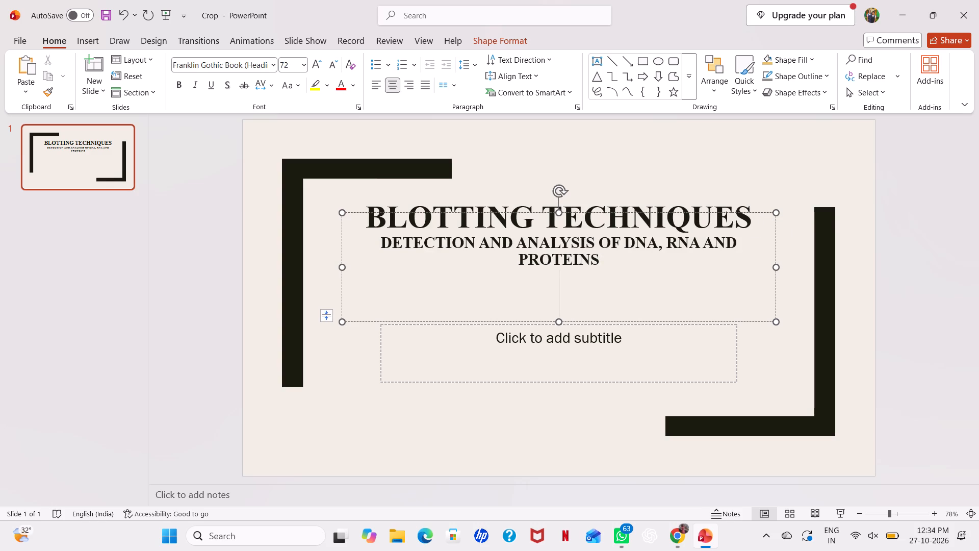
left_click_drag(777, 321, 778, 321)
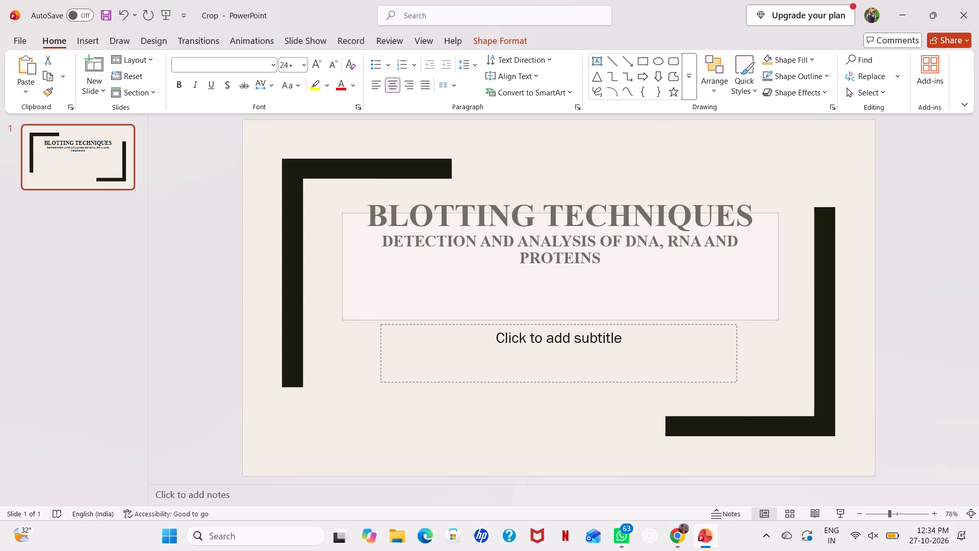
left_click_drag(778, 321, 779, 330)
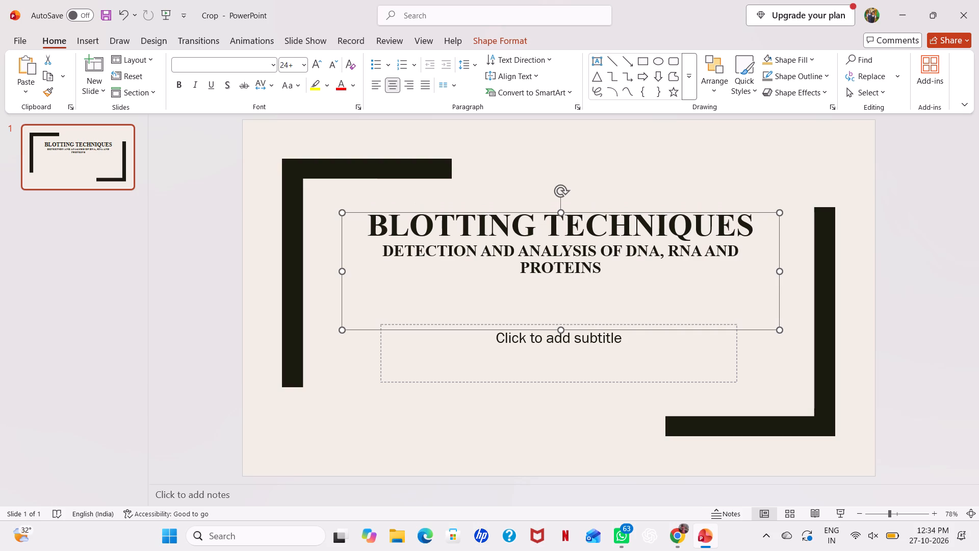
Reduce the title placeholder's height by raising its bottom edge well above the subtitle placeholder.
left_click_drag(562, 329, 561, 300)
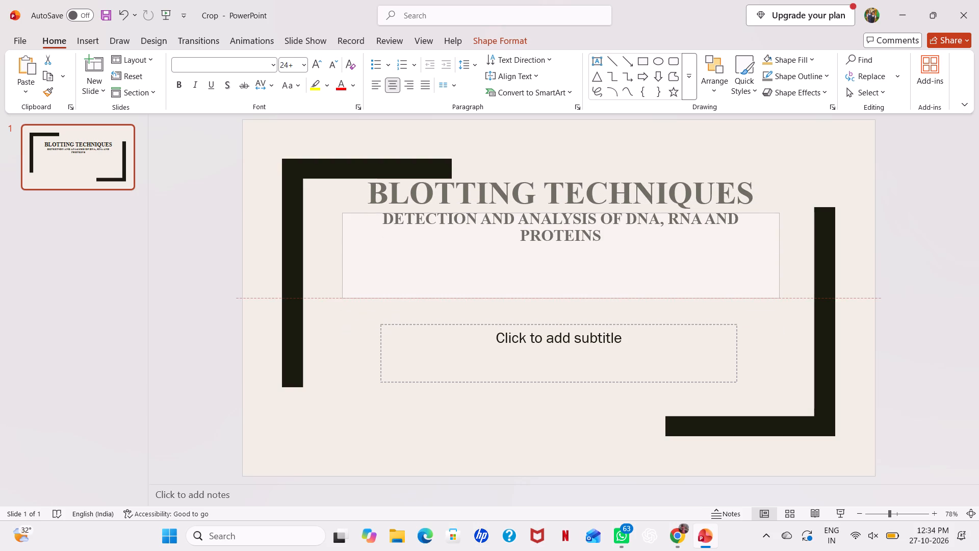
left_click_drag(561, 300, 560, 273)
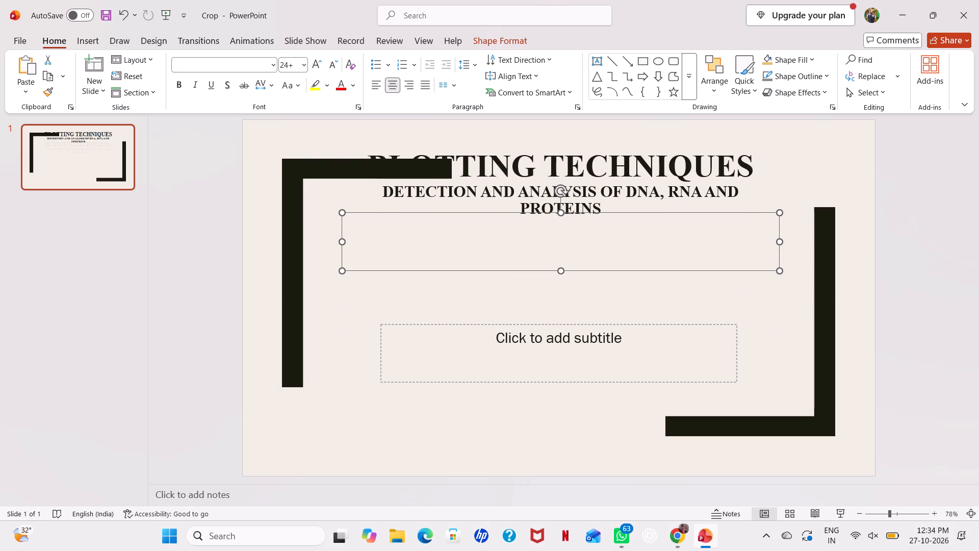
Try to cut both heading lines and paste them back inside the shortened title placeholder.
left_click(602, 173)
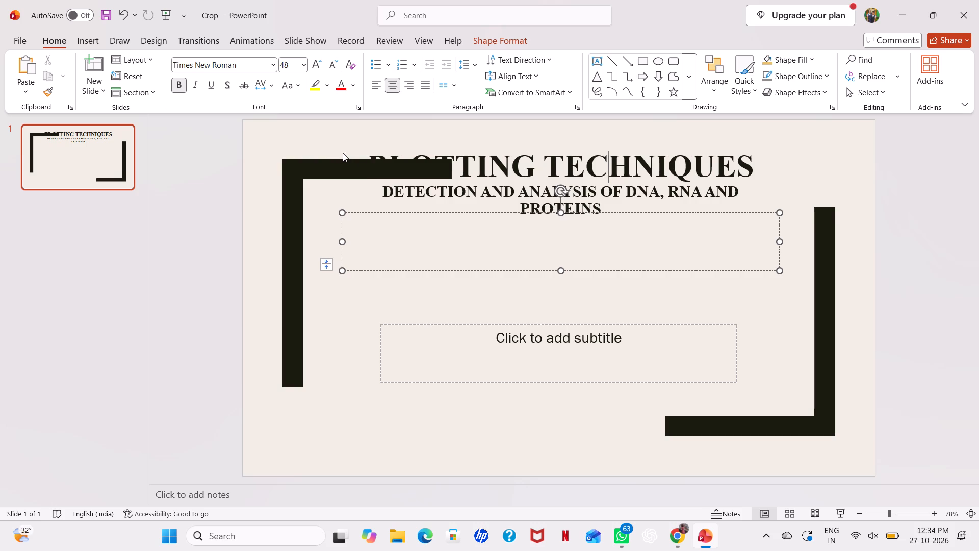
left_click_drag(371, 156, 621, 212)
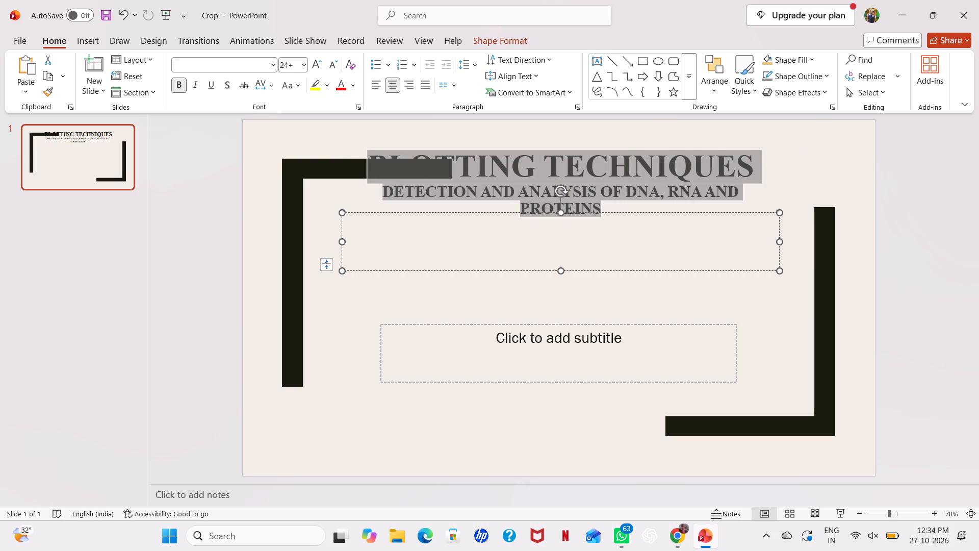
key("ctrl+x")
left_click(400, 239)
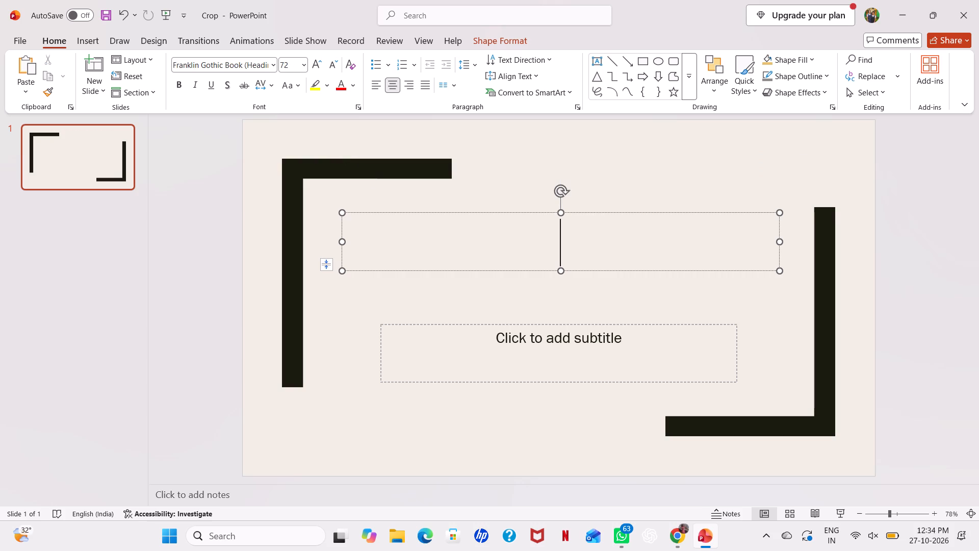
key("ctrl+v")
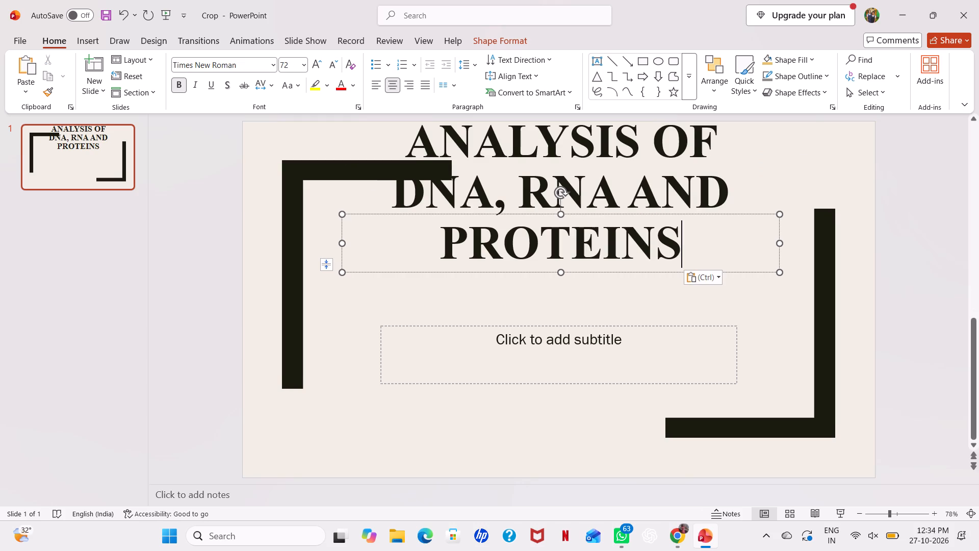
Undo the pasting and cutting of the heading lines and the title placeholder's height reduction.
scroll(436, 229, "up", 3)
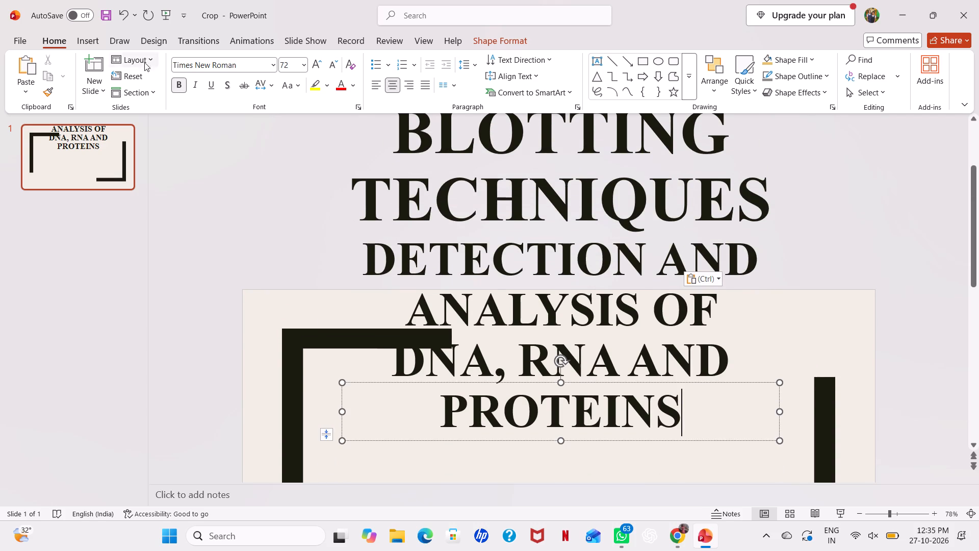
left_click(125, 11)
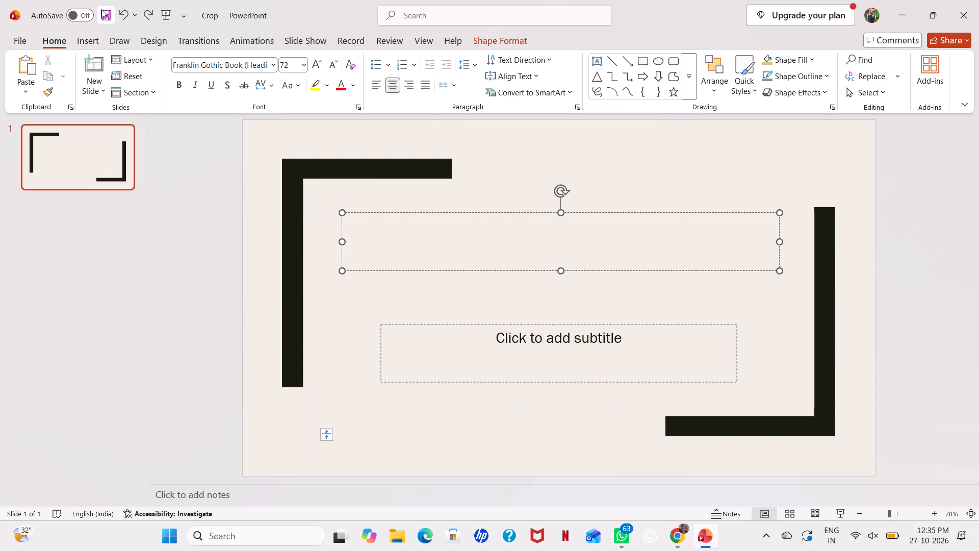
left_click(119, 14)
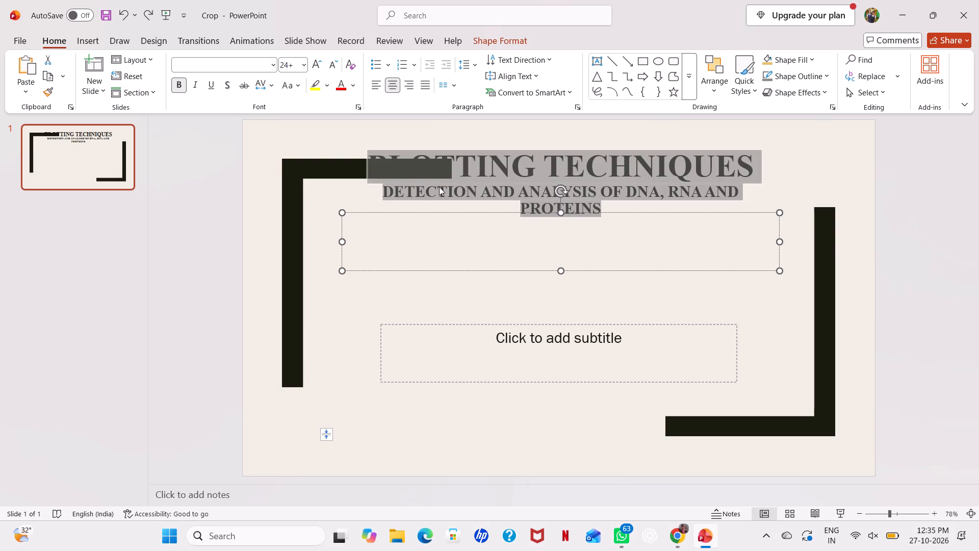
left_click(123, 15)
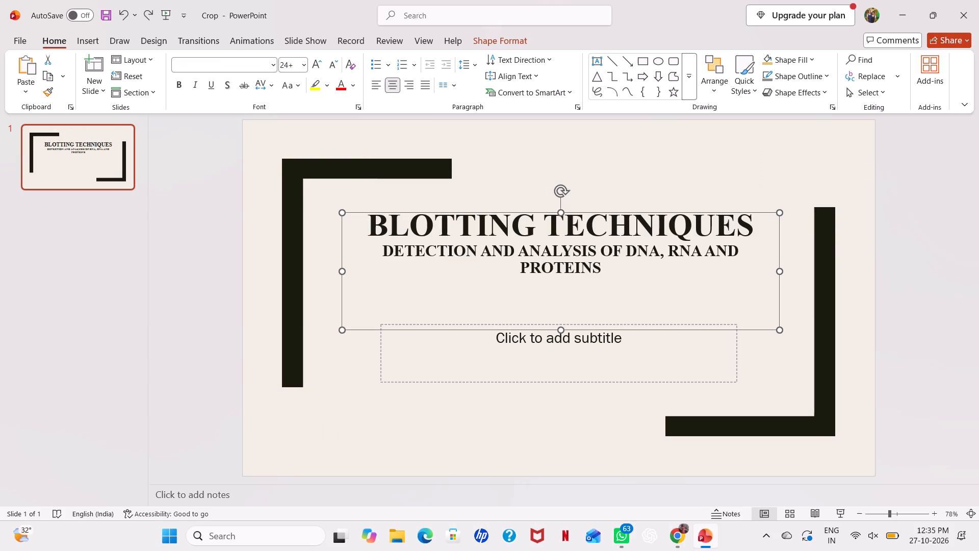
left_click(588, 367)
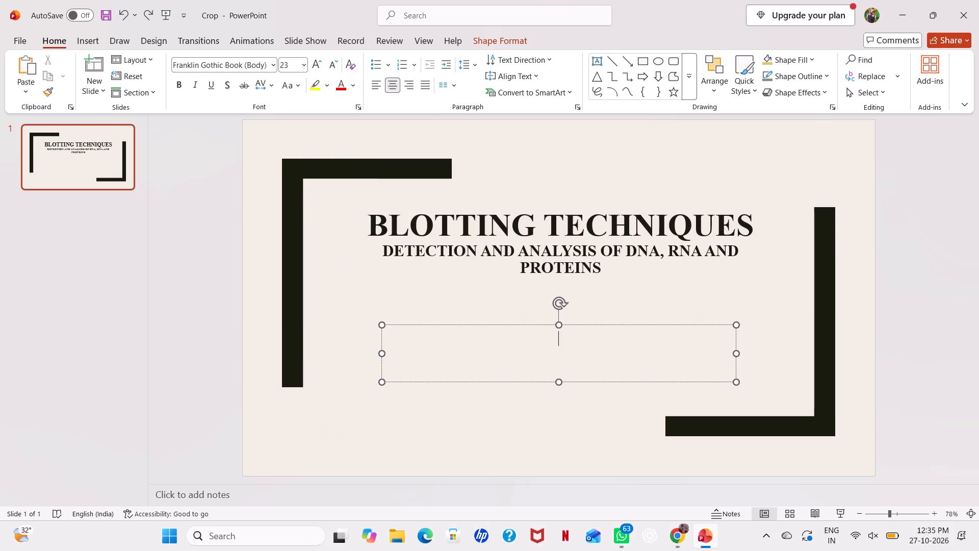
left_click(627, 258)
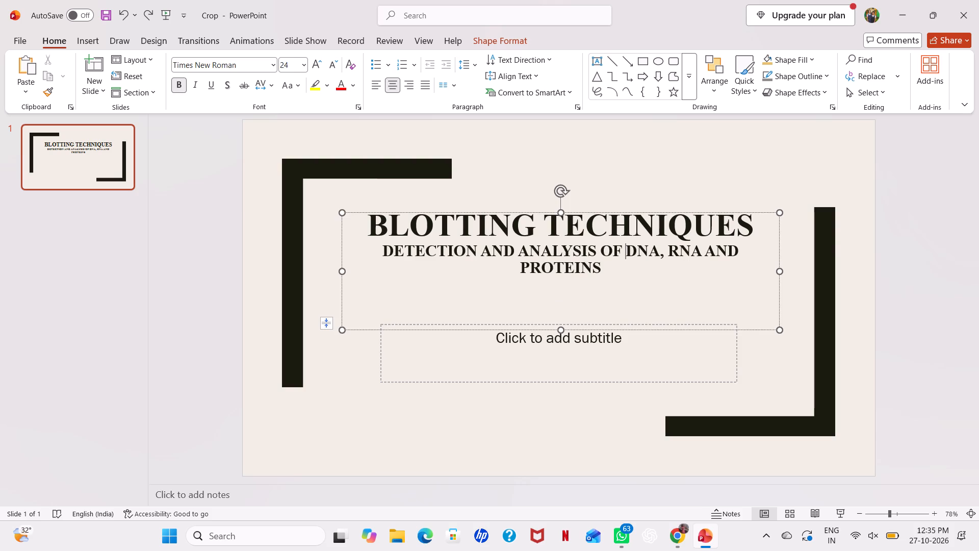
Move the title placeholder slightly right and down, keeping it above the subtitle placeholder.
left_click_drag(749, 329, 762, 334)
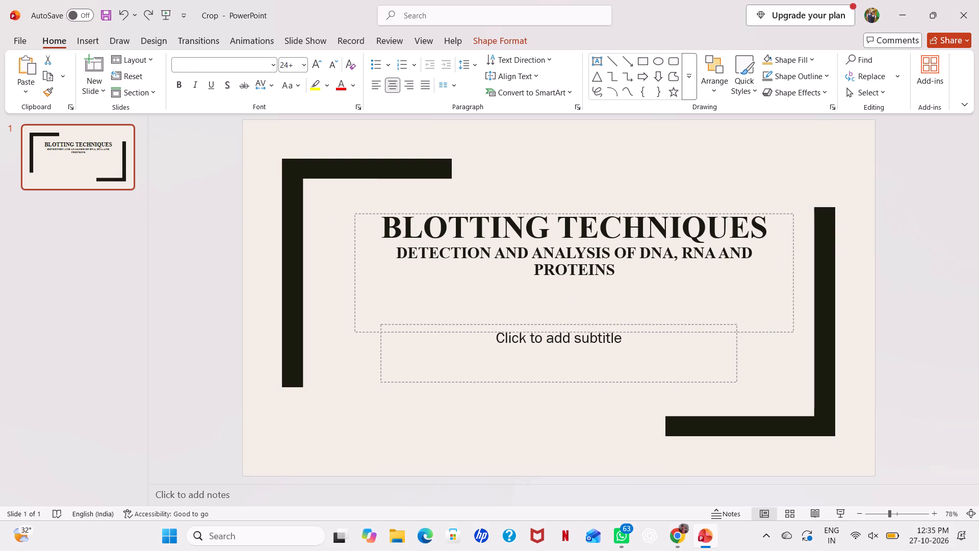
left_click_drag(762, 334, 757, 333)
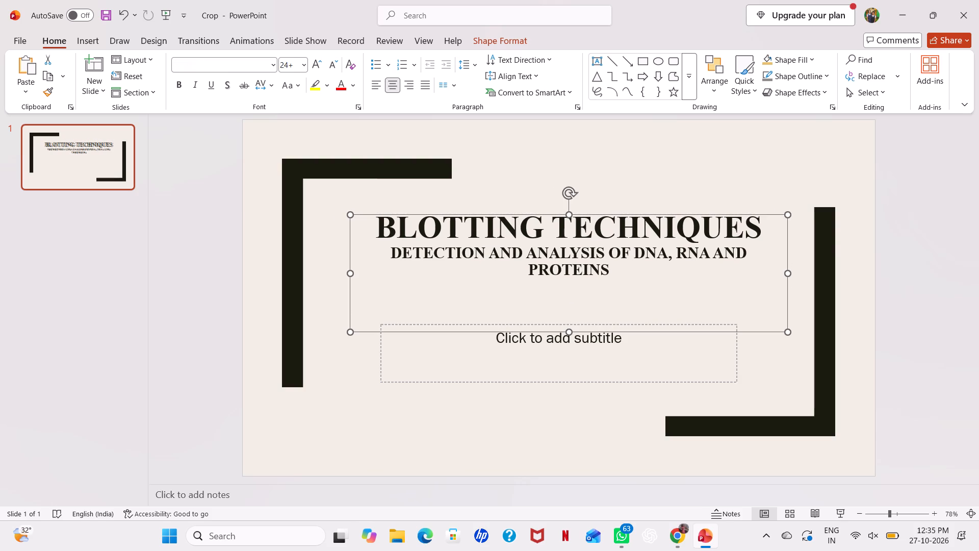
left_click(517, 357)
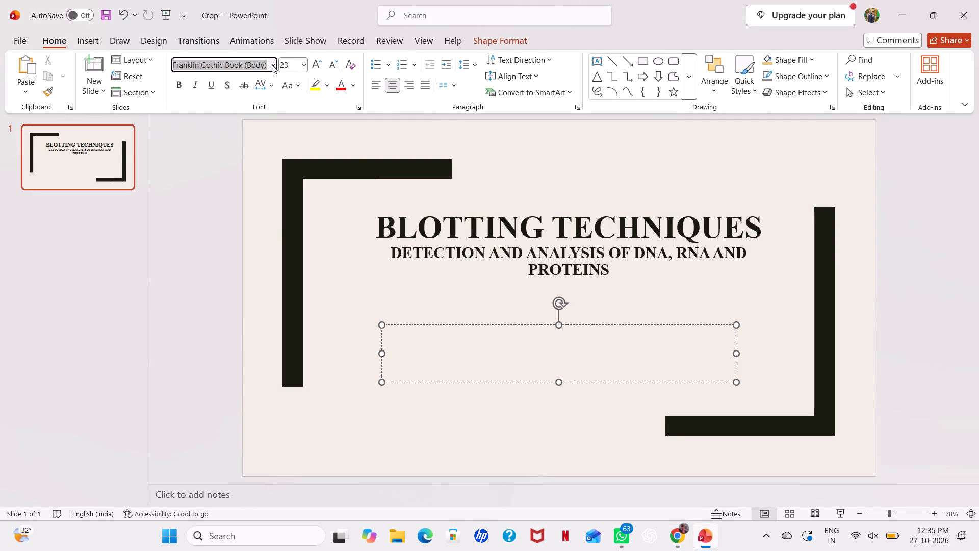
left_click(272, 65)
left_click(268, 153)
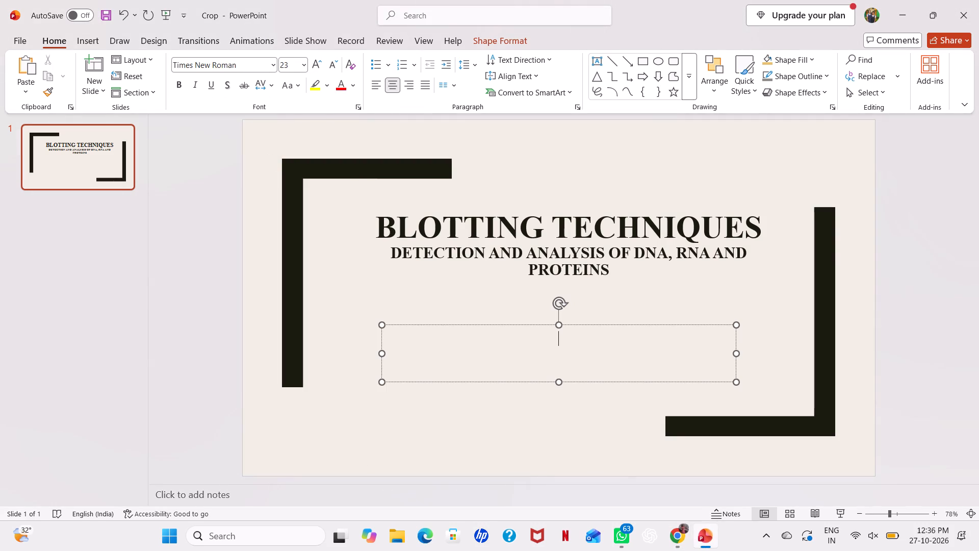
Enter "Presented by :-" as the first line of the subtitle placeholder.
left_click(428, 344)
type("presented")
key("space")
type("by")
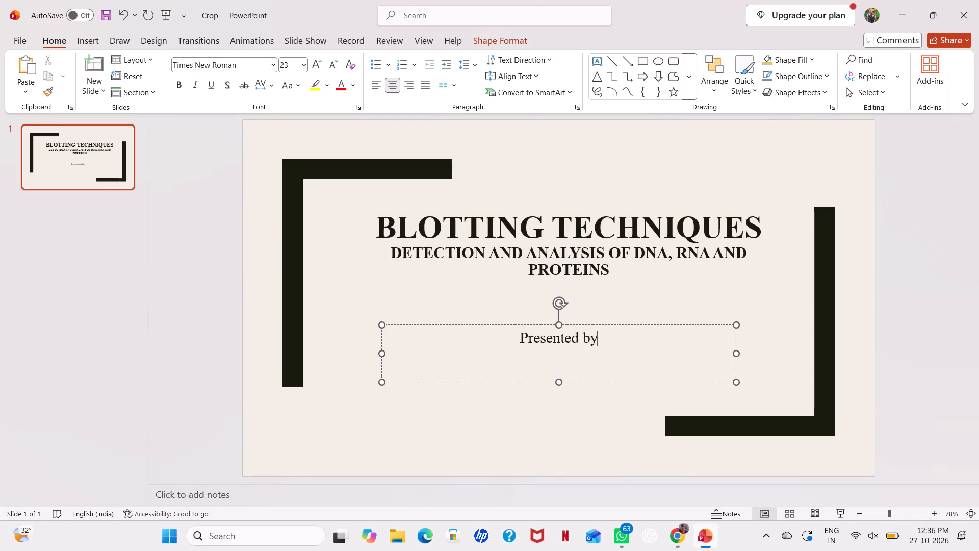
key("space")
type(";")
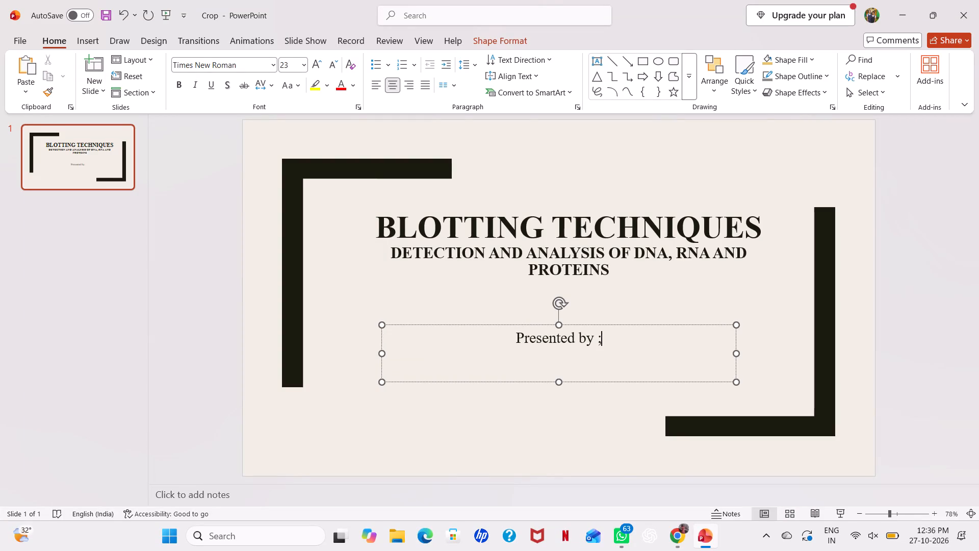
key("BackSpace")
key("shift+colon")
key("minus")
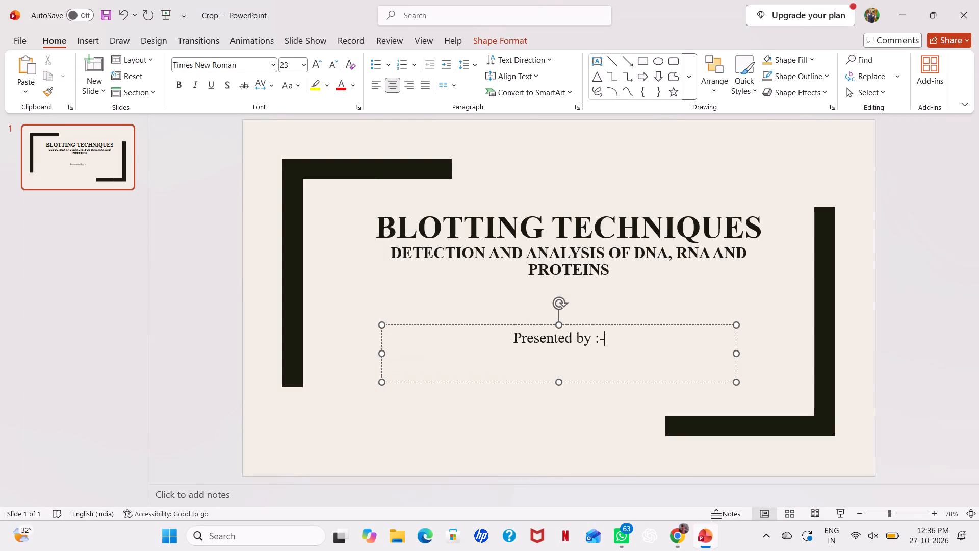
Add the first presenter's name on a new subtitle line, followed by their registration number in parentheses.
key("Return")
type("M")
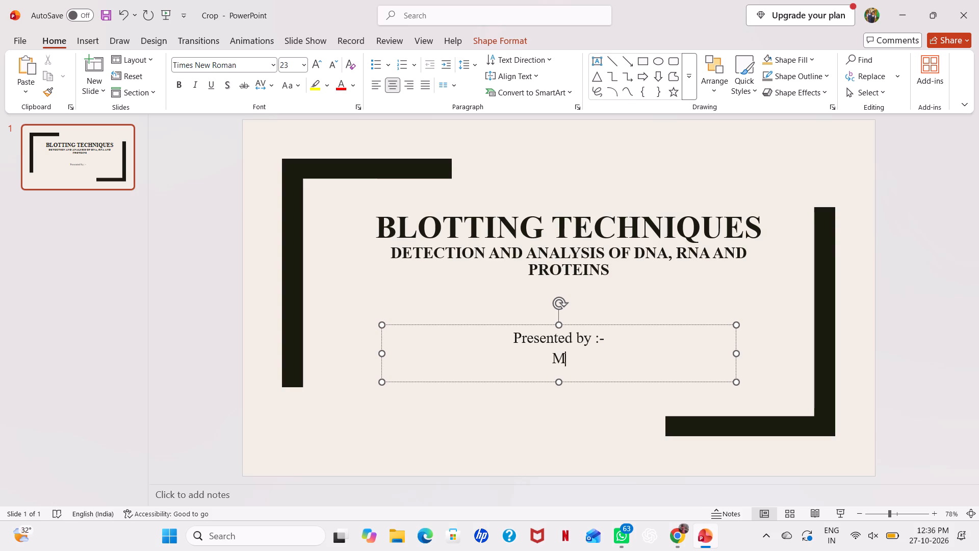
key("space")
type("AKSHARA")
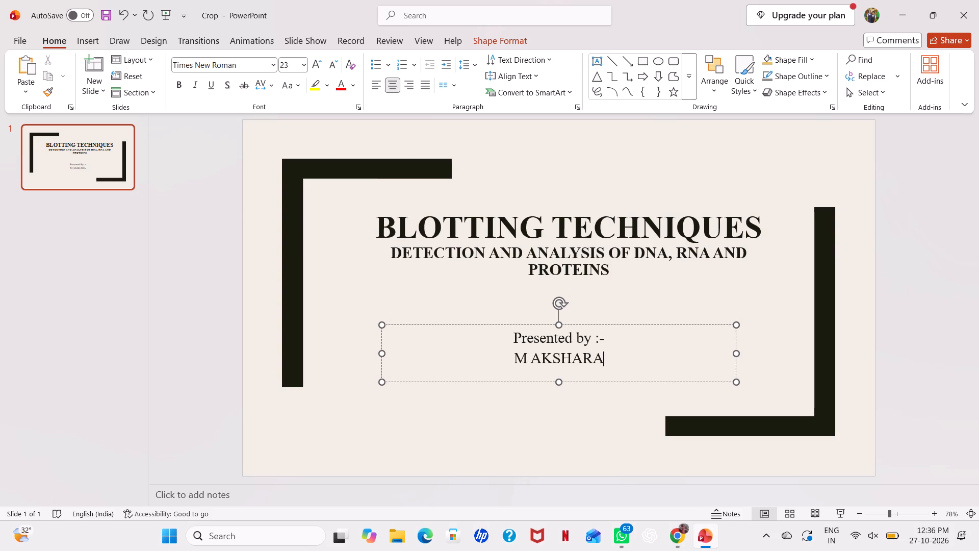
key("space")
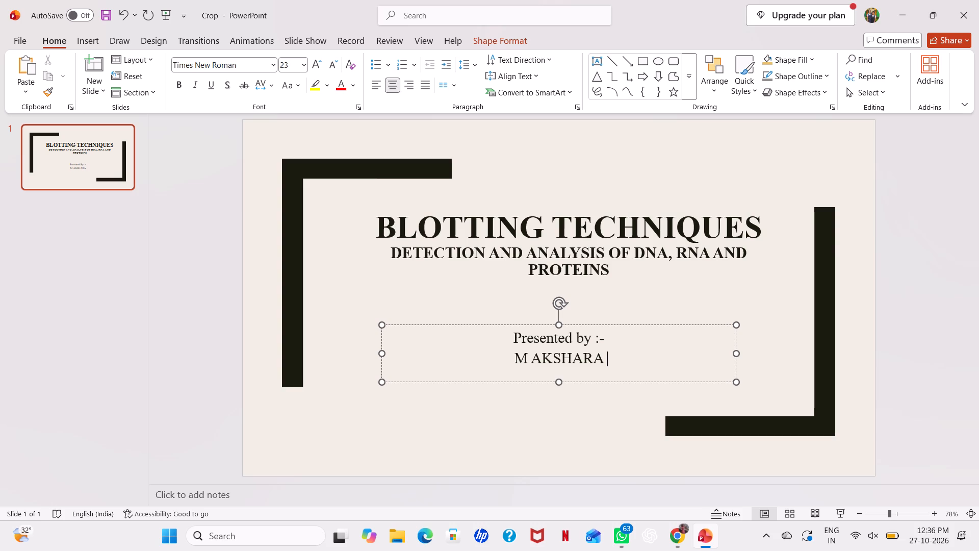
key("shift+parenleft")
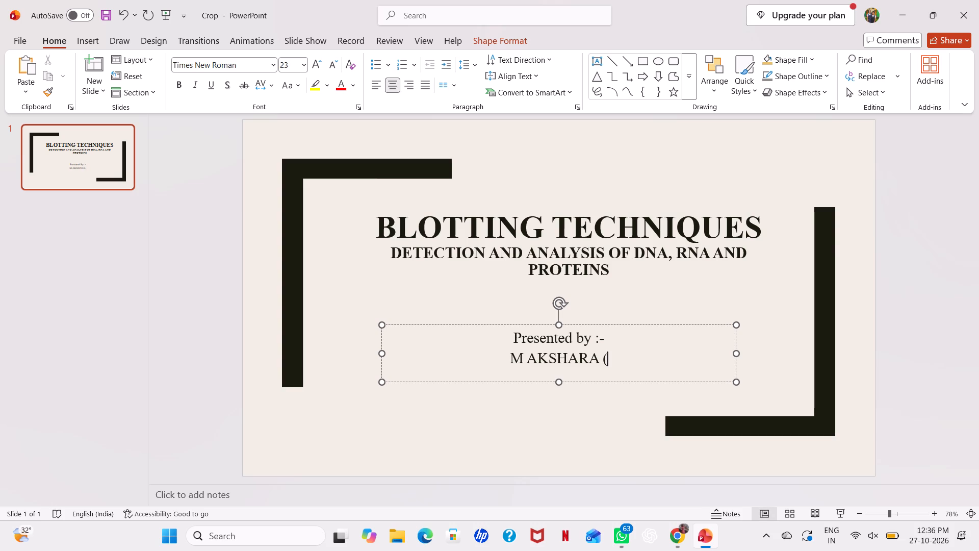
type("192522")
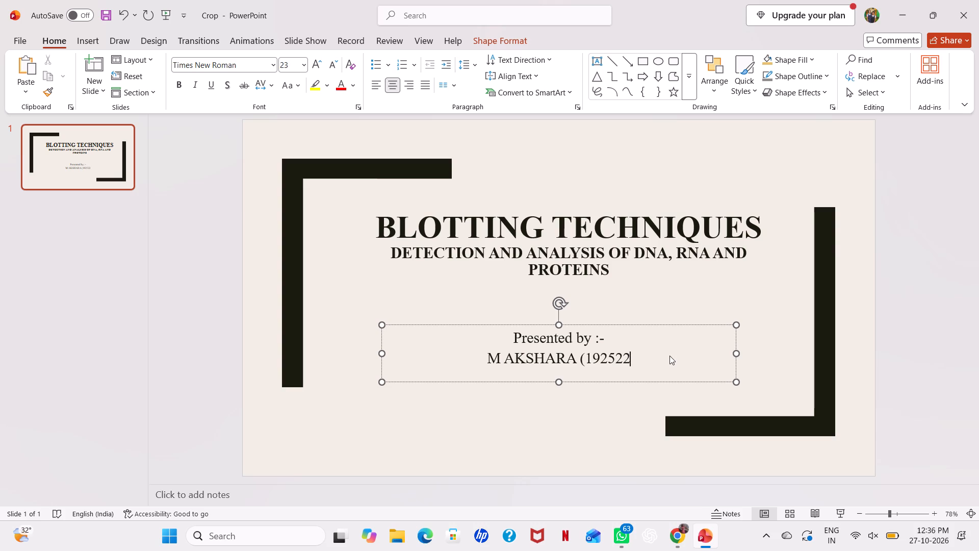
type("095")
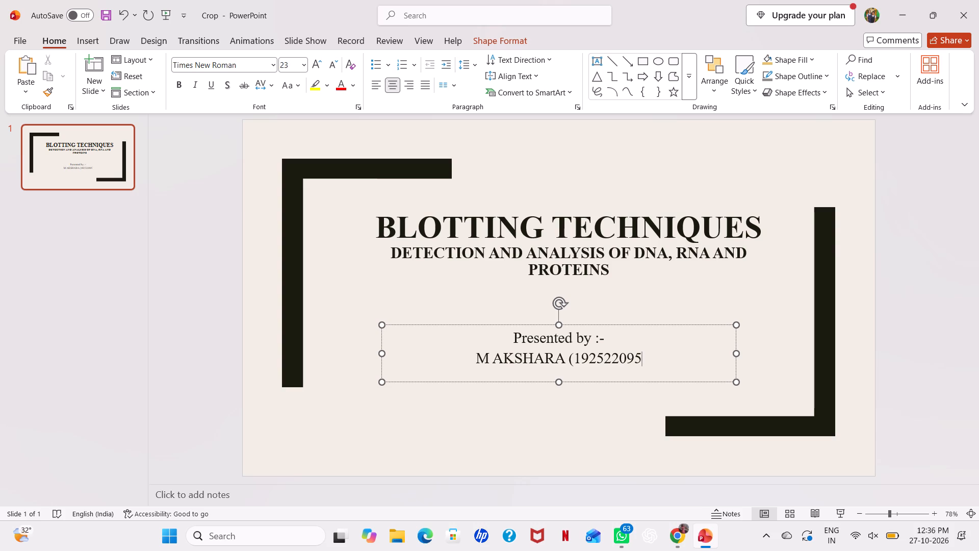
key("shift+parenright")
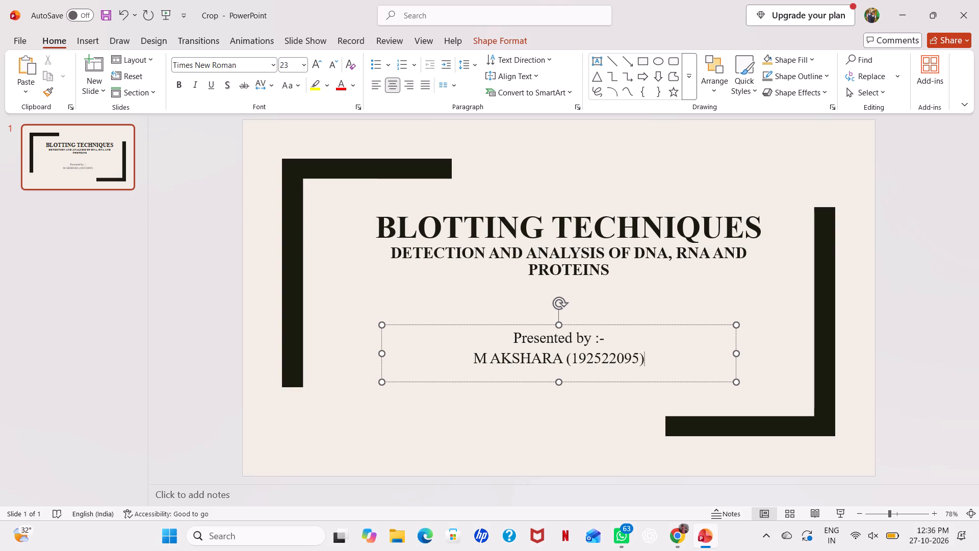
Add the second presenter's name on a new subtitle line, with their registration number in parentheses.
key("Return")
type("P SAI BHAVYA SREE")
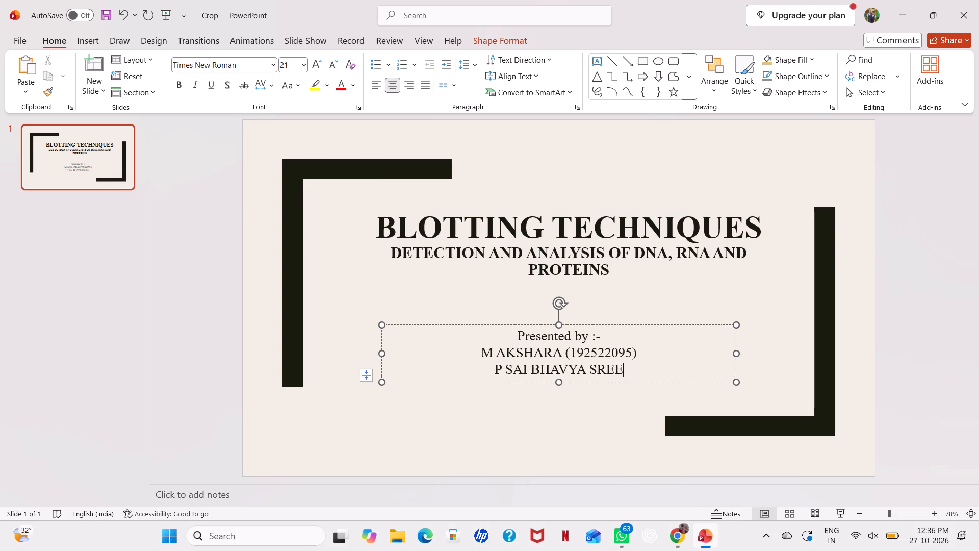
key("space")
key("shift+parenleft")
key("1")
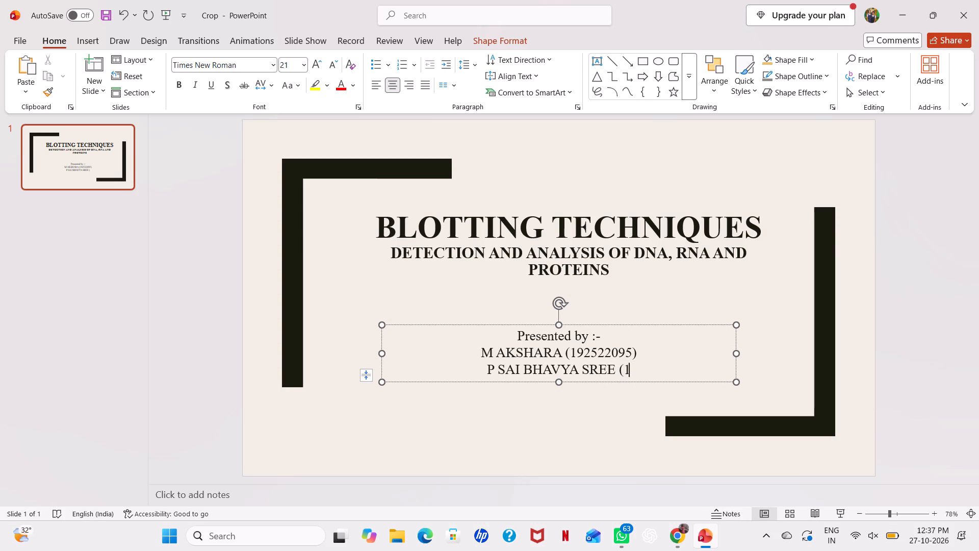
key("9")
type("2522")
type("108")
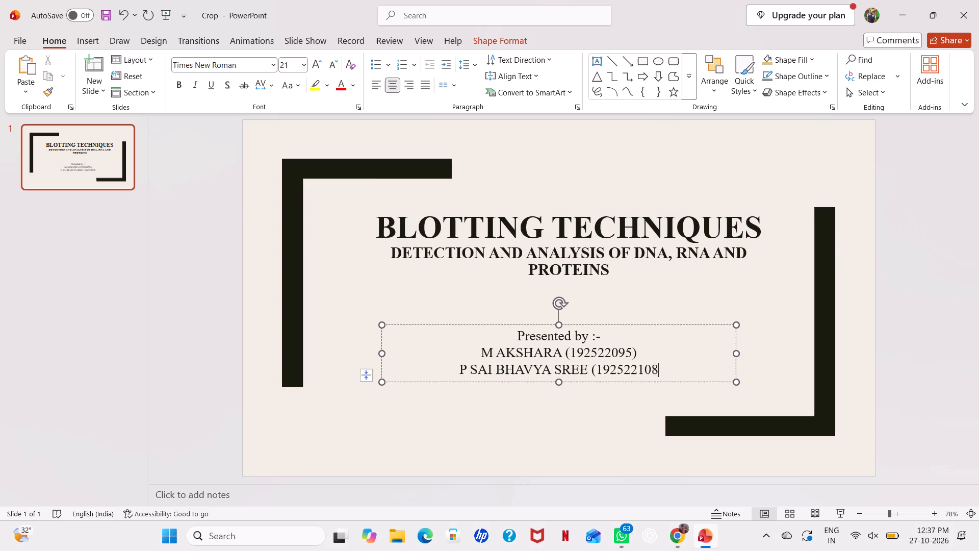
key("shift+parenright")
Add the third presenter's name and initial on a new subtitle line, with their registration number in parentheses.
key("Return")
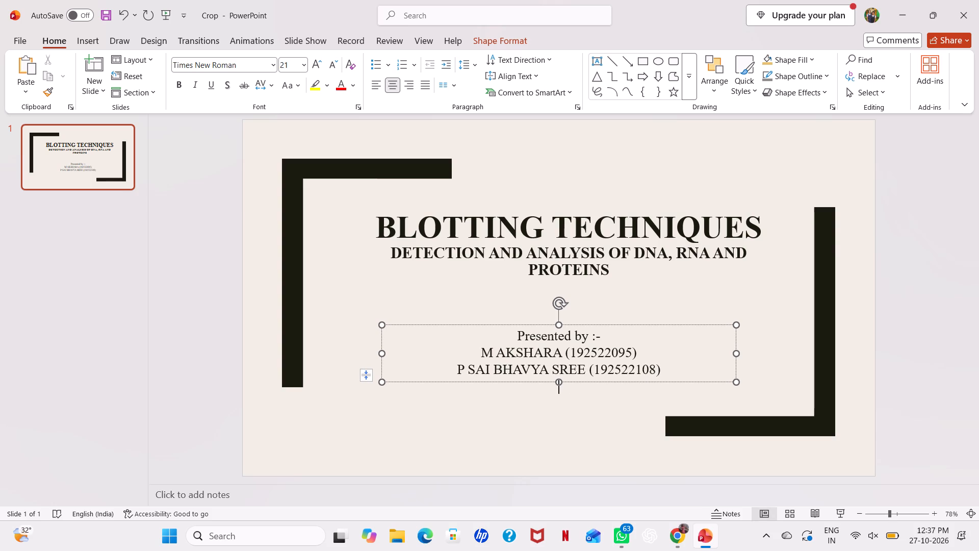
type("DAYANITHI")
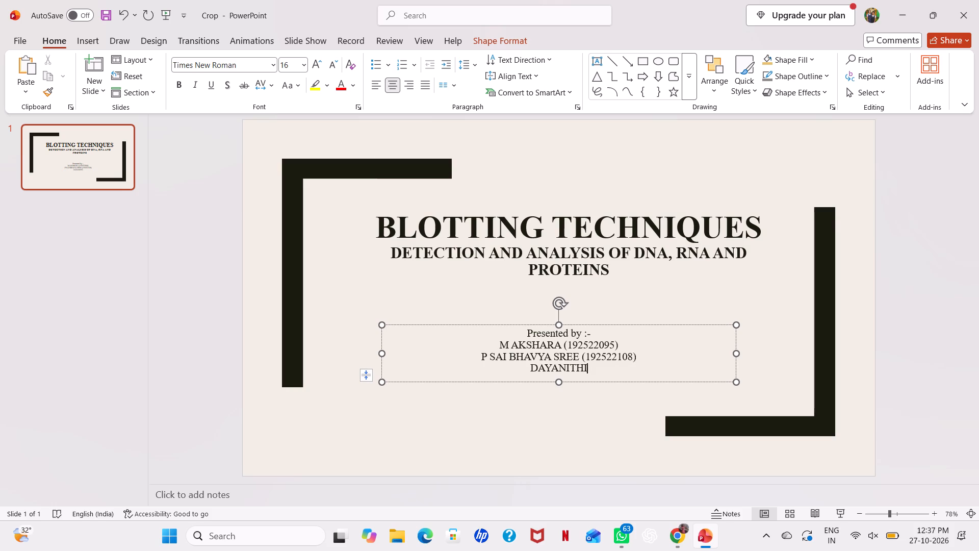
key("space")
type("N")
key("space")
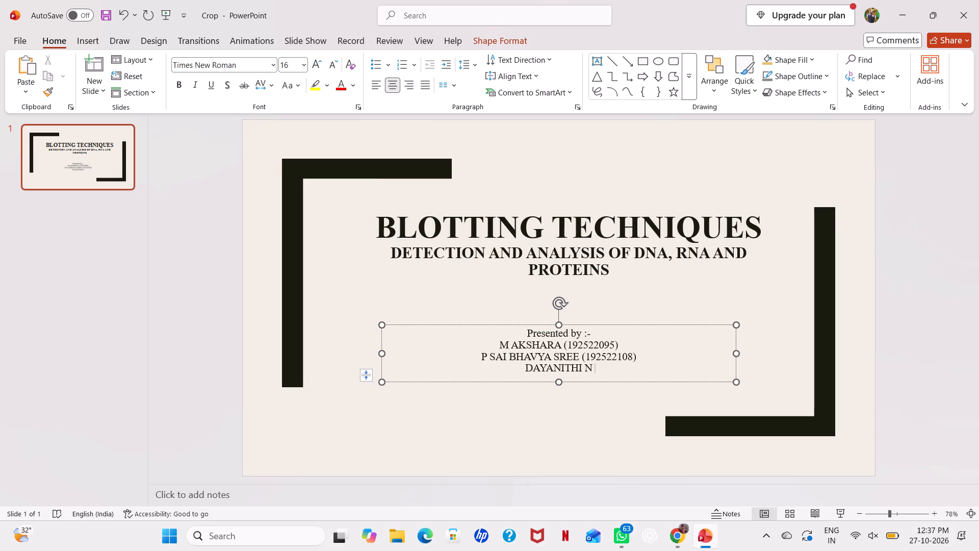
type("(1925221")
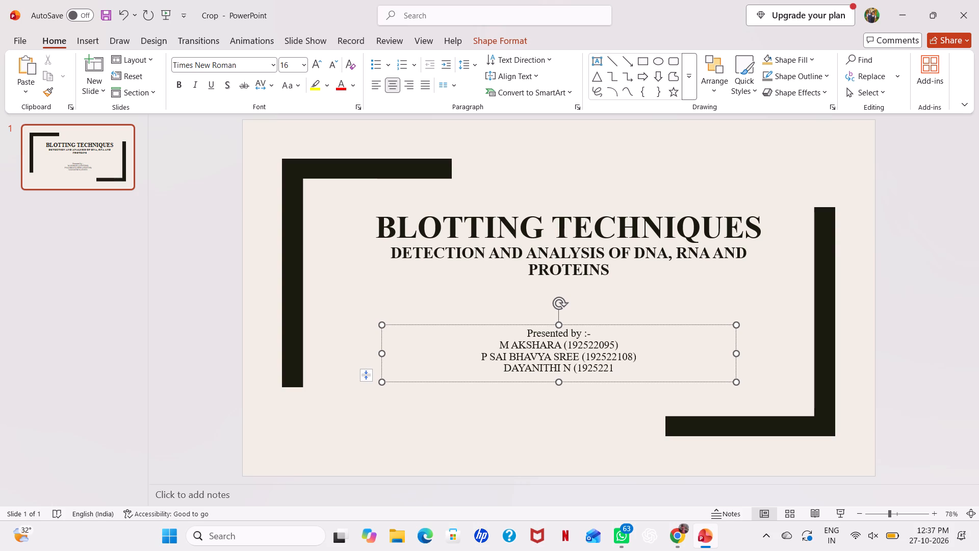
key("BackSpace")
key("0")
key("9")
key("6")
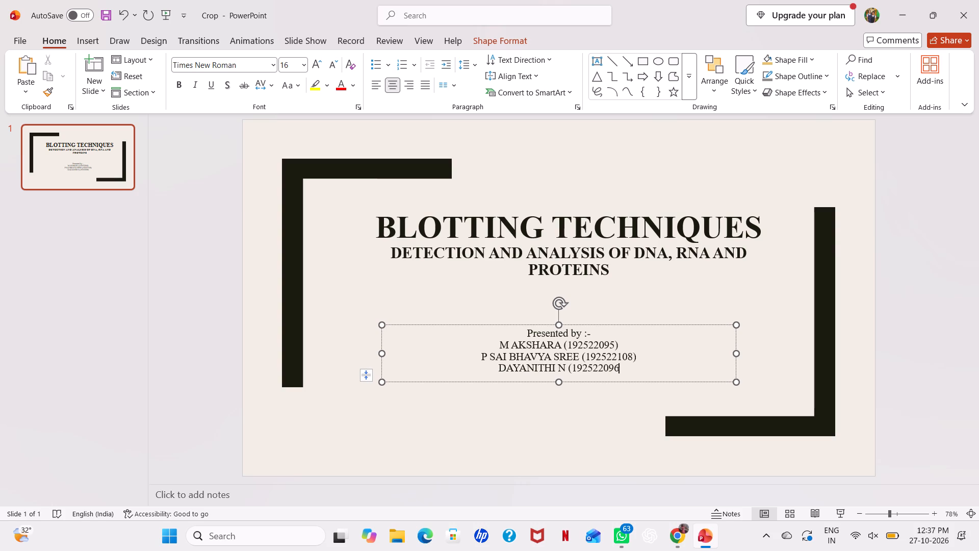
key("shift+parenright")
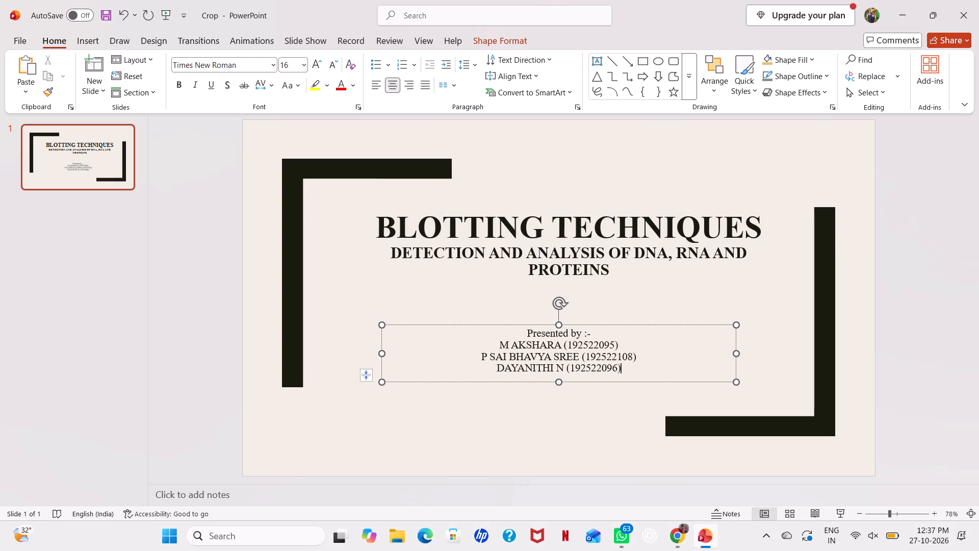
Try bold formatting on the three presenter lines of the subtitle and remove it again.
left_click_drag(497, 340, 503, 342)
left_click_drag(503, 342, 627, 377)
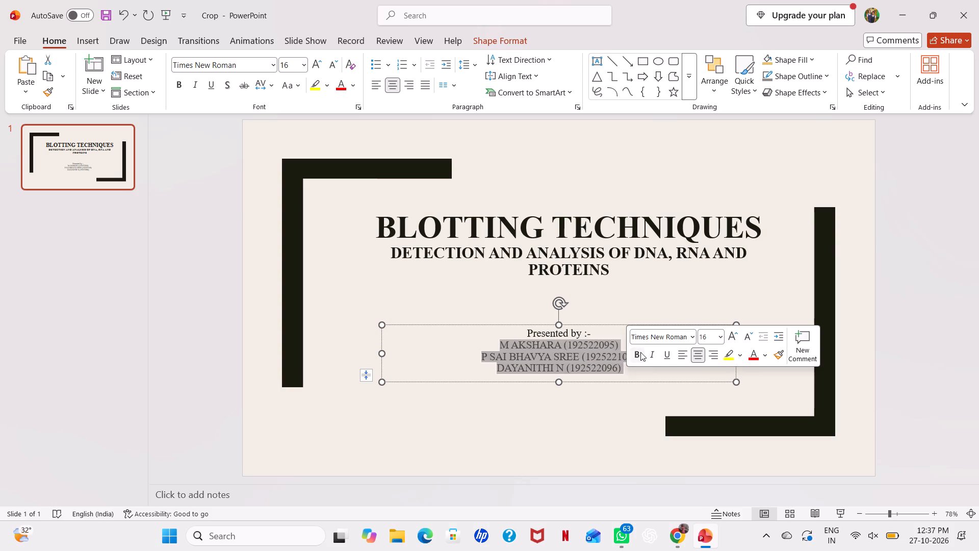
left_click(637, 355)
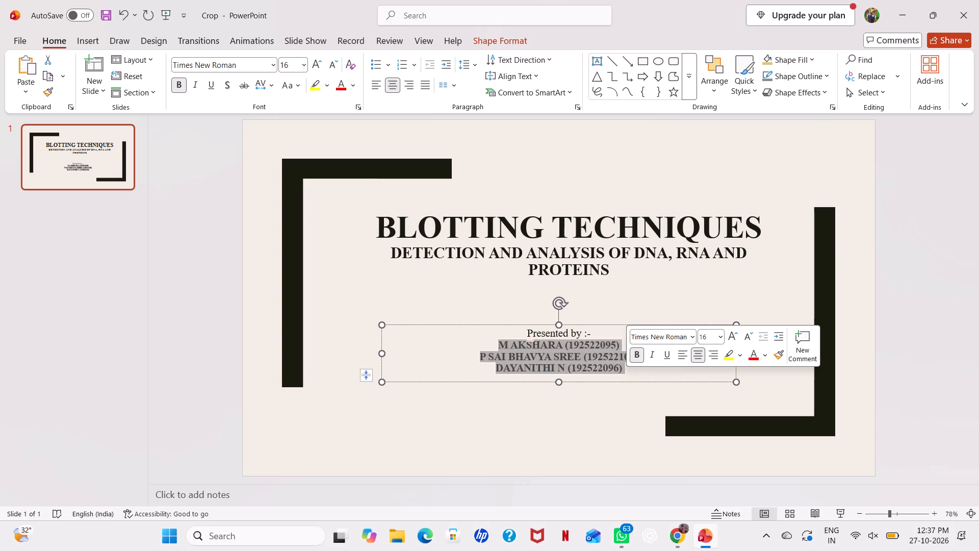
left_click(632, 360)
Make the "Presented by :-" line bold and left-aligned.
left_click_drag(527, 331, 591, 335)
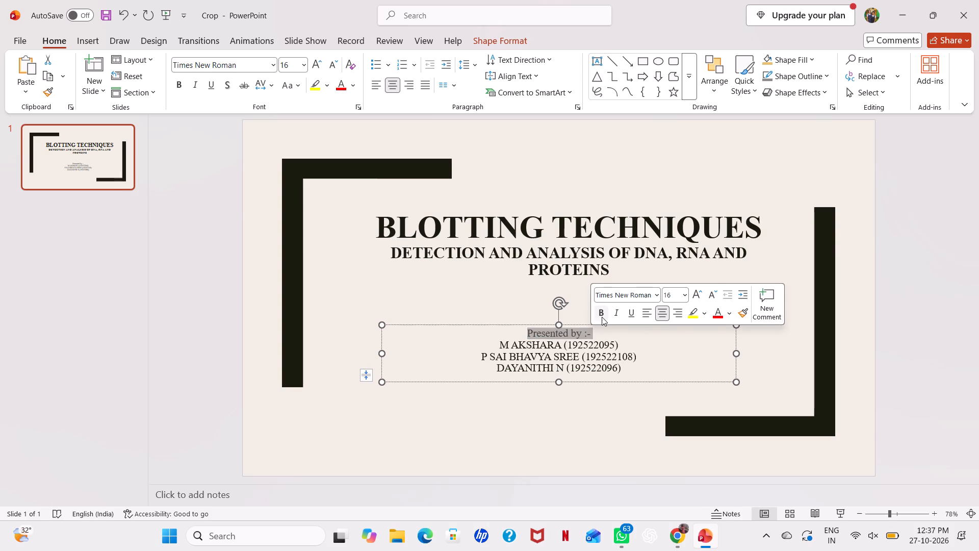
left_click(602, 317)
left_click(650, 307)
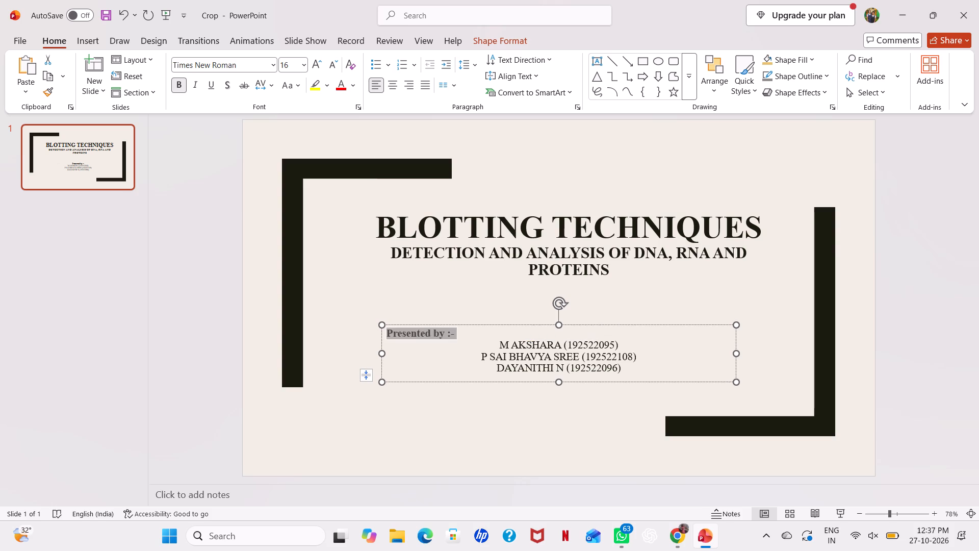
Left-align the three presenter lines beneath the "Presented by :-" heading.
left_click_drag(498, 341, 520, 348)
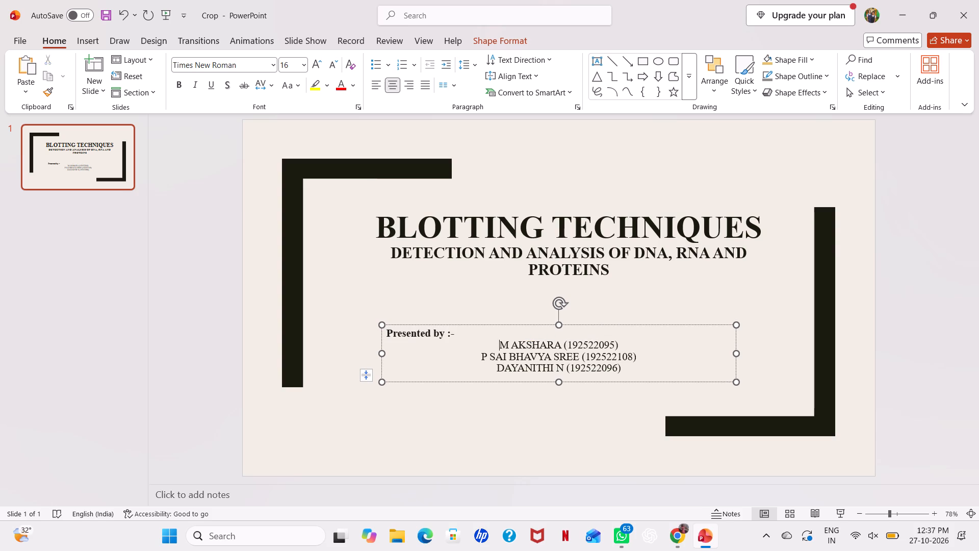
left_click_drag(520, 348, 619, 367)
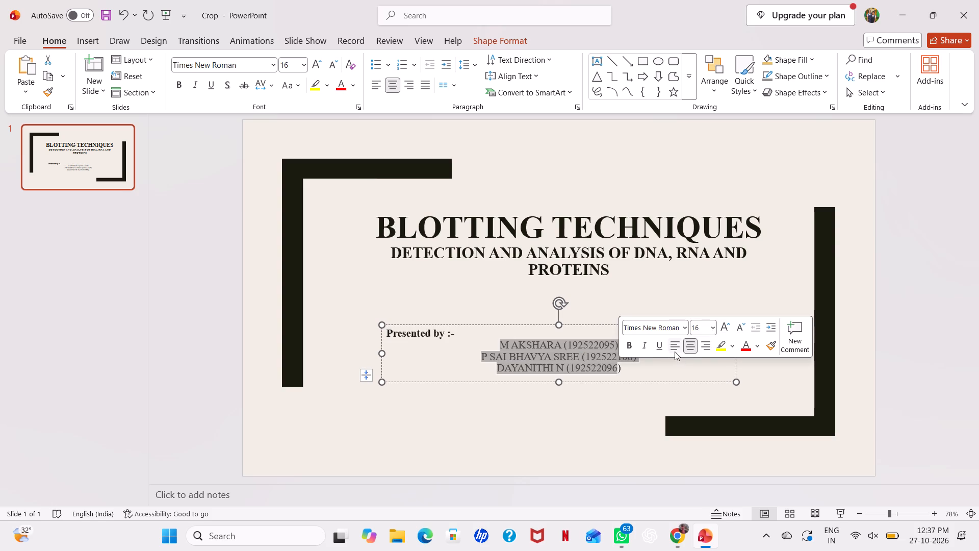
left_click(675, 352)
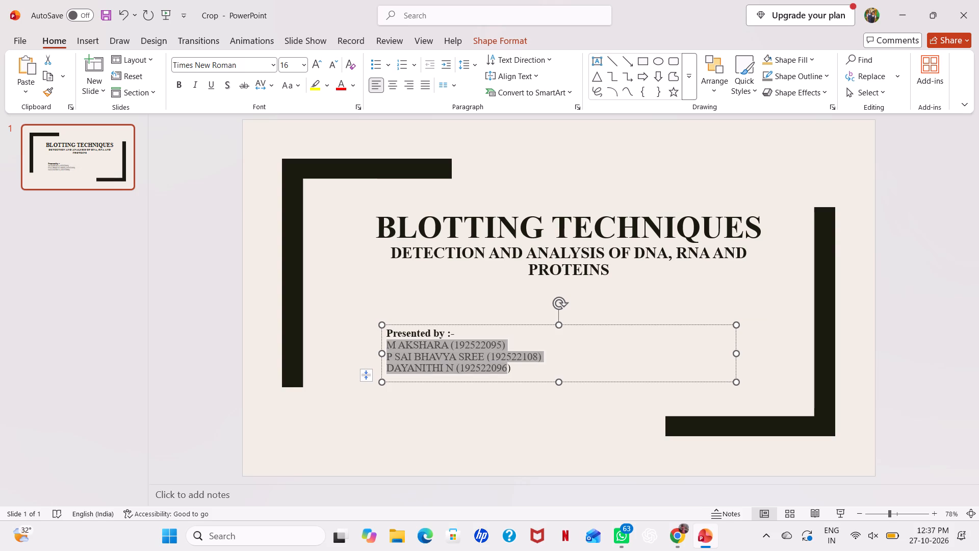
left_click(608, 367)
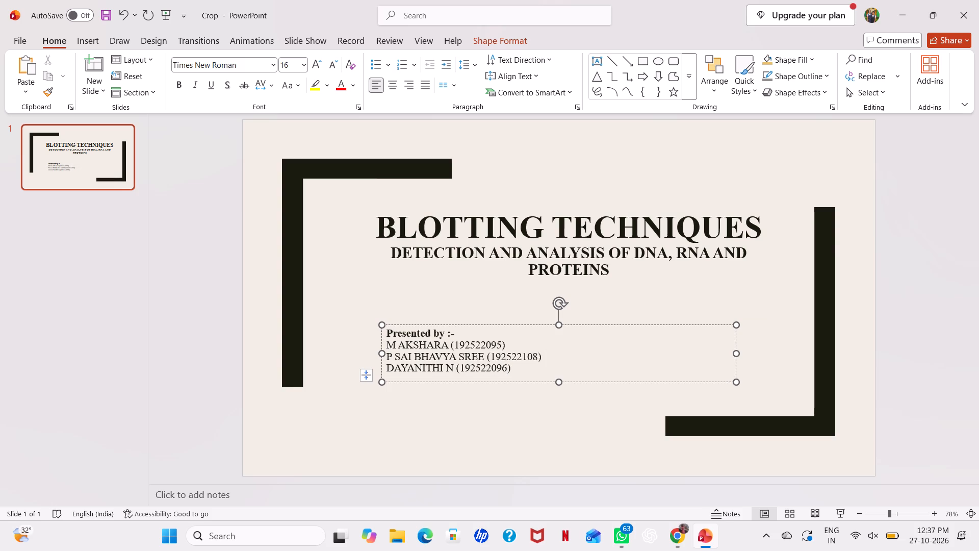
Extend the subtitle box downward and set the three presenter lines to font size 24.
left_click_drag(558, 382, 561, 413)
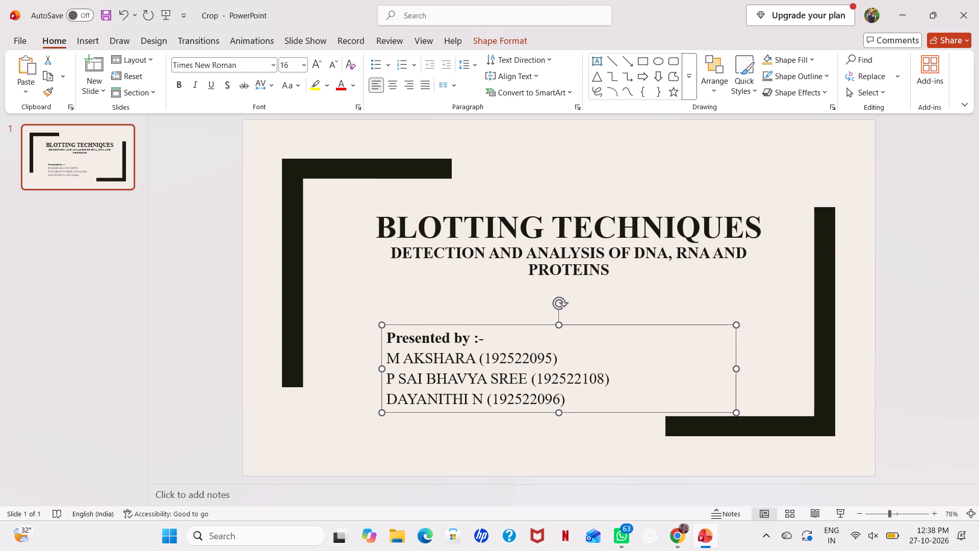
left_click_drag(387, 357, 587, 405)
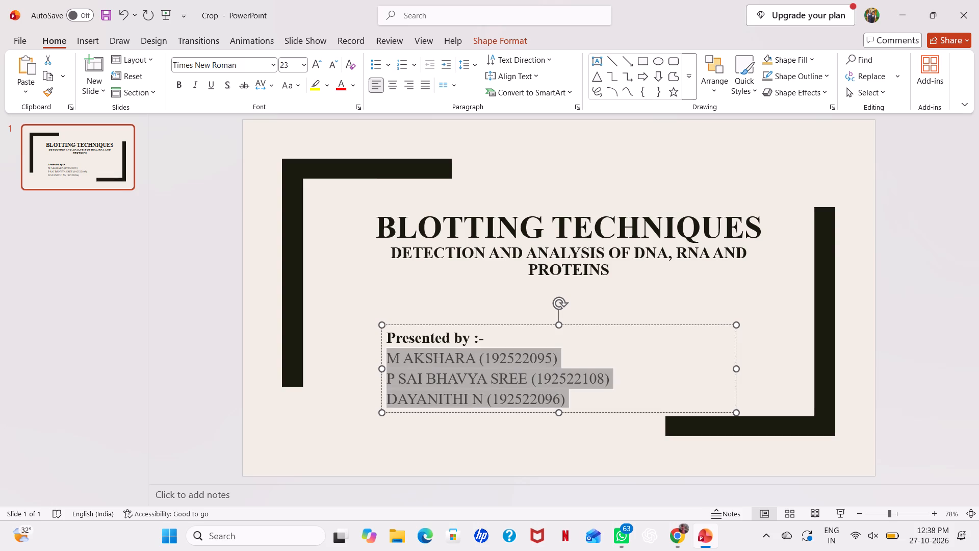
left_click_drag(587, 405, 588, 405)
left_click(306, 65)
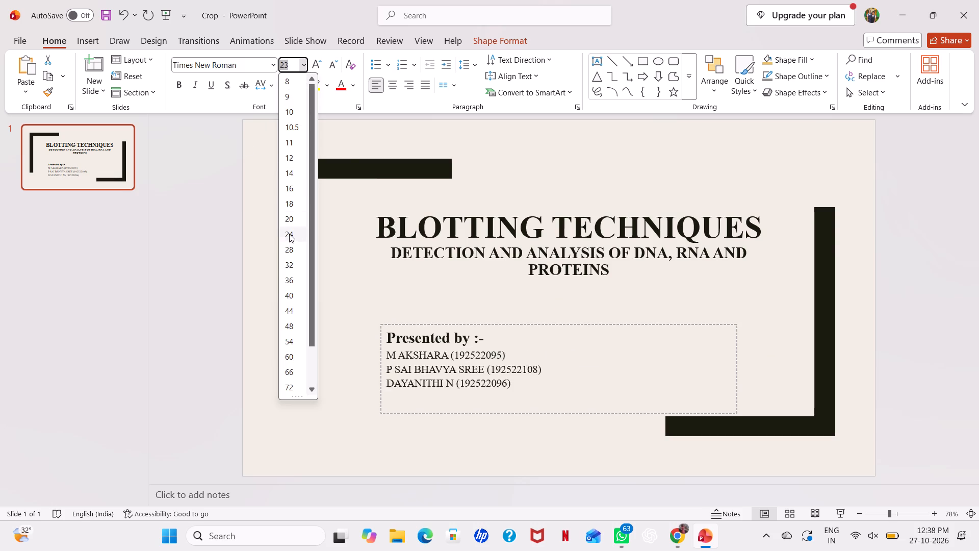
left_click(289, 235)
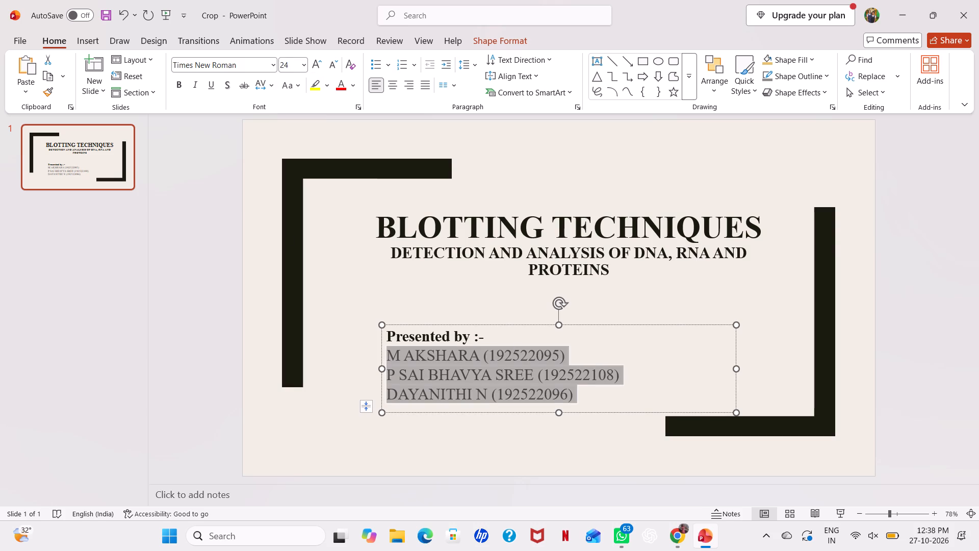
Move the subtitle box to the slide's lower left beside the frame bar and narrow it to fit the presenter lines.
left_click_drag(518, 324, 498, 327)
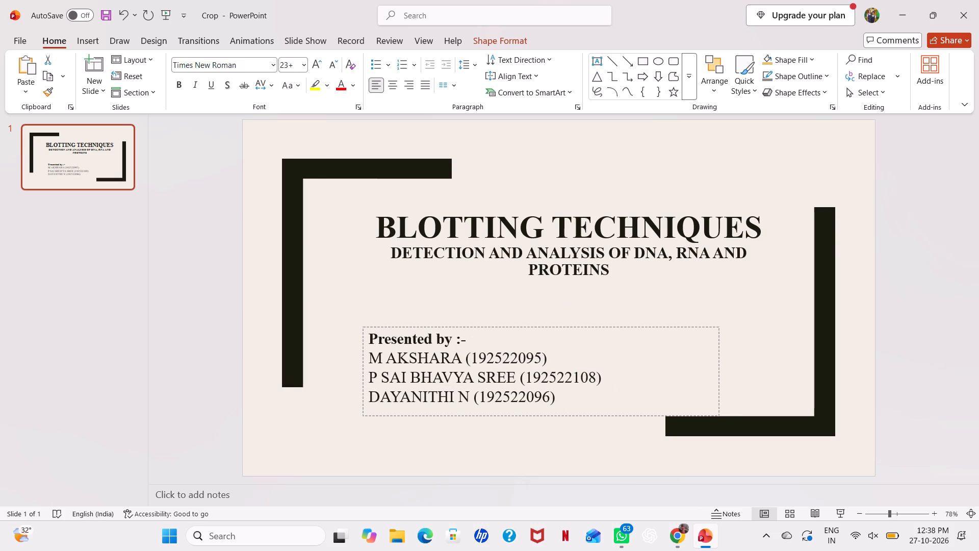
left_click_drag(498, 327, 482, 319)
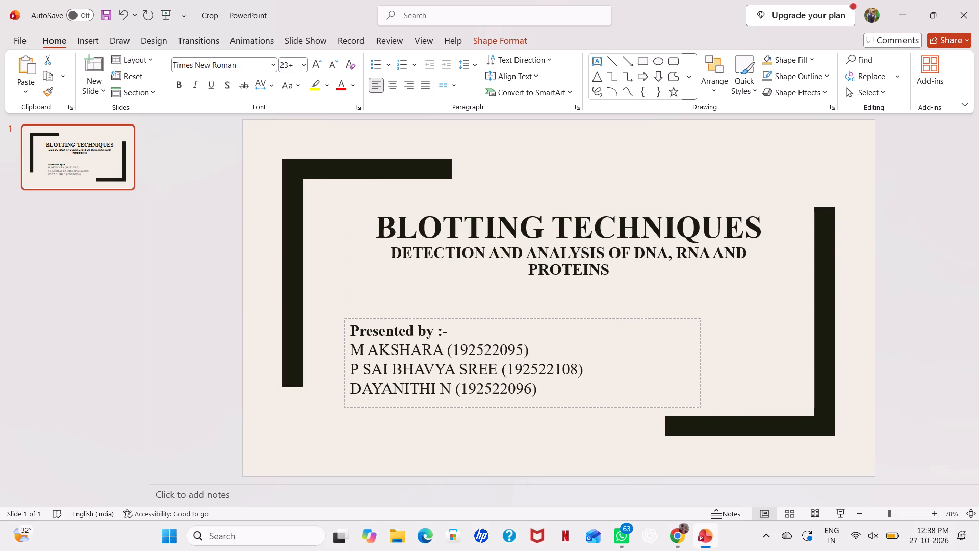
left_click_drag(482, 319, 475, 317)
left_click_drag(694, 361, 636, 362)
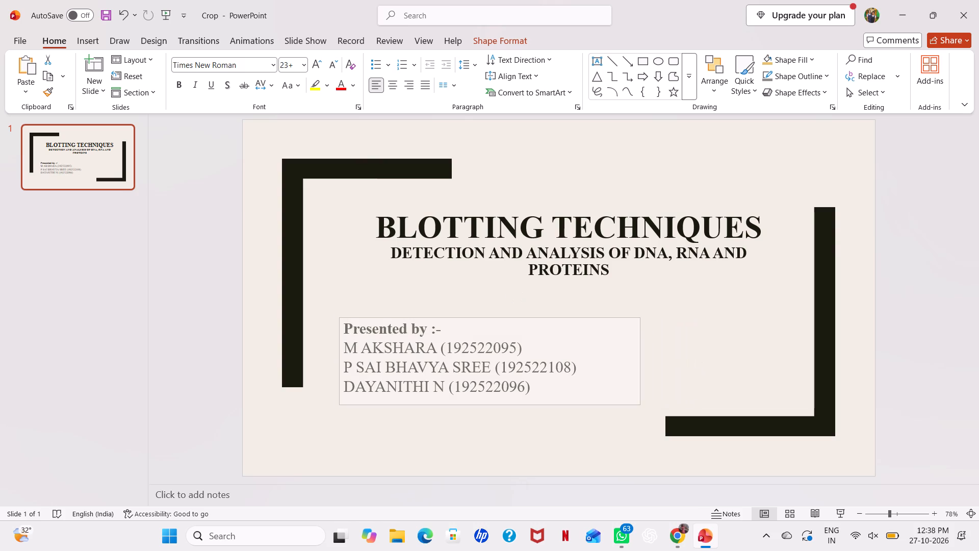
left_click_drag(636, 362, 595, 365)
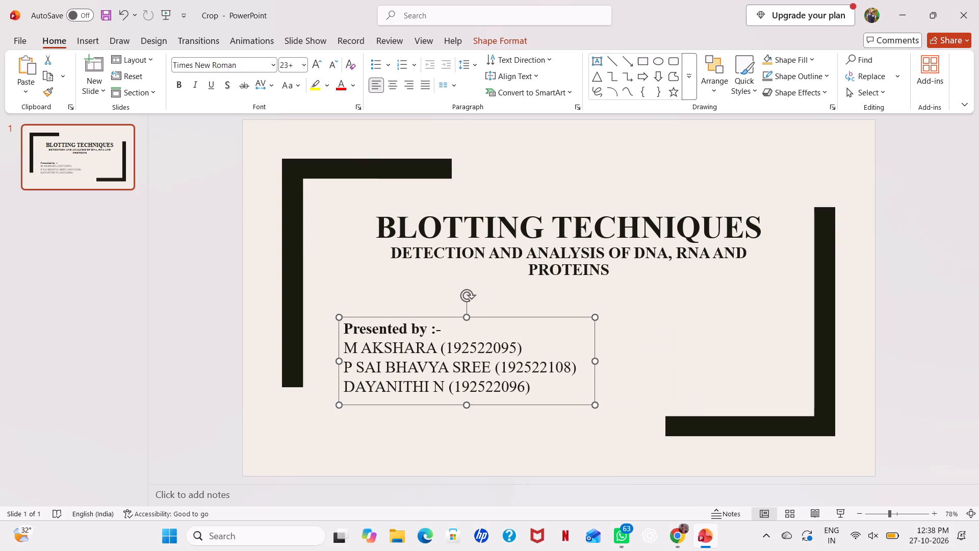
left_click_drag(509, 317, 509, 312)
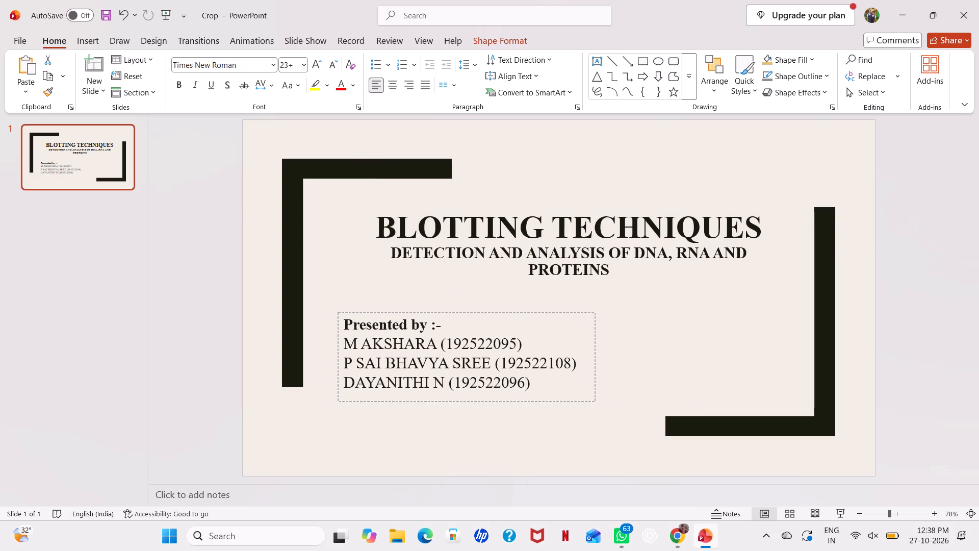
left_click_drag(509, 312, 505, 328)
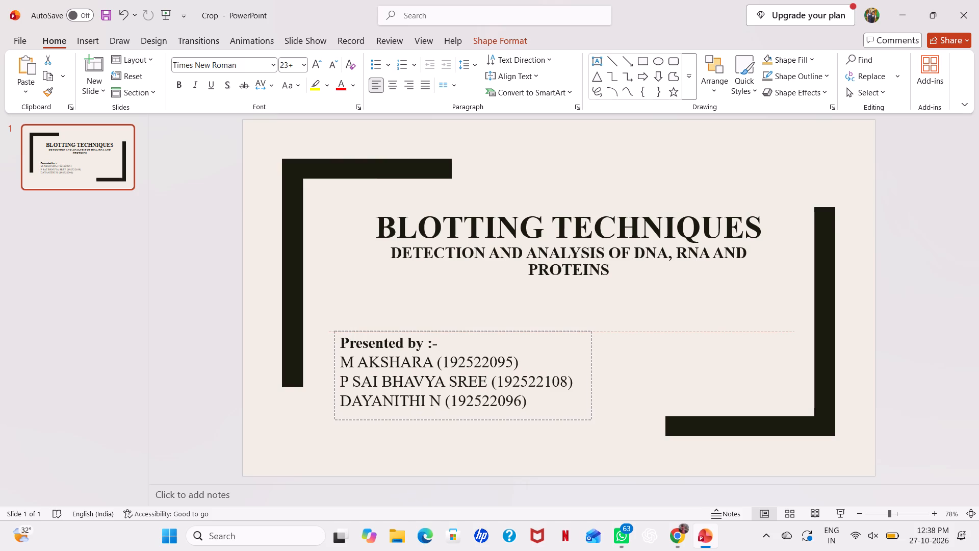
left_click_drag(505, 328, 502, 328)
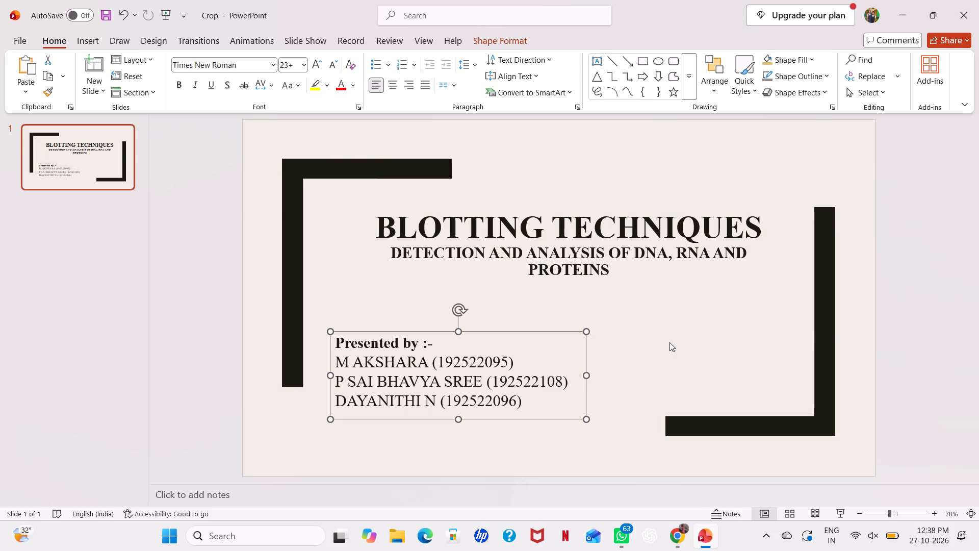
Draw a text box on the slide opposite the presenter details and enter "COURSE CODE :- BTA0901".
left_click(669, 342)
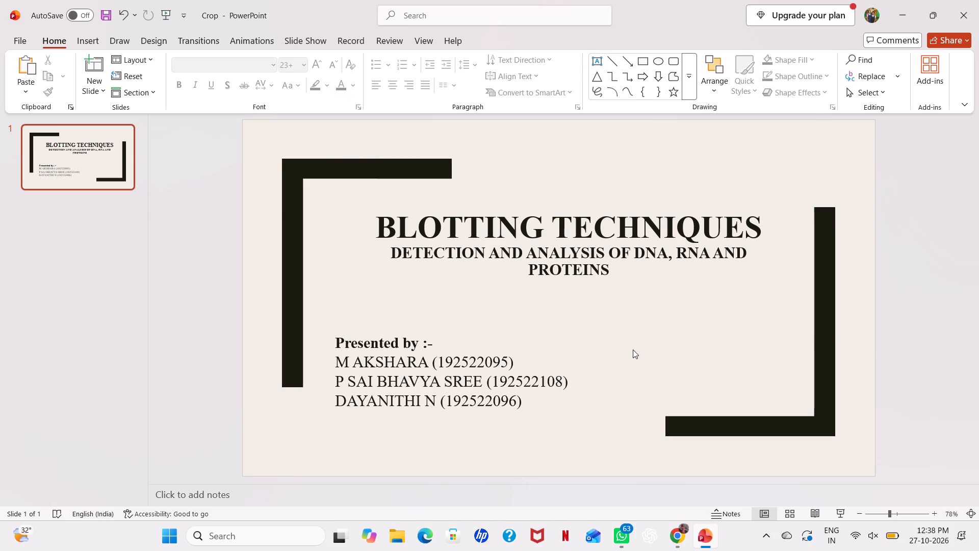
left_click(599, 58)
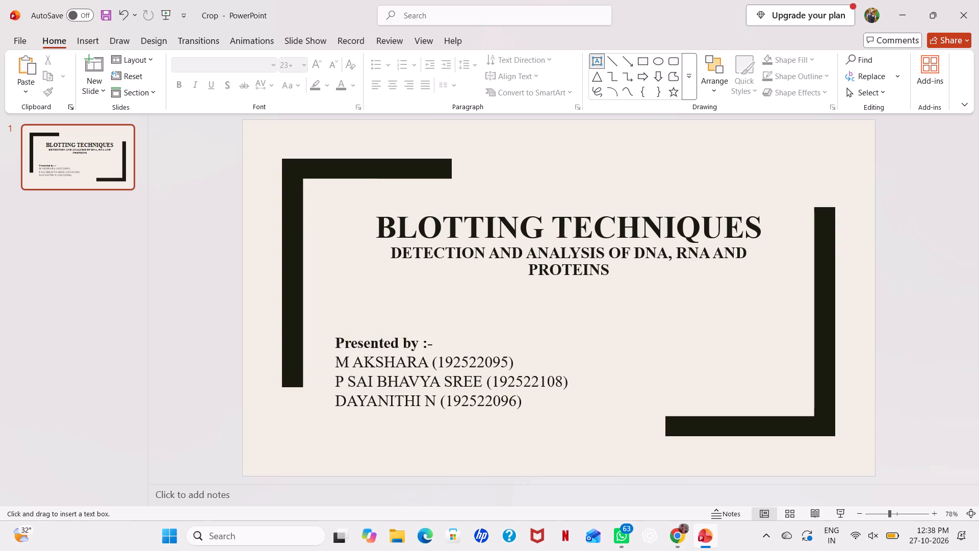
left_click_drag(649, 335, 776, 397)
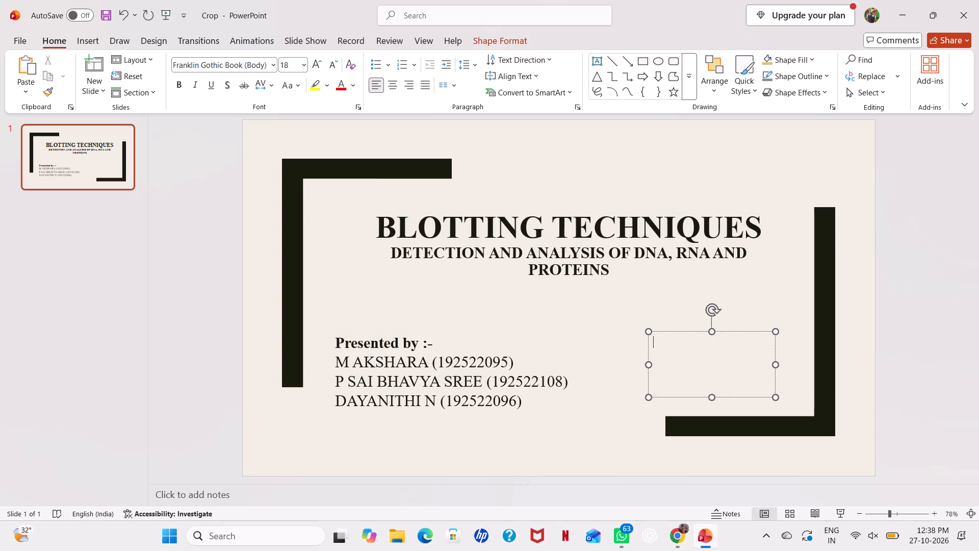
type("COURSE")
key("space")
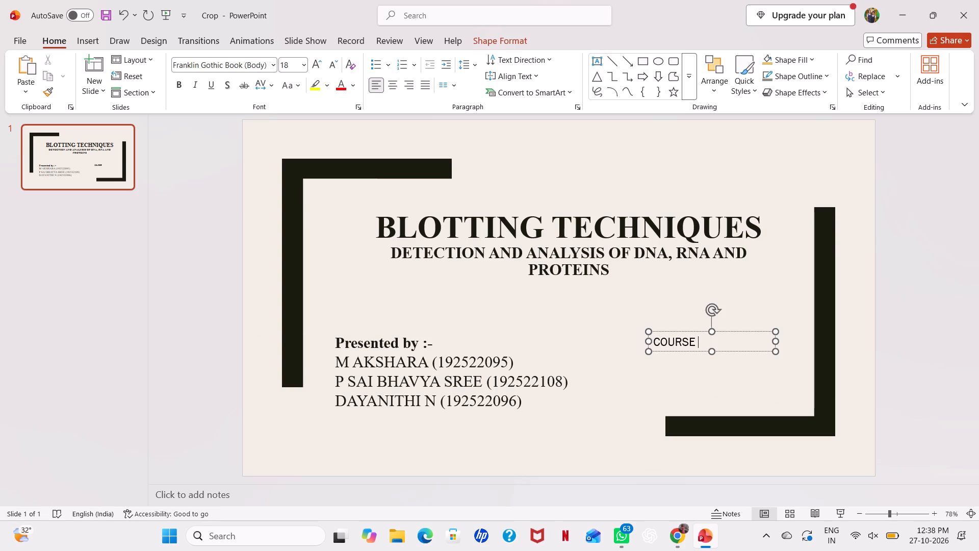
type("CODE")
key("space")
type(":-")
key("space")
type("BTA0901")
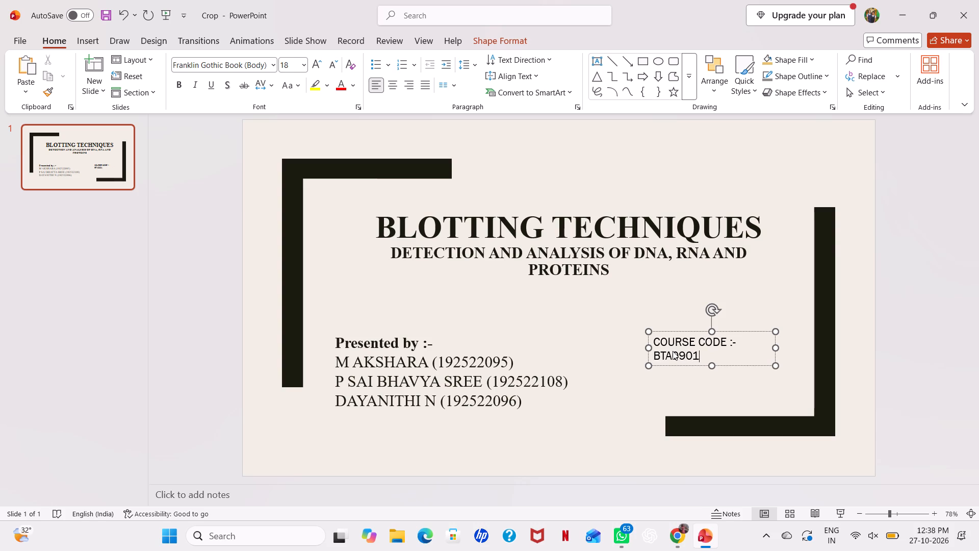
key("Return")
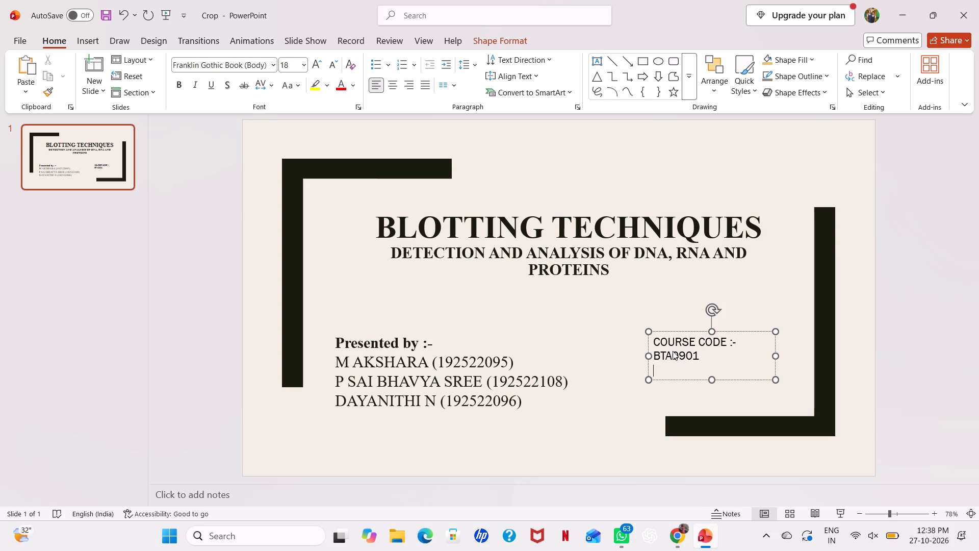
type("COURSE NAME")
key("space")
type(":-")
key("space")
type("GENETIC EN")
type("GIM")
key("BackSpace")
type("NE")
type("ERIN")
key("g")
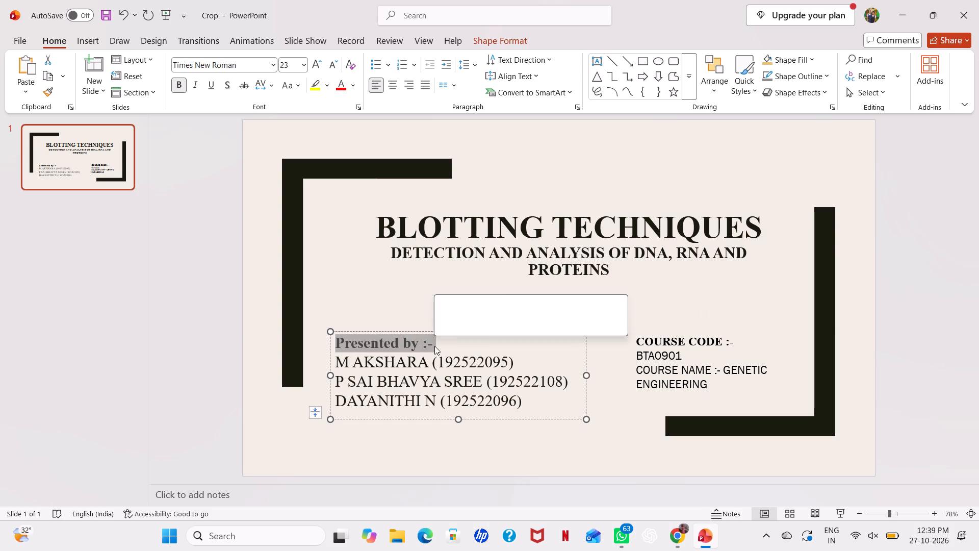
left_click(528, 309)
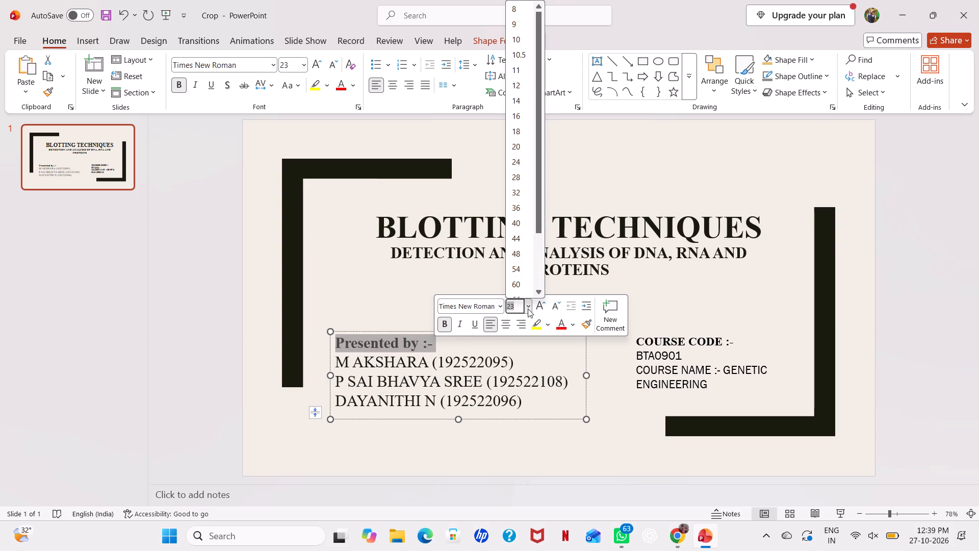
left_click(521, 156)
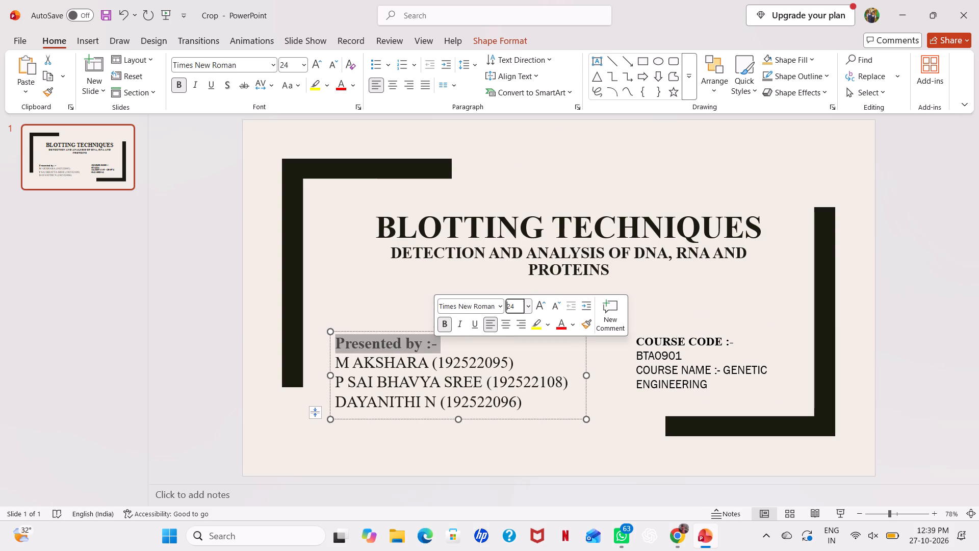
Set all the course details text to size 20 Times New Roman and widen its box so "GENETIC ENGINEERING" fits on one line.
left_click_drag(636, 341, 663, 362)
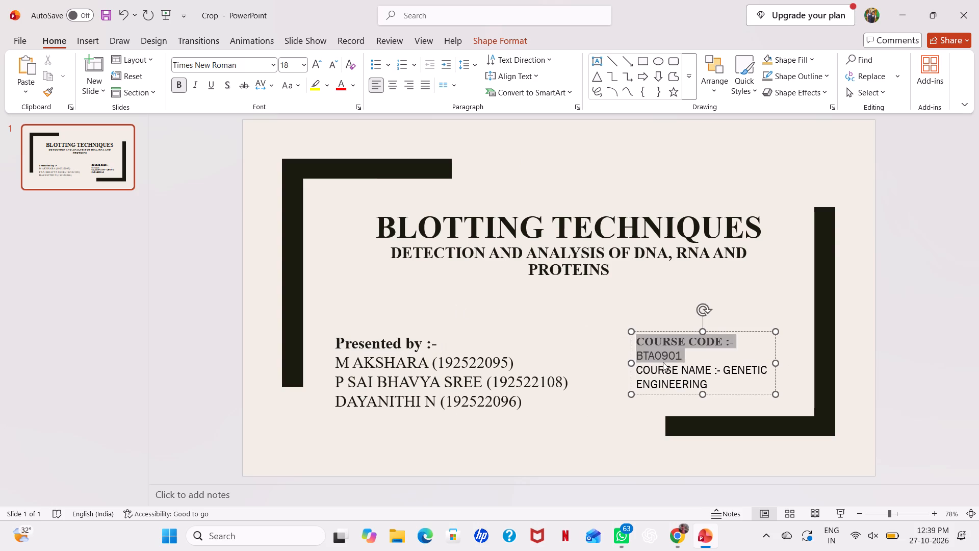
left_click_drag(663, 362, 711, 383)
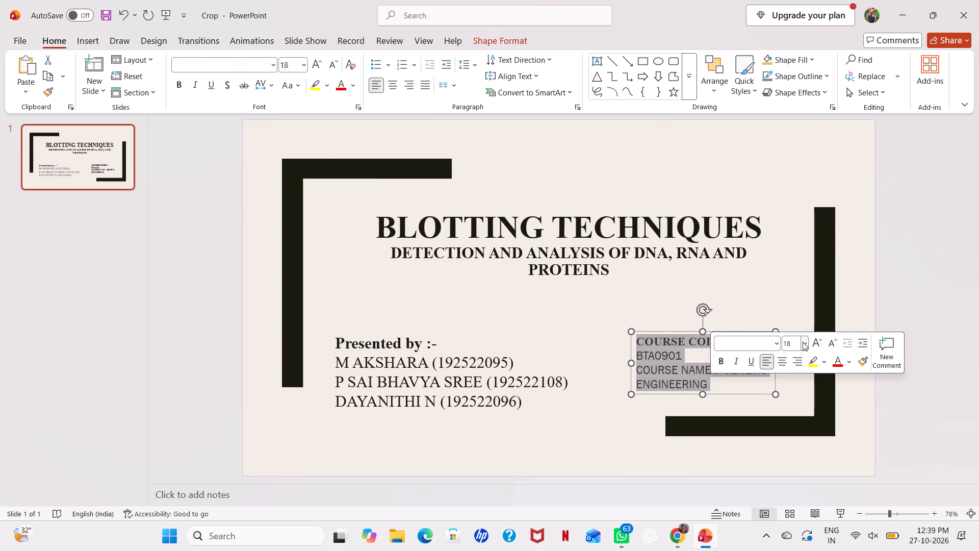
left_click(803, 342)
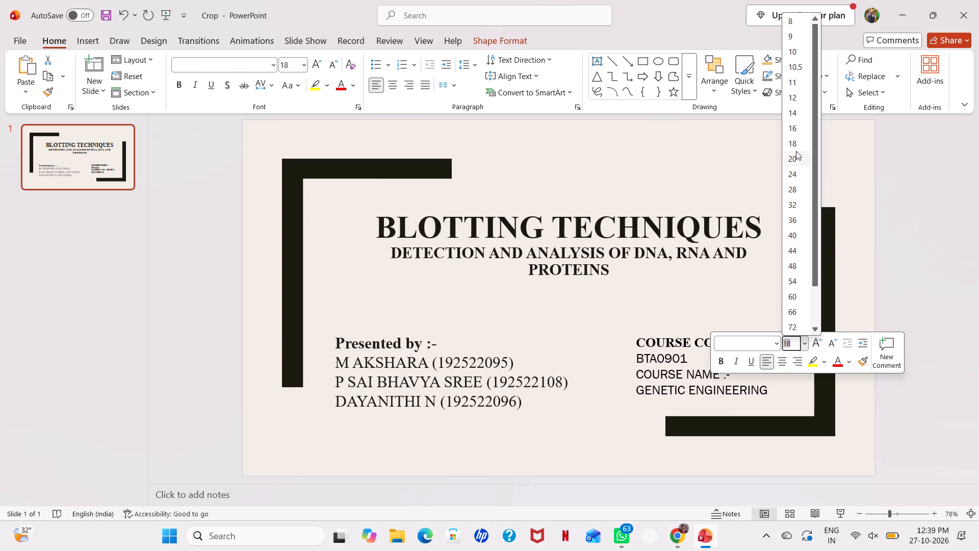
left_click(796, 156)
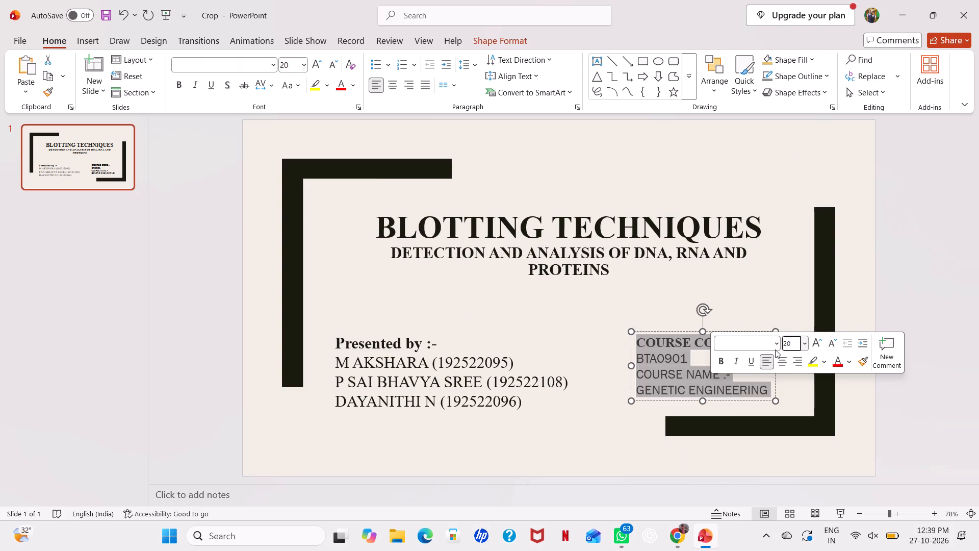
left_click(776, 344)
left_click(810, 84)
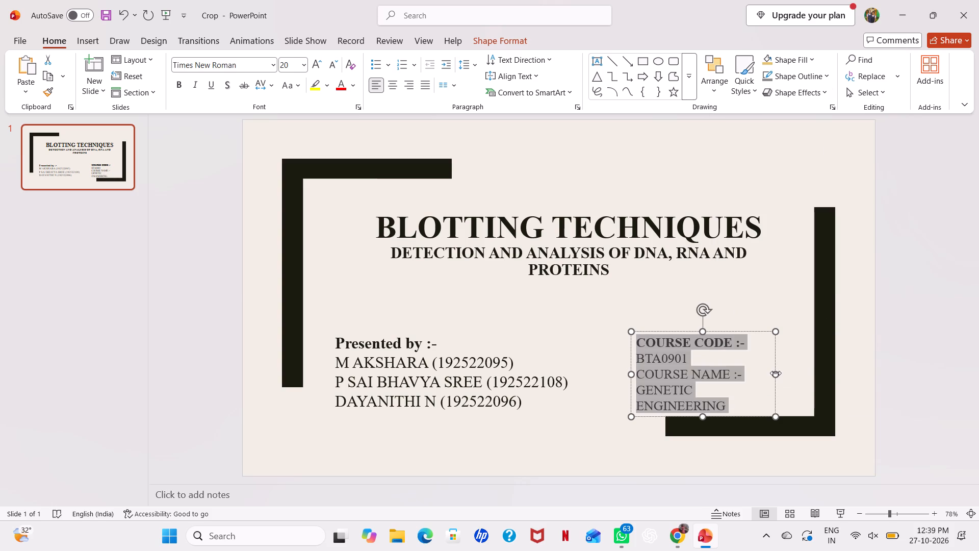
left_click_drag(776, 373, 803, 374)
Make the "COURSE NAME :-" label bold in the course details box.
left_click_drag(637, 374, 685, 375)
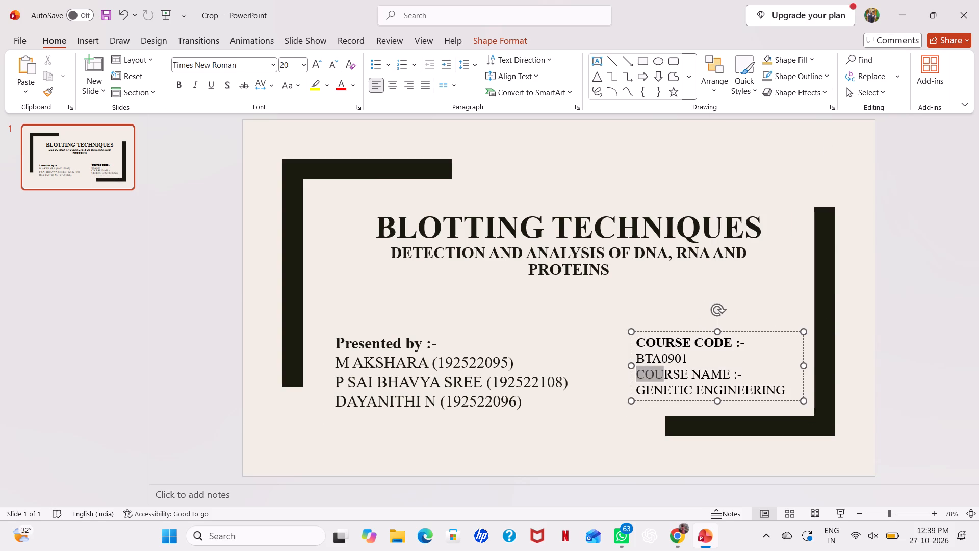
left_click_drag(685, 375, 740, 375)
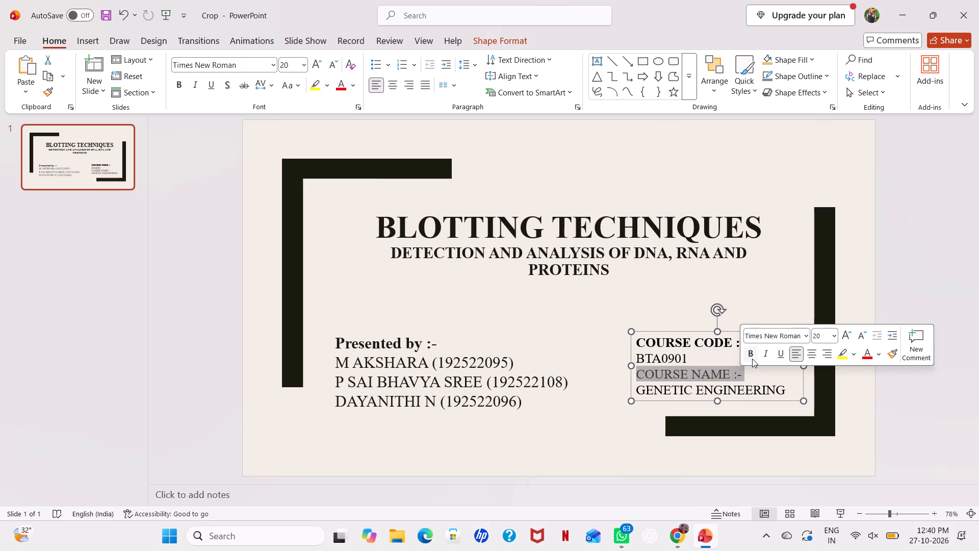
left_click(752, 359)
left_click(643, 439)
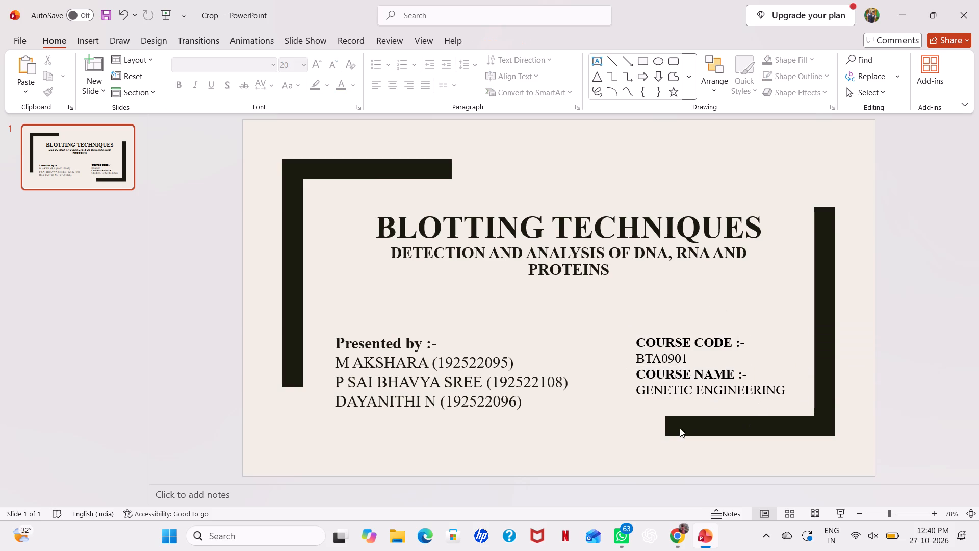
Delete the space before BTA0901 to join it to the "COURSE CODE :-" line.
left_click(637, 359)
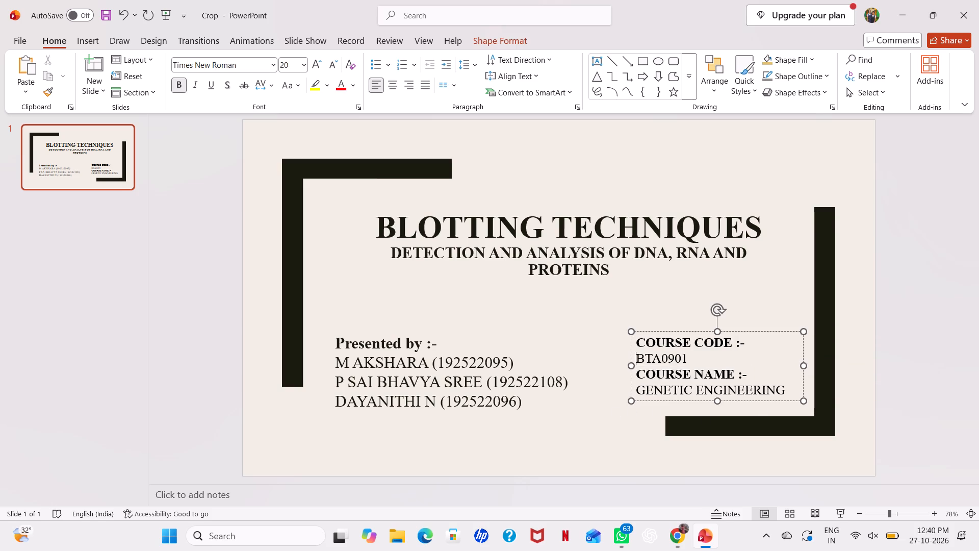
key("BackSpace")
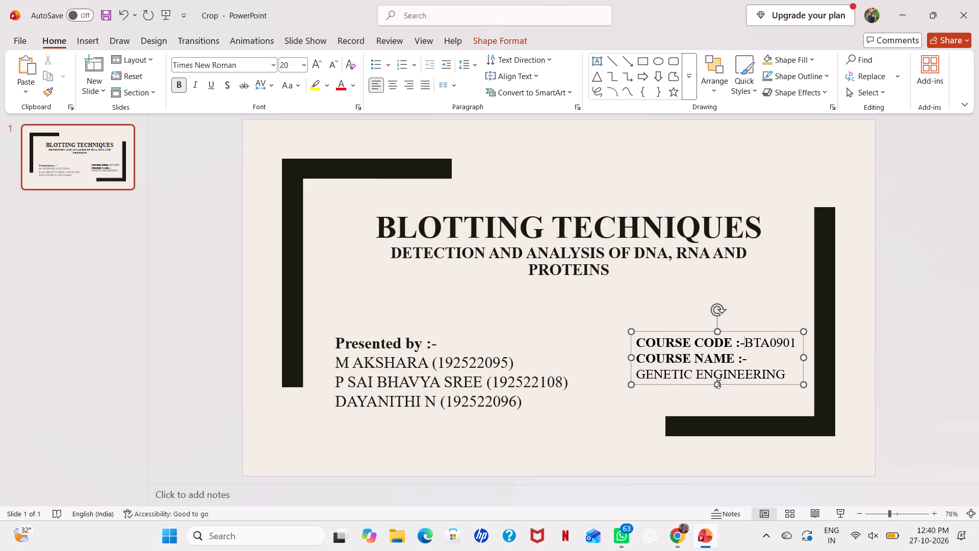
Move the course details box slightly down and closer to the presenter details.
left_click_drag(718, 383, 719, 403)
left_click_drag(763, 384, 755, 390)
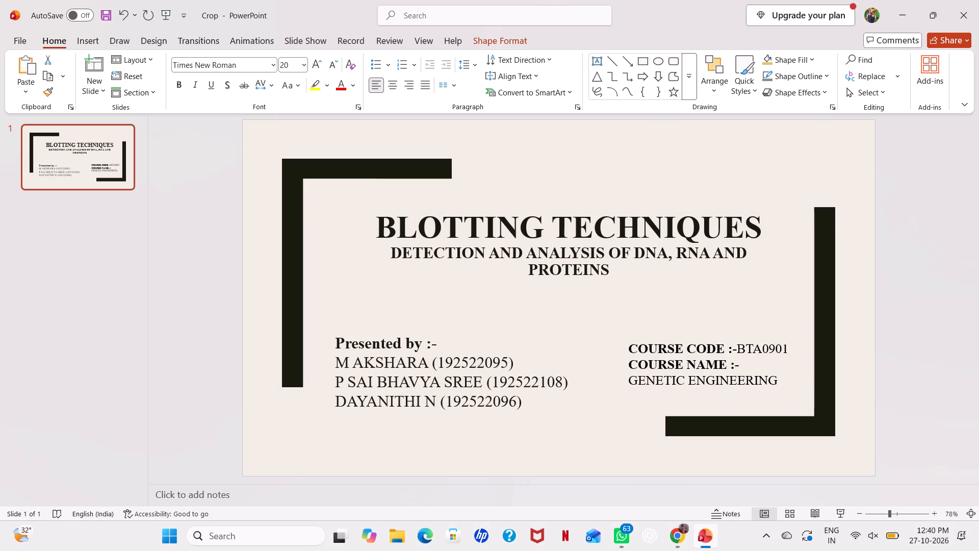
left_click_drag(755, 390, 753, 394)
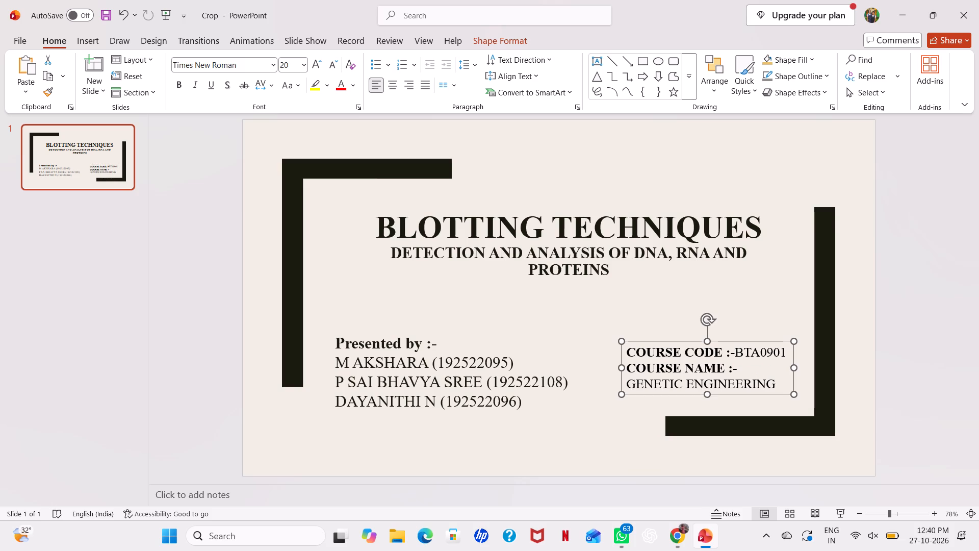
Insert a line break after "COURSE CODE :-" to place BTA0901 on its own line.
left_click(734, 353)
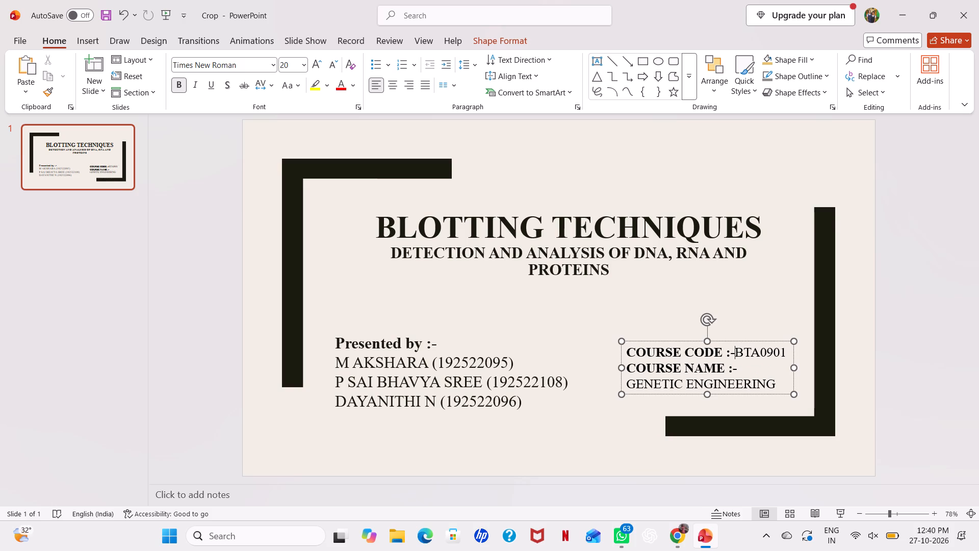
key("Return")
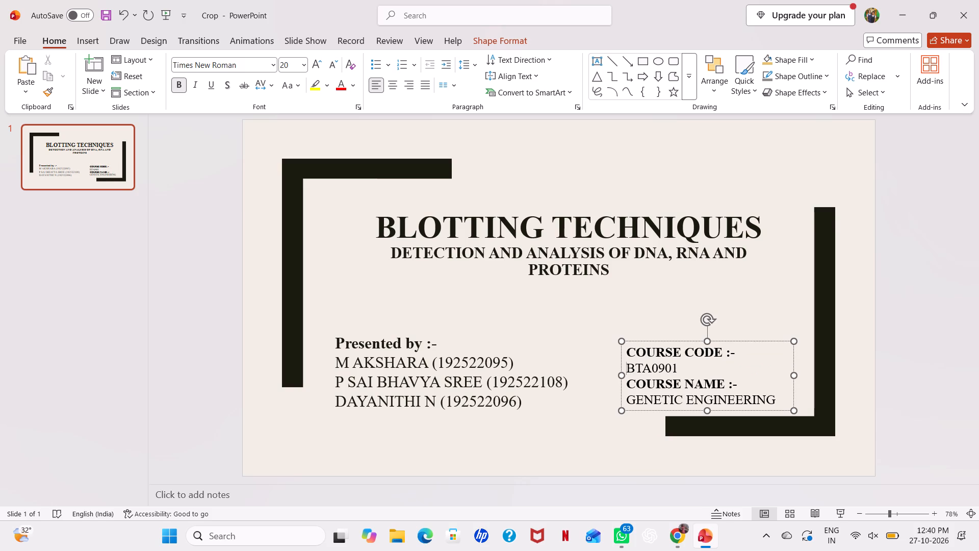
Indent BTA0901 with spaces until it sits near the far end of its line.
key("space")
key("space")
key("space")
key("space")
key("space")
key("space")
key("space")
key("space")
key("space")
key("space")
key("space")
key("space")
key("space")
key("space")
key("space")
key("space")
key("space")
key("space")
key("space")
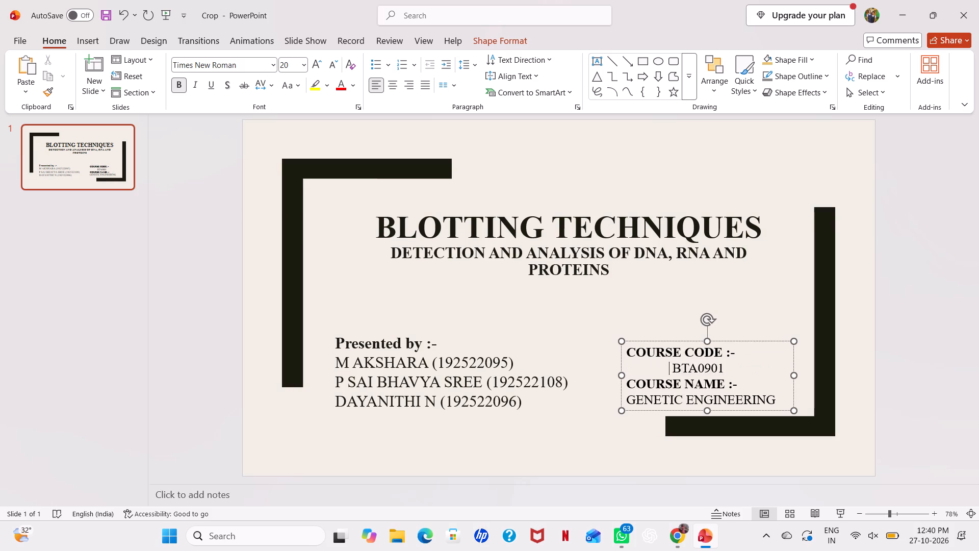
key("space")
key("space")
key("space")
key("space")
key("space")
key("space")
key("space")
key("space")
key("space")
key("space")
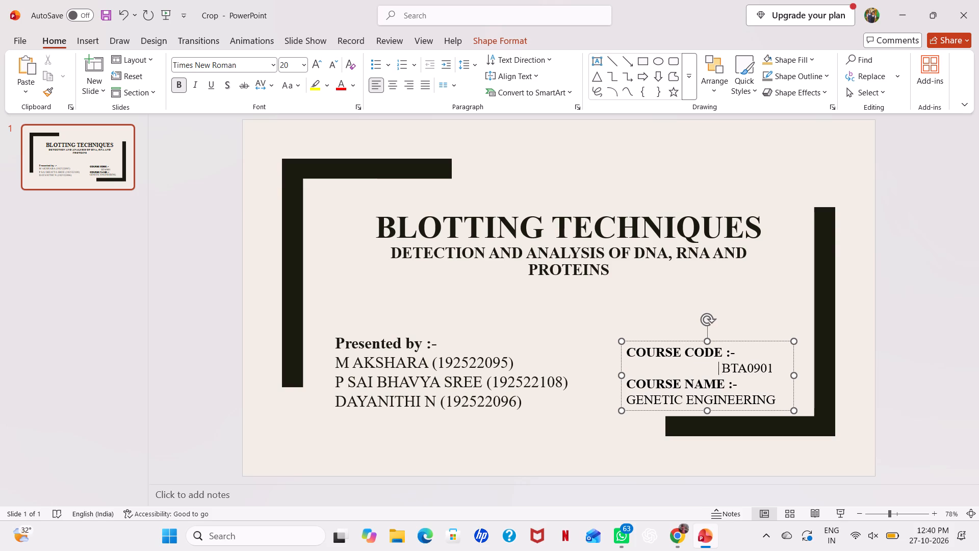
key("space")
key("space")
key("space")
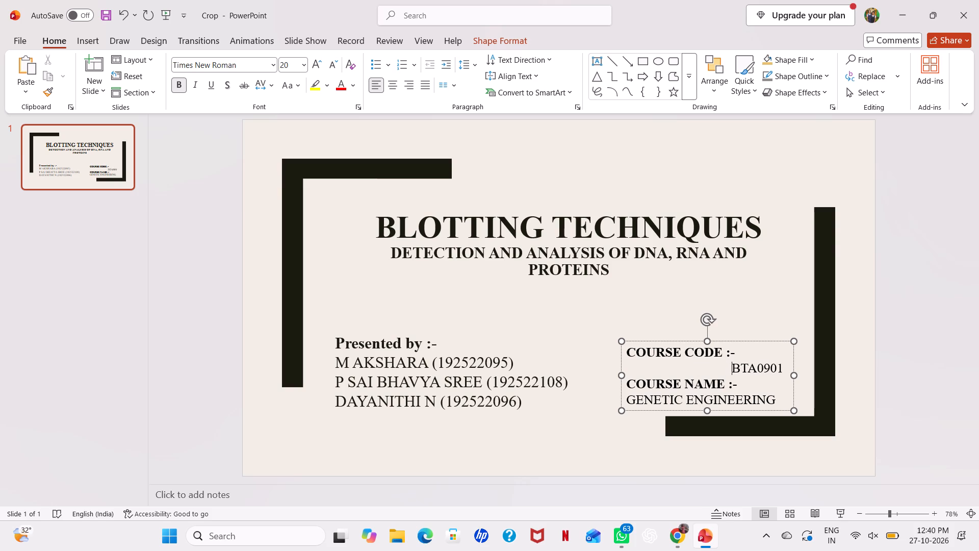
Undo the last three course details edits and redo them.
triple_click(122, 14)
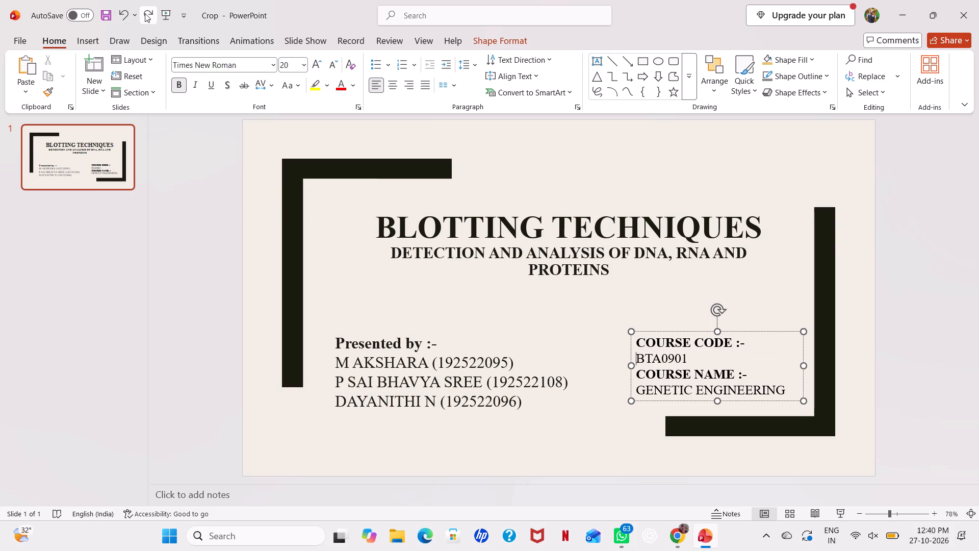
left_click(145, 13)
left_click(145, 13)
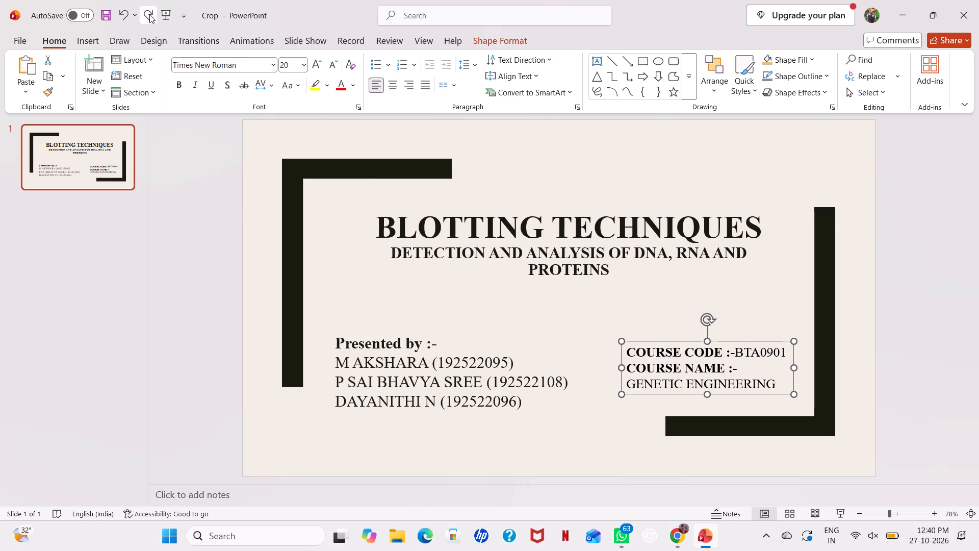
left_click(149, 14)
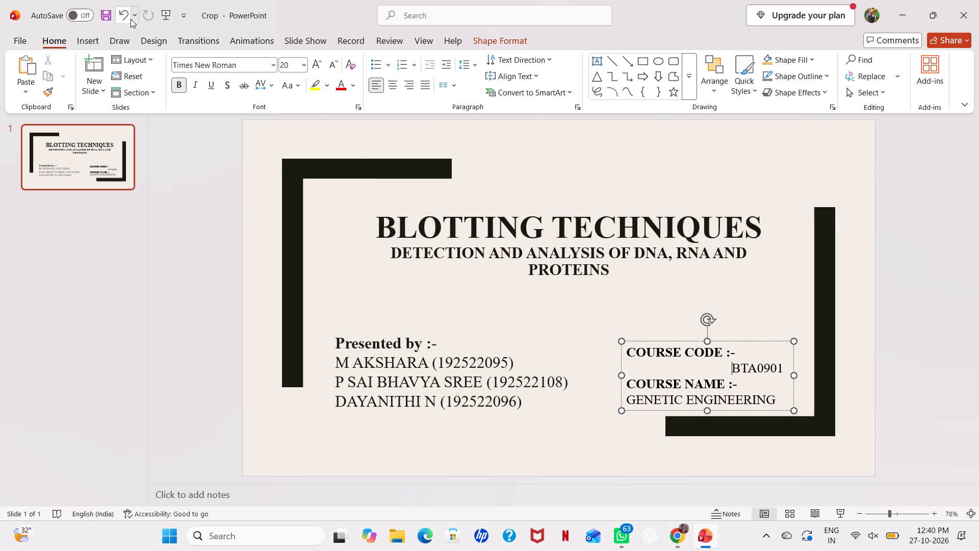
Remove the spaces indenting BTA0901, keeping it on its own line below "COURSE CODE :-" with a single leading space.
key("BackSpace")
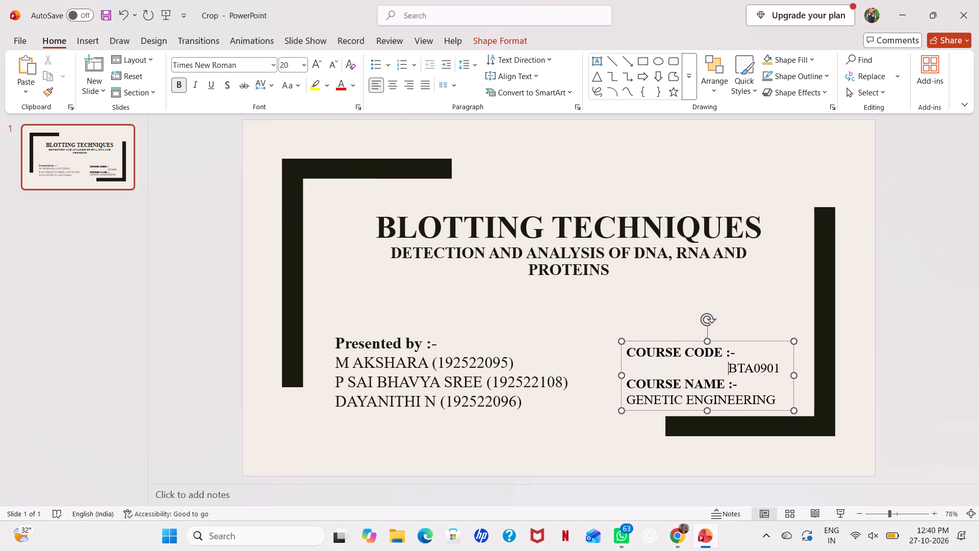
key("BackSpace")
key("BackSpace")
key("BackSpace")
key("BackSpace")
key("BackSpace")
key("BackSpace")
key("BackSpace")
key("BackSpace")
key("BackSpace")
key("BackSpace")
key("BackSpace")
key("BackSpace")
key("BackSpace")
key("BackSpace")
key("BackSpace")
key("BackSpace")
key("BackSpace")
key("BackSpace")
key("BackSpace")
key("BackSpace")
key("BackSpace")
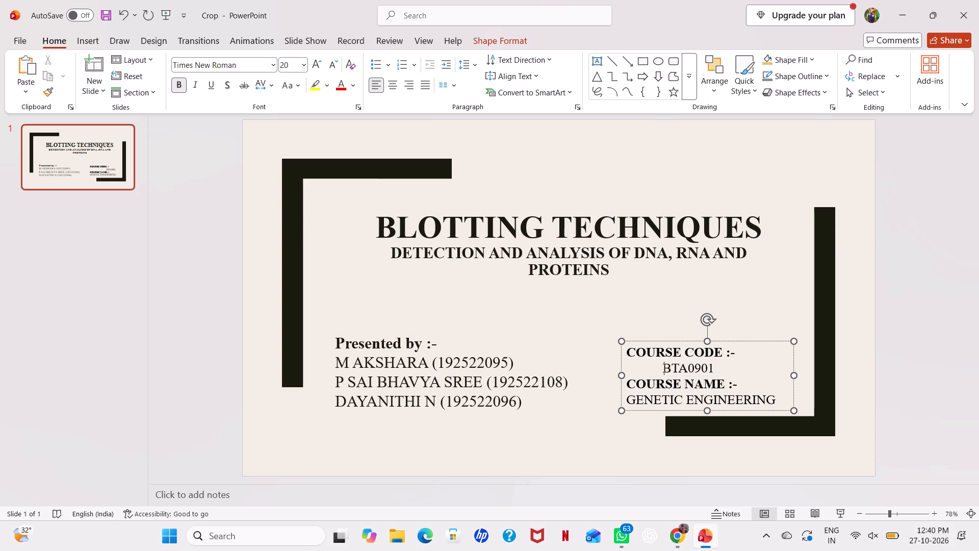
key("BackSpace")
key("BackSpace")
key("BackSpace")
key("BackSpace")
key("BackSpace")
key("BackSpace")
key("BackSpace")
key("BackSpace")
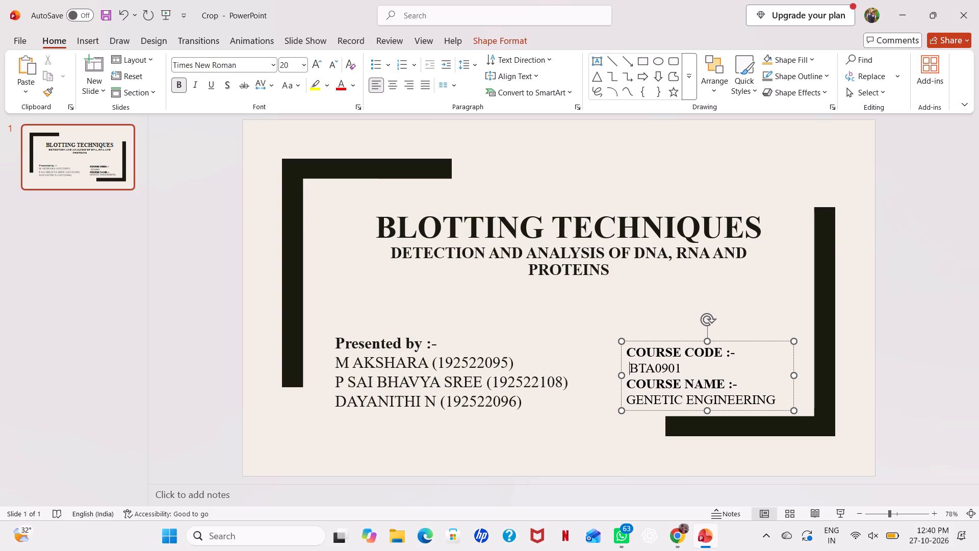
key("BackSpace")
key("BackSpace")
key("Return")
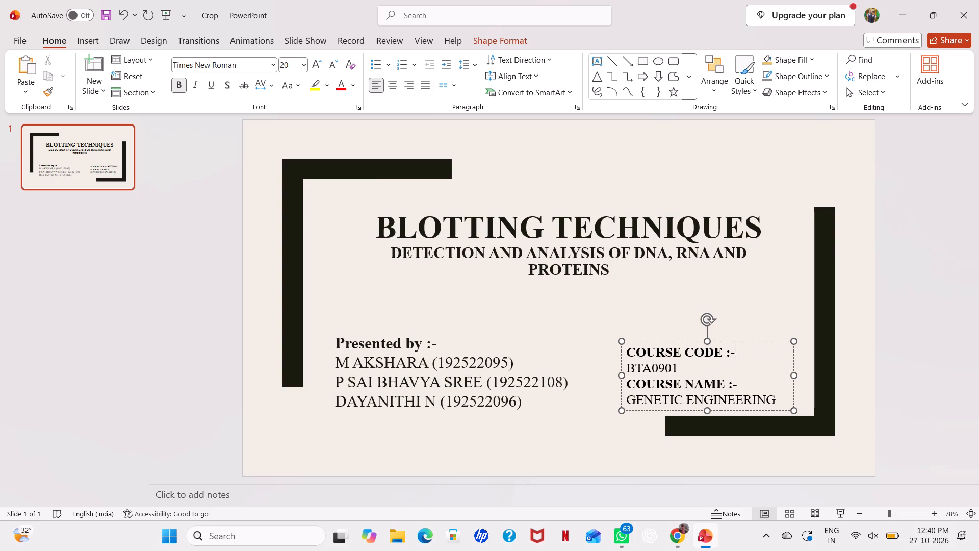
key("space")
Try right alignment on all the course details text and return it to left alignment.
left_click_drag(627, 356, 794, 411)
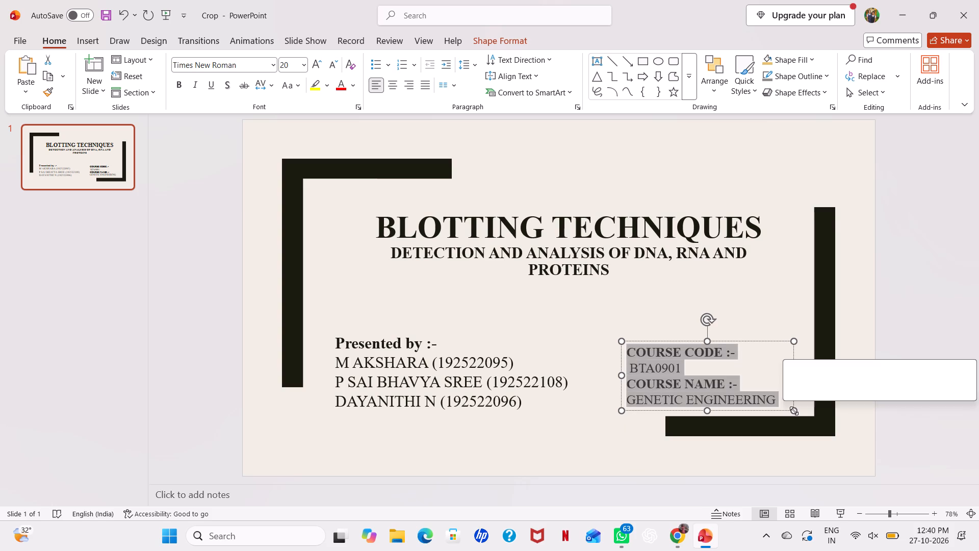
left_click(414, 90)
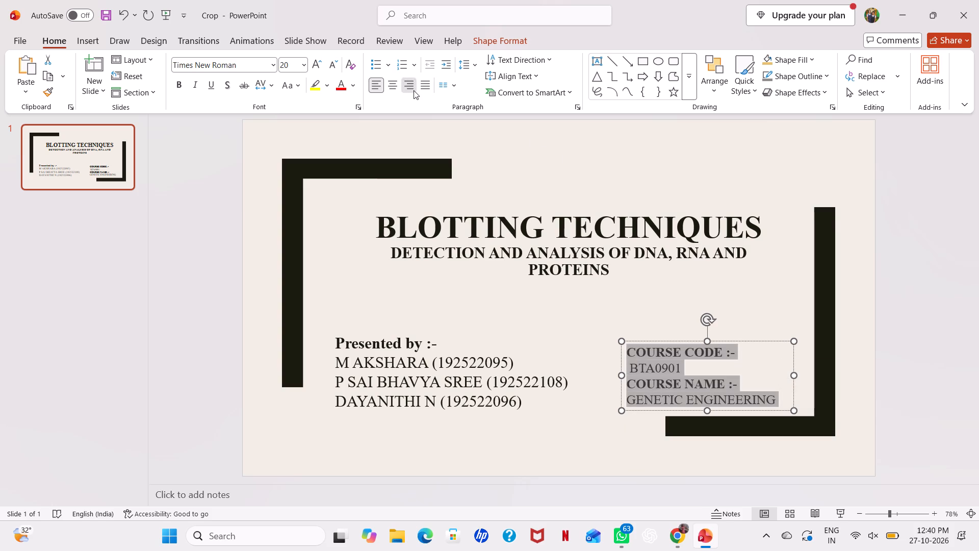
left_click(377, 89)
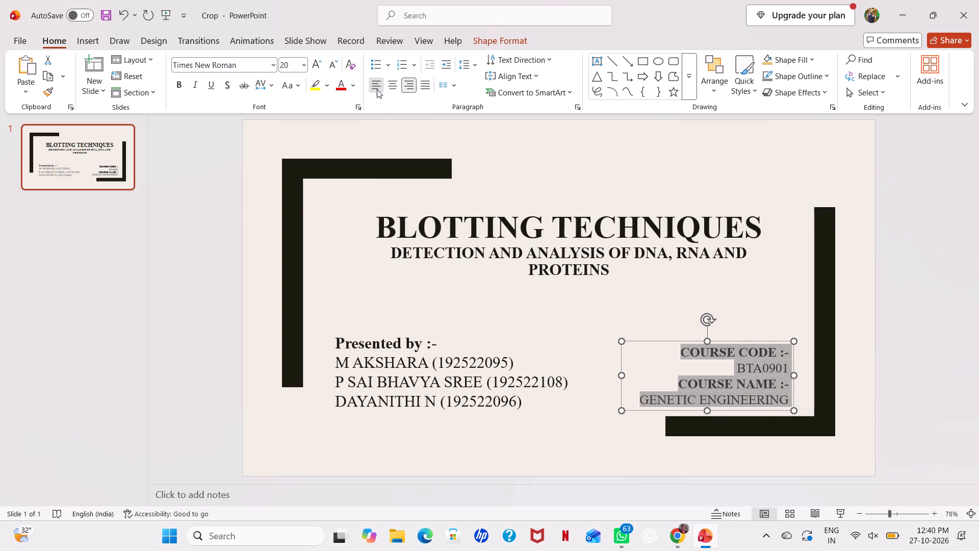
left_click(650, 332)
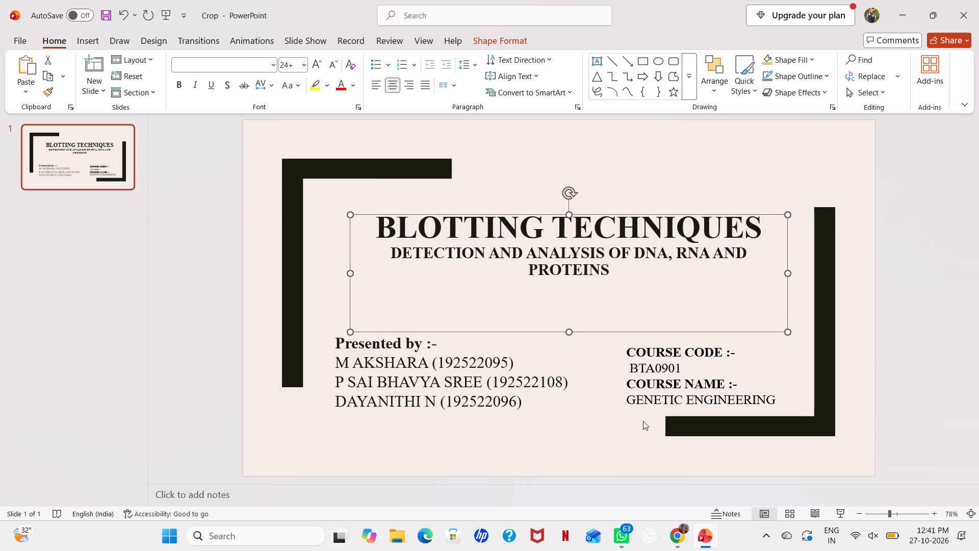
Set the font size of the three presenter lines below "Presented by :-" to 20.
left_click(568, 418)
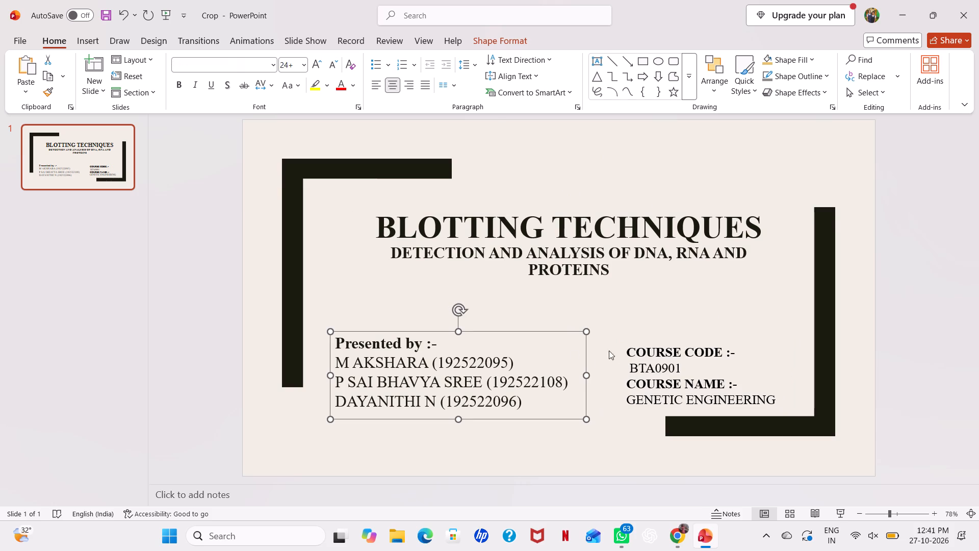
left_click_drag(336, 358, 512, 404)
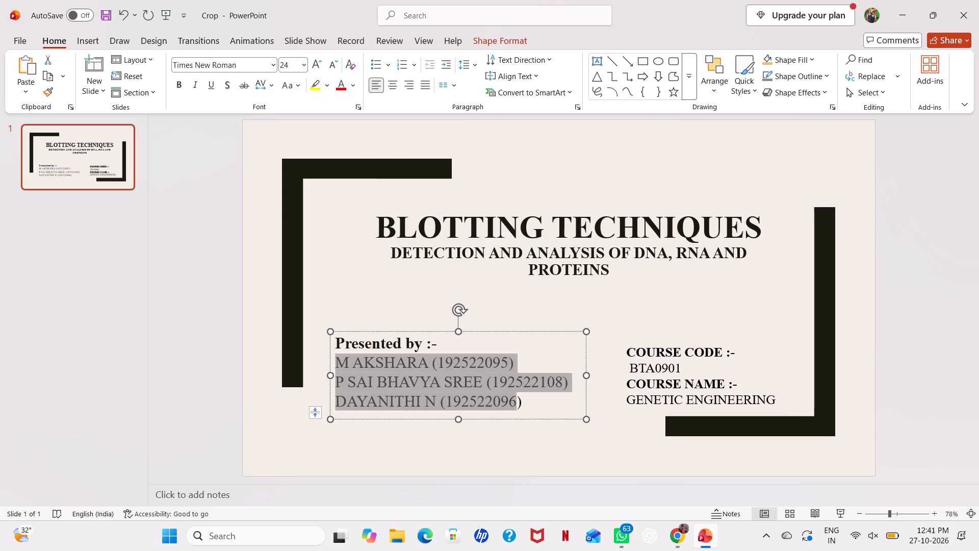
left_click_drag(512, 404, 517, 405)
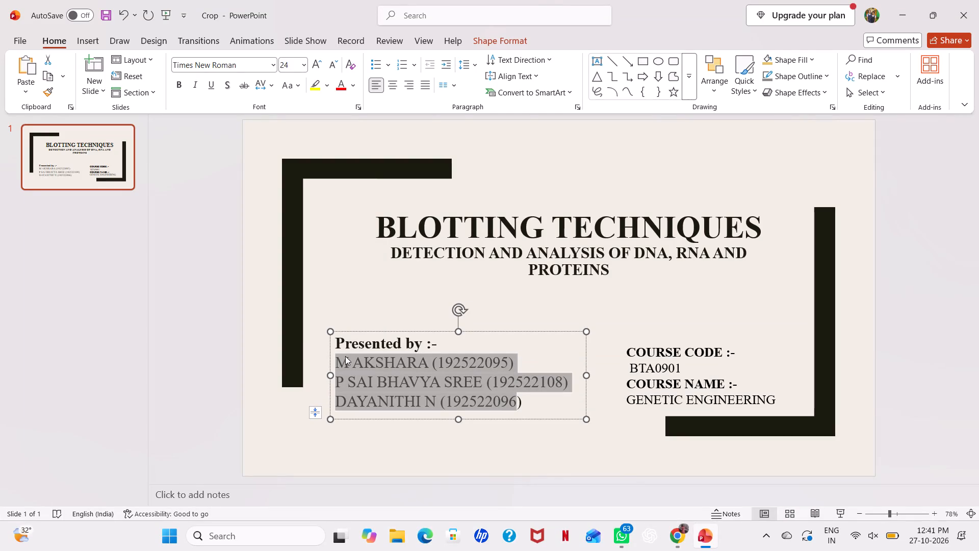
left_click(343, 356)
left_click_drag(335, 358, 528, 400)
left_click_drag(528, 400, 566, 403)
left_click(661, 365)
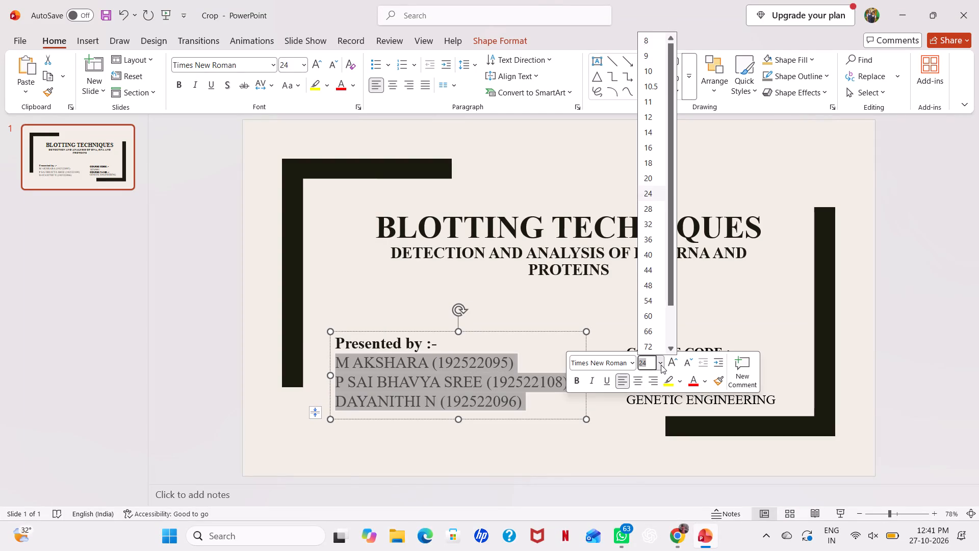
left_click(654, 181)
left_click(520, 297)
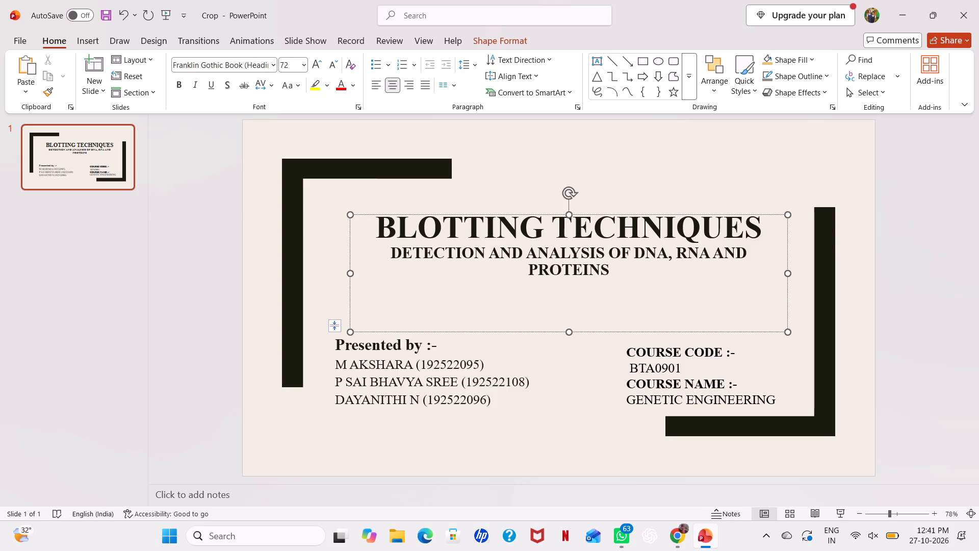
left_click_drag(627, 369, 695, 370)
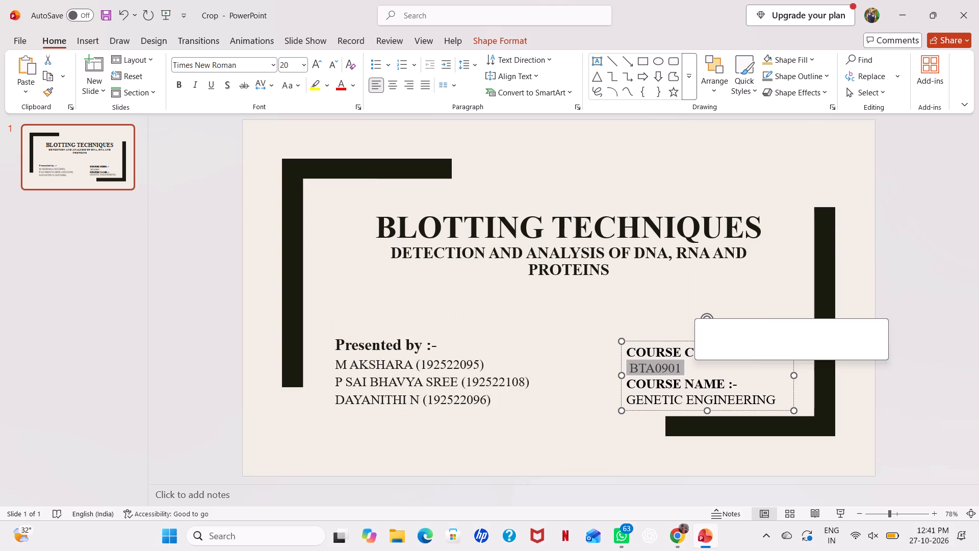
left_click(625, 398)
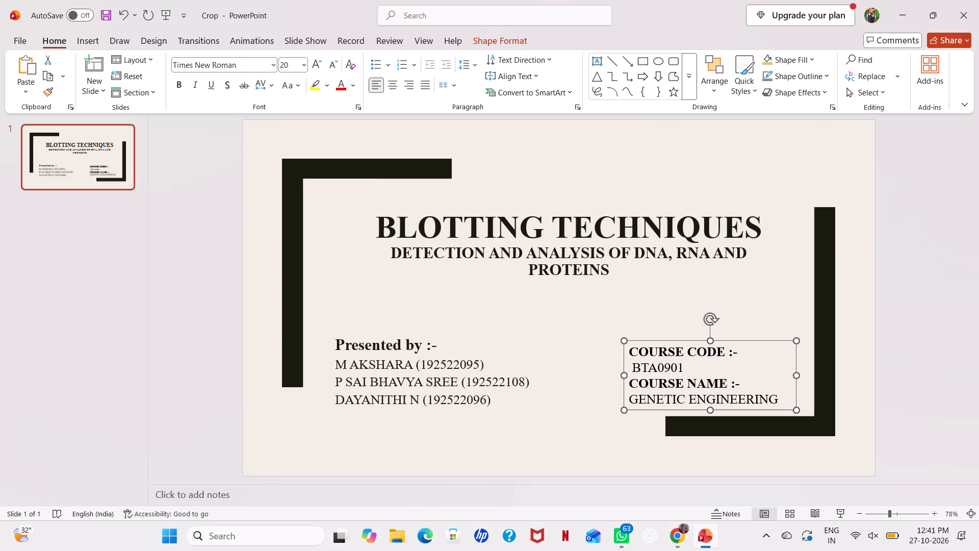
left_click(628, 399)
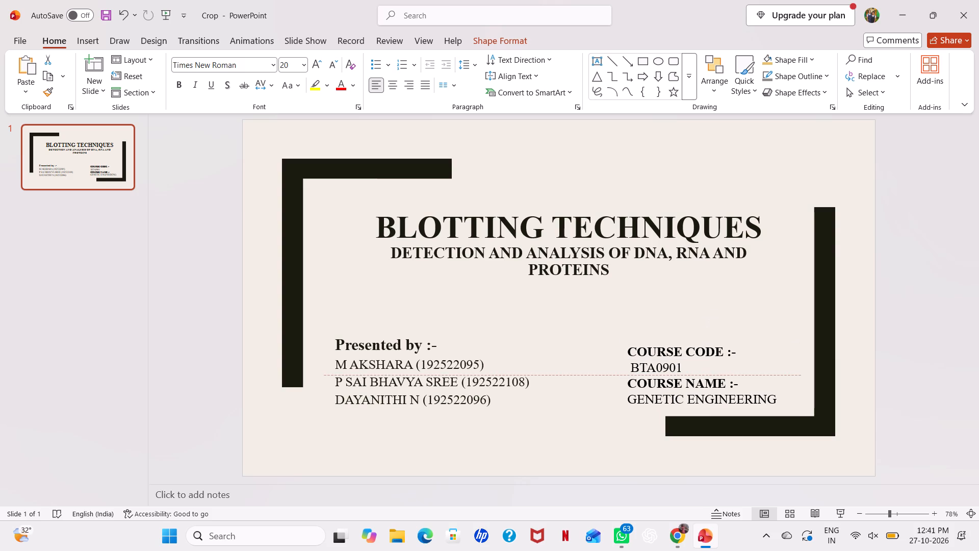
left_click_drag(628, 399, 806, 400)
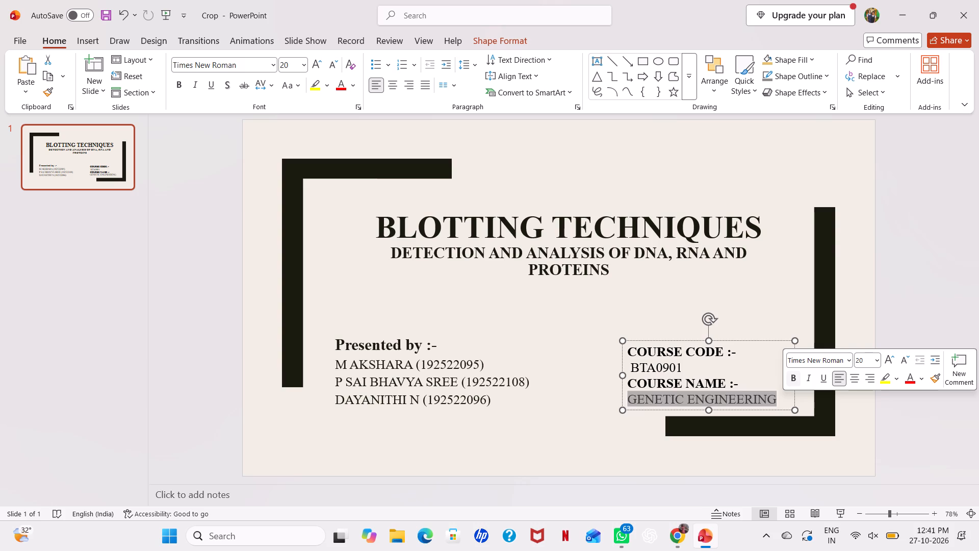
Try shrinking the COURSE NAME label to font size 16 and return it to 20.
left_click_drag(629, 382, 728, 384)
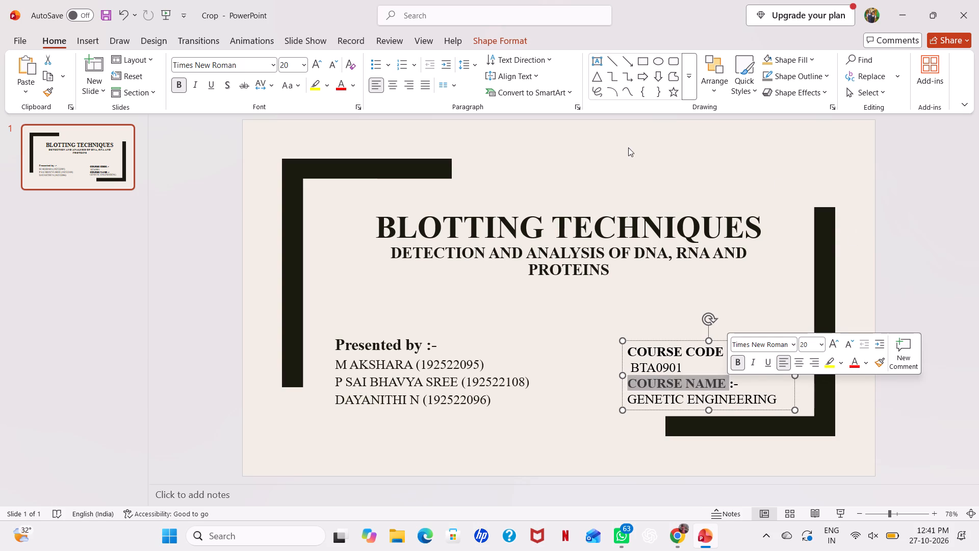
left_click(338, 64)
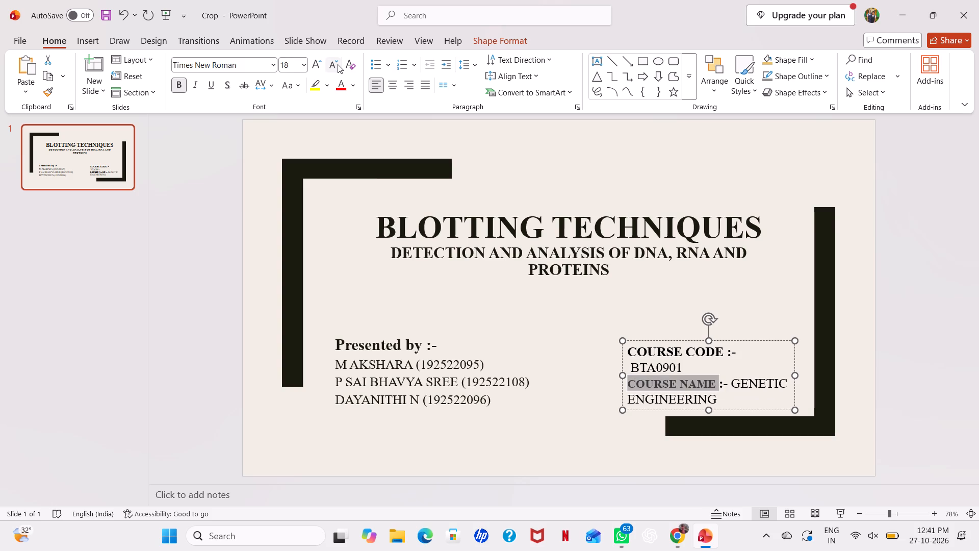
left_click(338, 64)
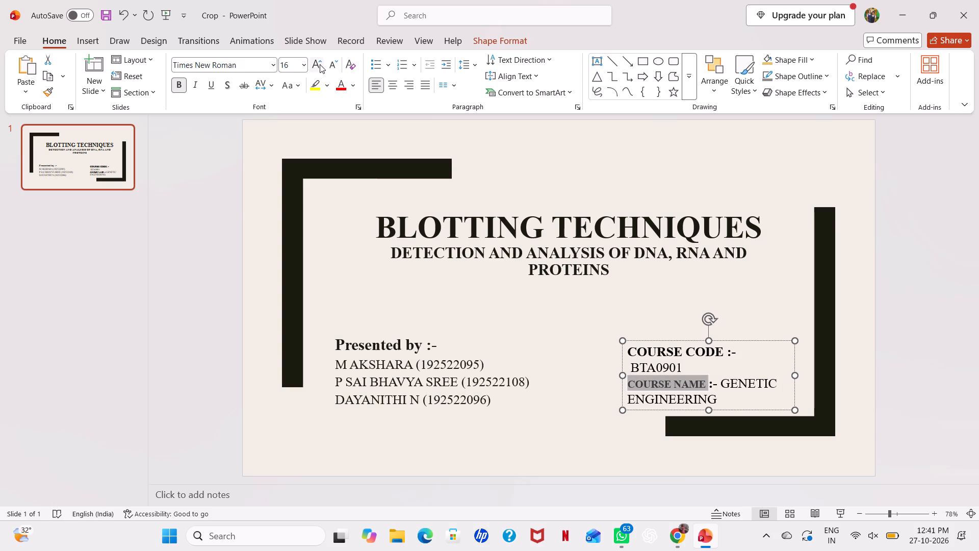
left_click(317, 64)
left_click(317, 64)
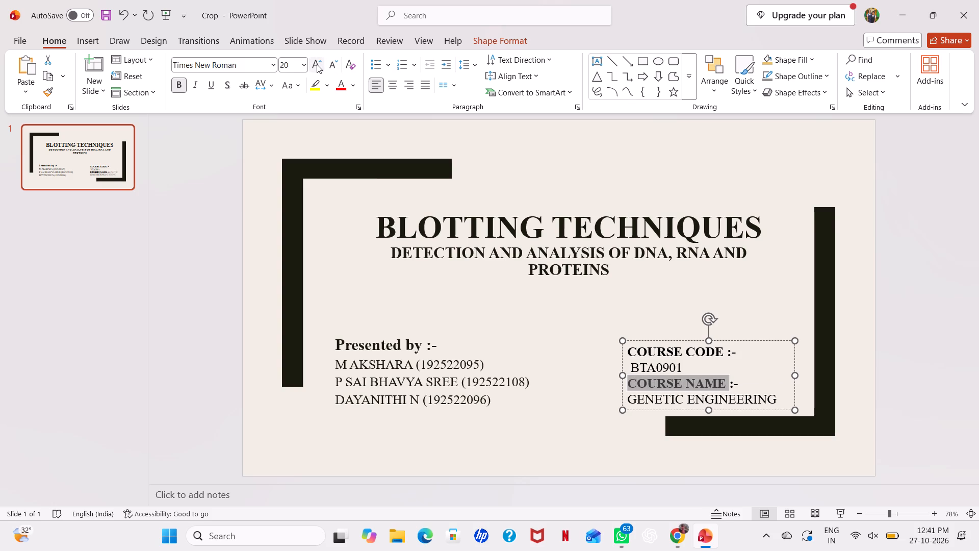
Change the COURSE NAME and COURSE CODE labels to Capitalize Each Word case.
left_click(291, 81)
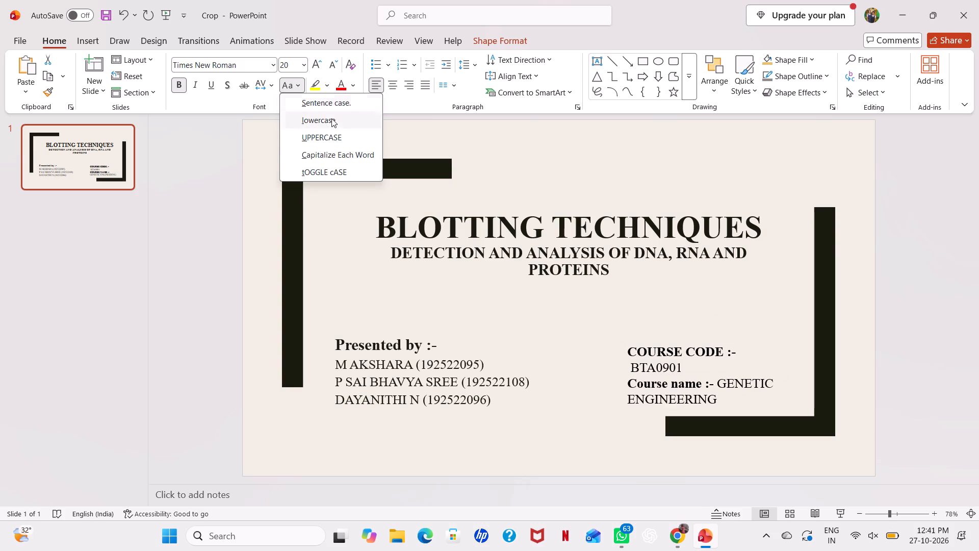
left_click(335, 155)
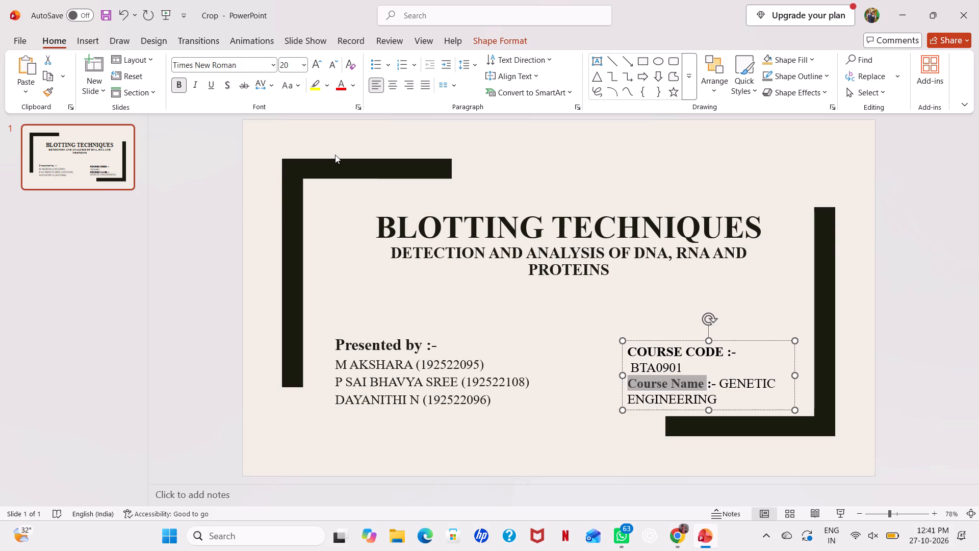
left_click_drag(630, 350, 732, 351)
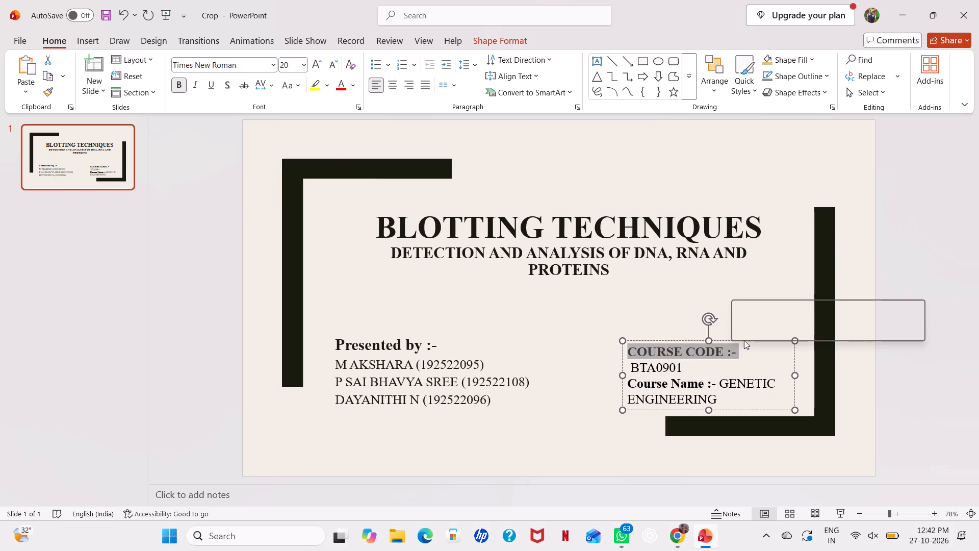
left_click(298, 85)
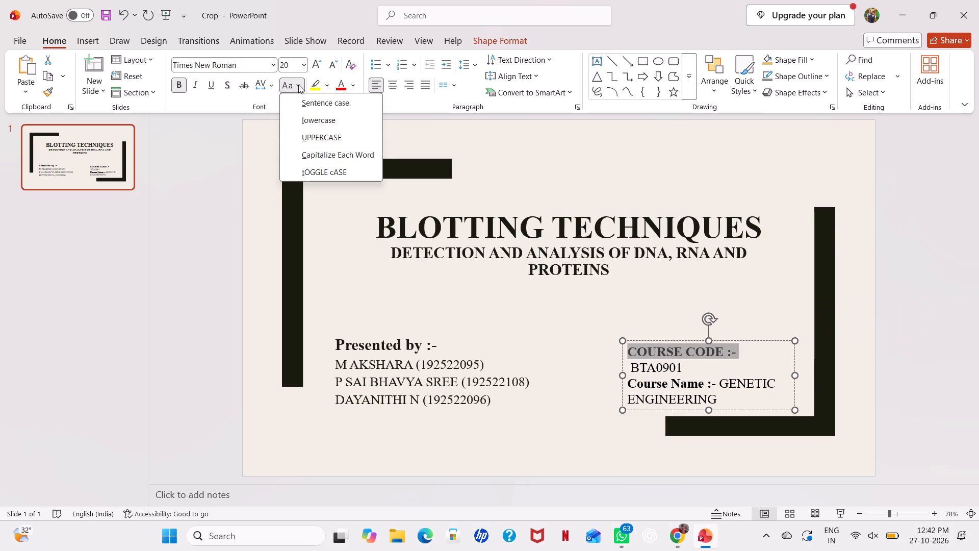
left_click(351, 149)
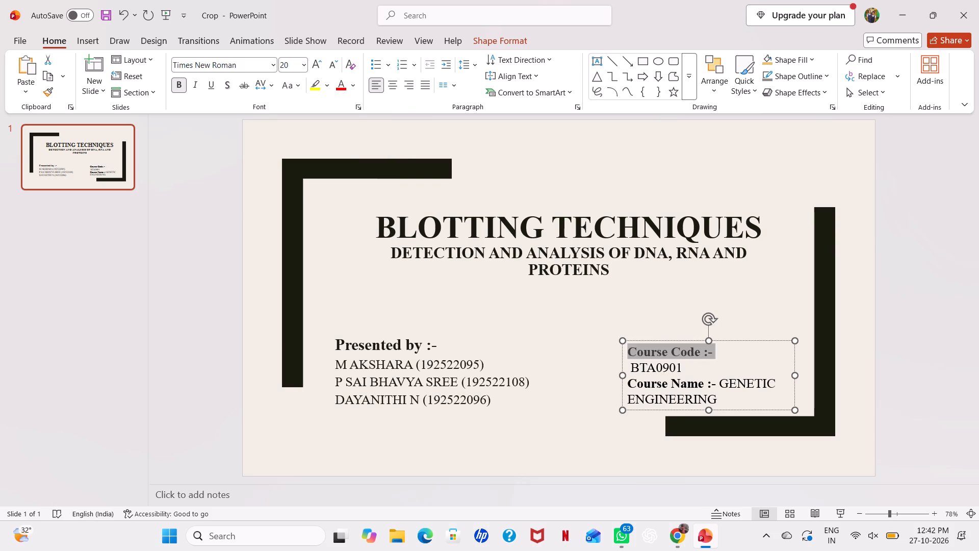
Set the font size of the "Course Code :-" label to 24.
left_click(629, 352)
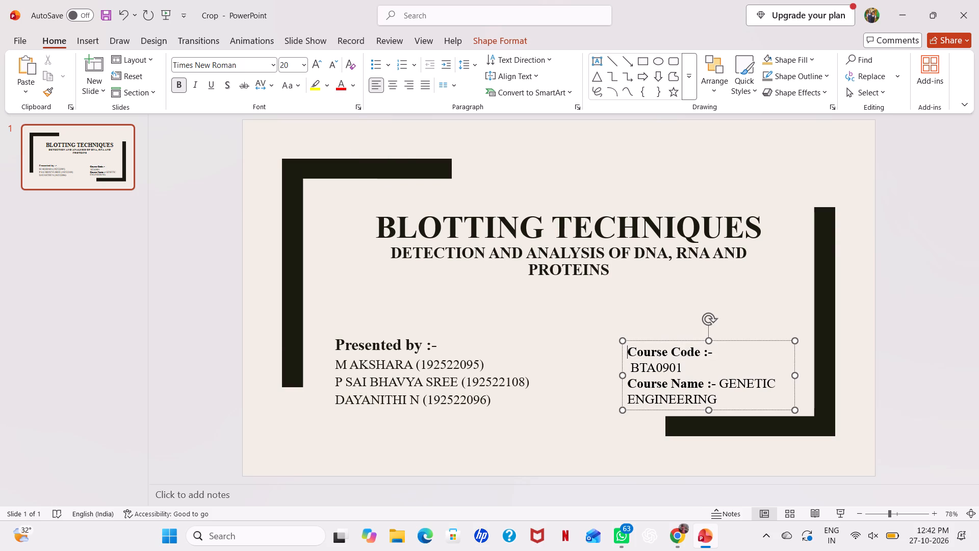
left_click_drag(630, 352, 720, 353)
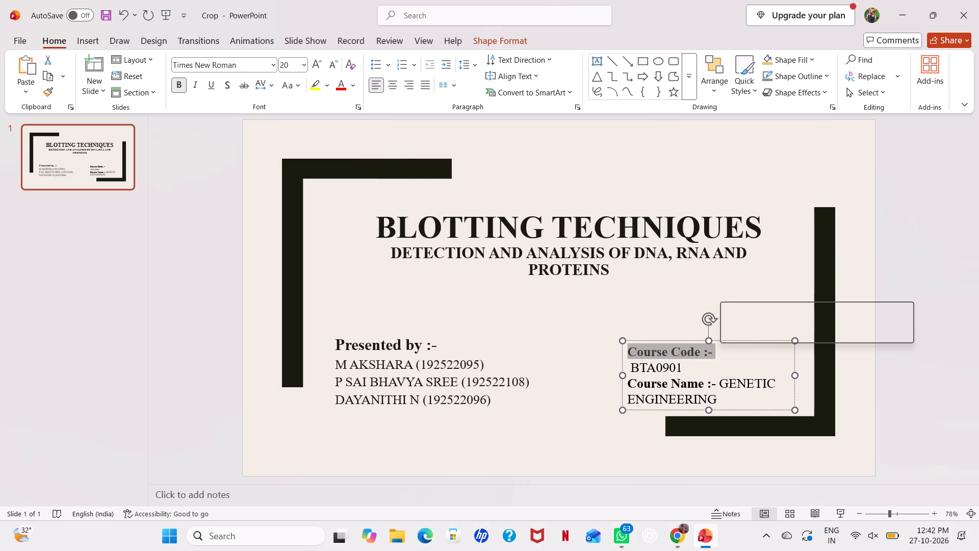
left_click(814, 313)
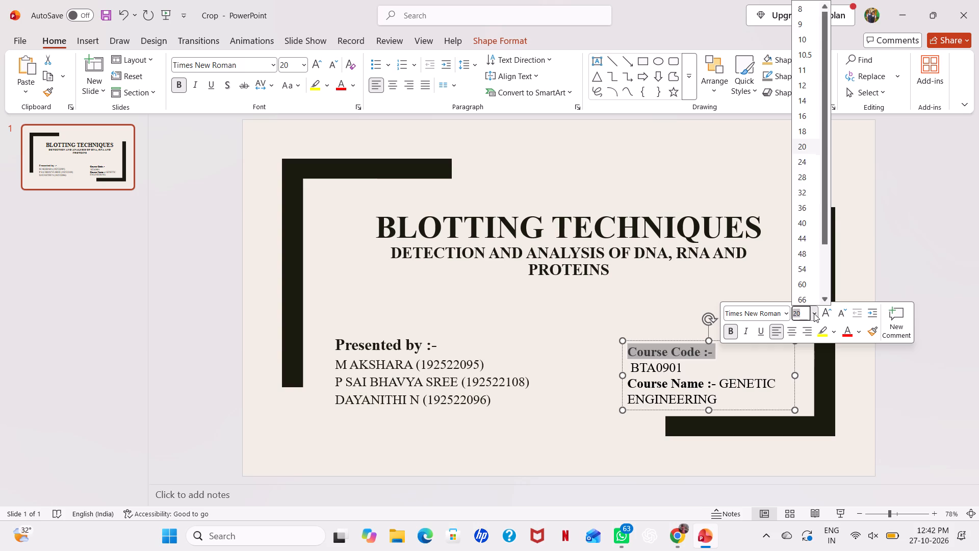
left_click(810, 157)
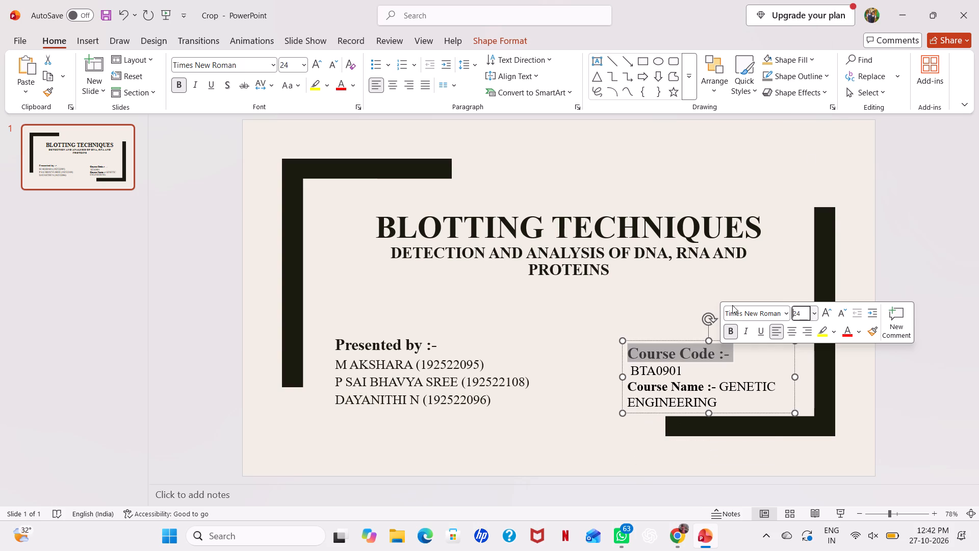
Set the font size of the "Course Name :-" label on the title slide to 24.
left_click_drag(628, 386, 671, 386)
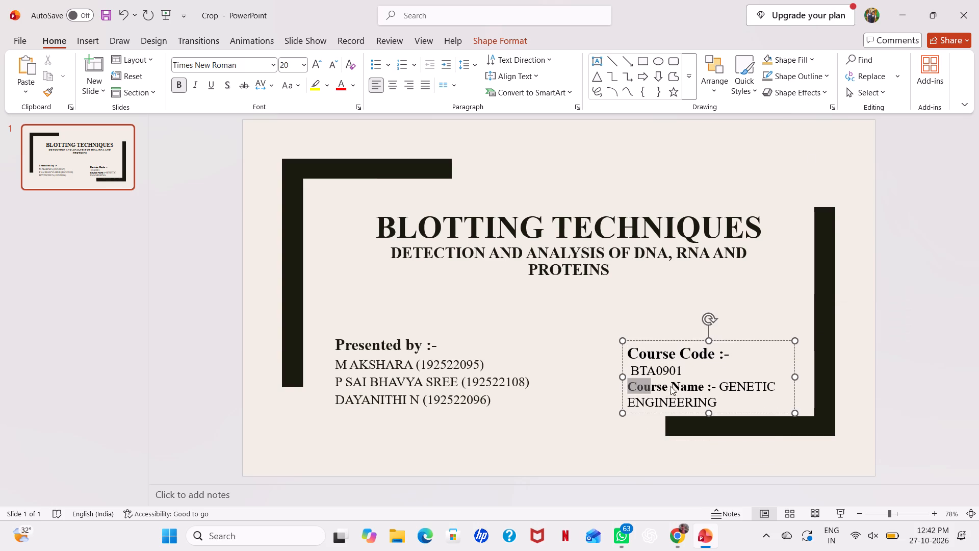
left_click_drag(671, 386, 718, 387)
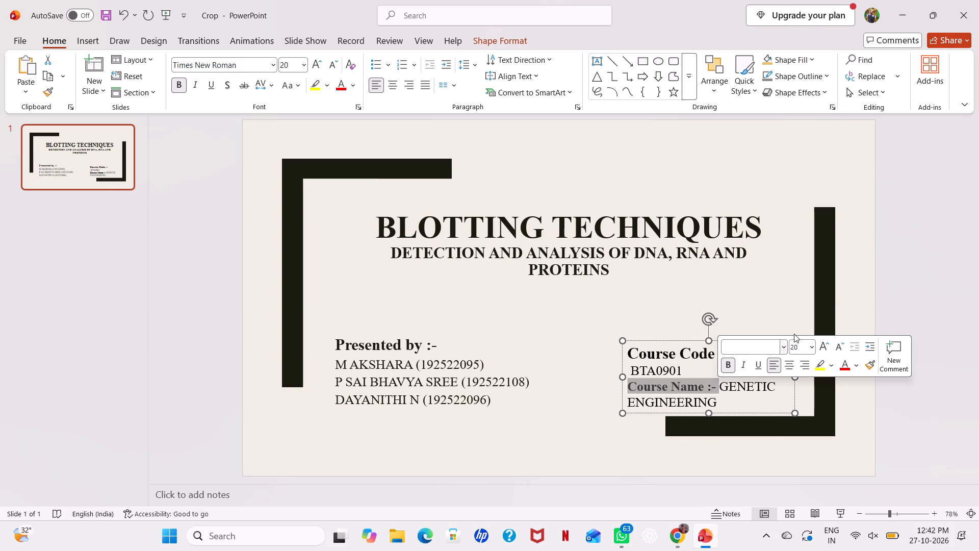
left_click(813, 348)
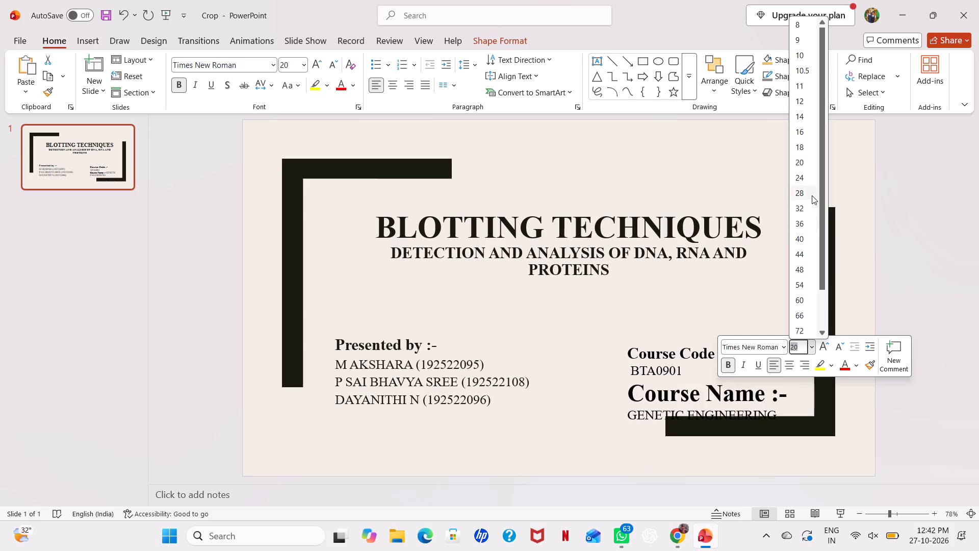
left_click(807, 175)
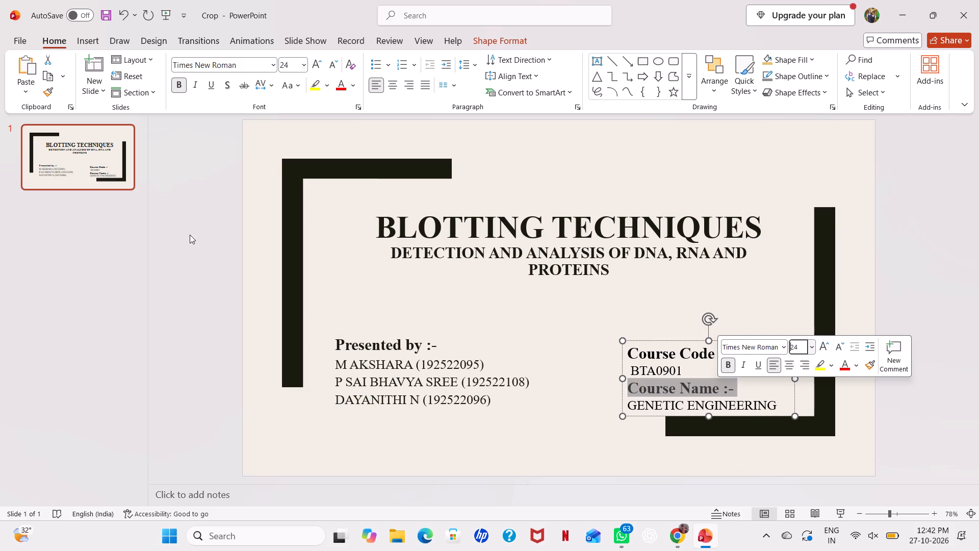
left_click(859, 453)
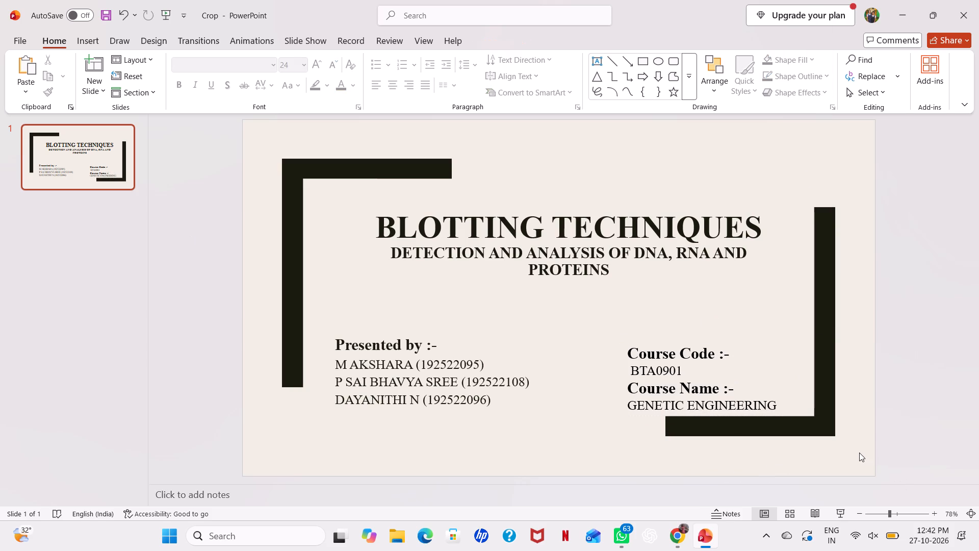
key("Return")
left_click(92, 85)
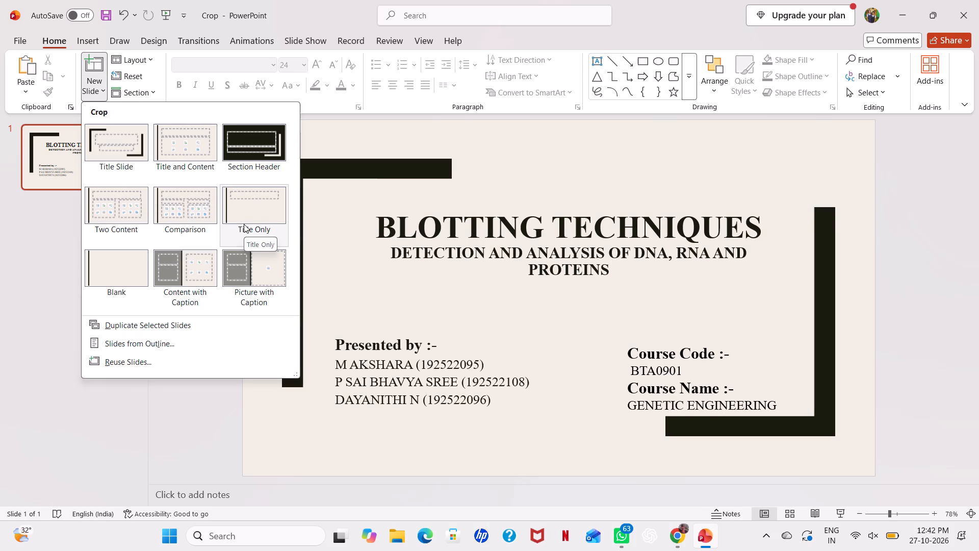
scroll(244, 224, "down", 2)
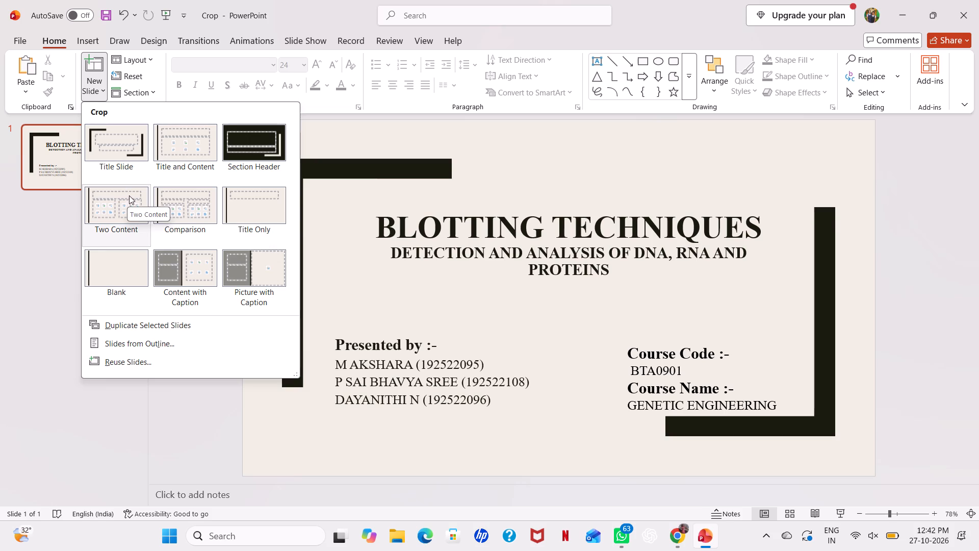
left_click(677, 541)
scroll(588, 334, "down", 2)
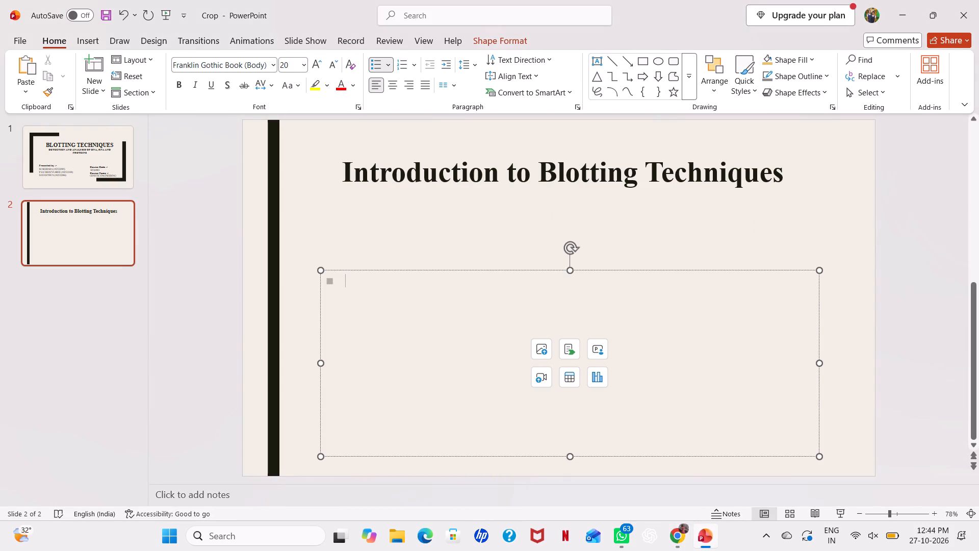
key("ctrl+v")
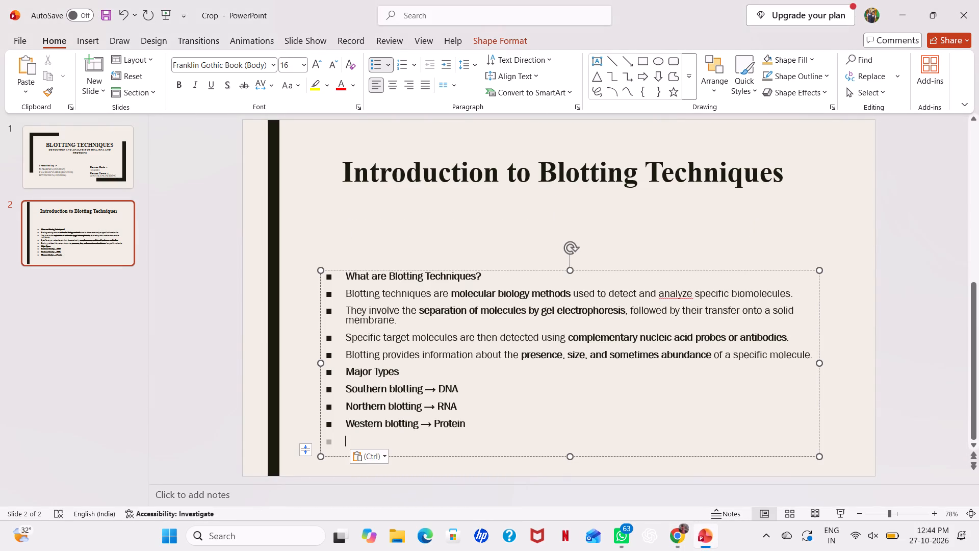
Move slide 2's content placeholder up closer to the title, keeping its horizontal alignment.
left_click_drag(544, 269, 539, 230)
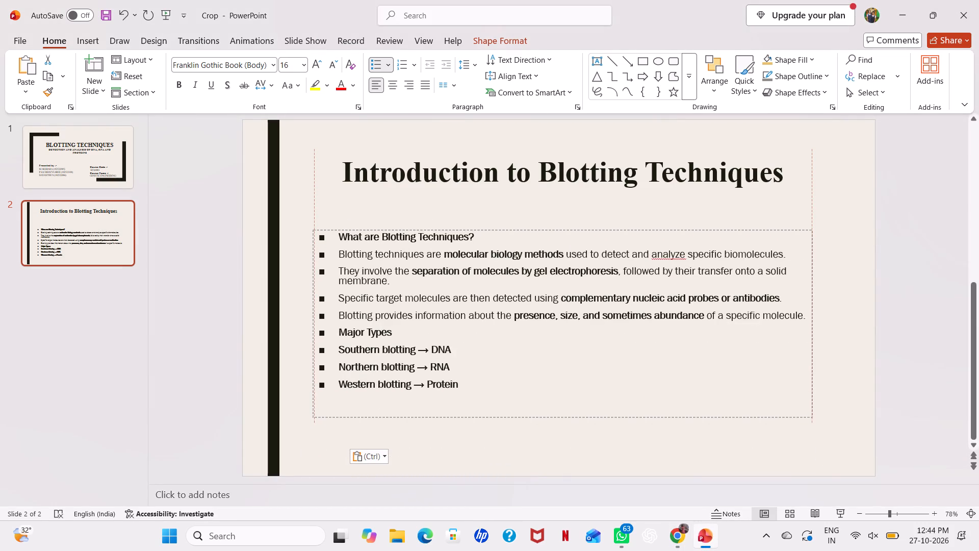
left_click_drag(539, 230, 540, 230)
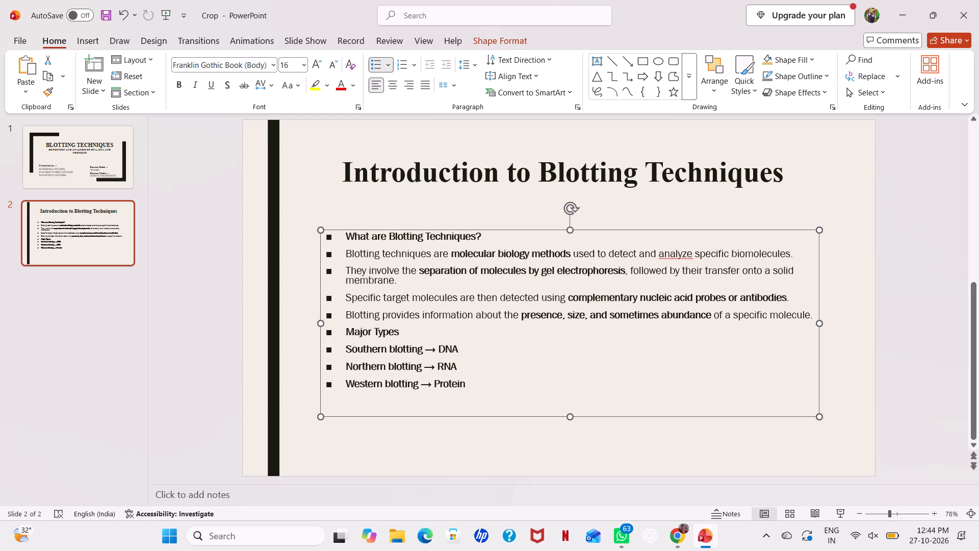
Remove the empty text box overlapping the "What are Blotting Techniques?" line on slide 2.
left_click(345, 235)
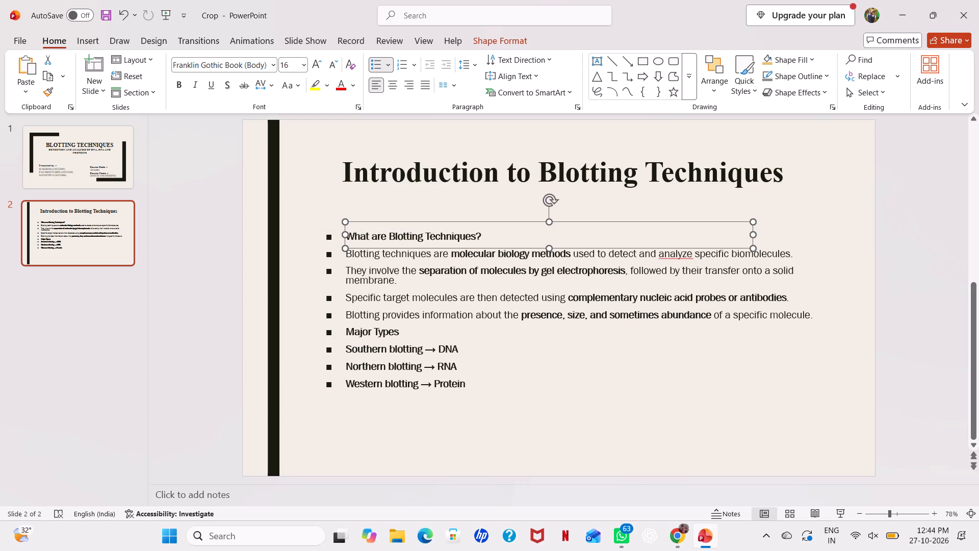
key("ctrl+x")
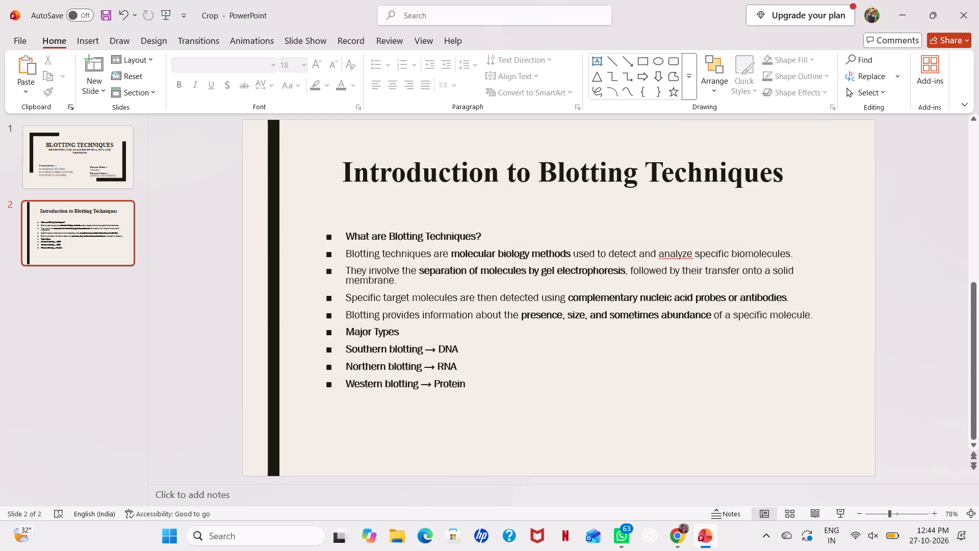
Format all of slide 2's body text as Times New Roman with justified alignment.
left_click(344, 235)
left_click_drag(344, 235, 483, 242)
left_click(348, 235)
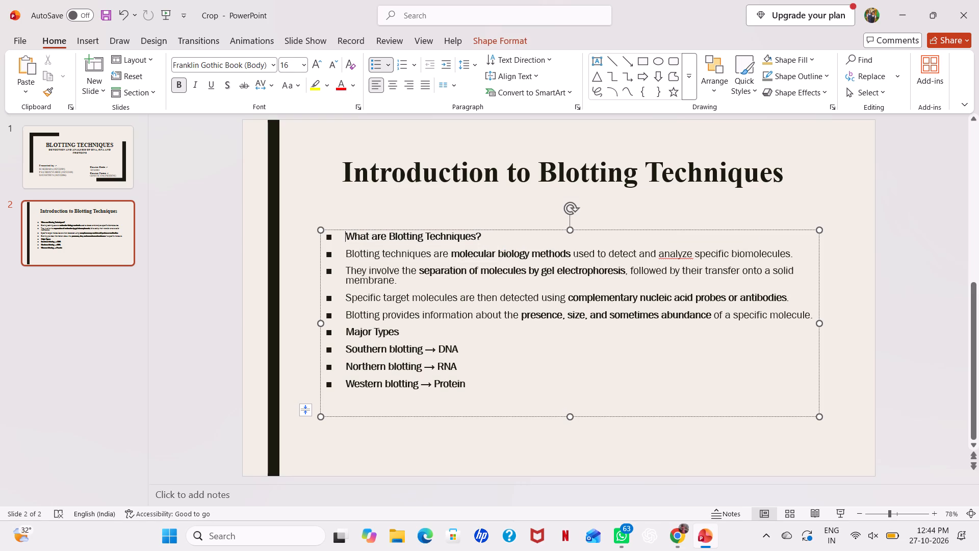
left_click_drag(346, 234, 483, 398)
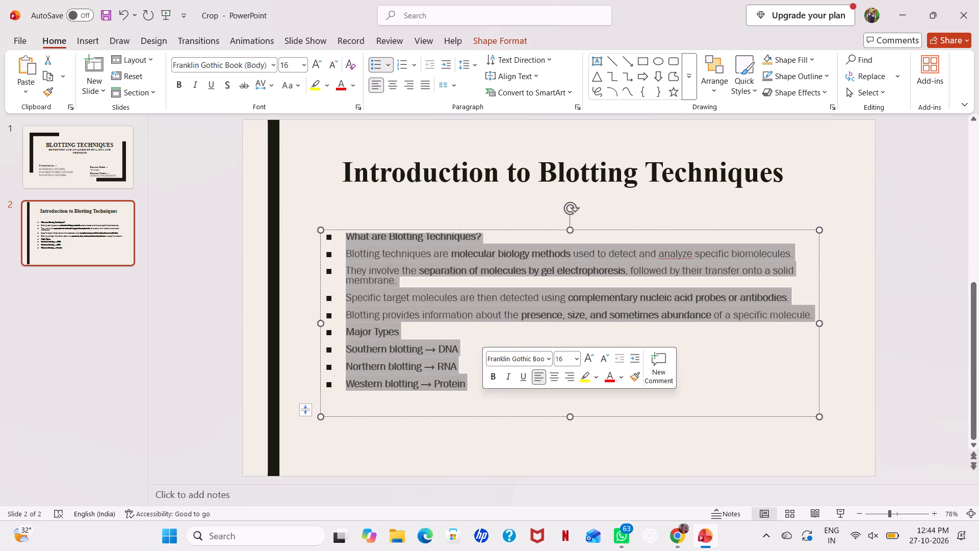
left_click(271, 62)
left_click(274, 162)
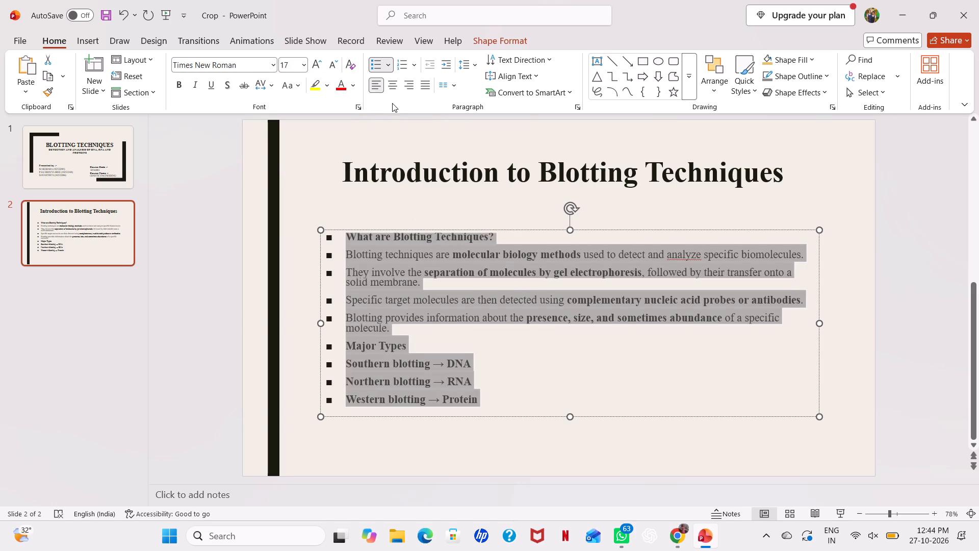
left_click(423, 86)
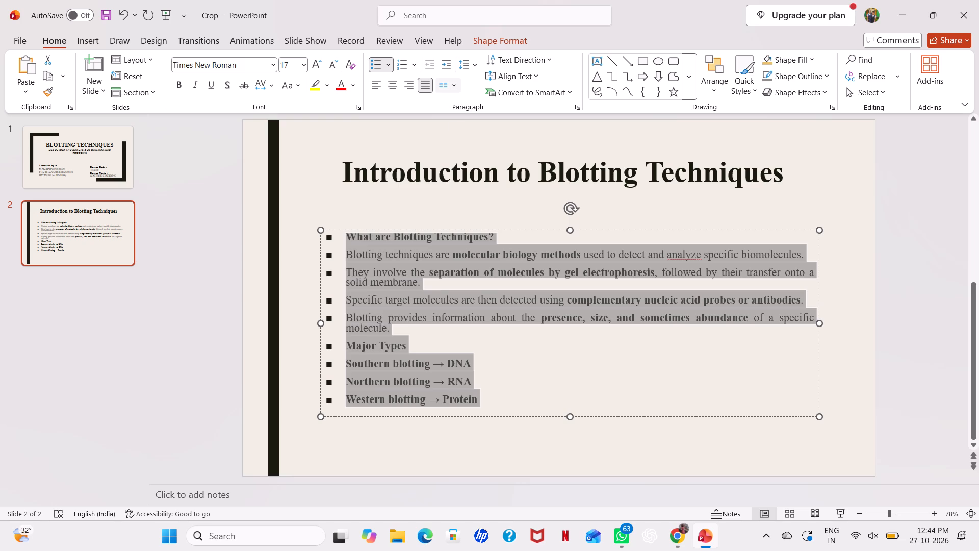
Set the "What are Blotting Techniques?" subheading to font size 24.
left_click(376, 233)
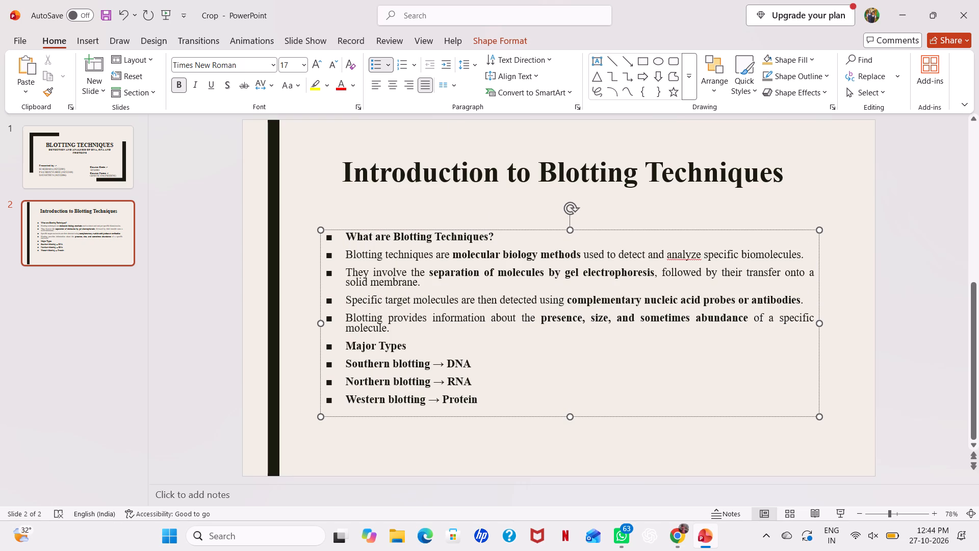
left_click_drag(345, 234, 509, 238)
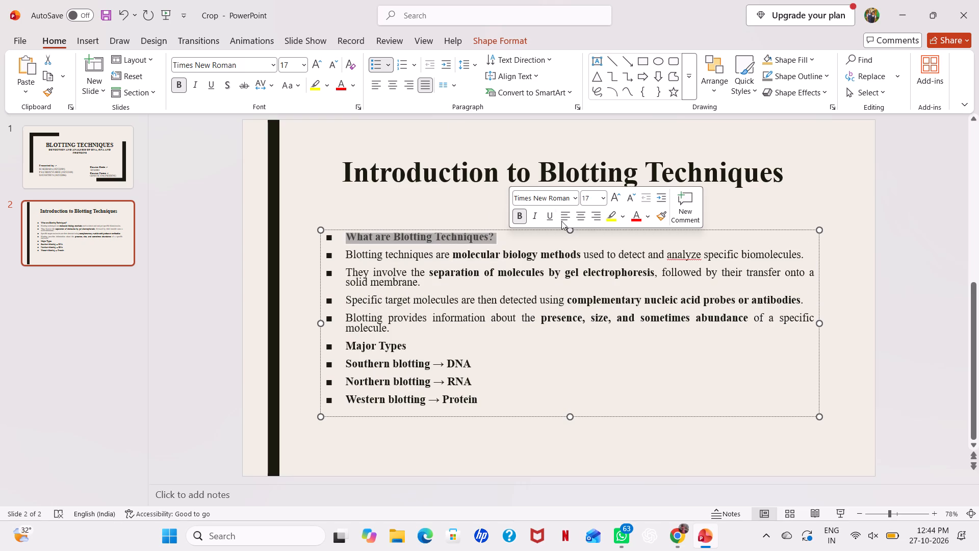
left_click(601, 201)
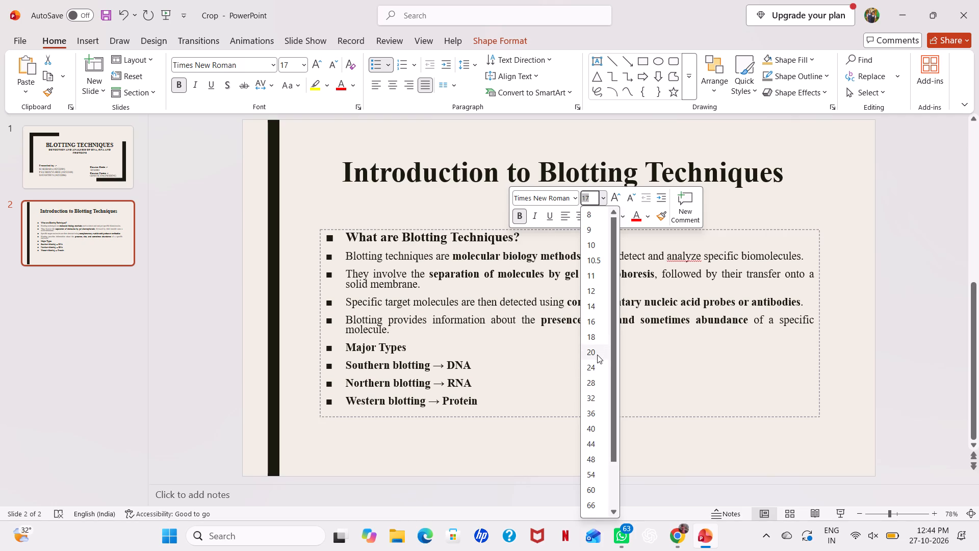
left_click(597, 362)
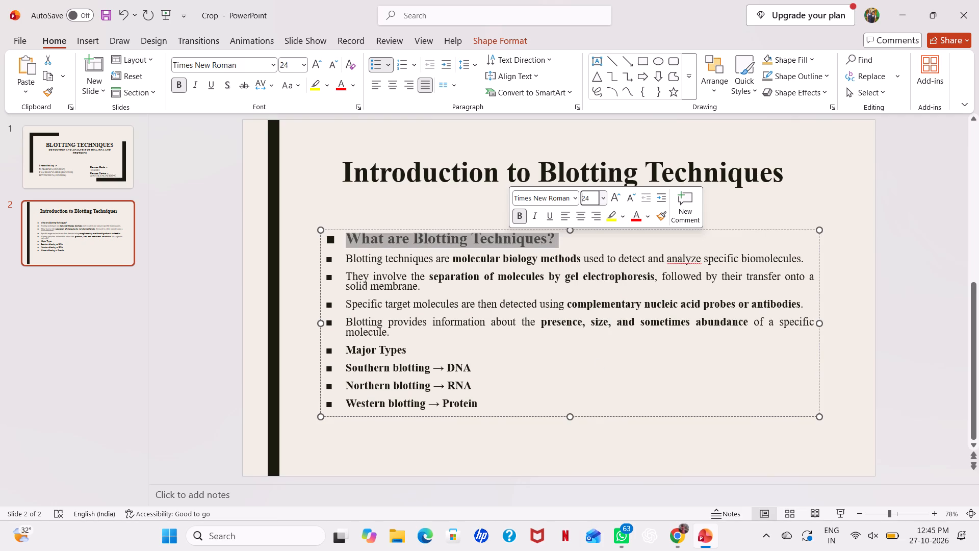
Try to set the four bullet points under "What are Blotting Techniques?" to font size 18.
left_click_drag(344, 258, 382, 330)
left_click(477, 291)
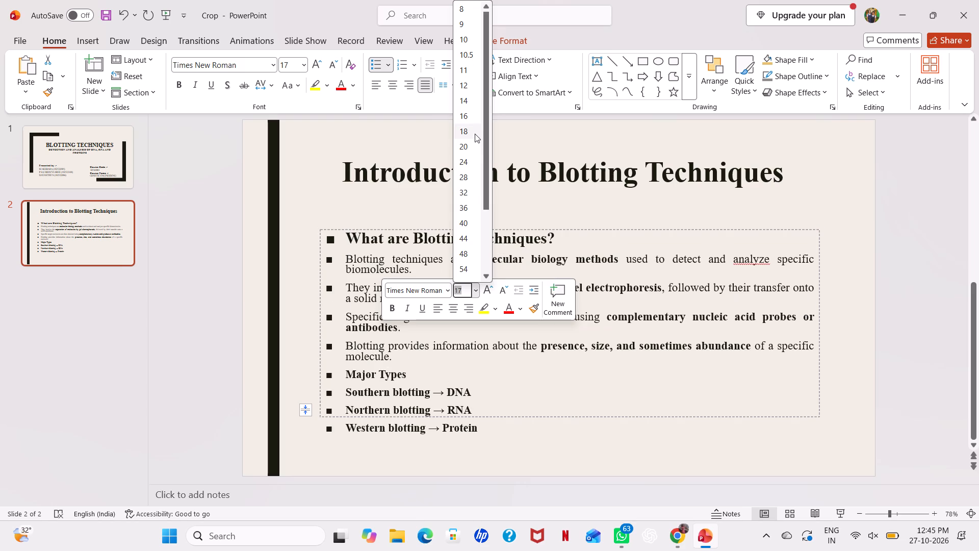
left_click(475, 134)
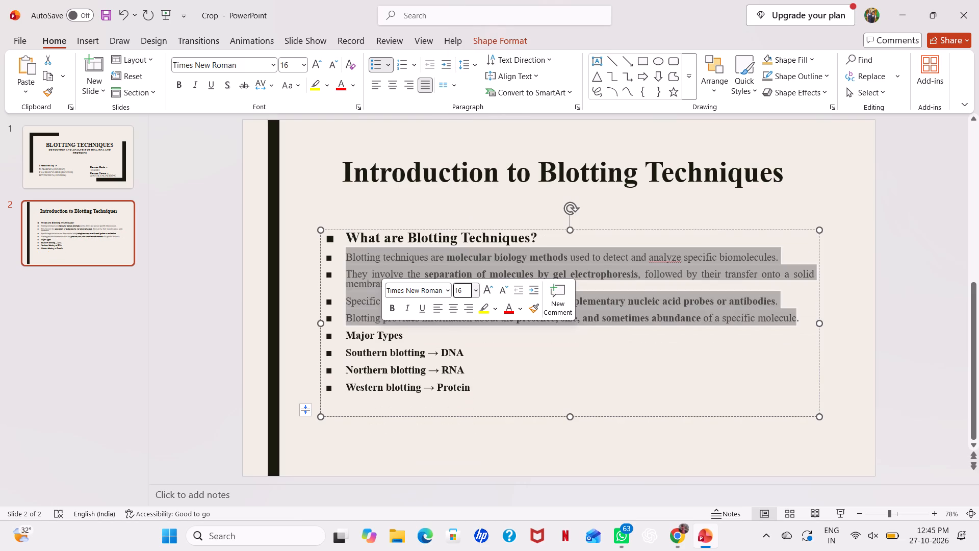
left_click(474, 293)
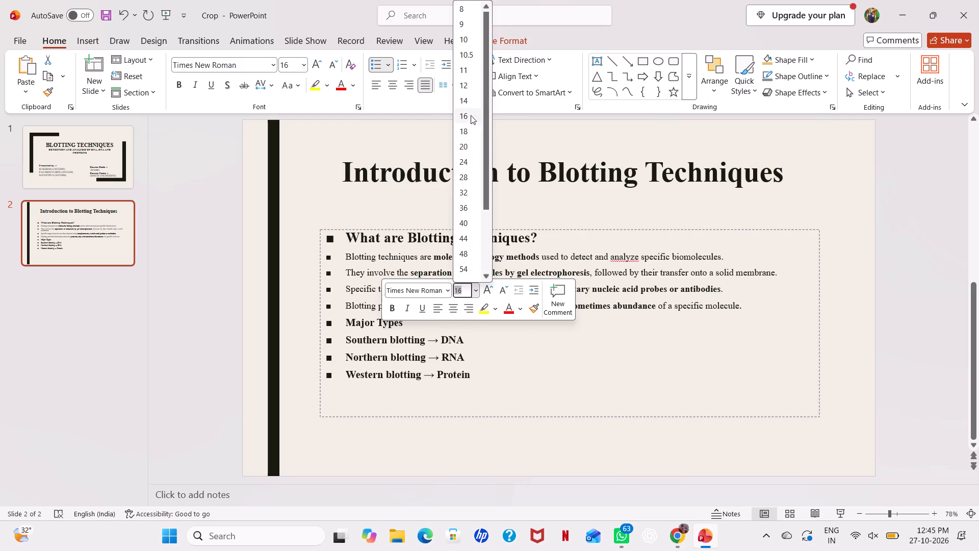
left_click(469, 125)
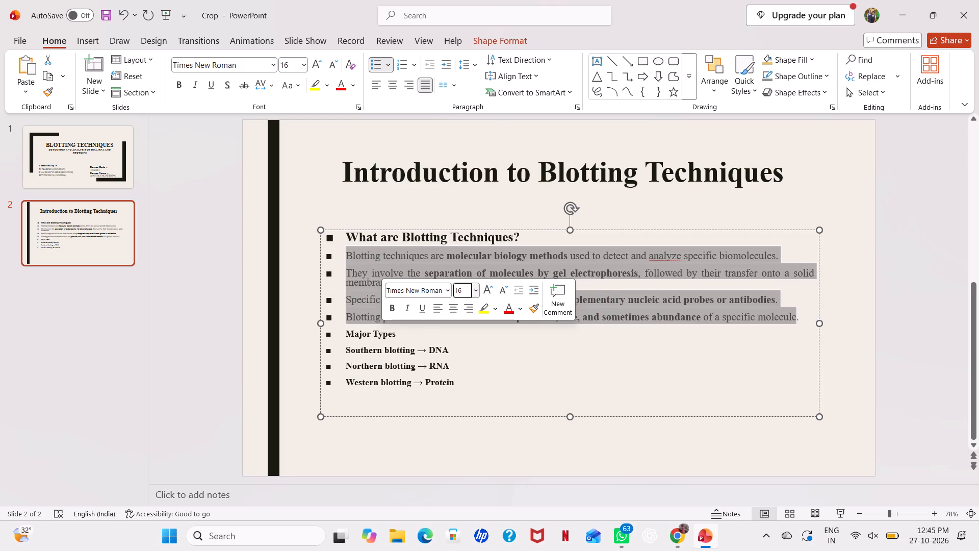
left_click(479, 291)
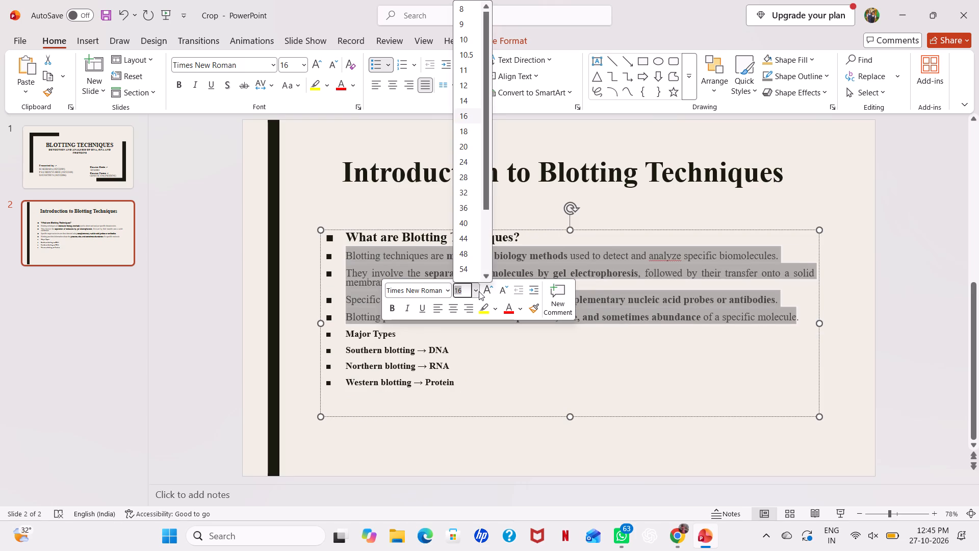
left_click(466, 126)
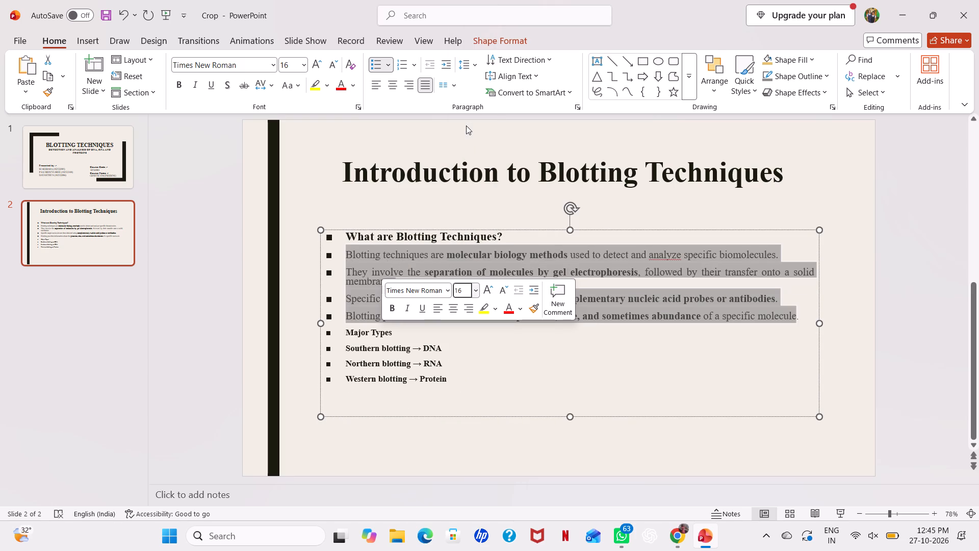
Enlarge slide 2's content placeholder from its lower-right corner, extending it down near the slide's bottom edge and slightly wider.
left_click_drag(817, 416, 829, 460)
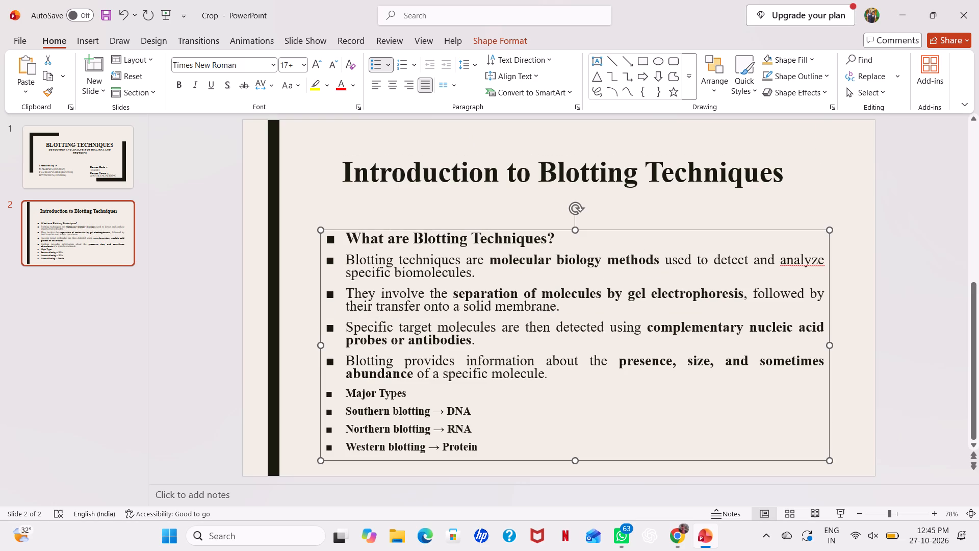
Set the four bullet points under "What are Blotting Techniques?" to font size 18 in the enlarged placeholder.
left_click_drag(343, 260, 537, 383)
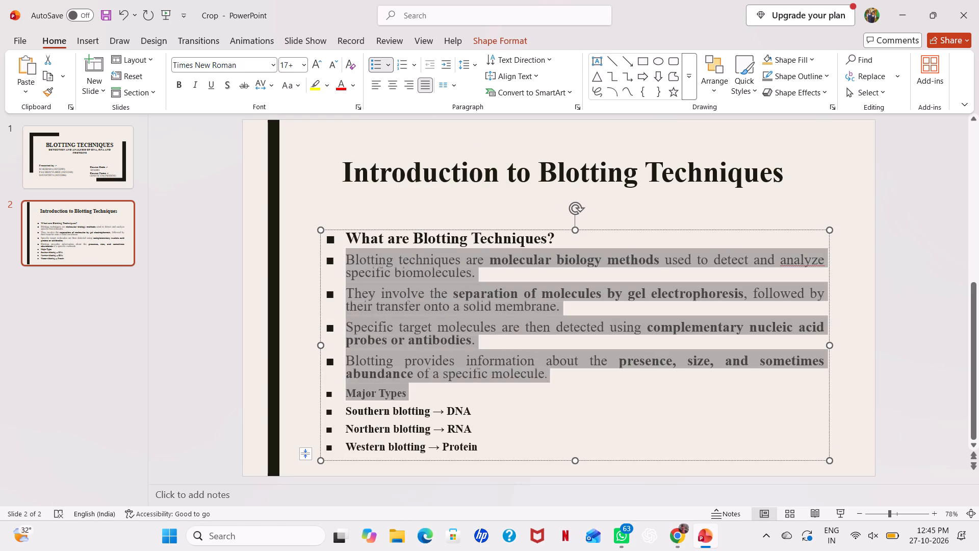
left_click_drag(537, 383, 551, 379)
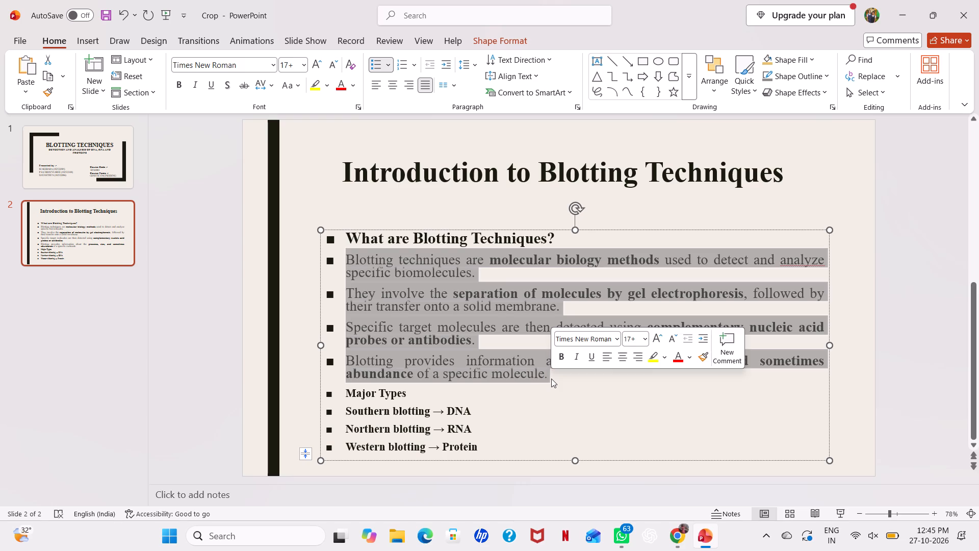
left_click(644, 344)
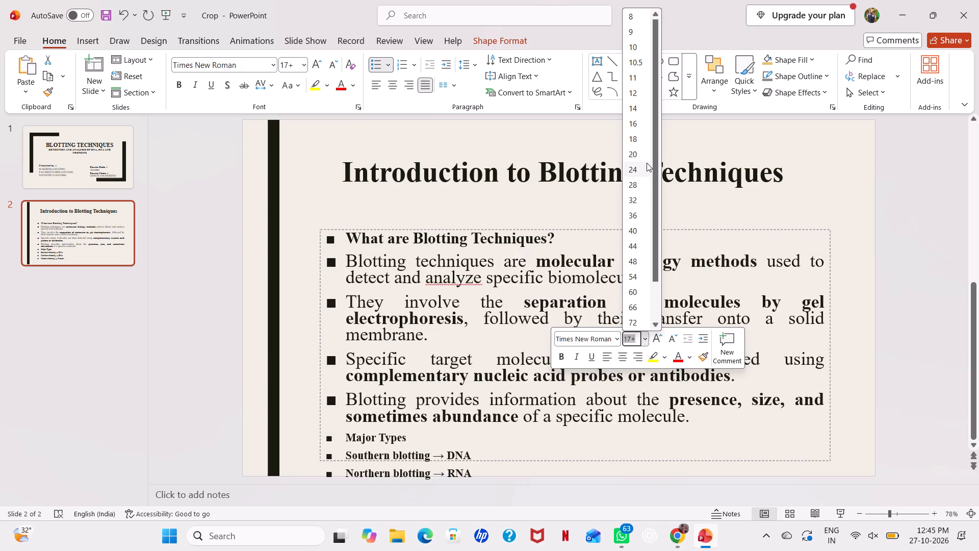
left_click(639, 144)
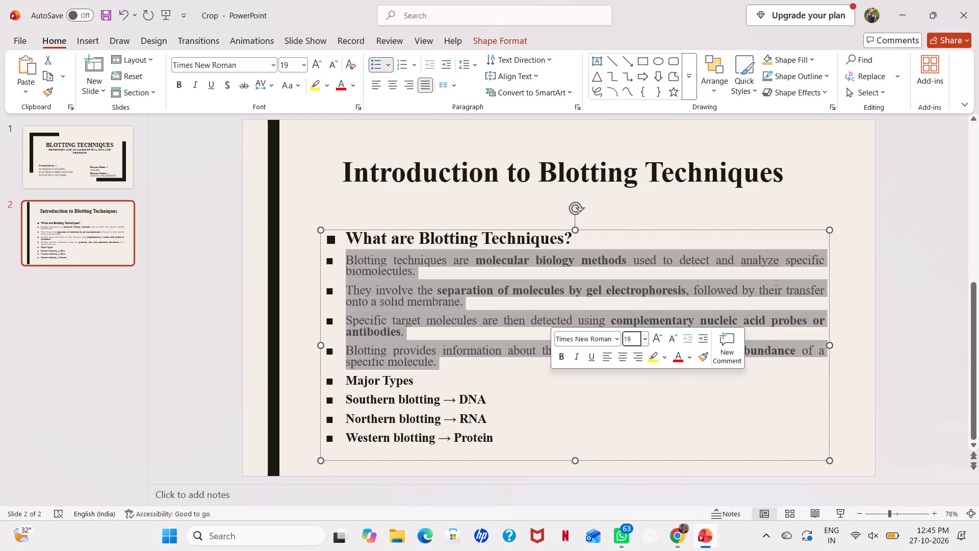
left_click(419, 234)
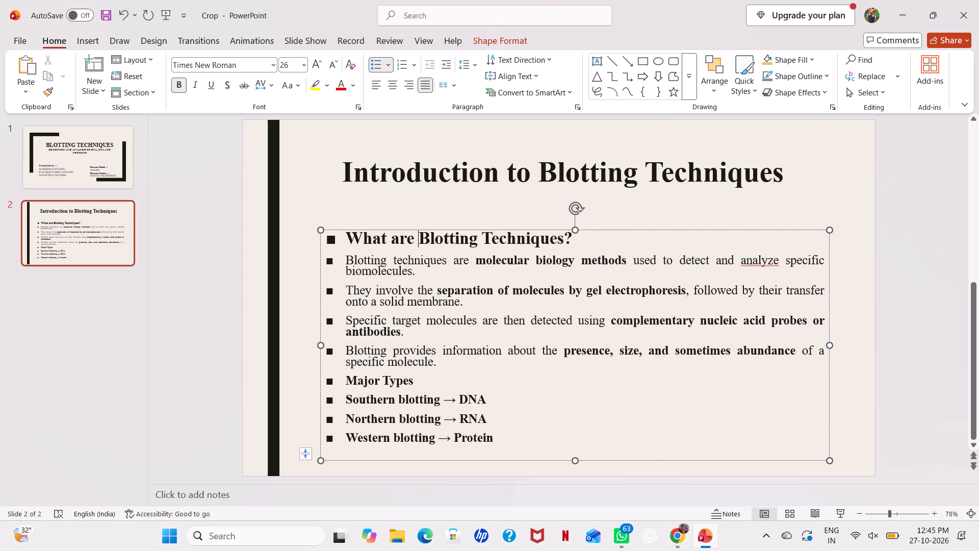
Set the "Major Types" subheading on slide 2 to font size 24.
left_click_drag(344, 379, 406, 378)
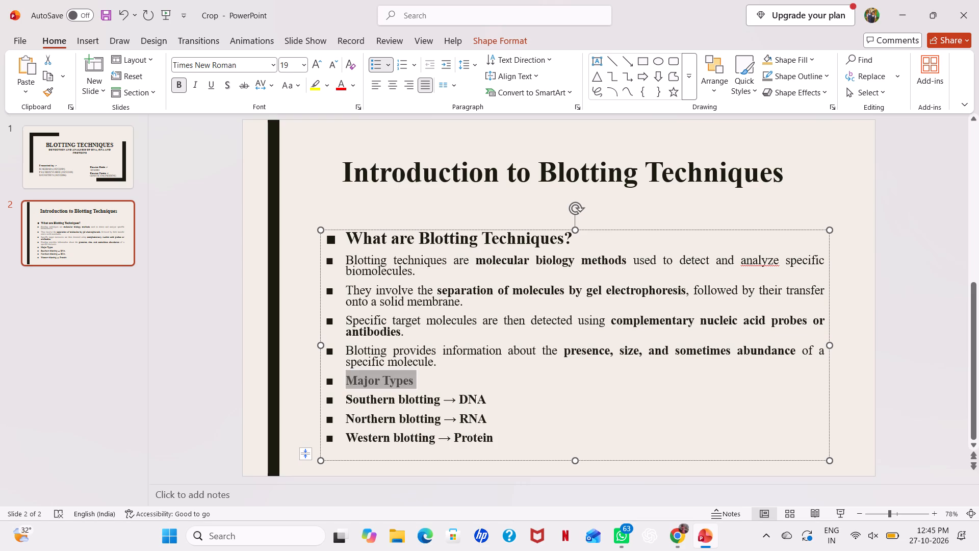
left_click_drag(406, 378, 407, 378)
left_click(503, 340)
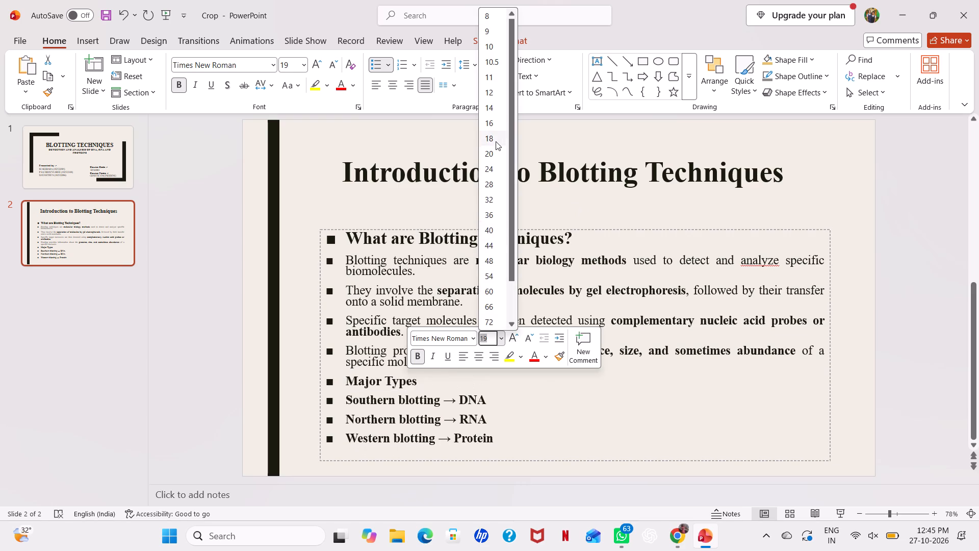
left_click(495, 175)
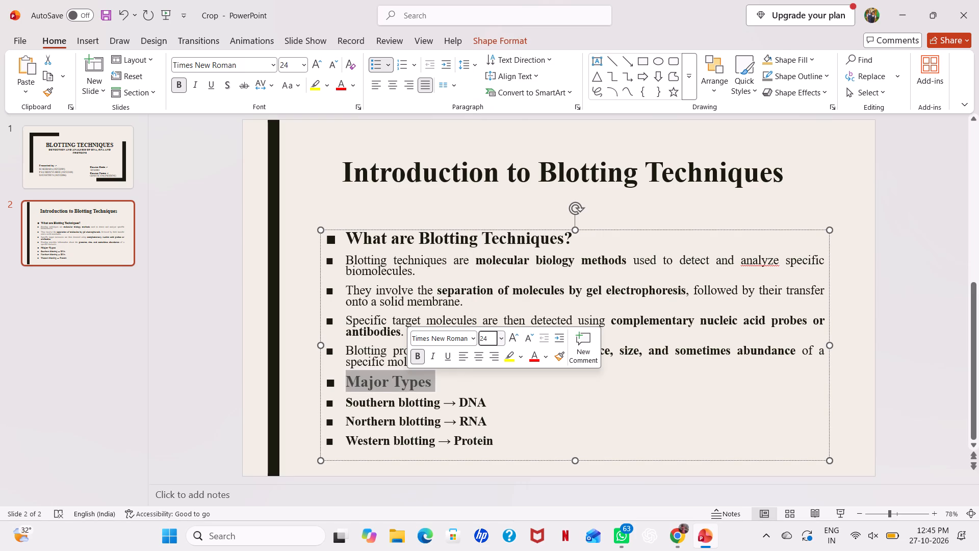
left_click(421, 234)
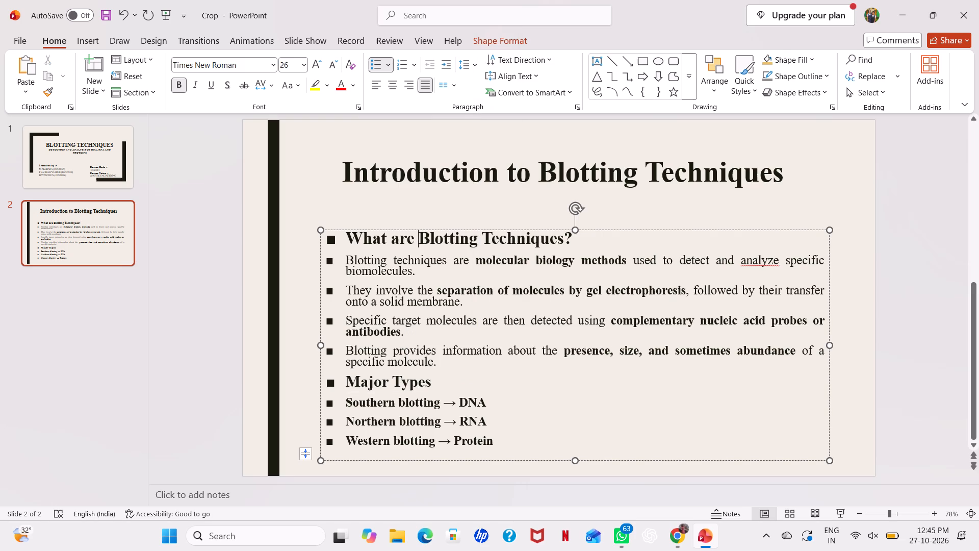
left_click_drag(346, 381, 436, 392)
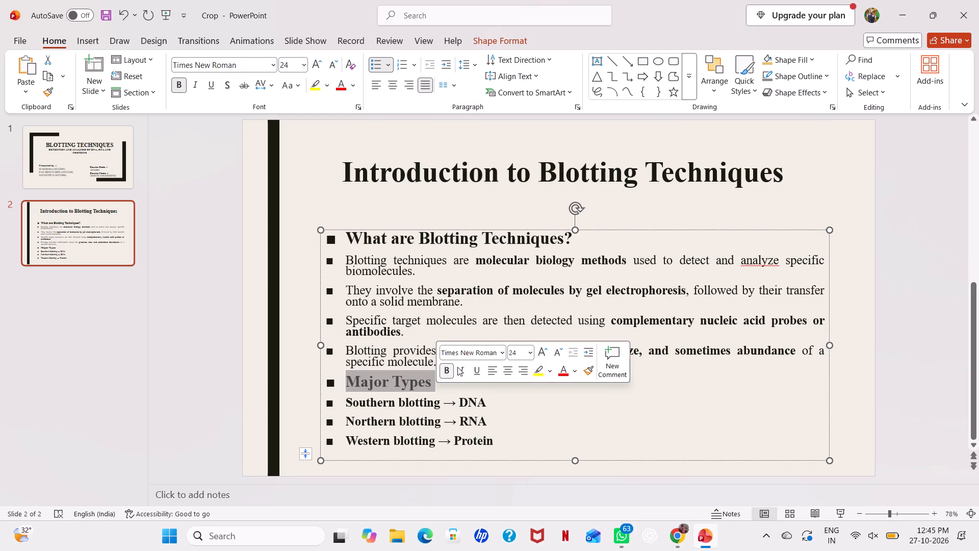
left_click(303, 62)
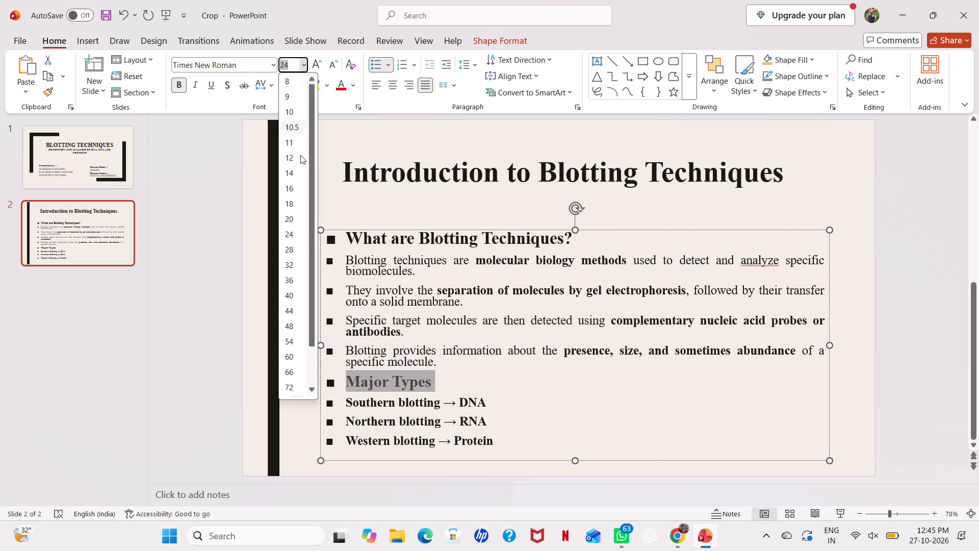
left_click(292, 237)
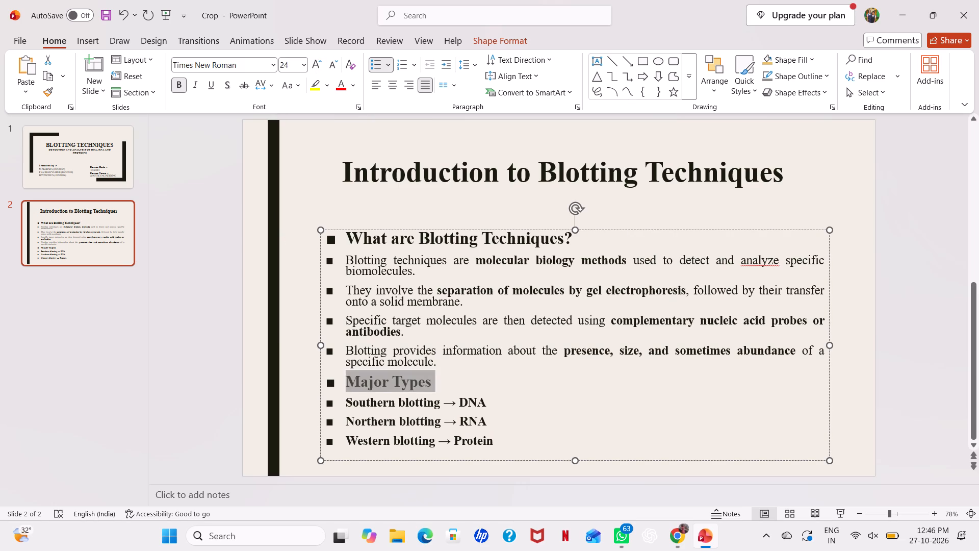
Set the Southern, Northern and Western blotting bullets under "Major Types" to font size 20.
left_click_drag(344, 402, 487, 438)
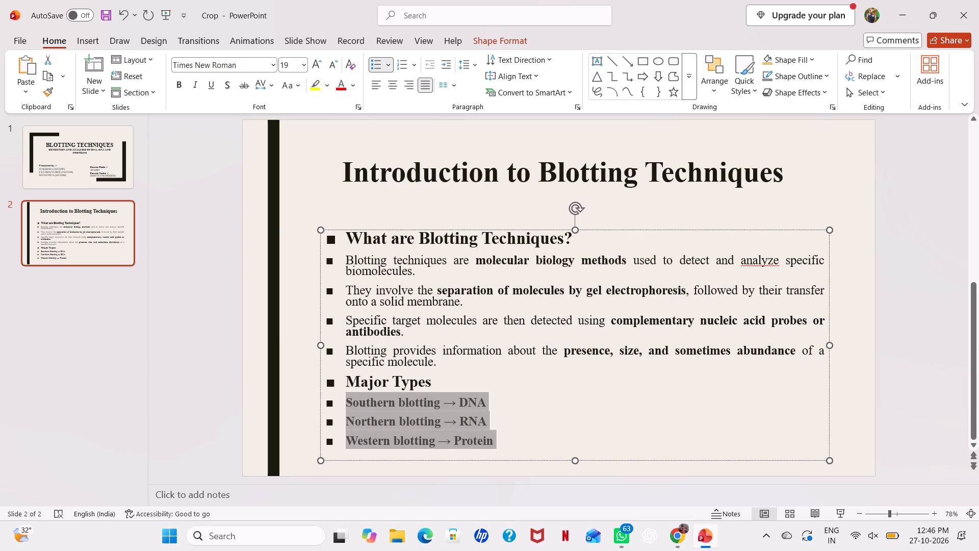
left_click_drag(487, 438, 487, 438)
left_click(582, 401)
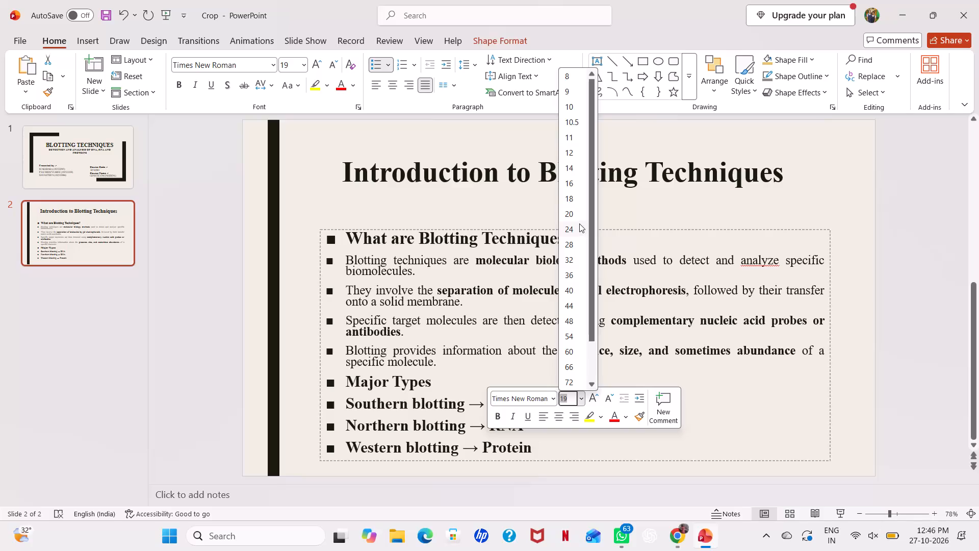
left_click(579, 218)
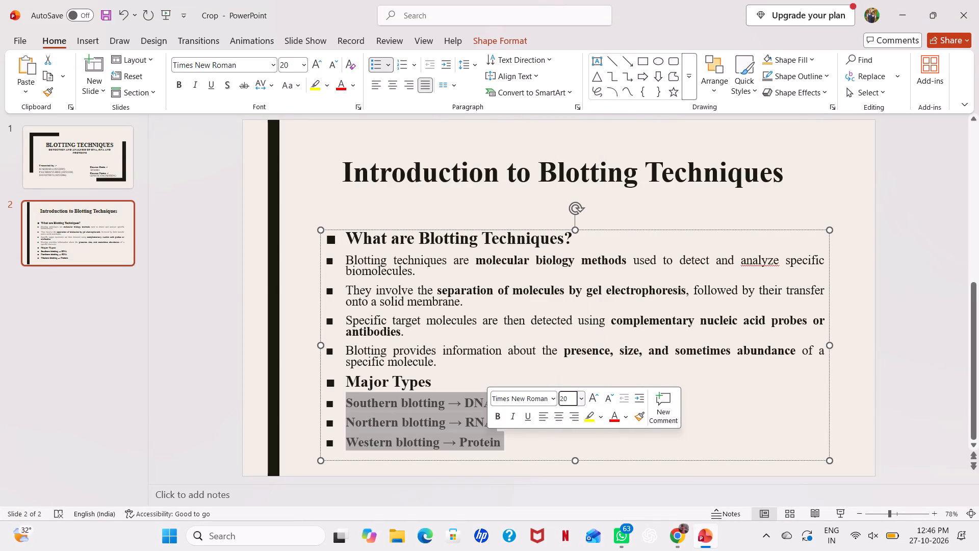
left_click(533, 381)
scroll(594, 395, "down", 1)
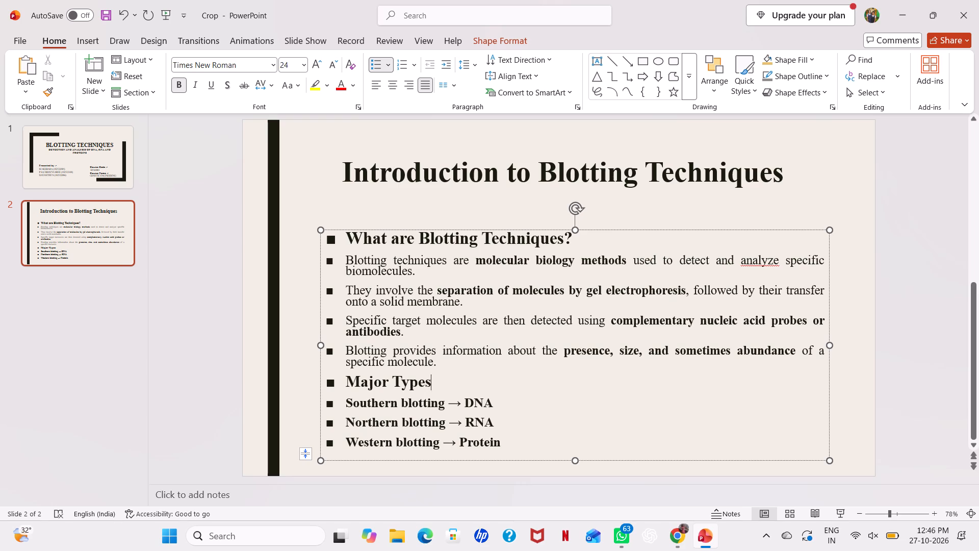
Move slide 2's content placeholder slightly up, closer to the title.
left_click_drag(629, 230, 628, 215)
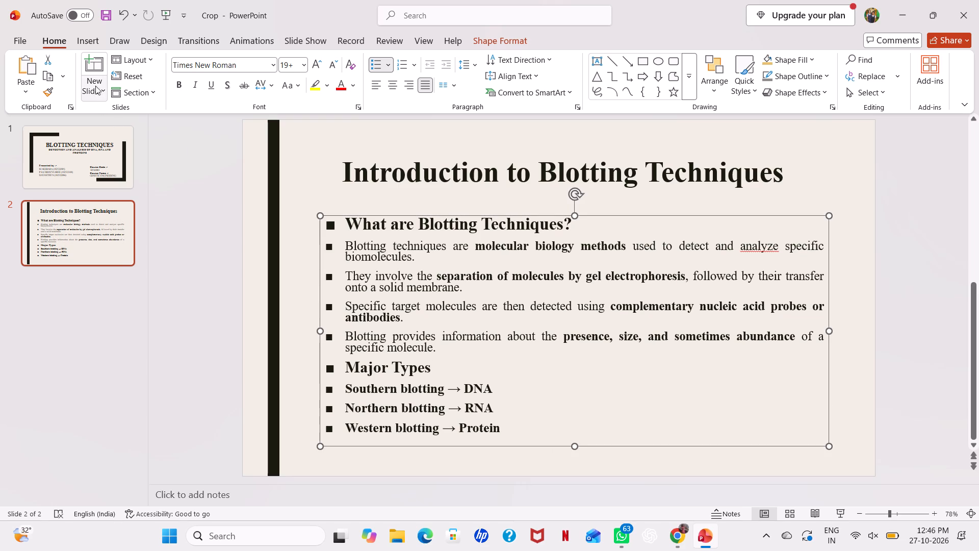
Add a new title-and-content slide after slide 2.
left_click(94, 71)
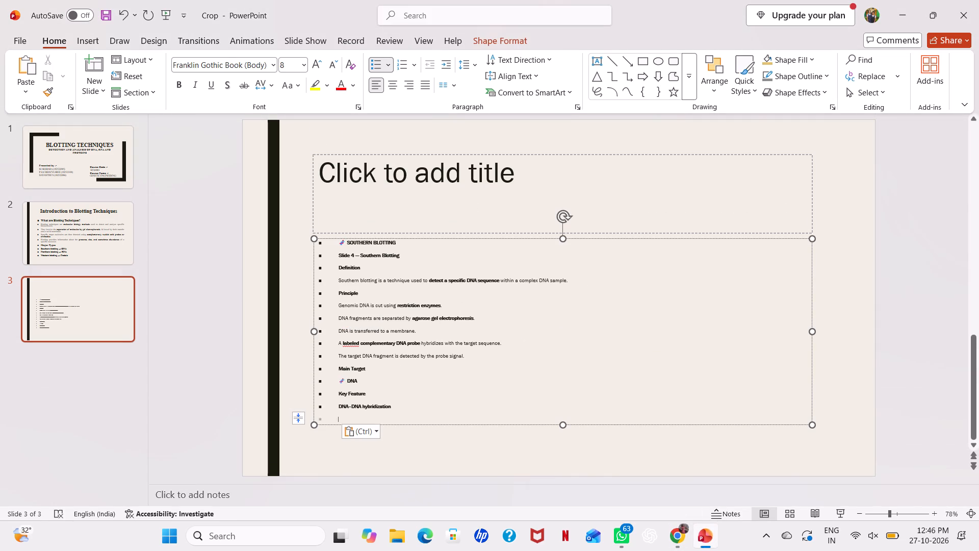
Move the "SOUTHERN BLOTTING" heading with its DNA emoji from slide 3's content into the title placeholder and remove its bullet.
left_click_drag(339, 242, 391, 241)
left_click_drag(391, 241, 400, 242)
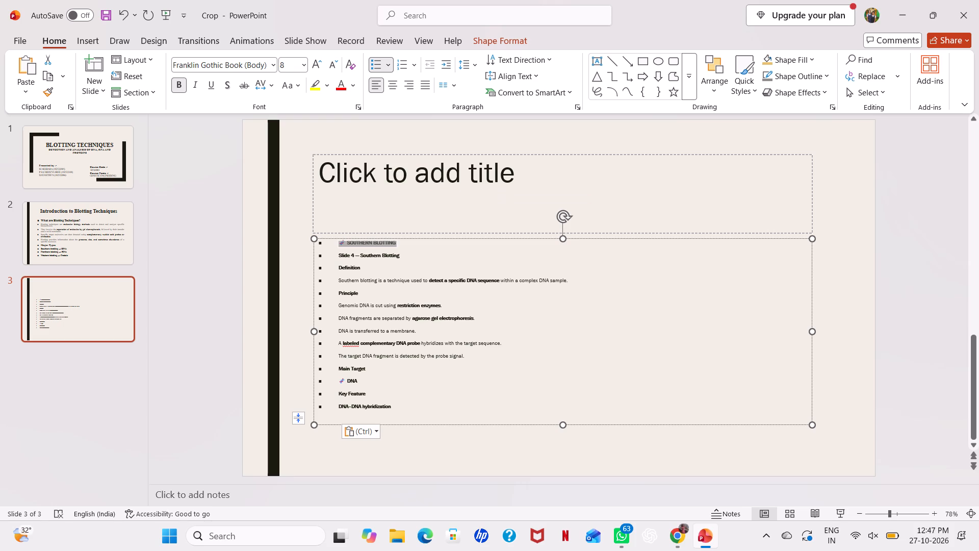
key("ctrl+x")
left_click(400, 164)
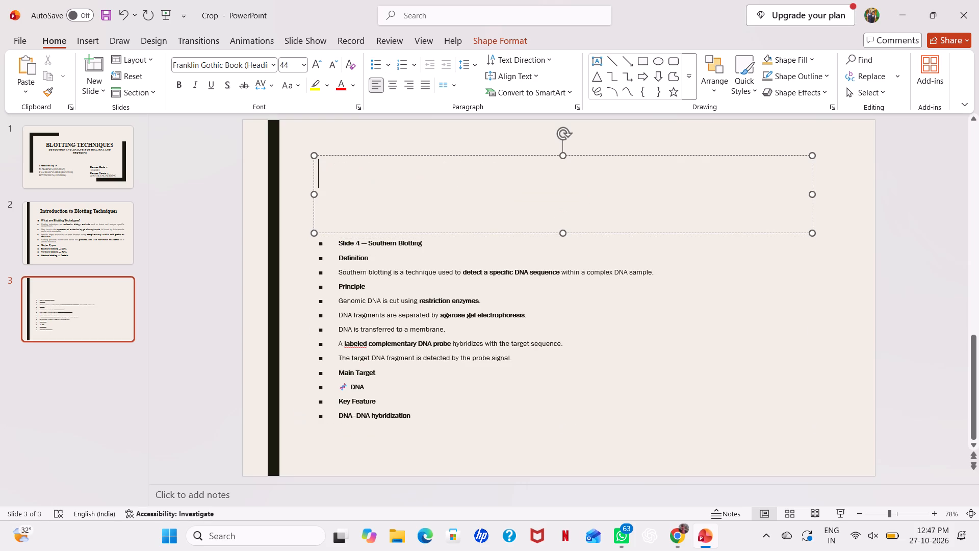
key("ctrl+v")
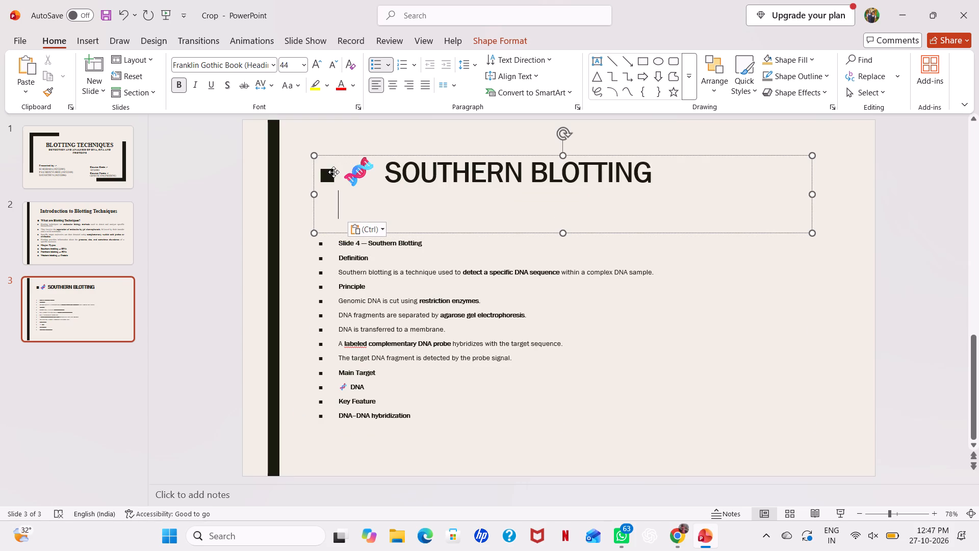
left_click(340, 173)
key("BackSpace")
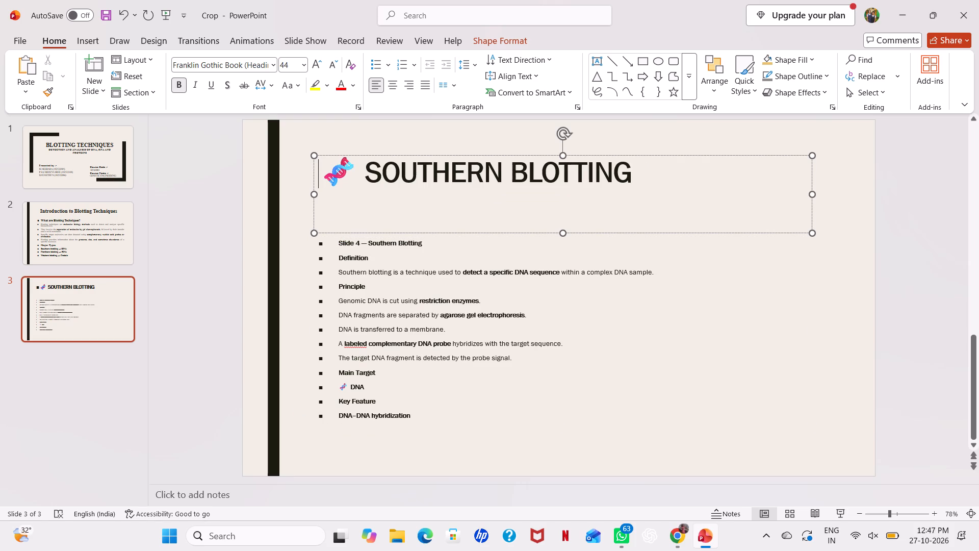
Center the "SOUTHERN BLOTTING" title and set its font to Times New Roman.
left_click_drag(330, 169, 582, 177)
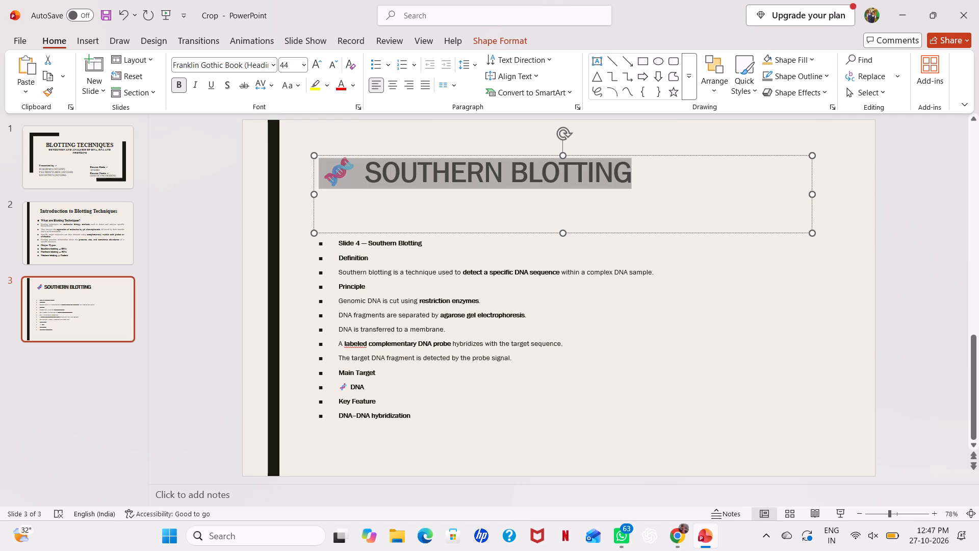
left_click_drag(582, 177, 583, 177)
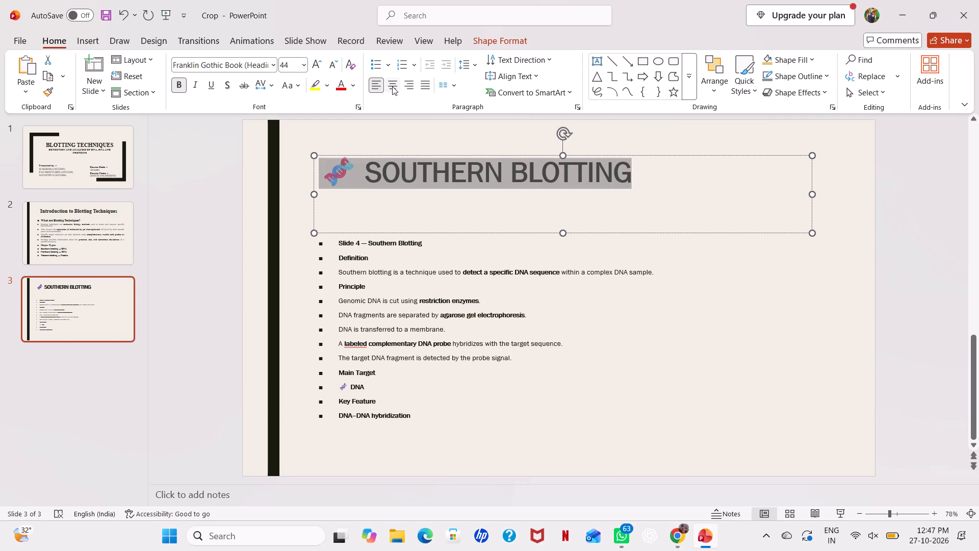
left_click(392, 86)
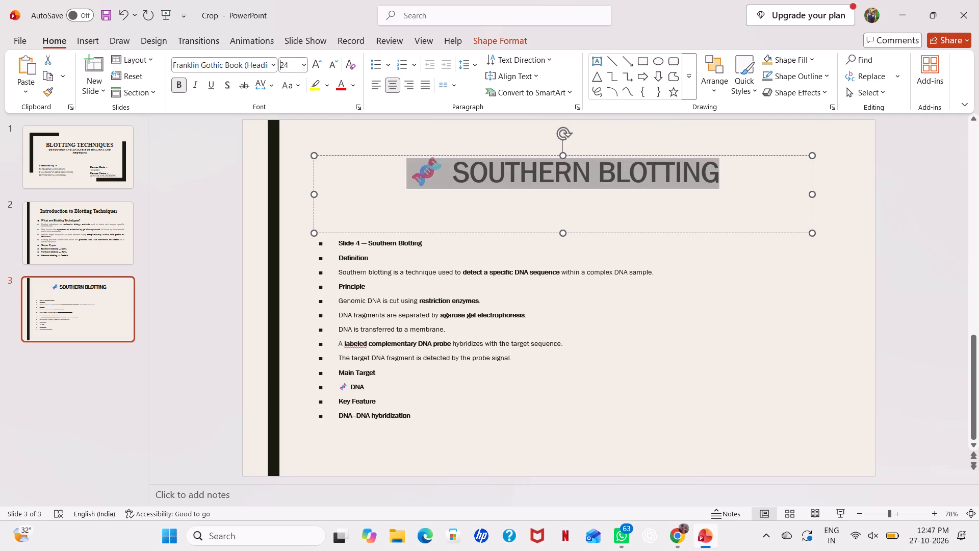
left_click(301, 65)
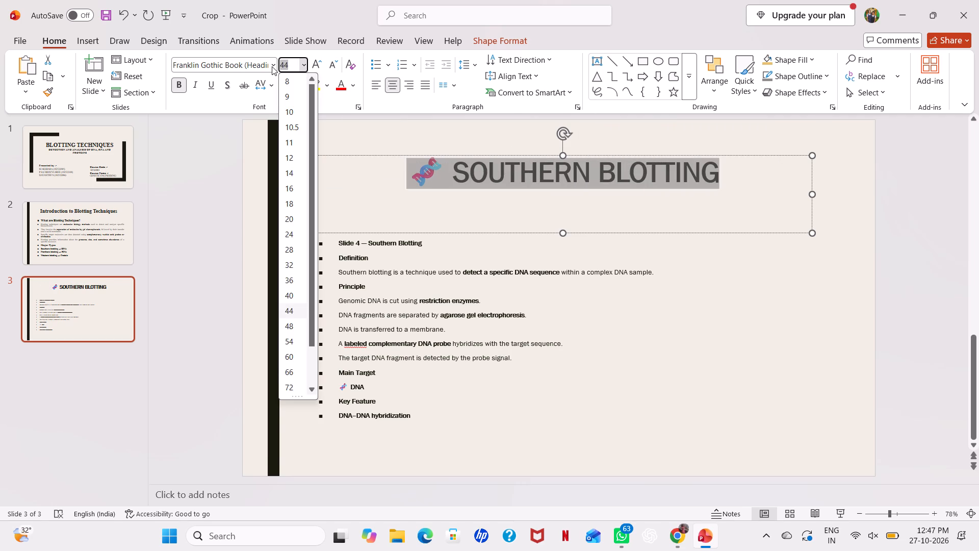
left_click(272, 66)
left_click(270, 155)
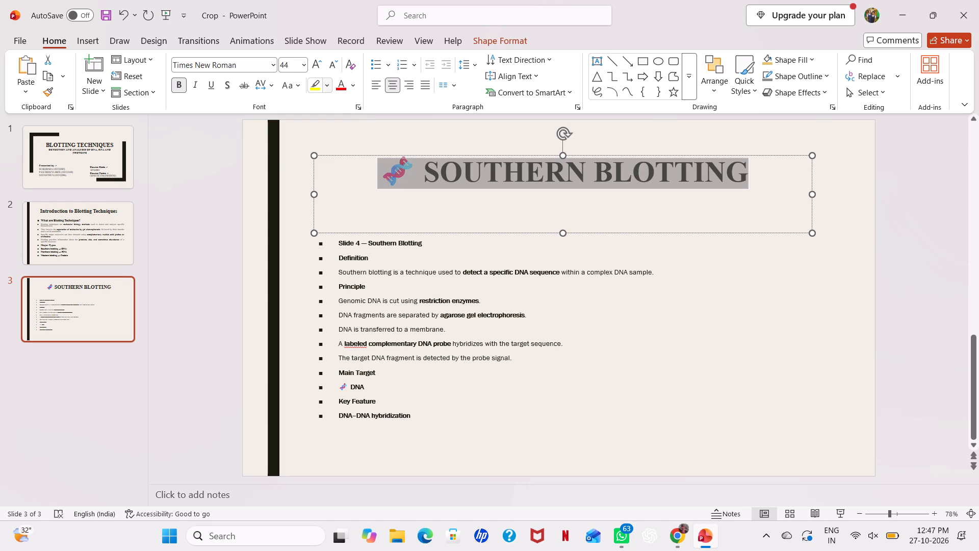
Shorten slide 3's title placeholder by raising its bottom edge to just below the title text.
left_click_drag(565, 234, 564, 201)
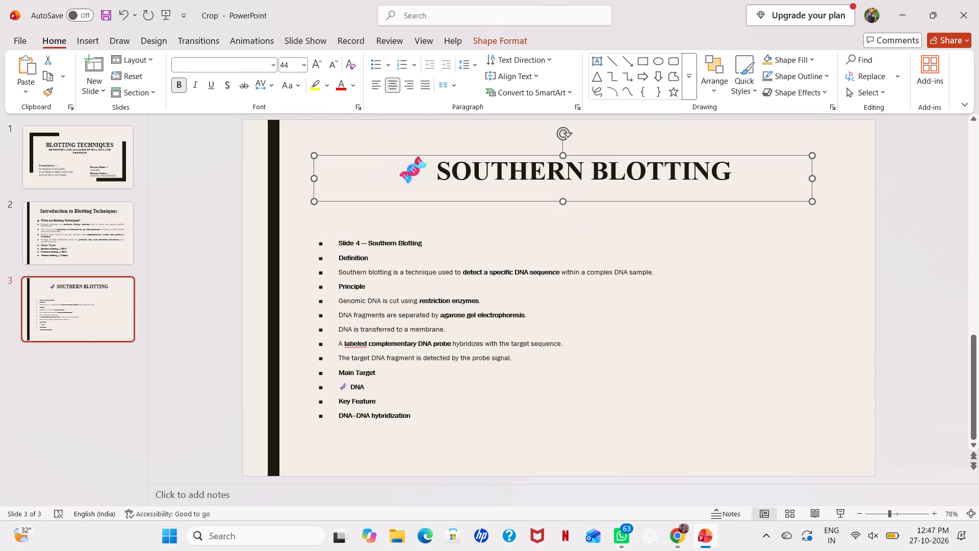
Cut the redundant "Slide 4 – Southern Blotting" line from the start of slide 3's content.
left_click_drag(341, 244, 402, 245)
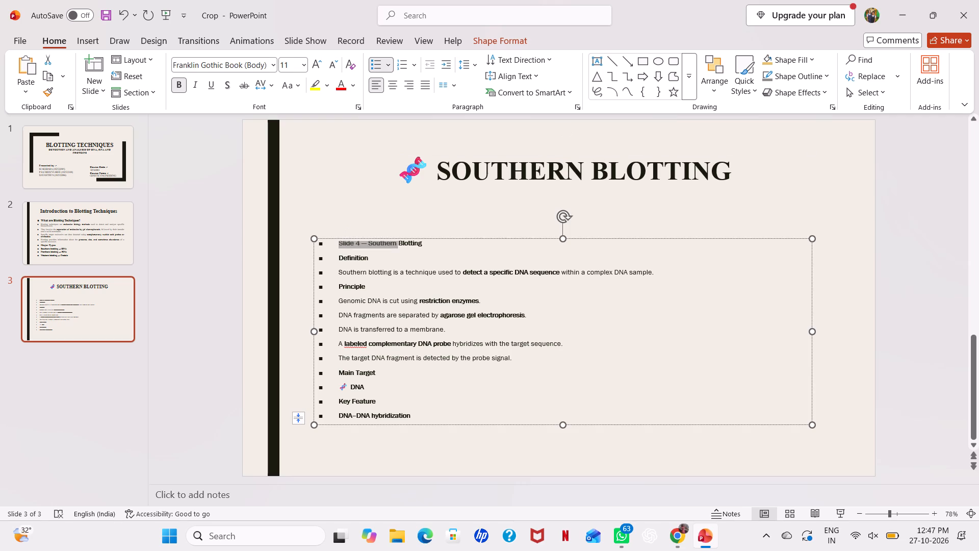
left_click_drag(402, 245, 420, 242)
key("ctrl+x")
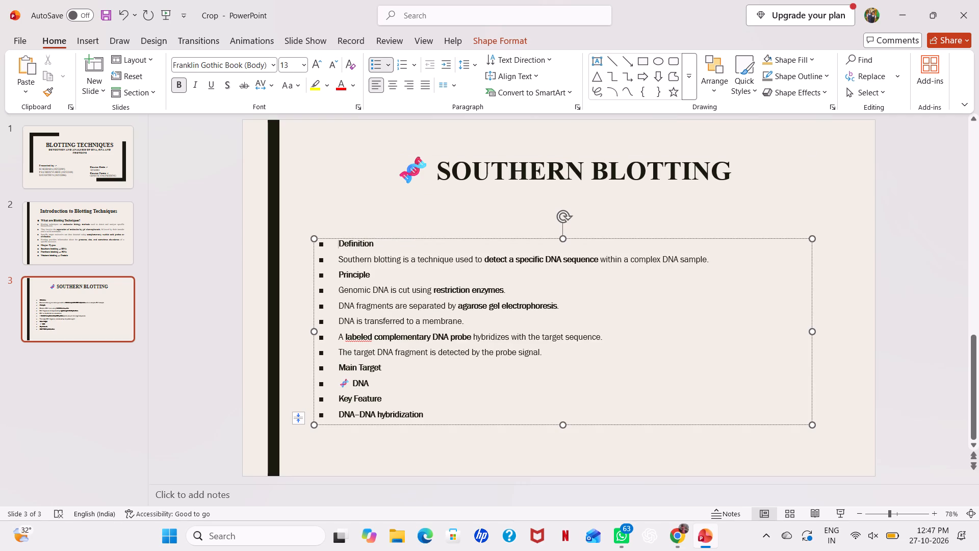
Set all of slide 3's content text to Times New Roman, size 18.
left_click_drag(338, 241, 461, 416)
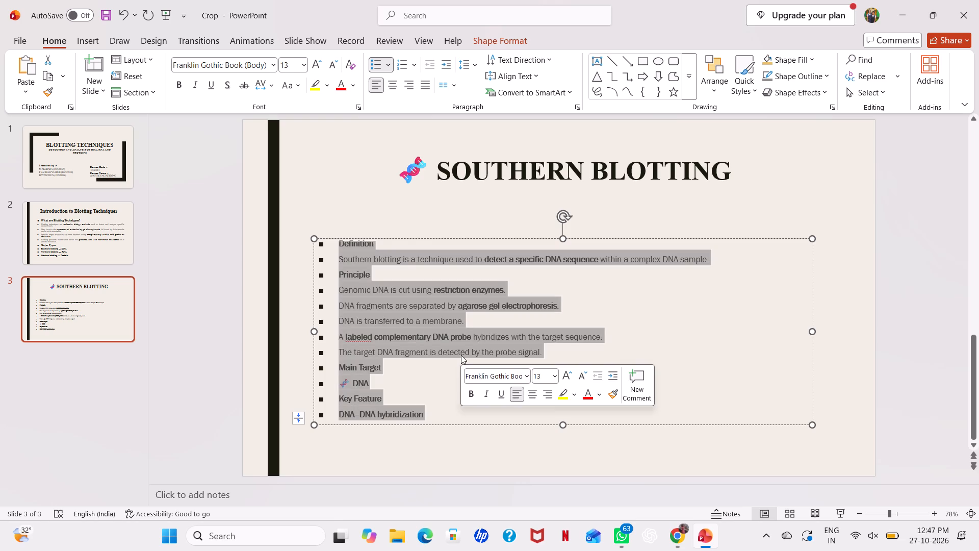
left_click(274, 60)
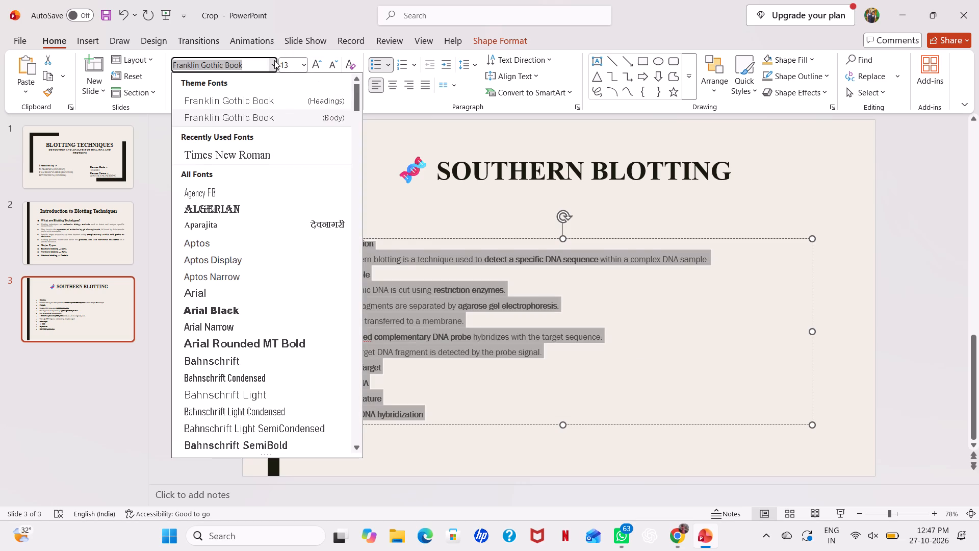
left_click(268, 148)
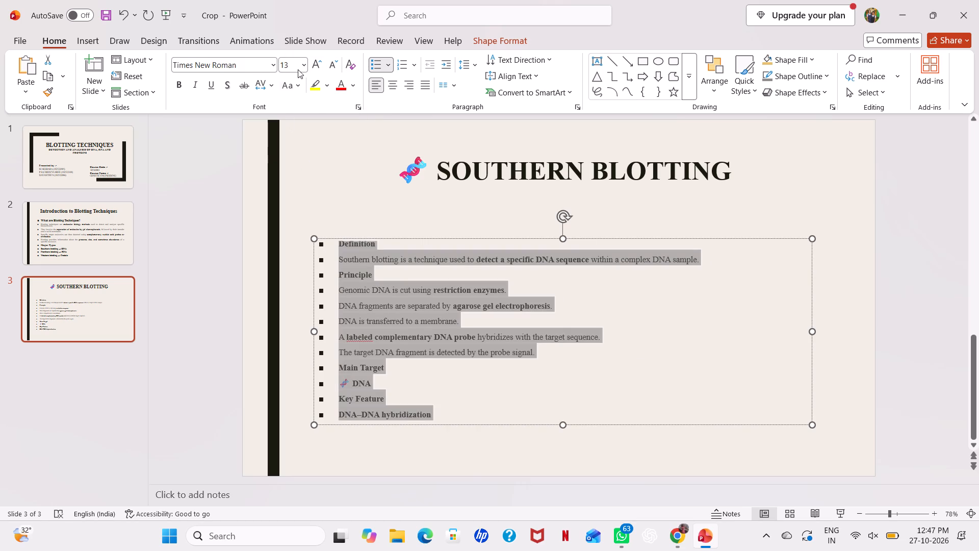
left_click(303, 60)
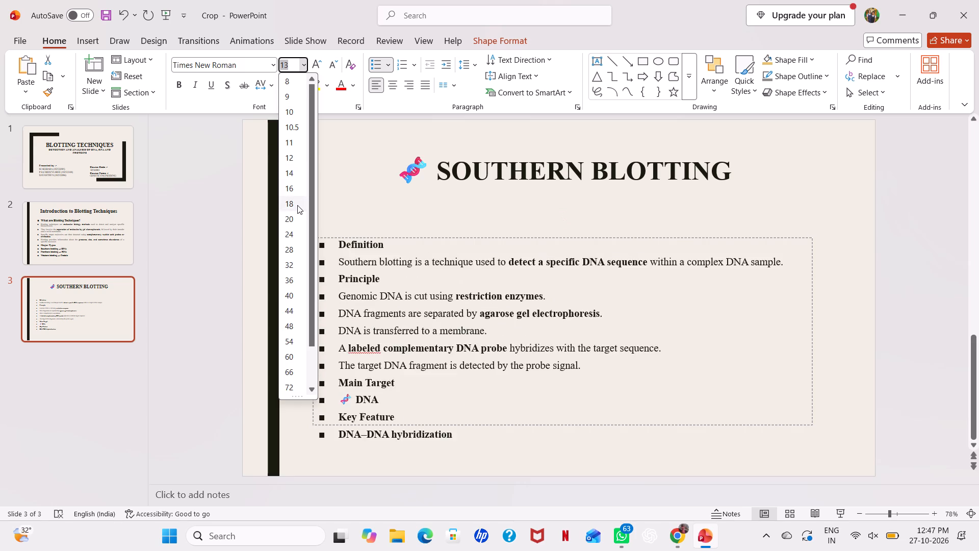
left_click(297, 205)
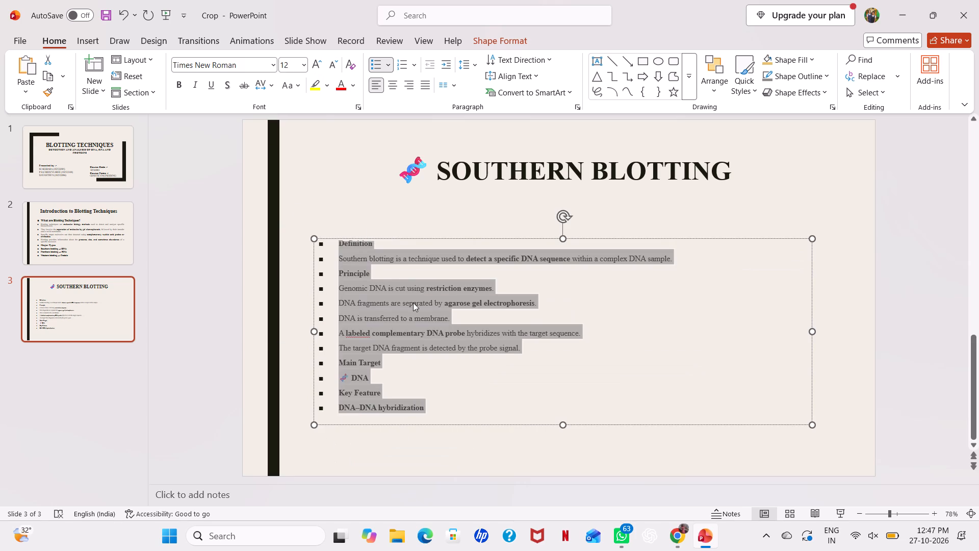
left_click(591, 352)
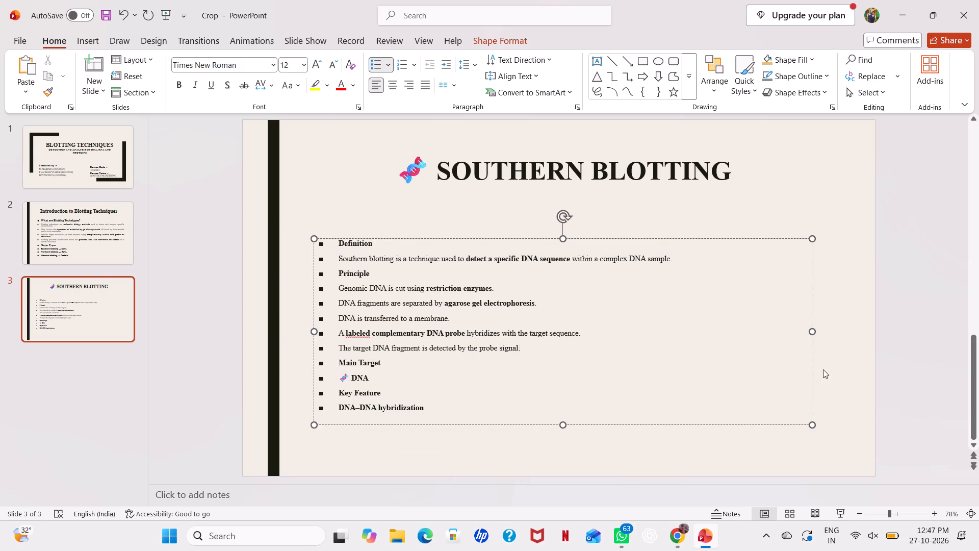
Move slide 3's content placeholder slightly away from the black bar and enlarge it until its far edge roughly lines up with the title placeholder.
left_click_drag(812, 332, 745, 342)
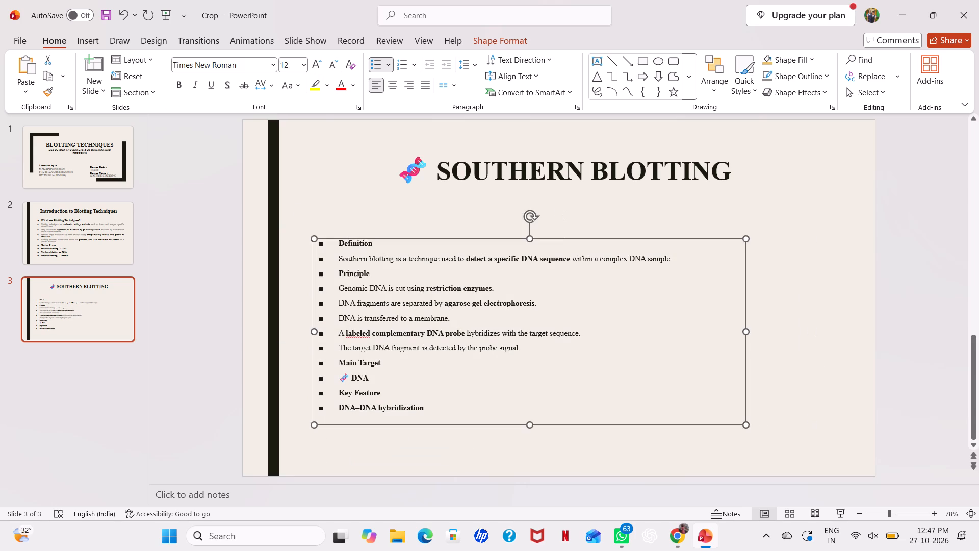
left_click(673, 343)
left_click(665, 292)
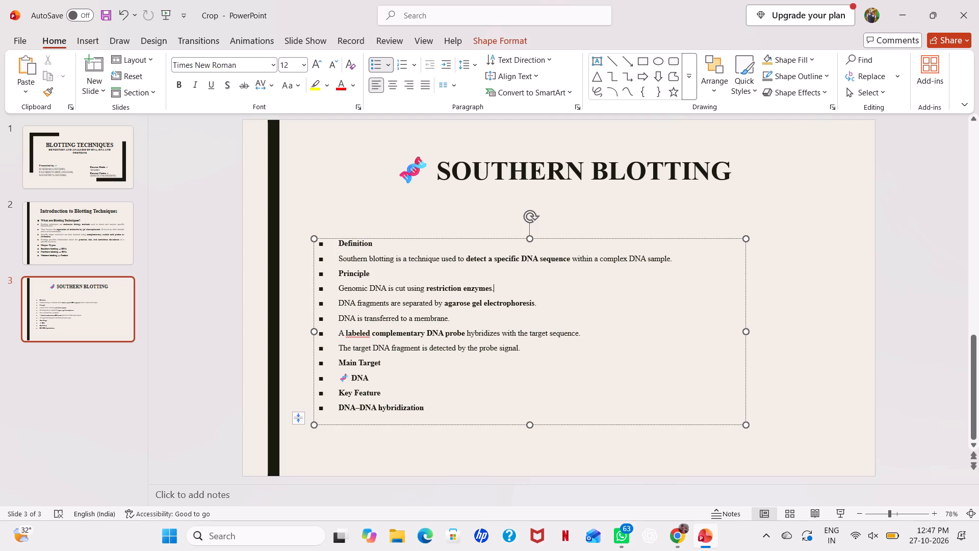
left_click_drag(703, 239, 711, 239)
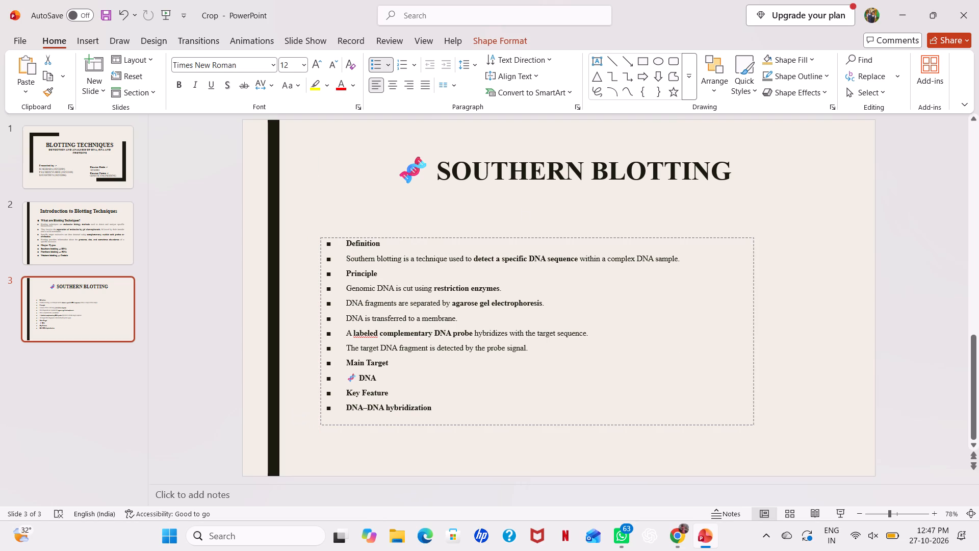
left_click_drag(711, 239, 716, 238)
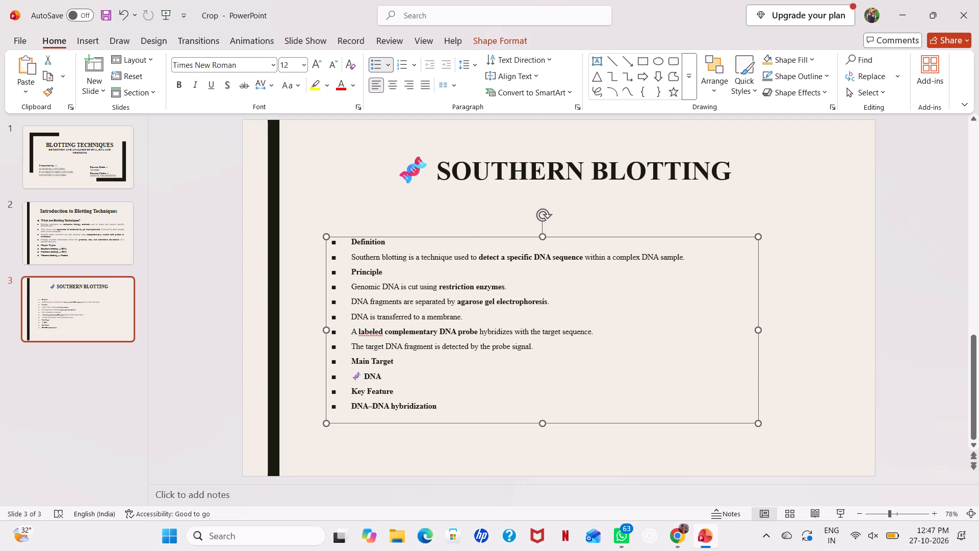
left_click_drag(759, 423, 814, 440)
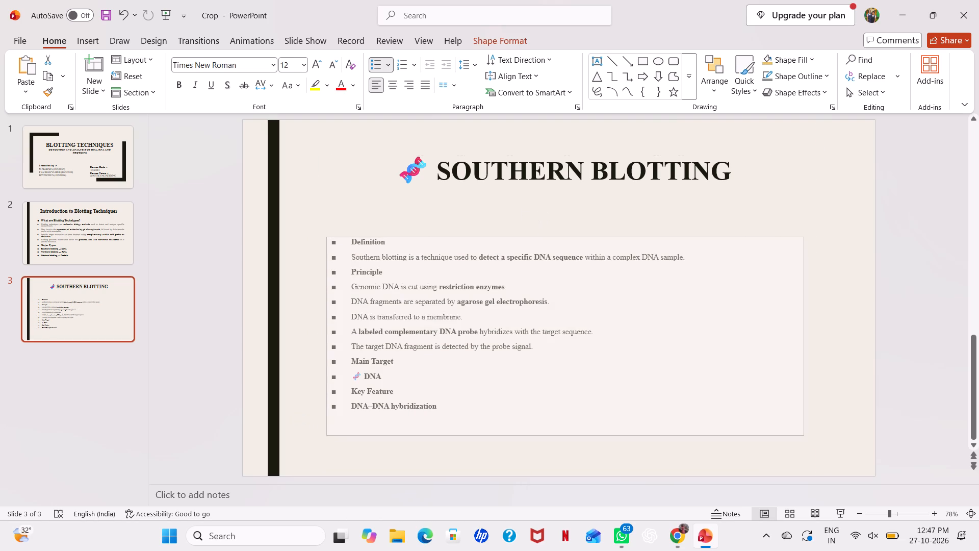
left_click_drag(814, 440, 816, 440)
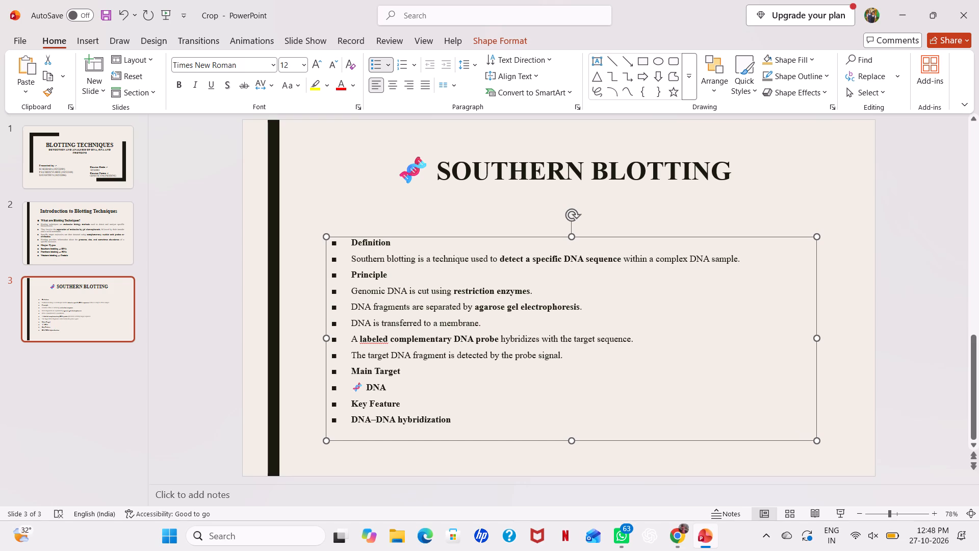
Set the "Definition" heading to size 18 and the definition sentence below it to size 16.
left_click_drag(352, 240, 390, 242)
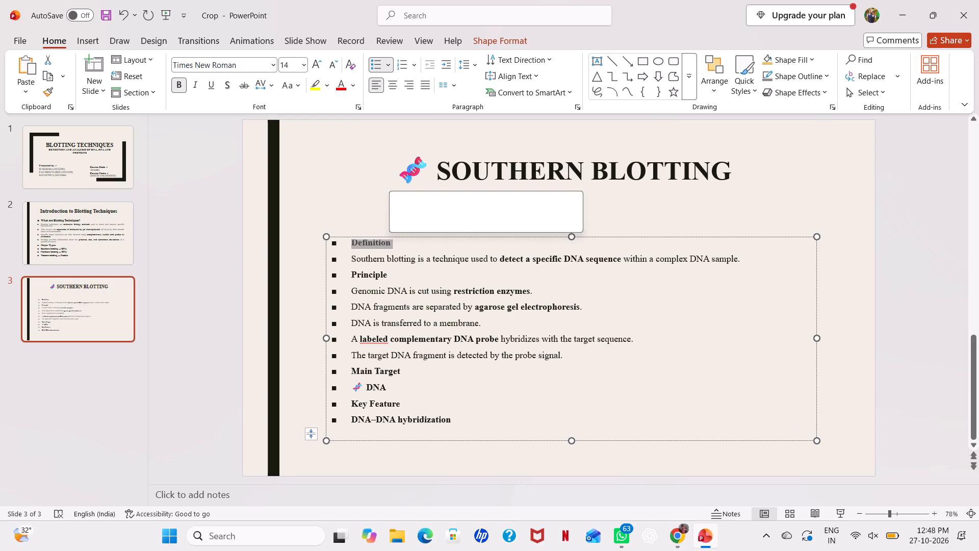
left_click(480, 202)
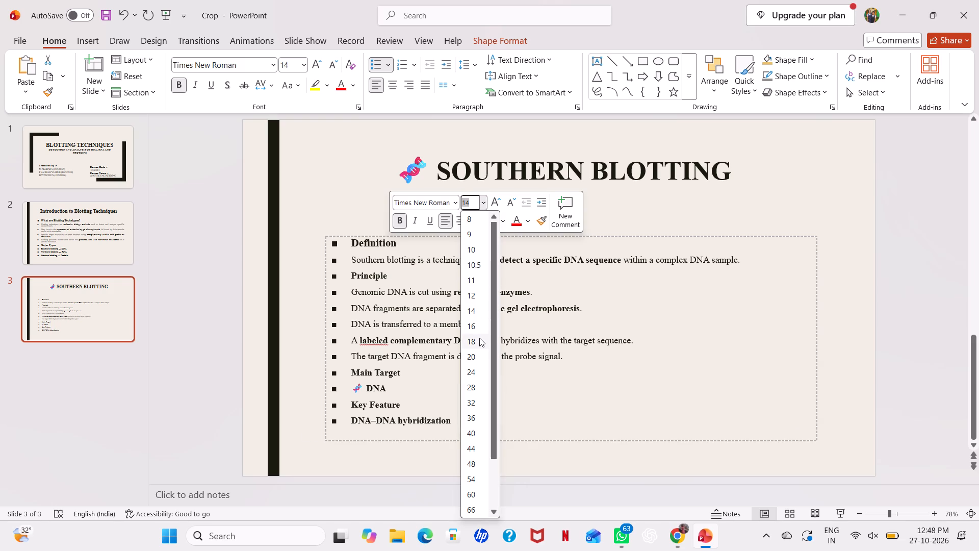
left_click(479, 342)
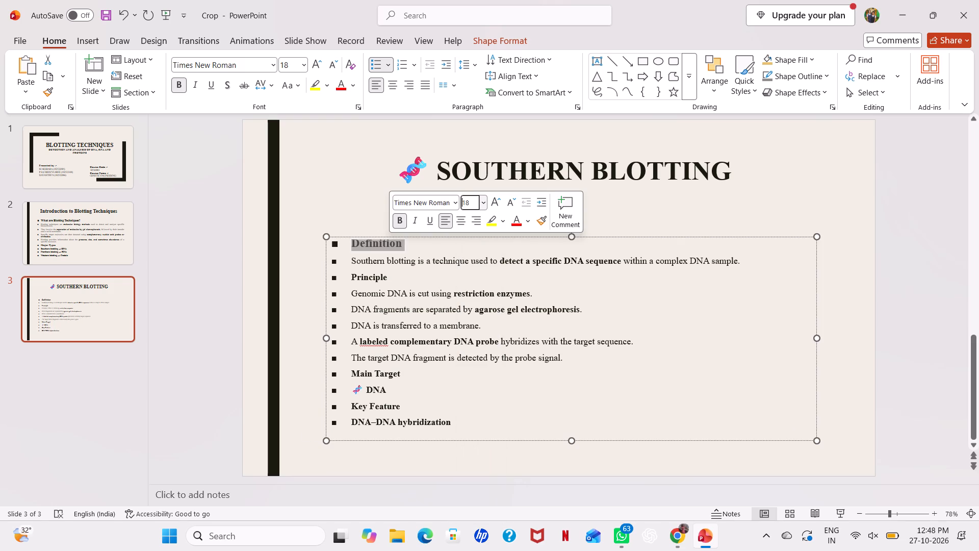
left_click_drag(353, 261, 720, 259)
scroll(643, 266, "right", 1)
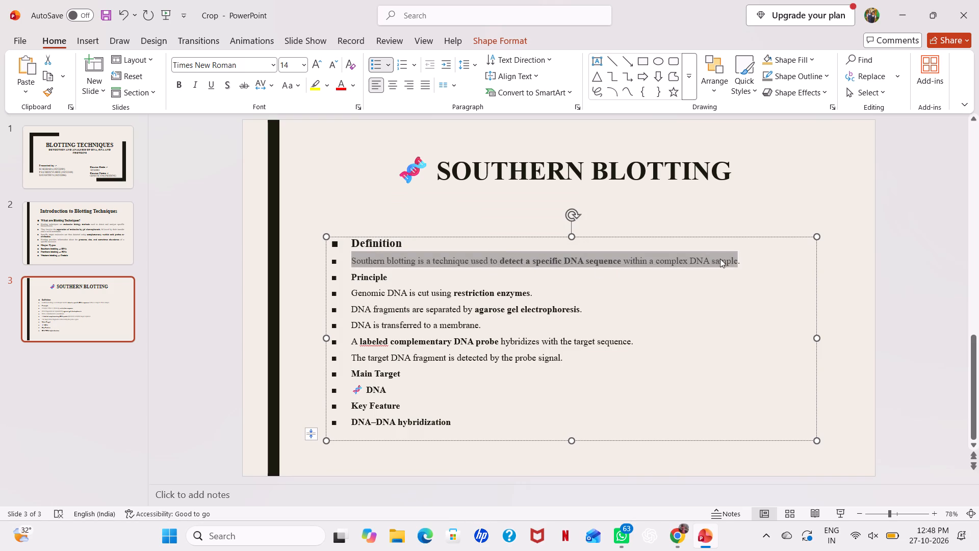
scroll(720, 259, "right", 1)
left_click_drag(720, 259, 733, 261)
left_click_drag(733, 261, 748, 257)
left_click(839, 218)
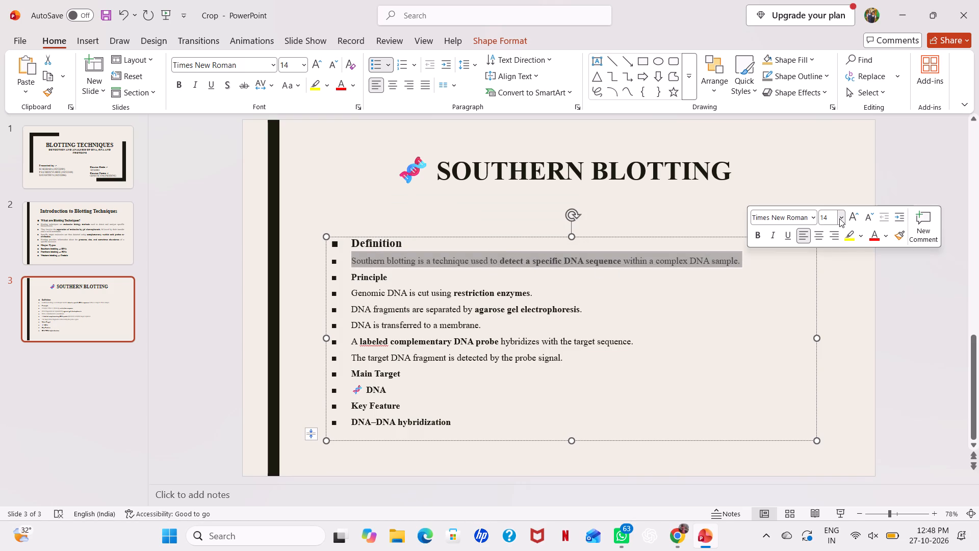
left_click(833, 338)
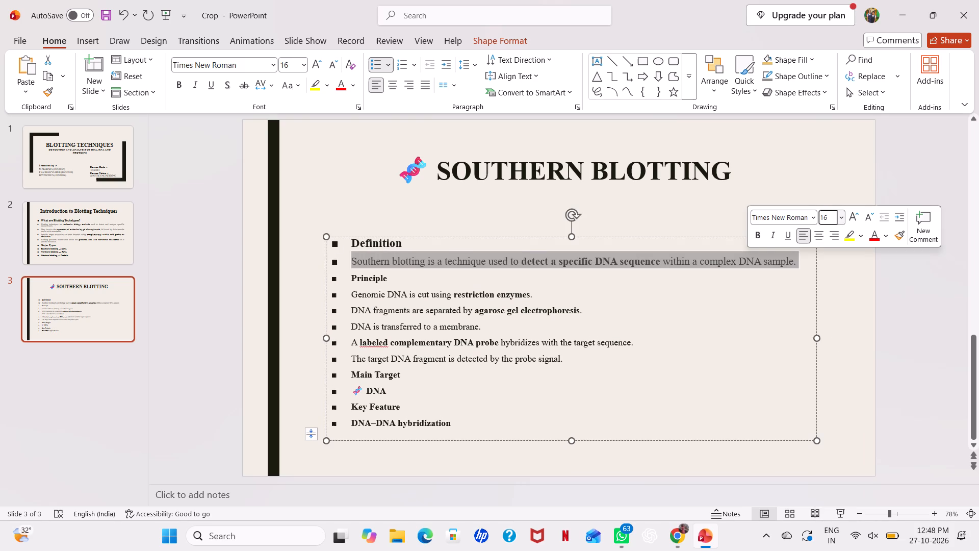
Set the "Principle" heading to size 18 and the three lines below it, through "DNA is transferred to a membrane.", to size 16.
left_click_drag(352, 279, 394, 279)
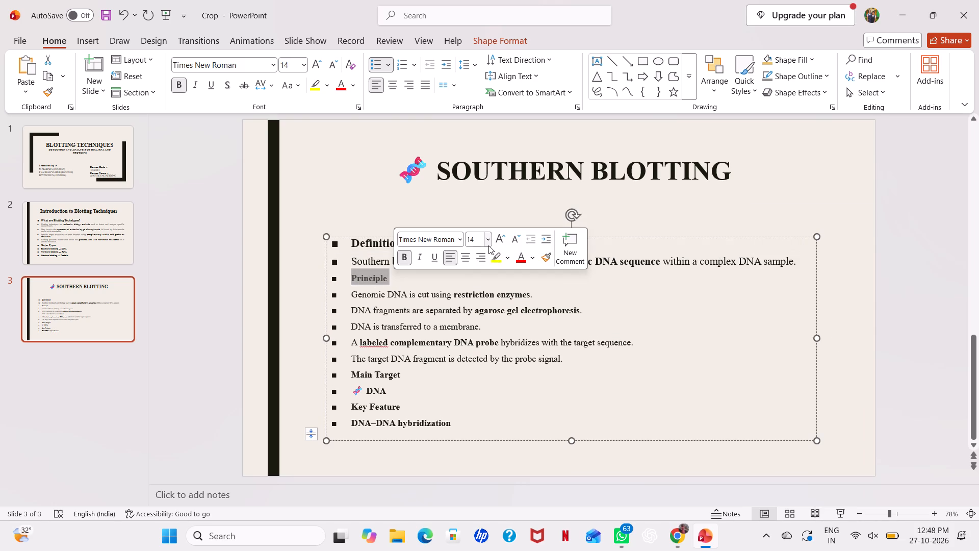
left_click(488, 245)
left_click(484, 371)
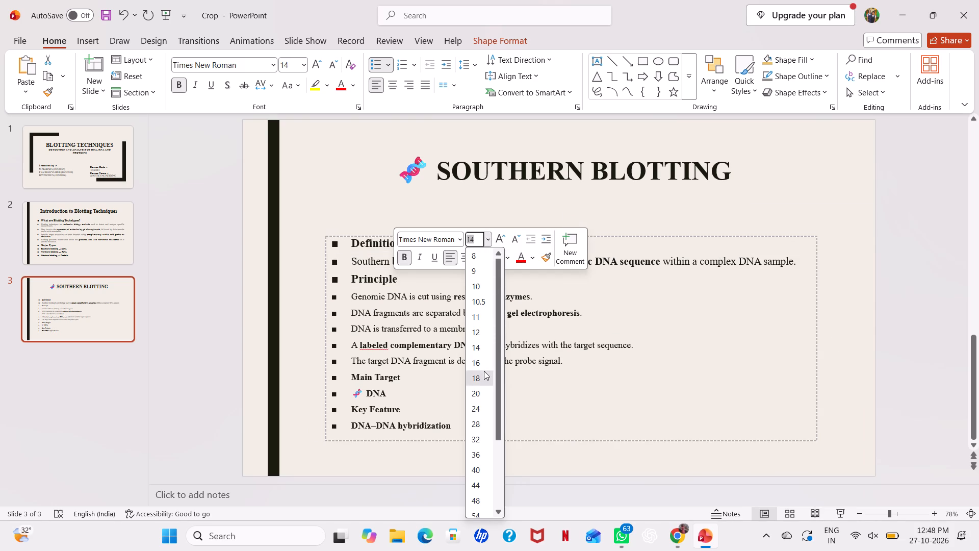
left_click_drag(348, 299, 465, 312)
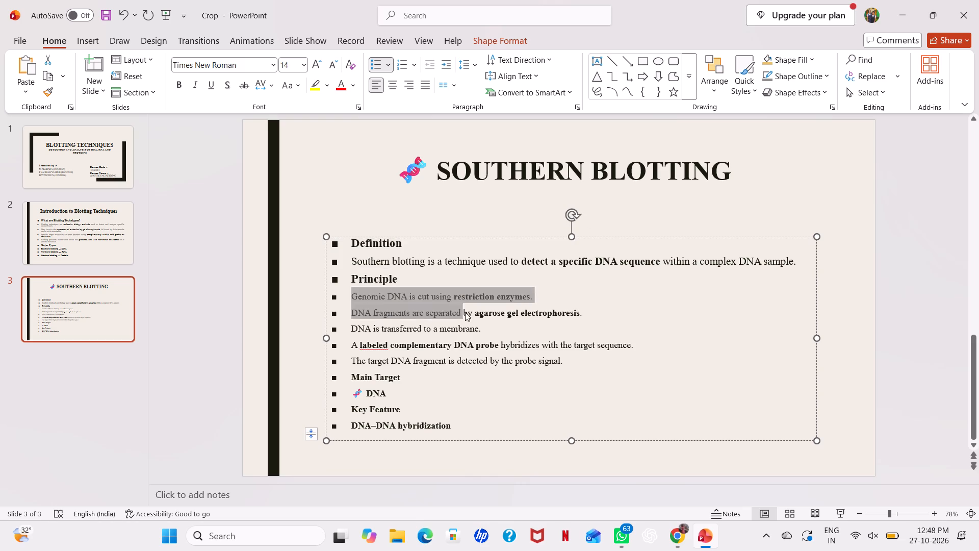
left_click_drag(465, 312, 486, 322)
left_click(578, 285)
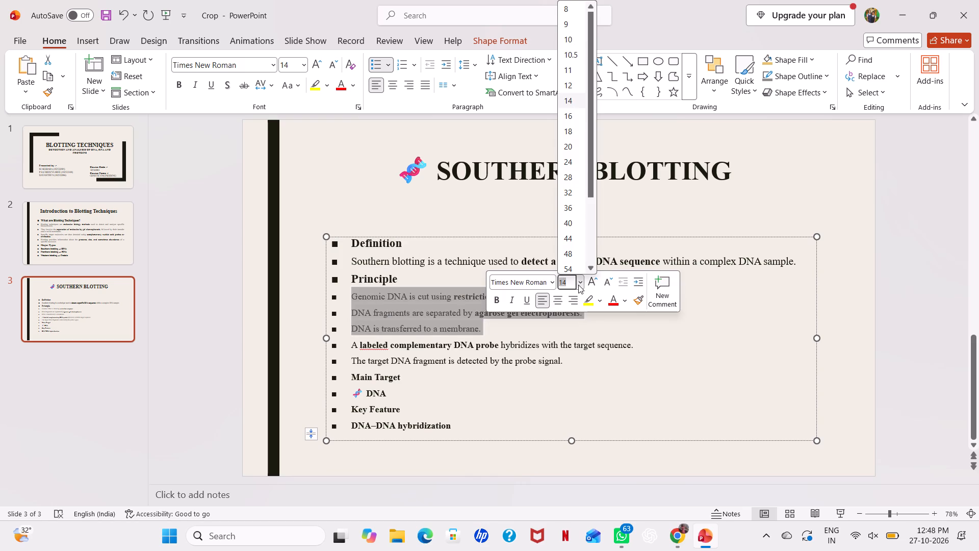
left_click(582, 112)
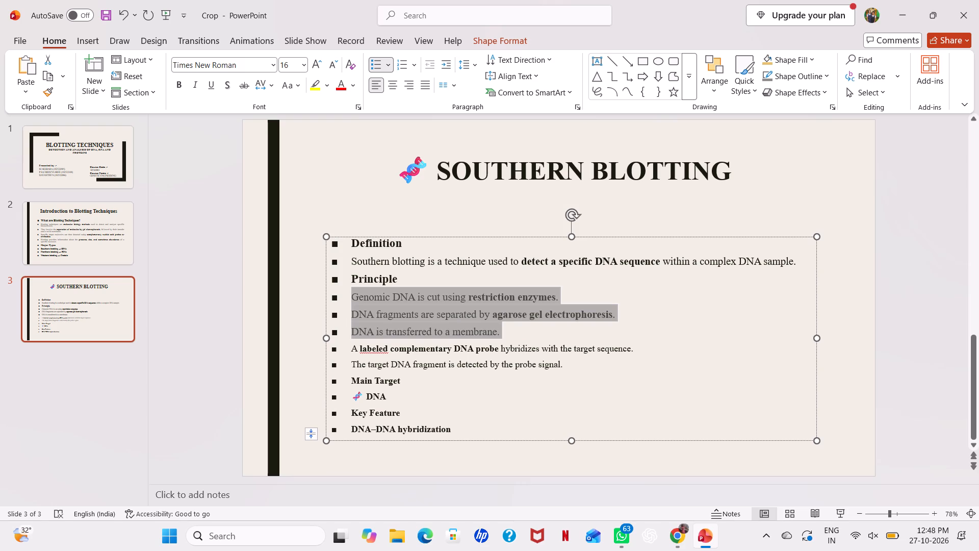
Set the last two Principle lines, about the labeled DNA probe and the detected target fragment, to size 18.
left_click_drag(348, 353, 547, 366)
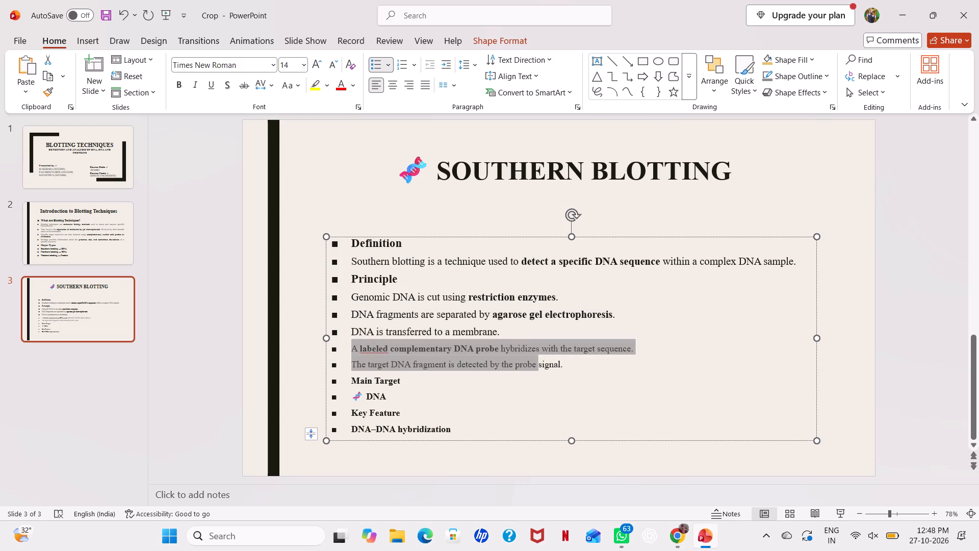
left_click_drag(547, 366, 564, 367)
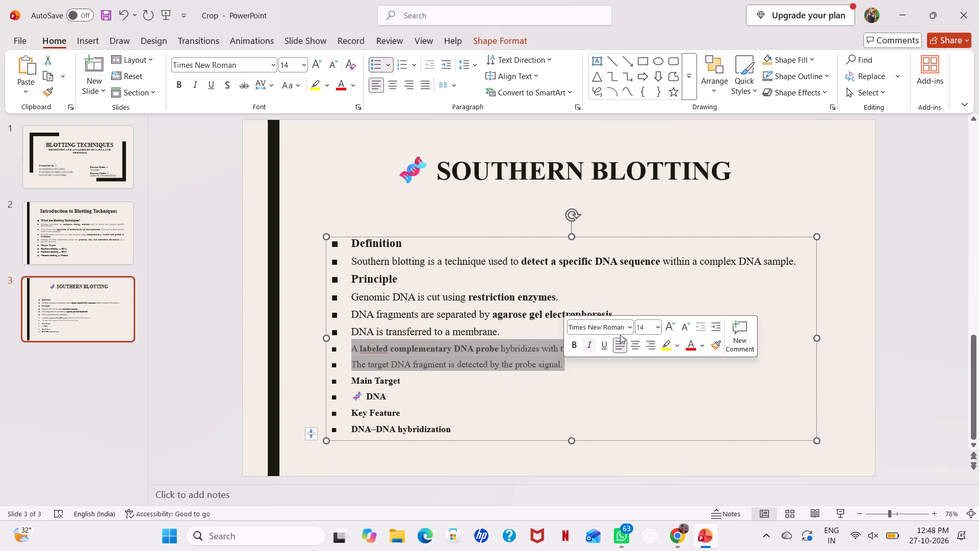
left_click(658, 327)
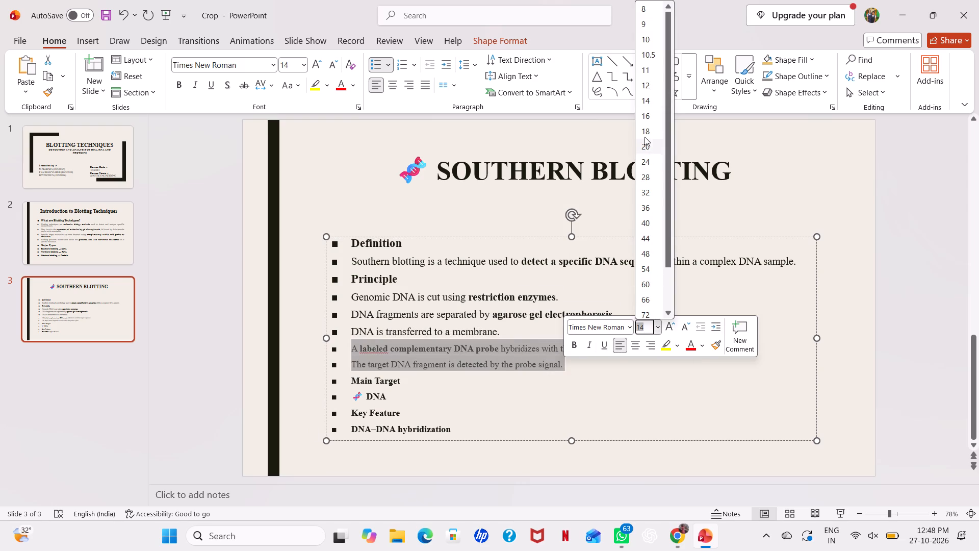
left_click(648, 133)
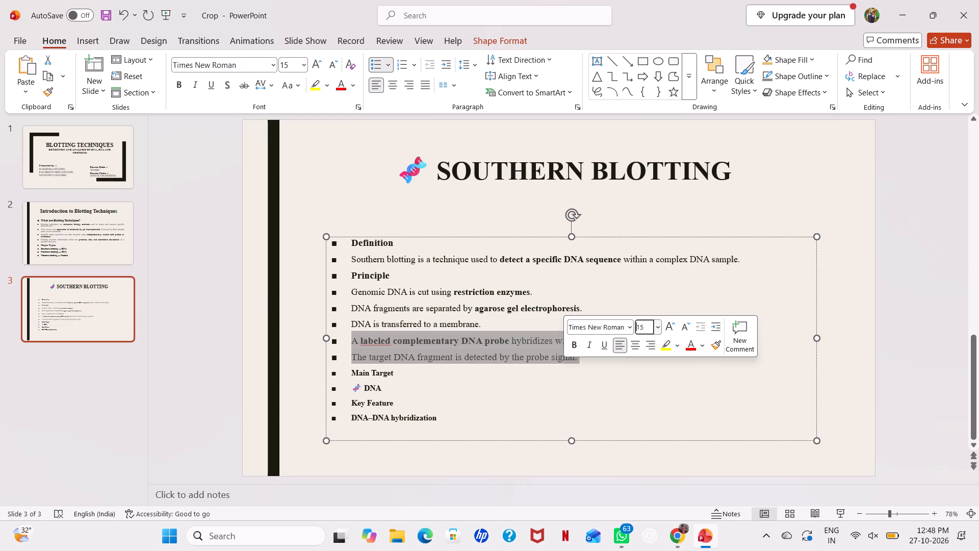
left_click(496, 389)
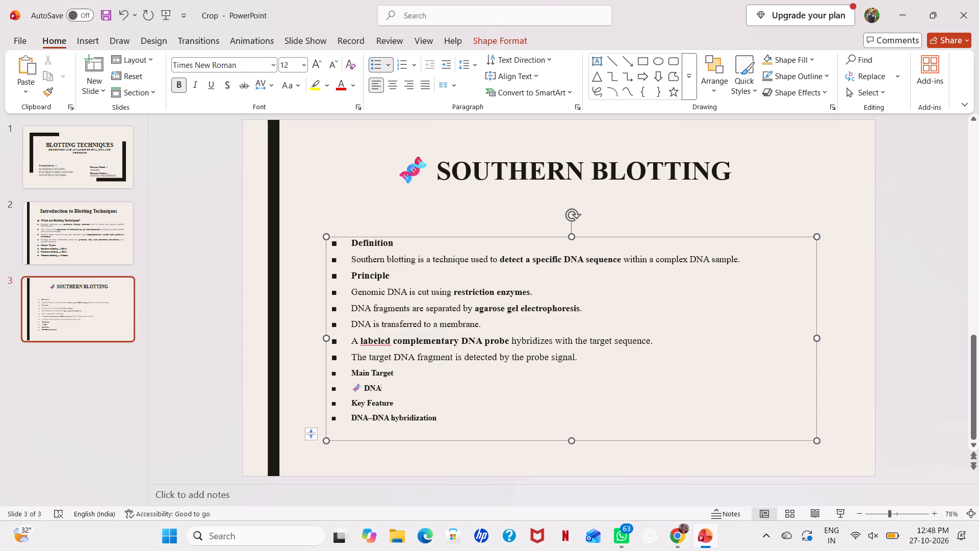
Set the four lines from "Main Target" through "DNA–DNA hybridization" to size 16.
left_click_drag(350, 373, 395, 406)
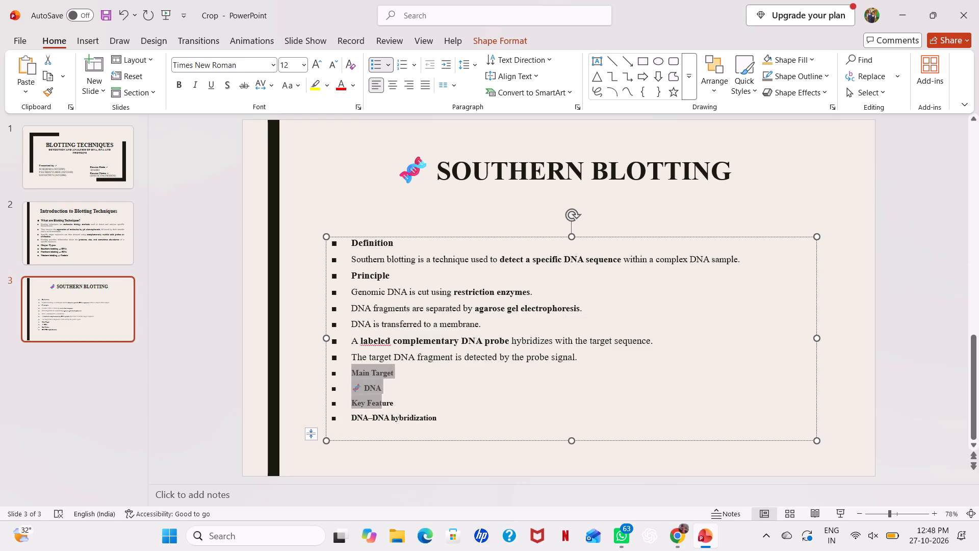
left_click_drag(395, 406, 441, 431)
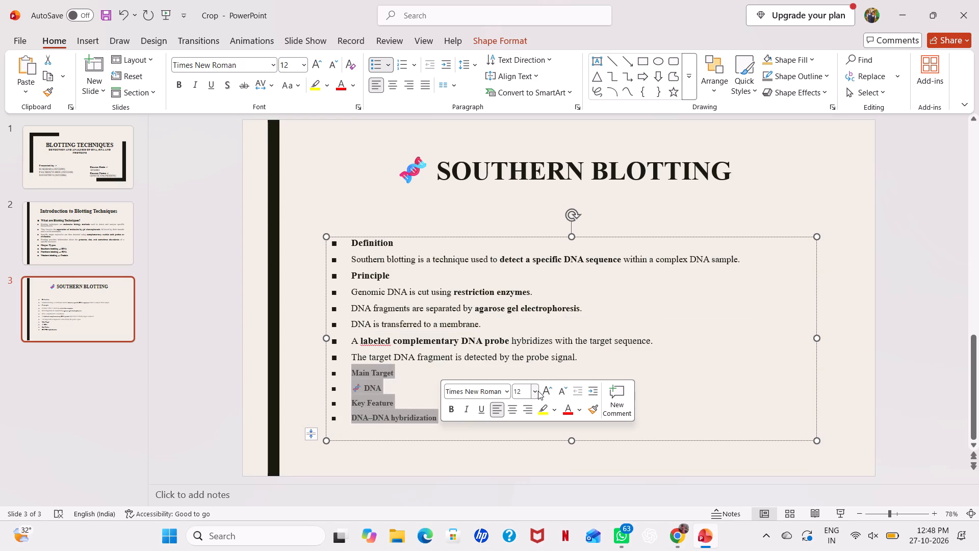
left_click(538, 391)
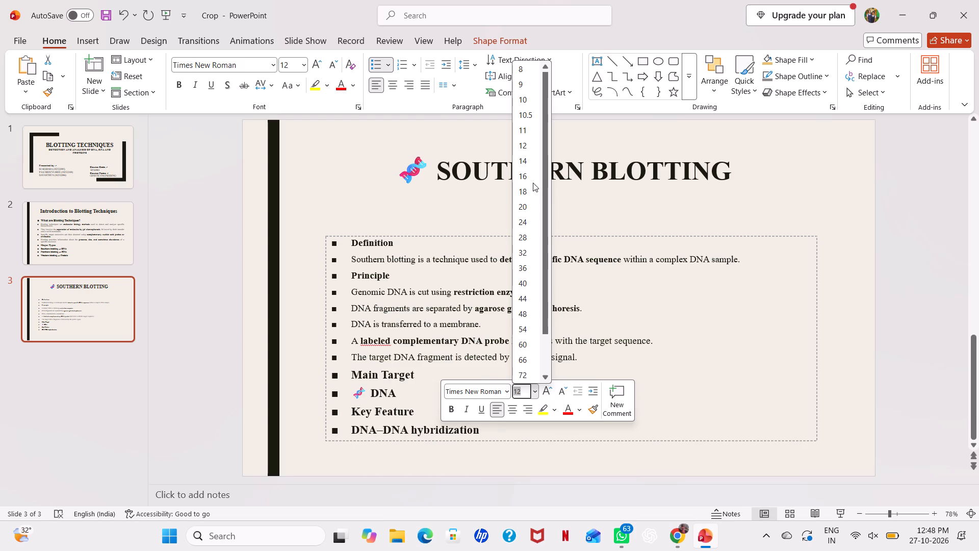
left_click(533, 182)
left_click(432, 383)
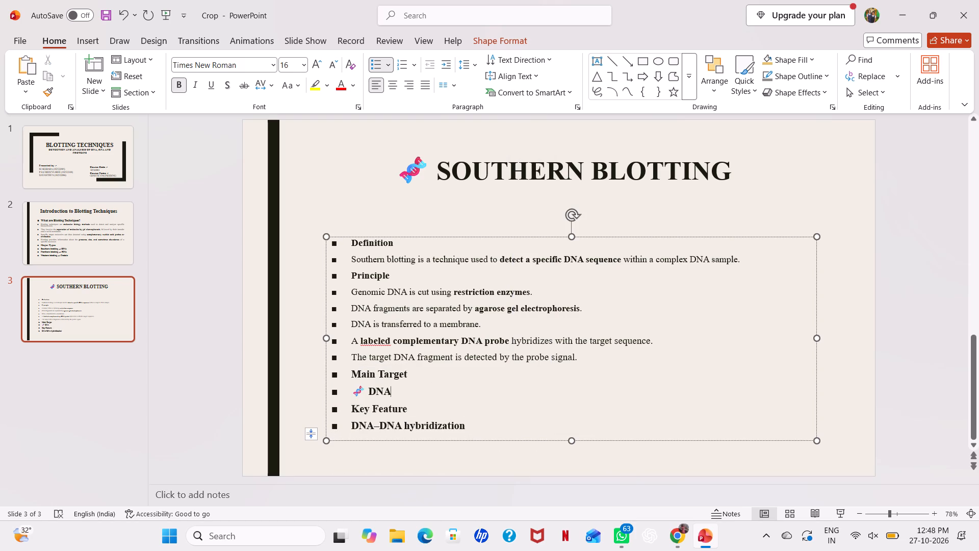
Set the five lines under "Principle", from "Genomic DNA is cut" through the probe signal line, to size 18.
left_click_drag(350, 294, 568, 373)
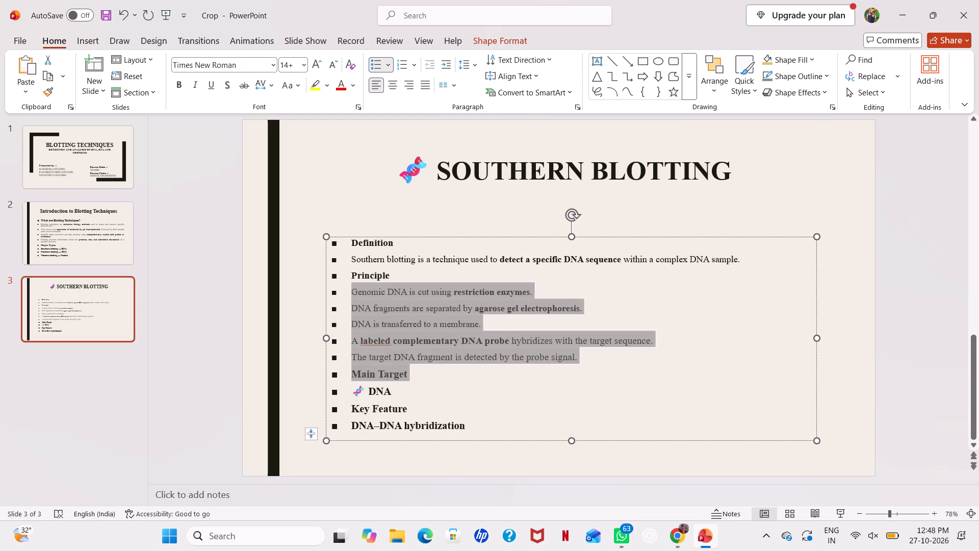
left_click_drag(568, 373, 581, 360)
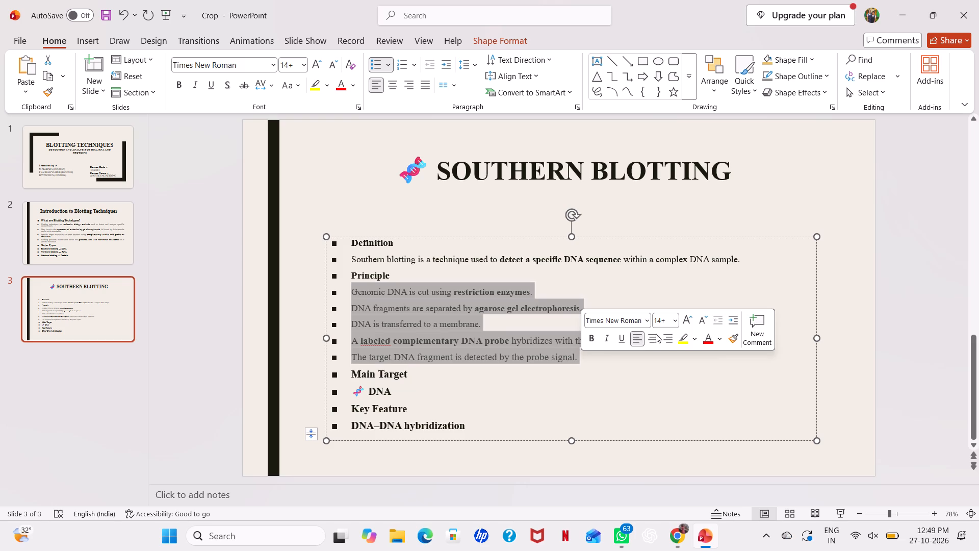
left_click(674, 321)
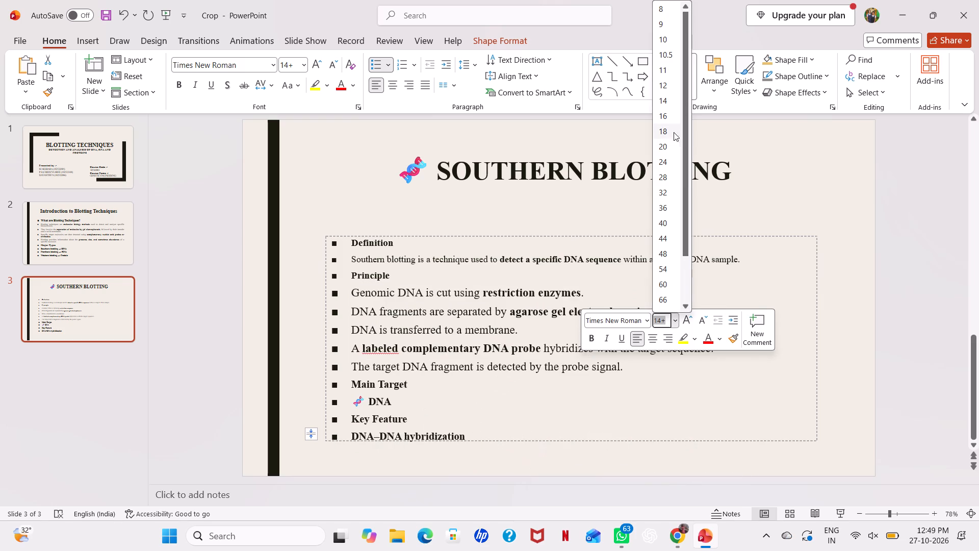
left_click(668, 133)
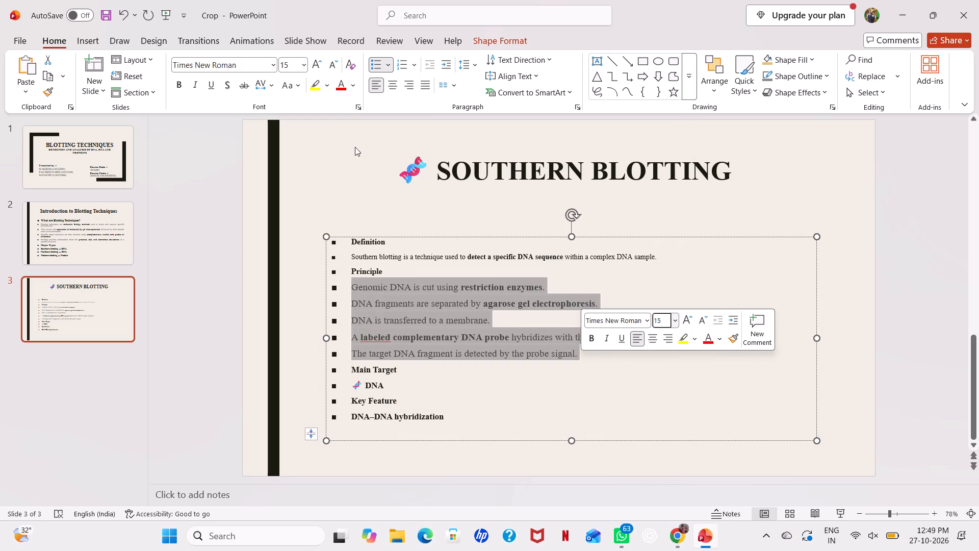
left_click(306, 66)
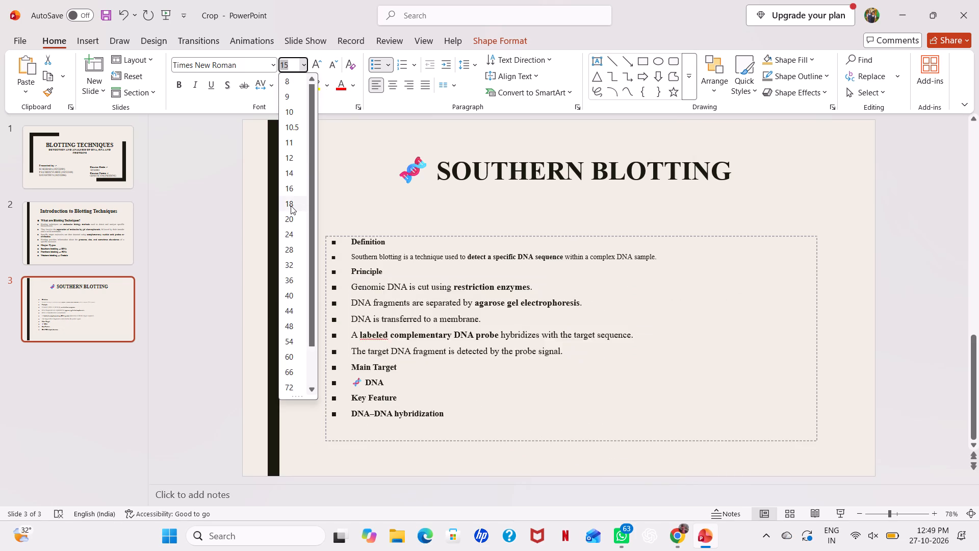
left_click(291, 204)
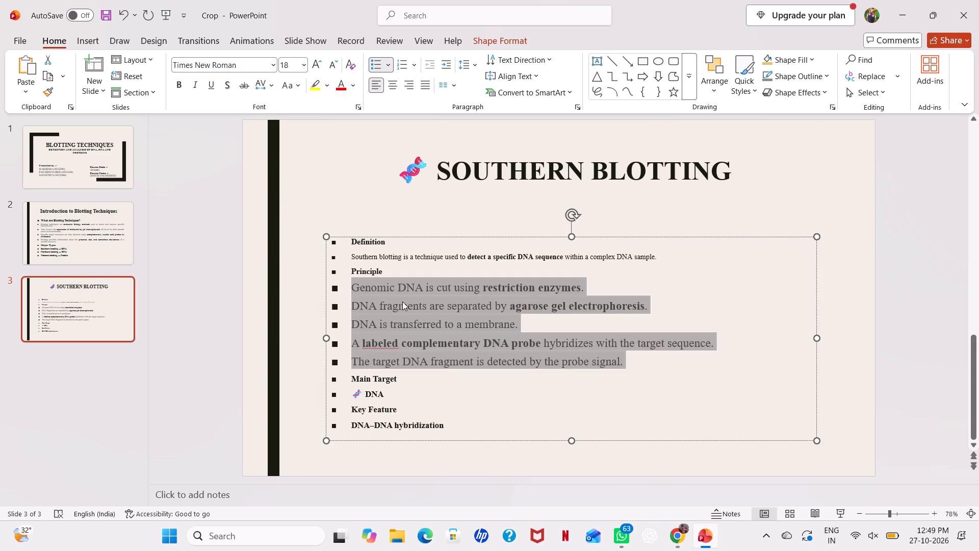
Enlarge the body text box from its upper-left corner to just below the title and set all its text to size 18.
left_click_drag(327, 236, 312, 206)
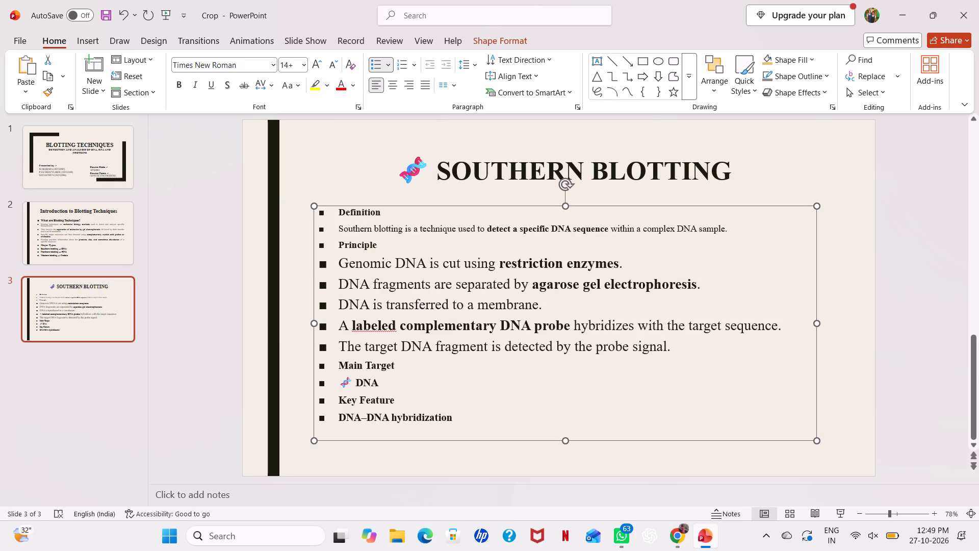
left_click_drag(336, 214, 494, 412)
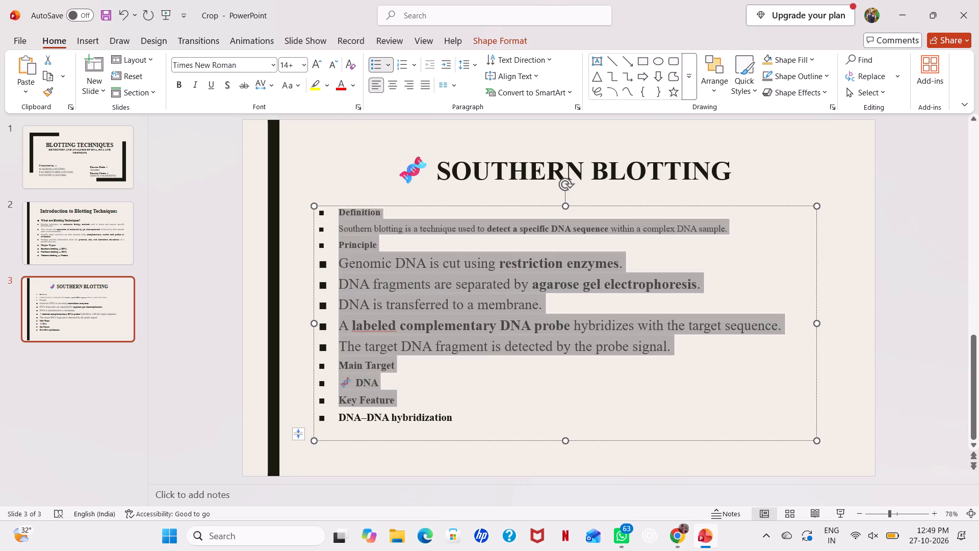
left_click_drag(494, 412, 500, 416)
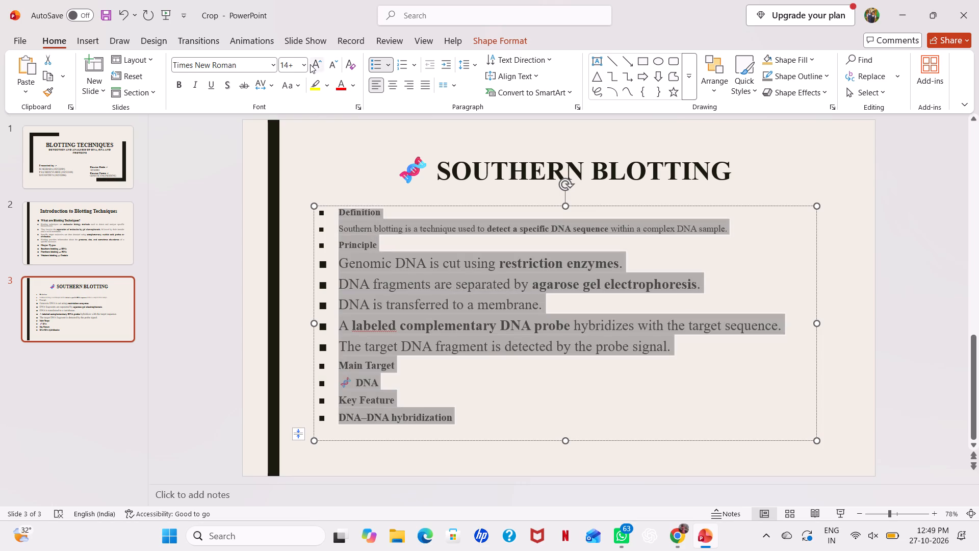
left_click(306, 64)
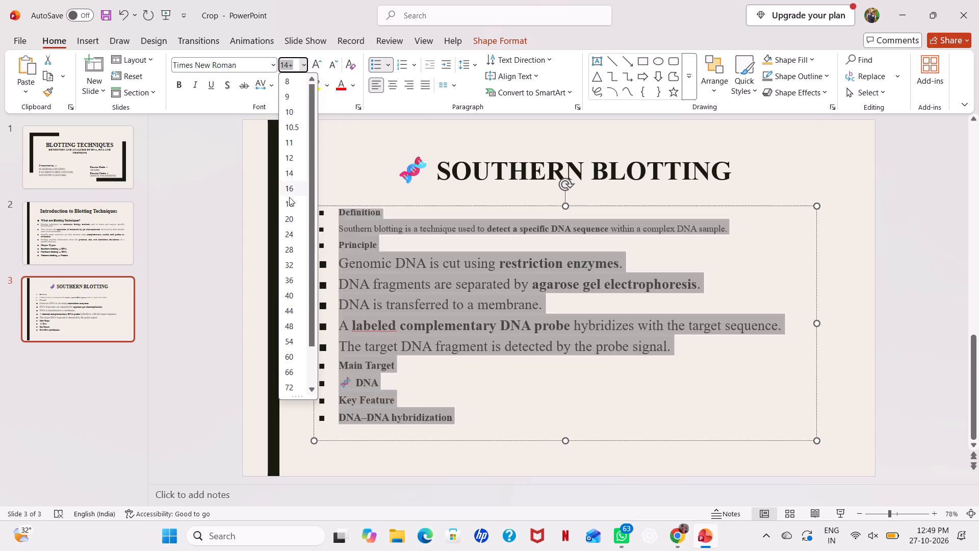
left_click(290, 205)
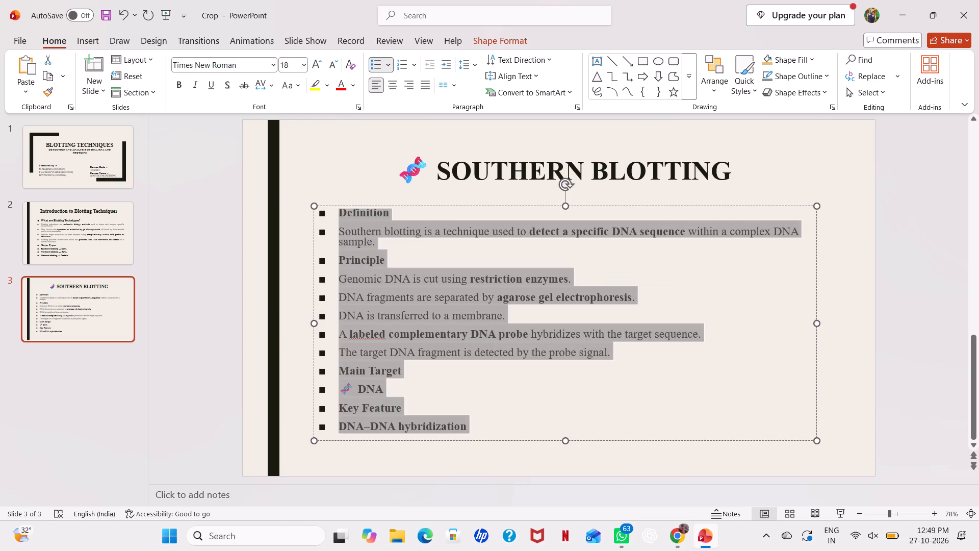
left_click(348, 226)
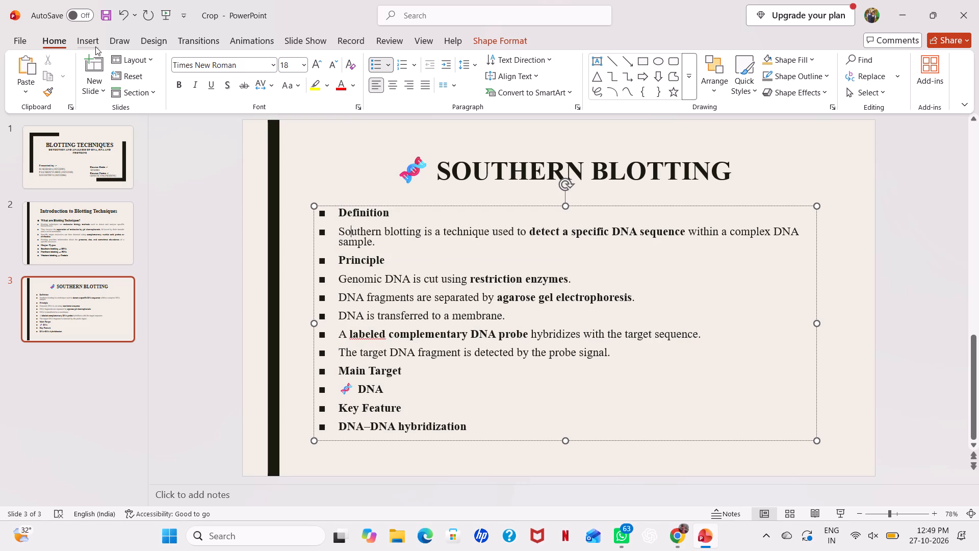
Add a new slide with the Picture with Caption layout after the Southern Blotting slide.
left_click(98, 85)
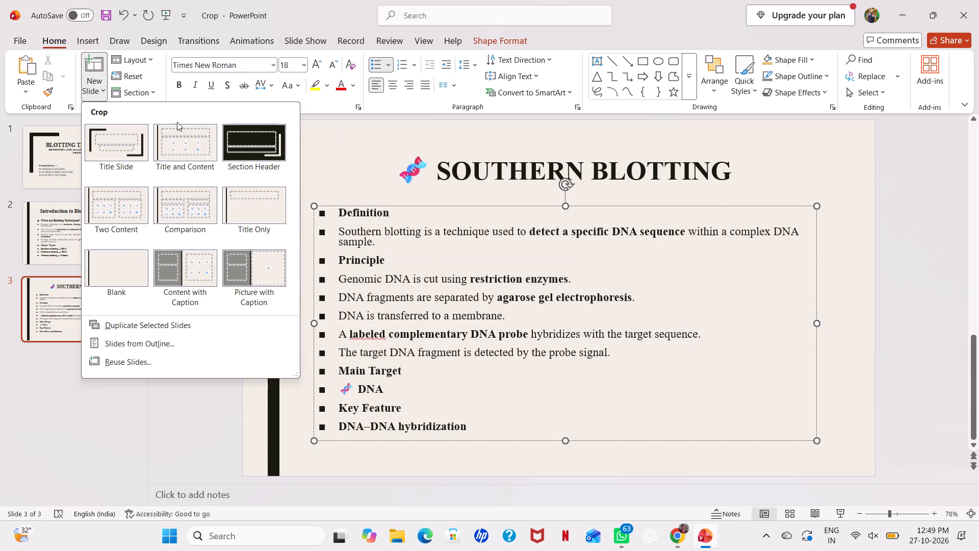
left_click(242, 266)
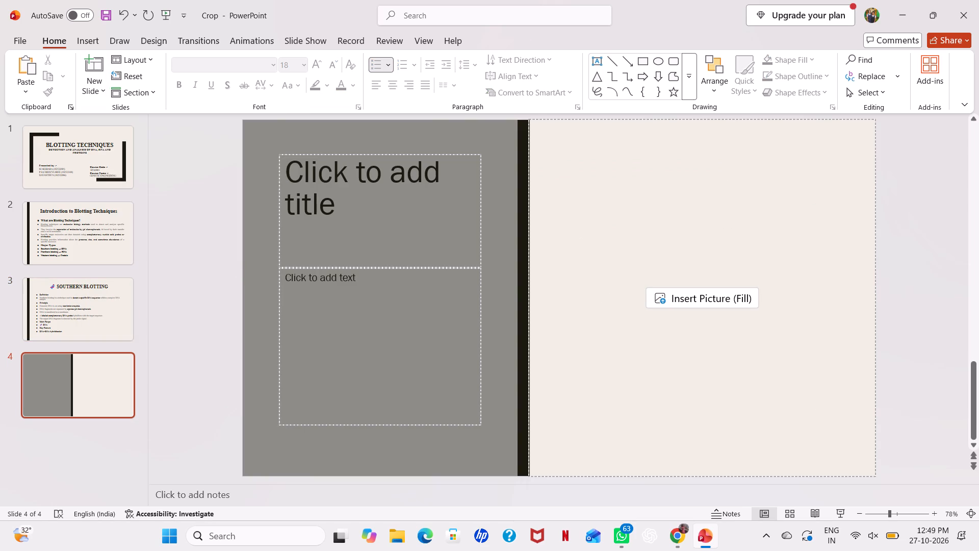
Cut the "SOUTHERN BLOTTING" title, move the new picture slide ahead of the bulleted slide, and paste the title into its title placeholder.
left_click(98, 331)
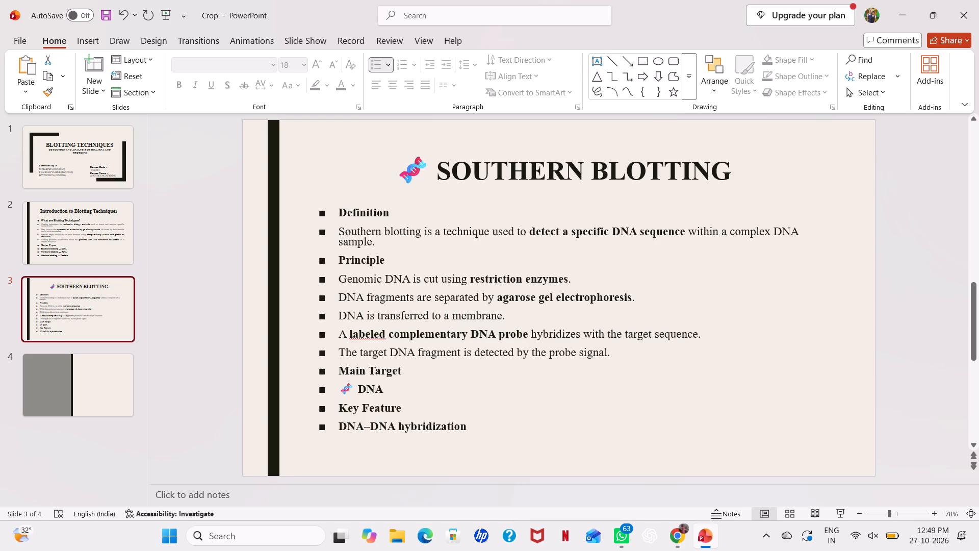
left_click(393, 171)
left_click_drag(398, 169, 560, 164)
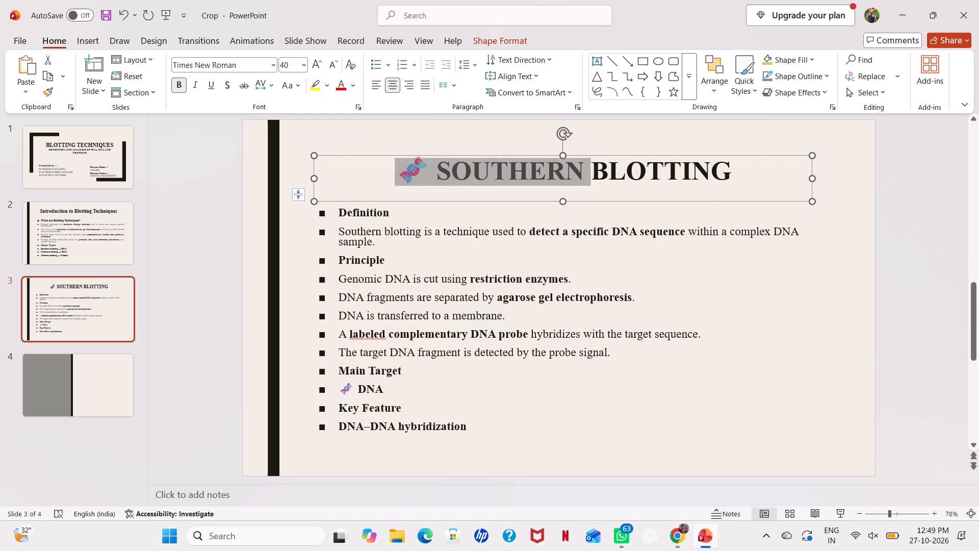
left_click_drag(560, 164, 790, 163)
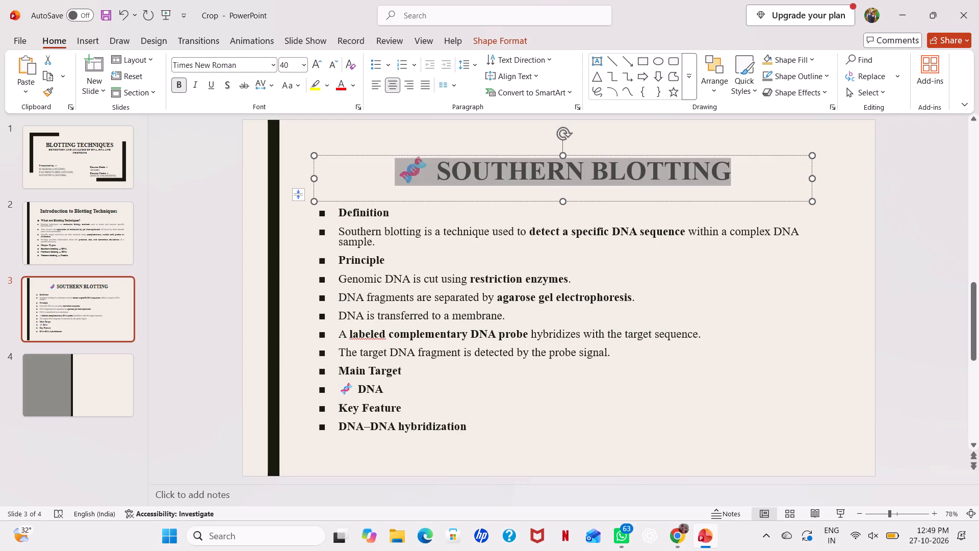
key("ctrl+x")
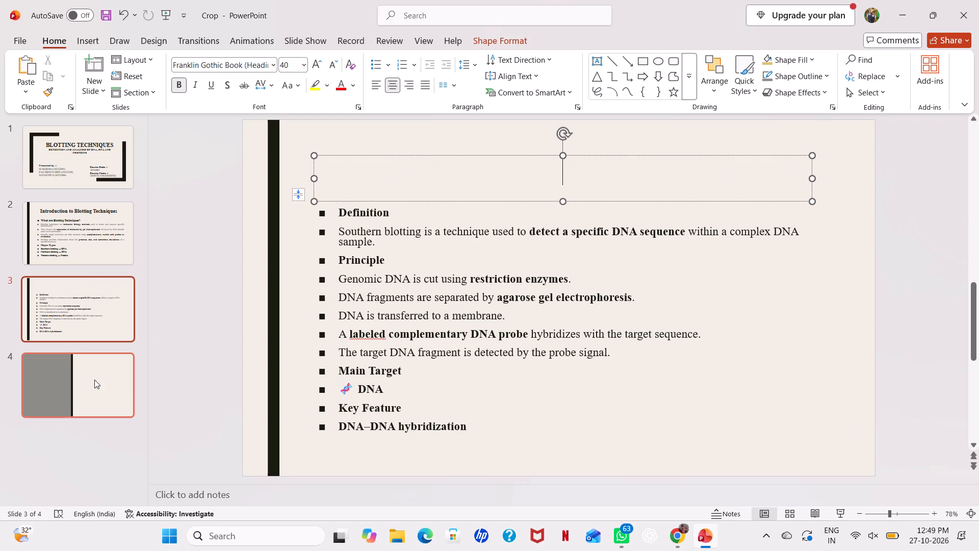
left_click_drag(94, 380, 100, 295)
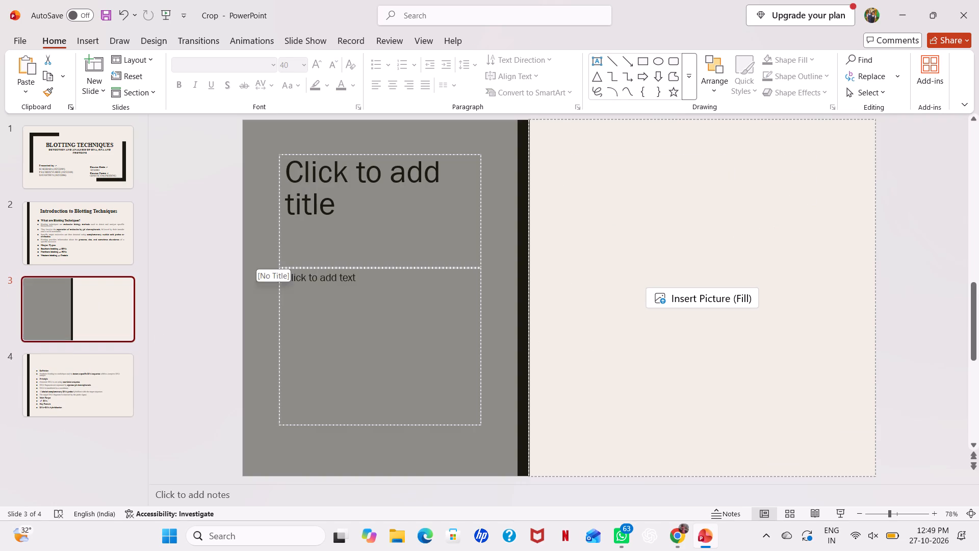
left_click(384, 175)
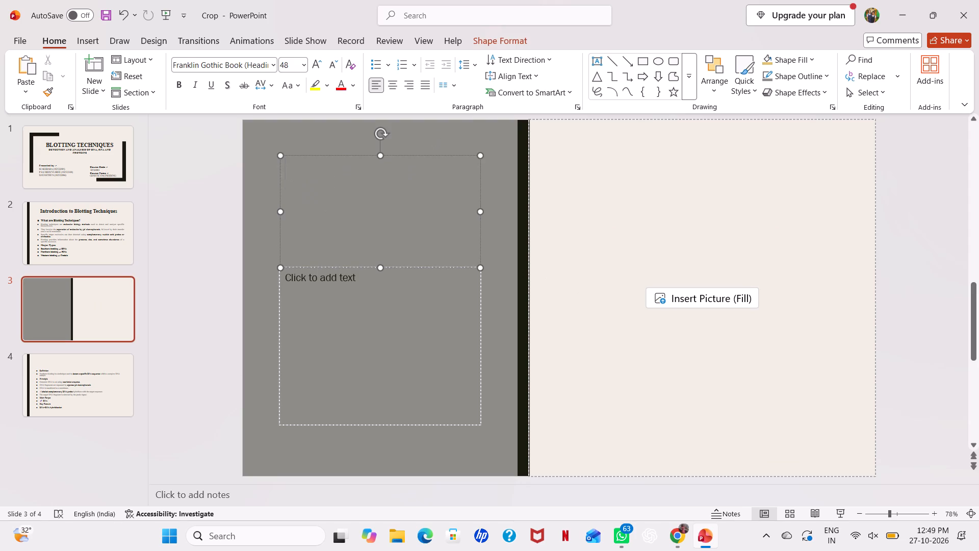
key("ctrl+v")
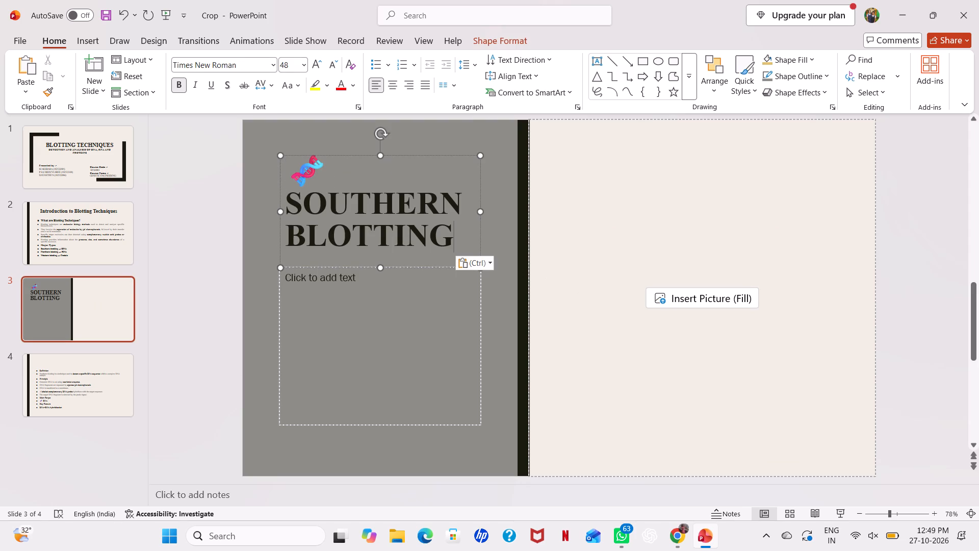
Delete the DNA emoji from the pasted title on the picture slide.
left_click(327, 167)
key("BackSpace")
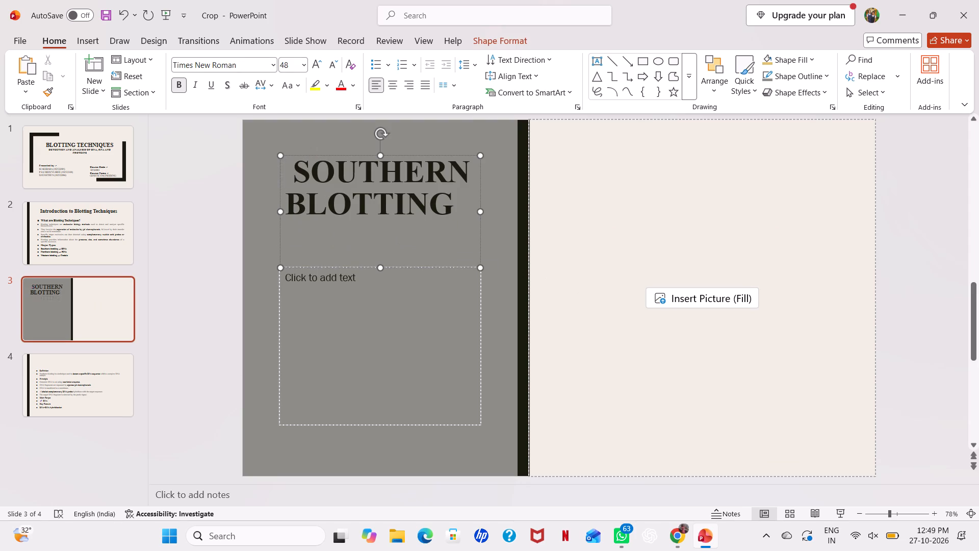
Set the "SOUTHERN BLOTTING" title on the picture slide to size 44 and center it.
left_click_drag(295, 168, 439, 229)
left_click(534, 188)
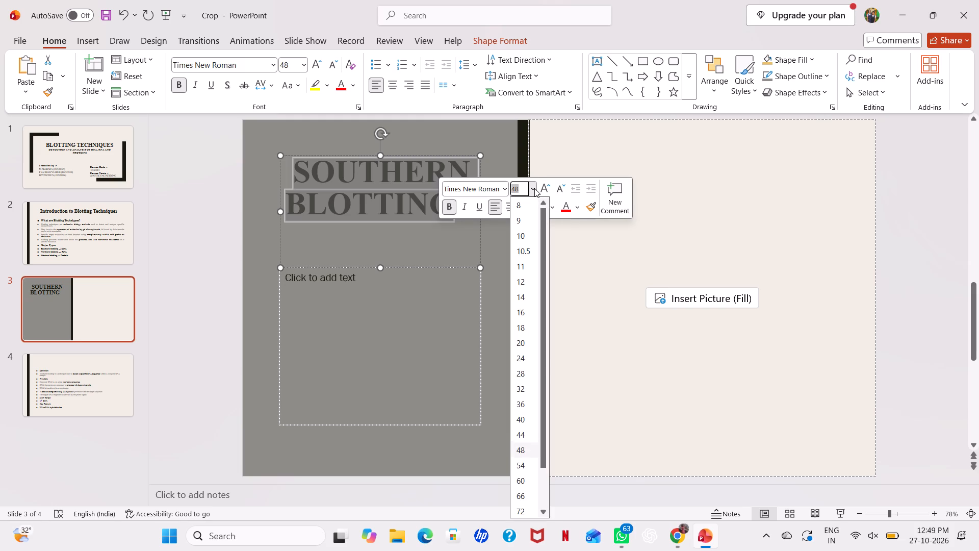
left_click(521, 435)
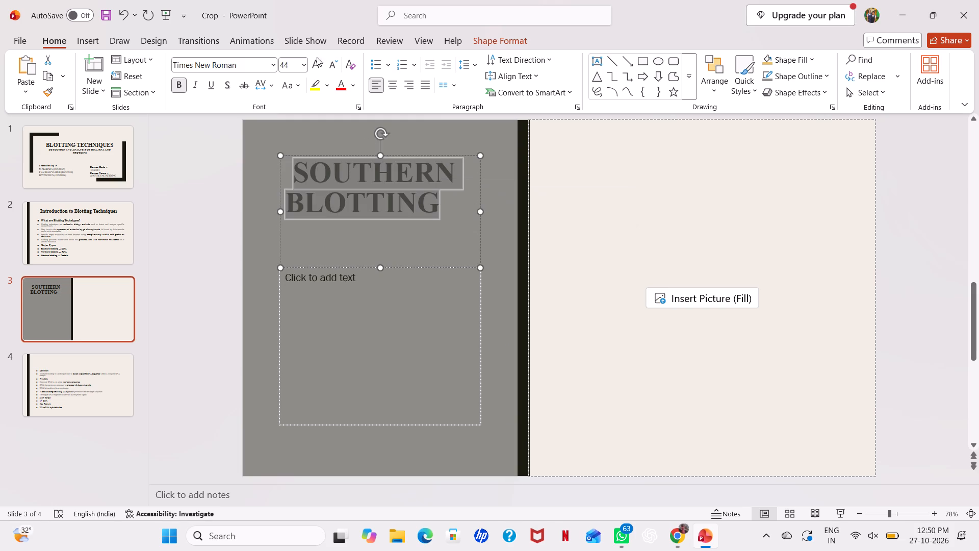
left_click(395, 245)
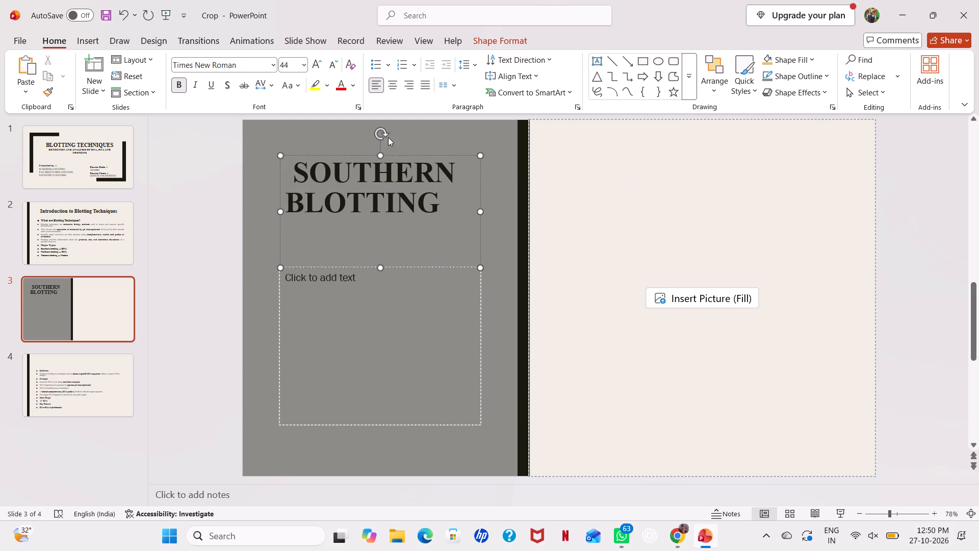
left_click_drag(295, 173, 448, 212)
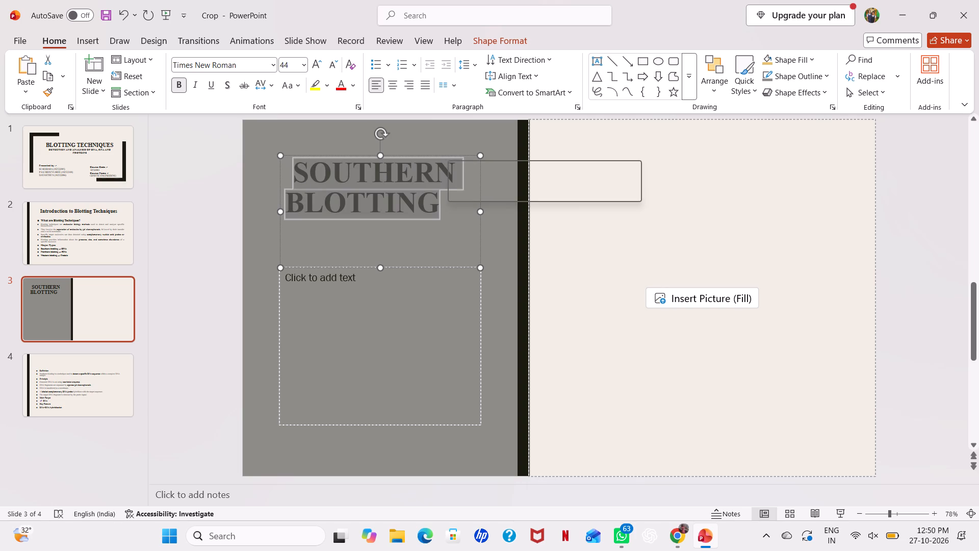
left_click(386, 86)
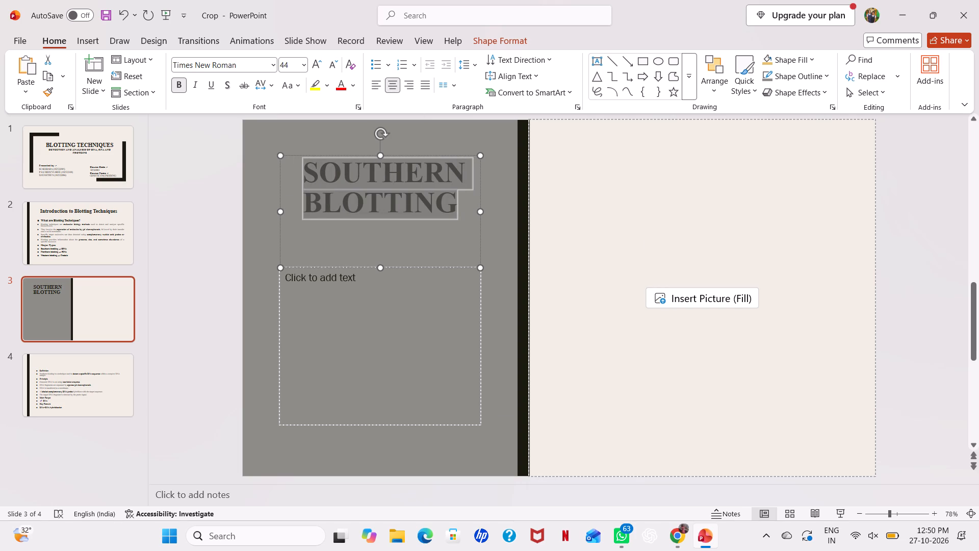
Shorten the title placeholder by raising its bottom edge closer to the "SOUTHERN BLOTTING" text.
left_click(392, 310)
left_click(452, 213)
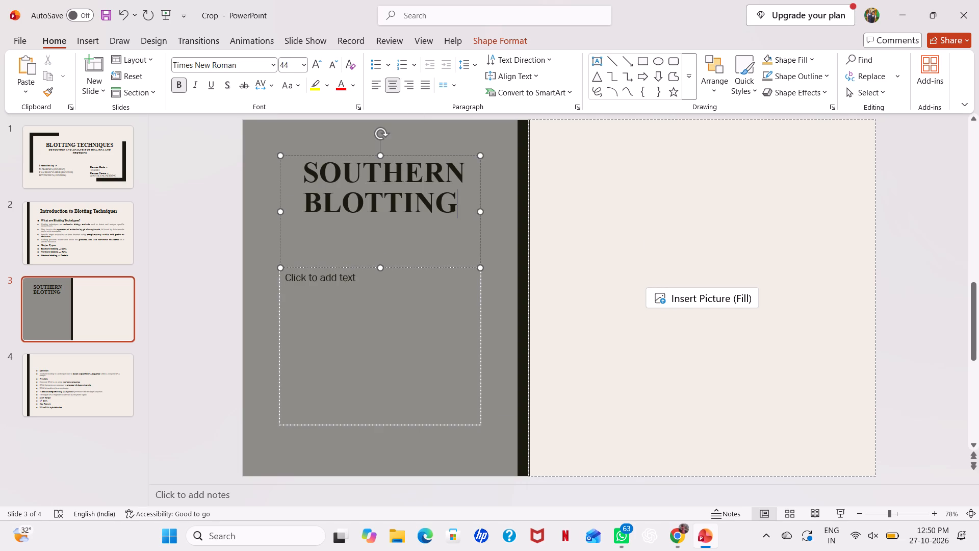
left_click_drag(380, 265, 381, 238)
Cut all the bulleted text, "Definition" through "DNA–DNA hybridization", from slide 4 and paste it into slide 3's text placeholder below the title.
left_click(369, 323)
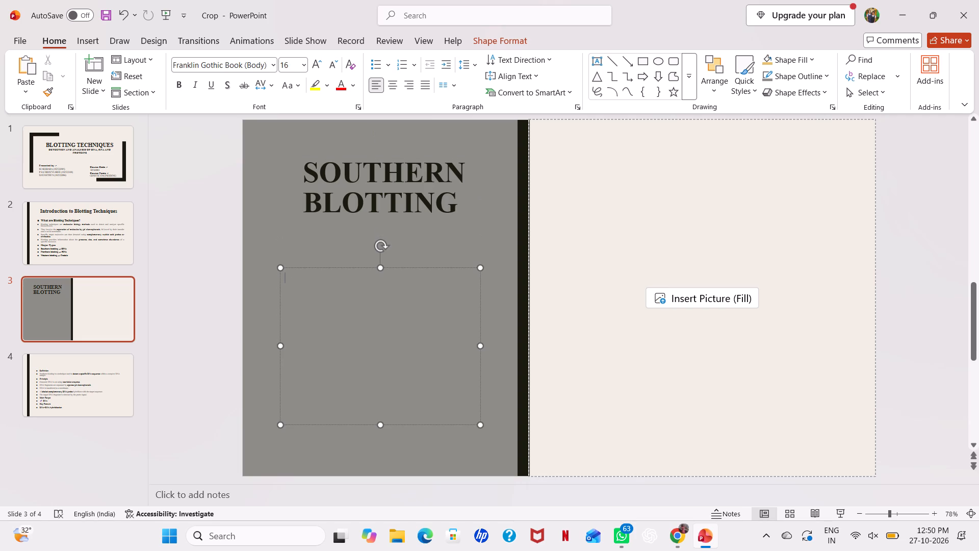
left_click(117, 373)
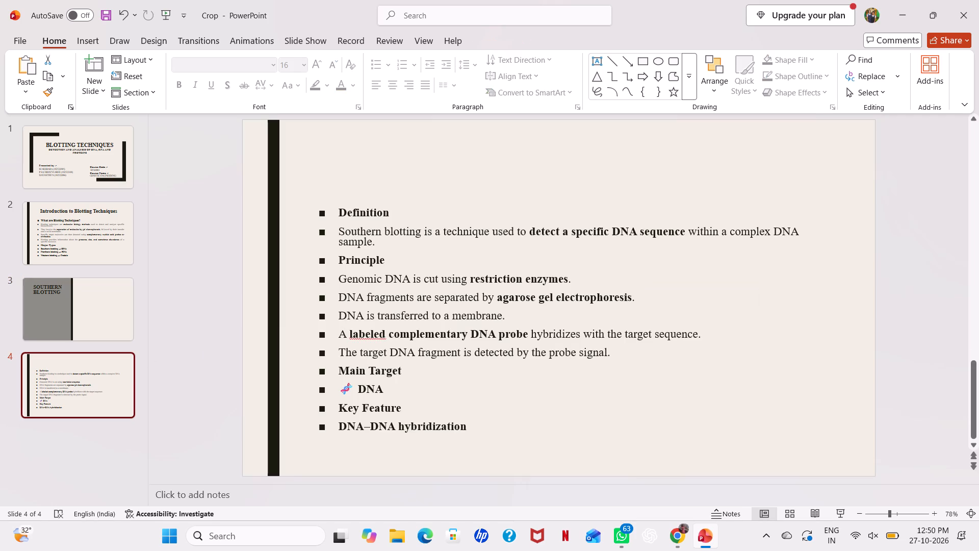
left_click(340, 207)
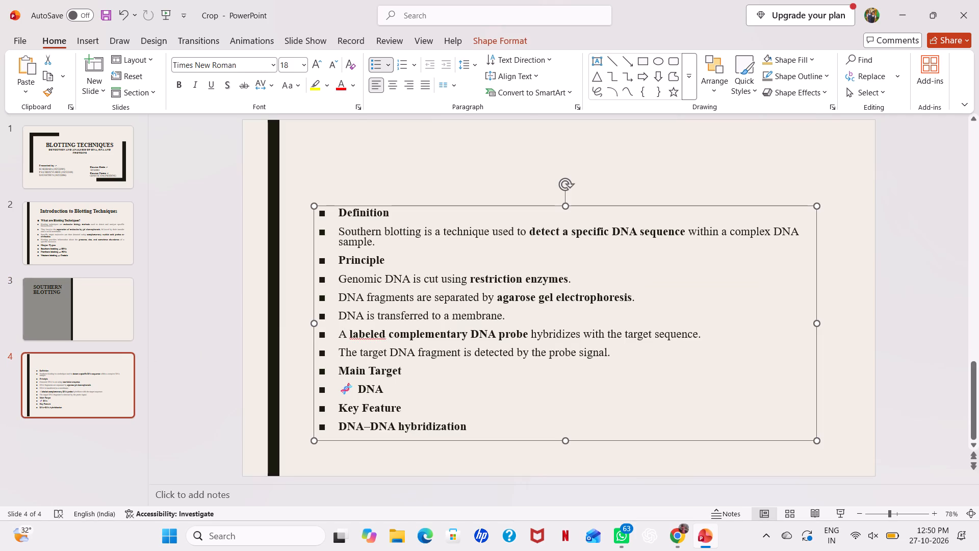
left_click_drag(336, 211, 501, 435)
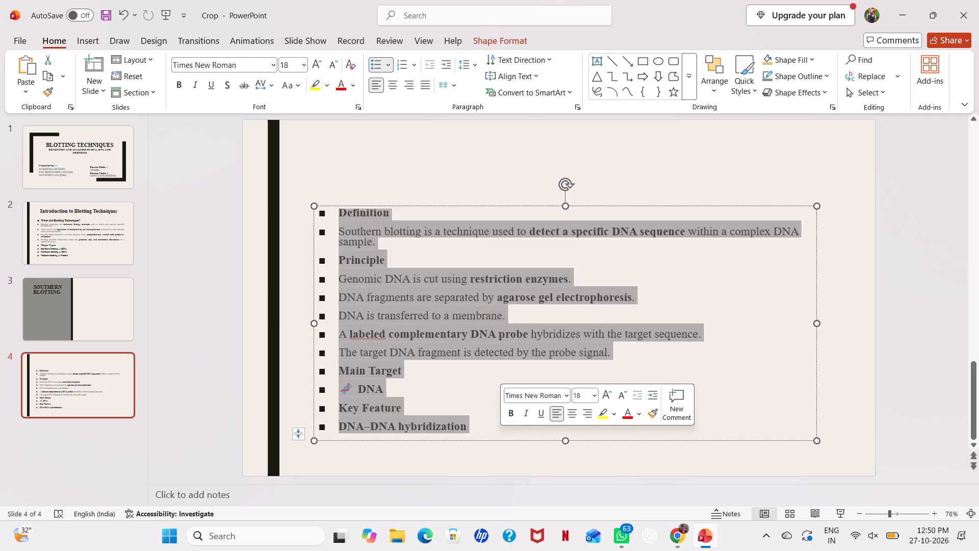
key("ctrl+x")
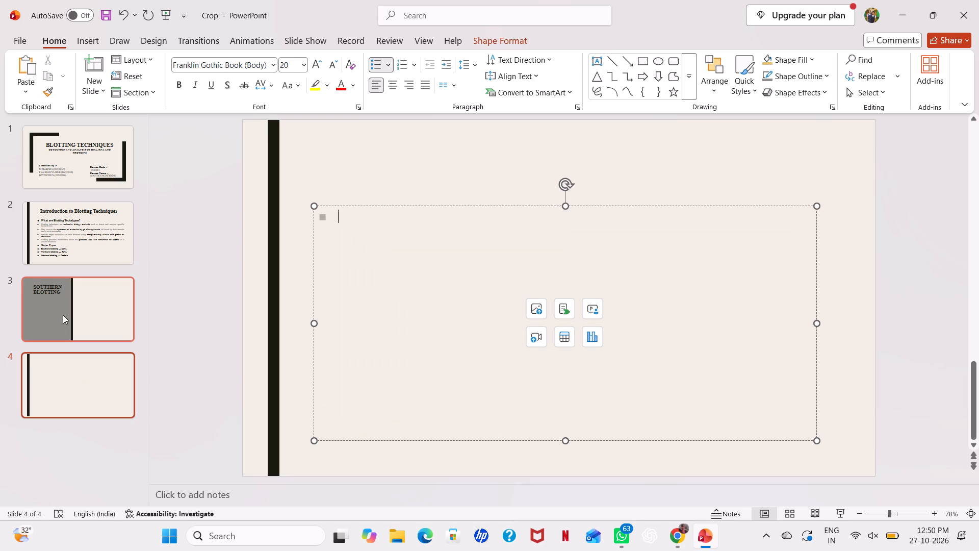
left_click(63, 315)
left_click(352, 297)
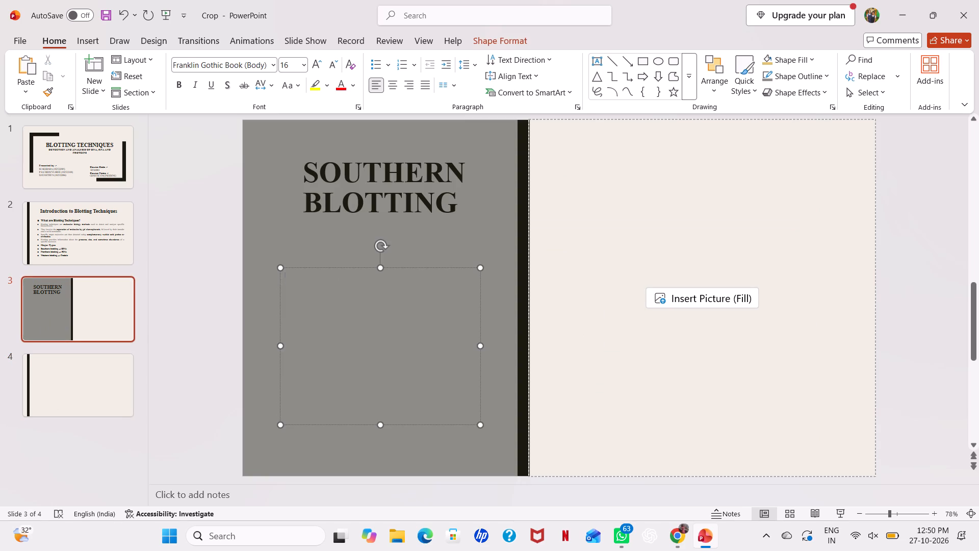
key("ctrl+v")
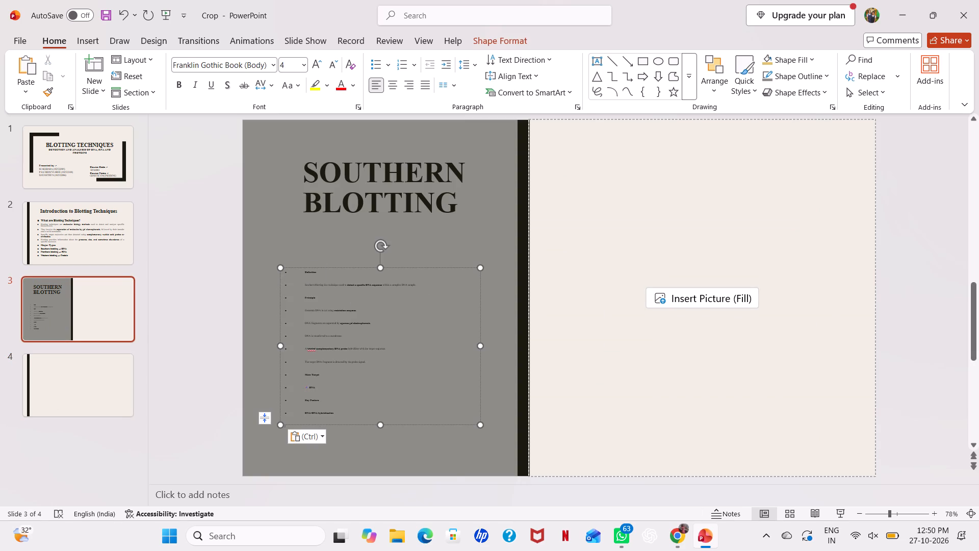
Set all the bulleted text, "Definition" through "DNA–DNA hybridization", on slide 3 to size 14.
left_click_drag(296, 275, 315, 289)
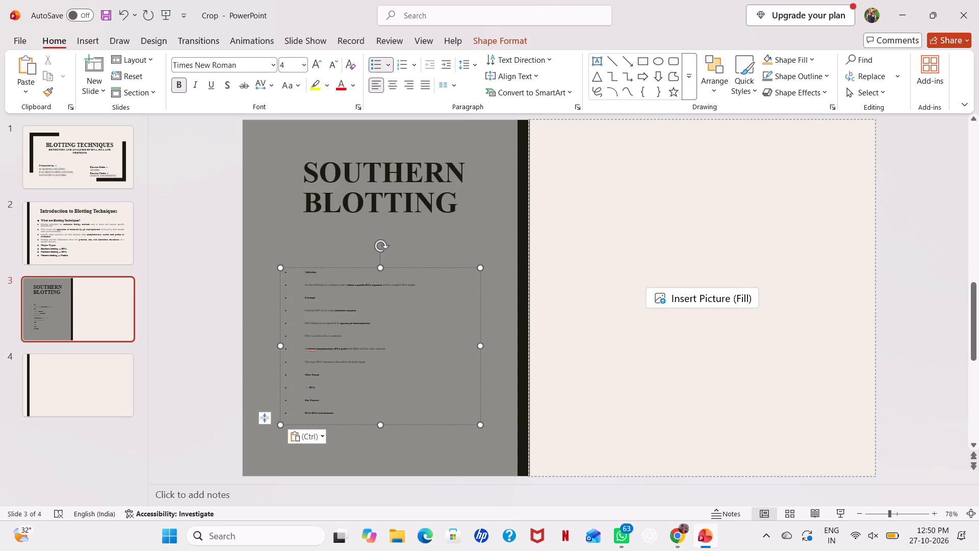
left_click_drag(315, 289, 375, 420)
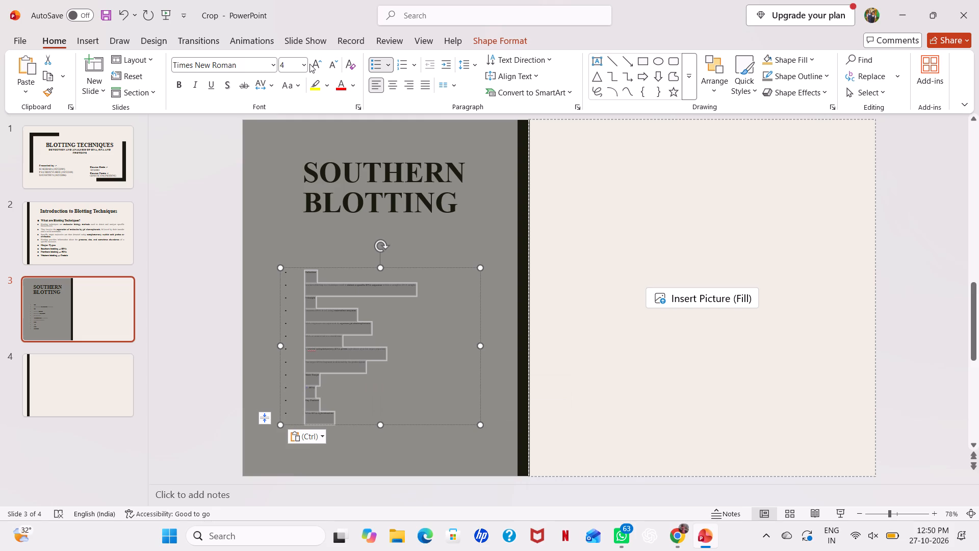
left_click(304, 64)
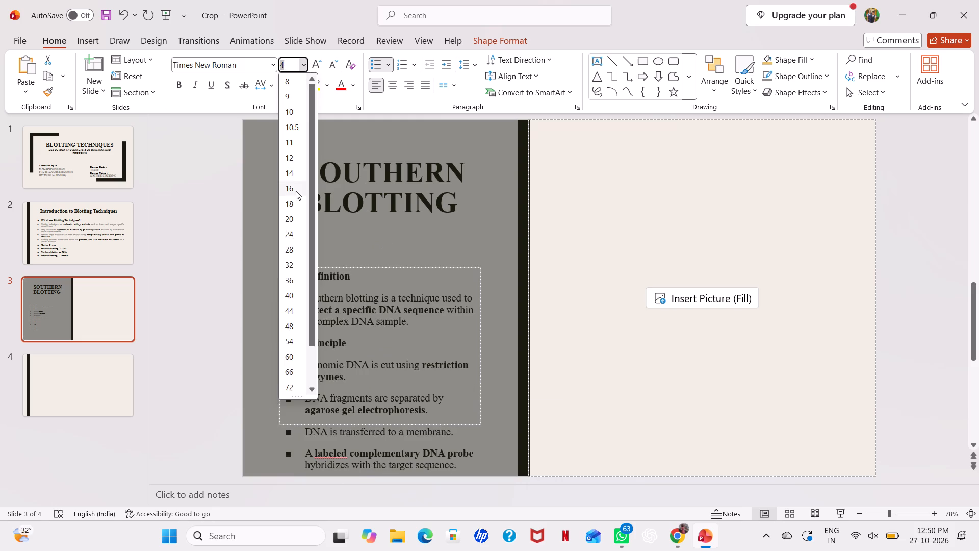
left_click(296, 177)
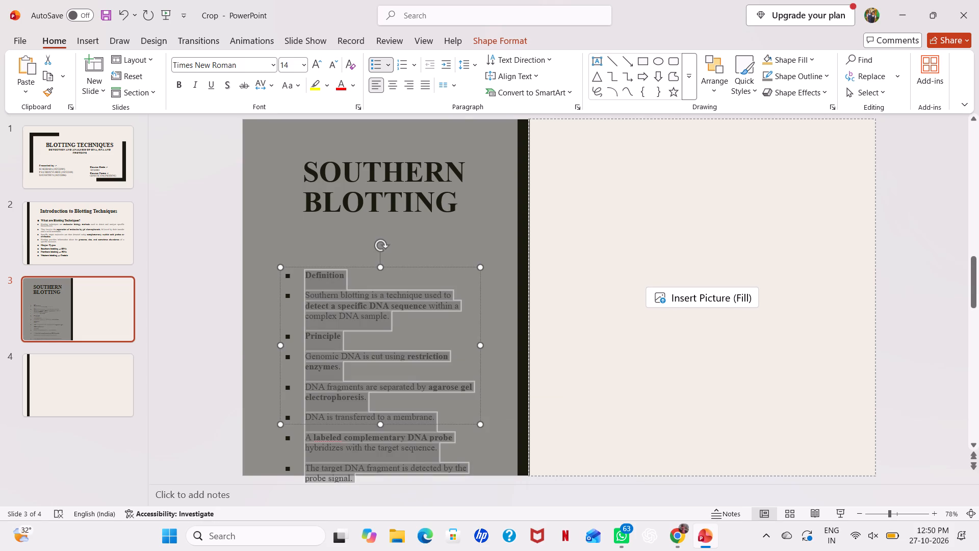
Move the bulleted text placeholder up toward the title and enlarge it to nearly fill the grey panel's width and remaining height.
left_click_drag(451, 264, 450, 254)
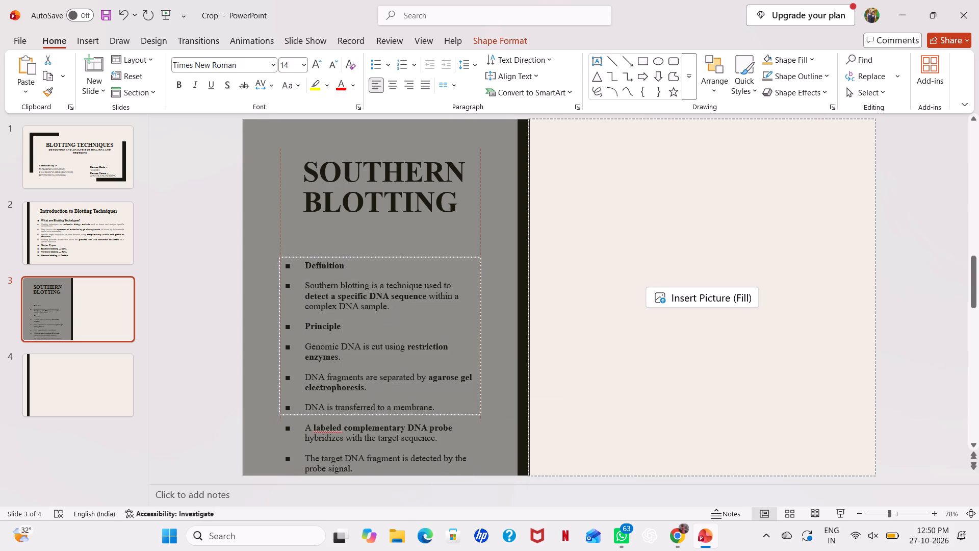
left_click_drag(450, 254, 451, 237)
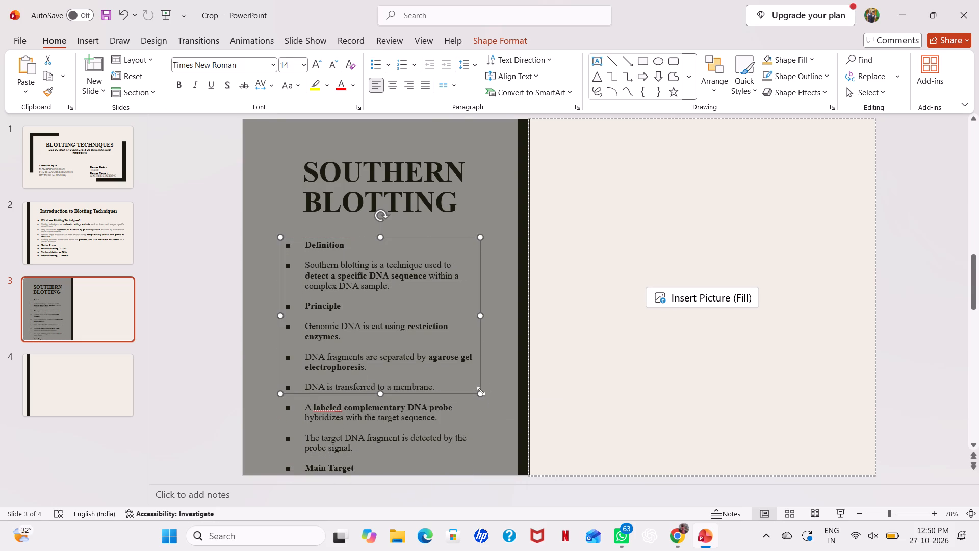
left_click_drag(481, 391, 504, 450)
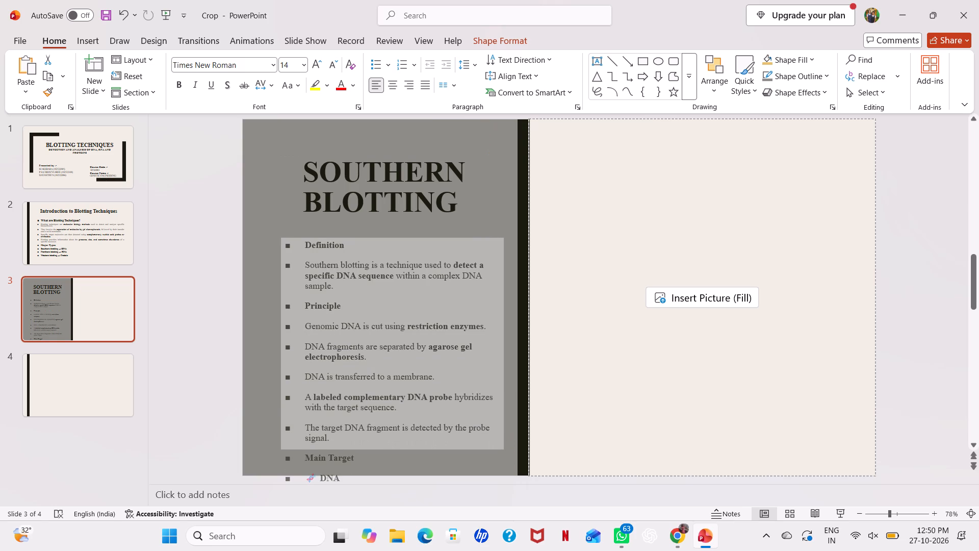
left_click_drag(504, 450, 508, 459)
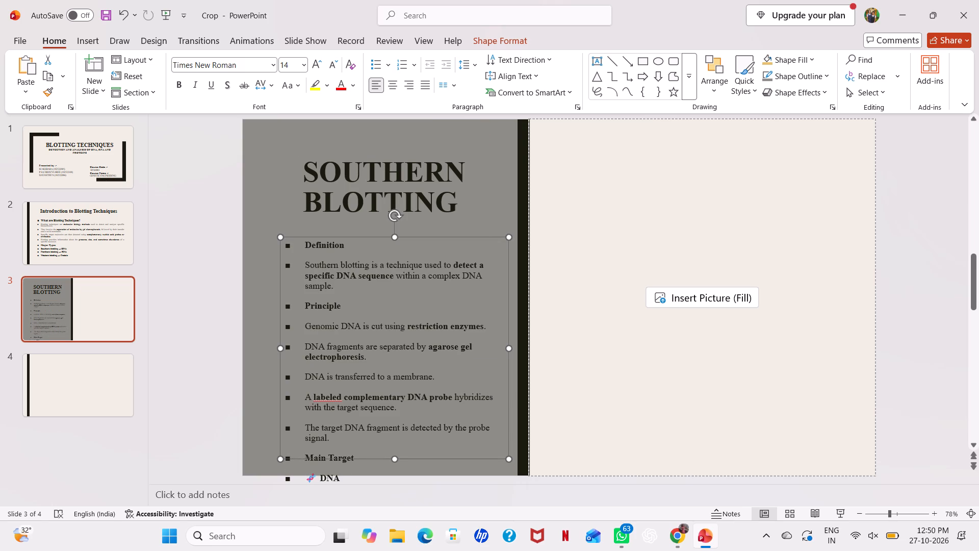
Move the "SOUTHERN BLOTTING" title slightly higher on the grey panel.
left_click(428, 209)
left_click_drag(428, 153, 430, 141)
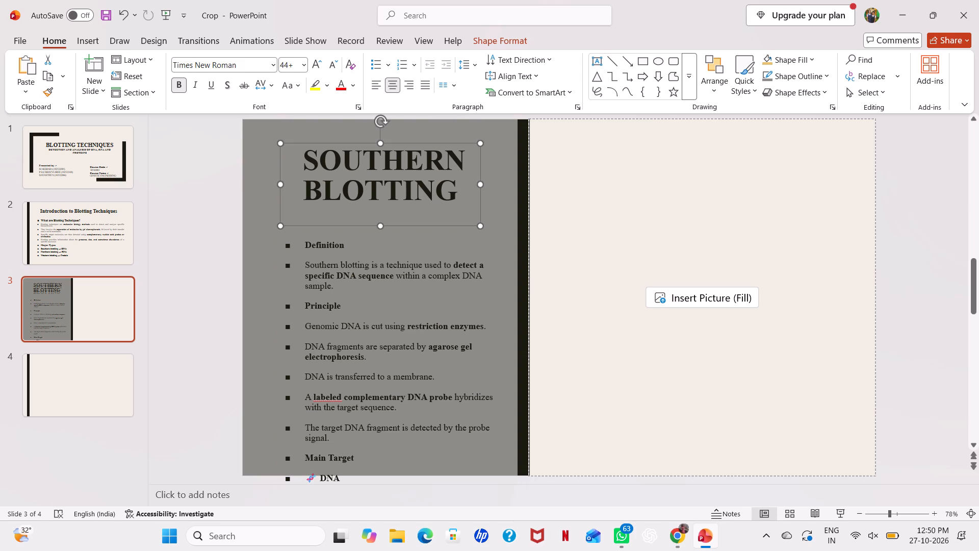
Raise the bulleted text placeholder closer to the title and widen it past the black bar so every bullet fits on the slide.
left_click(415, 339)
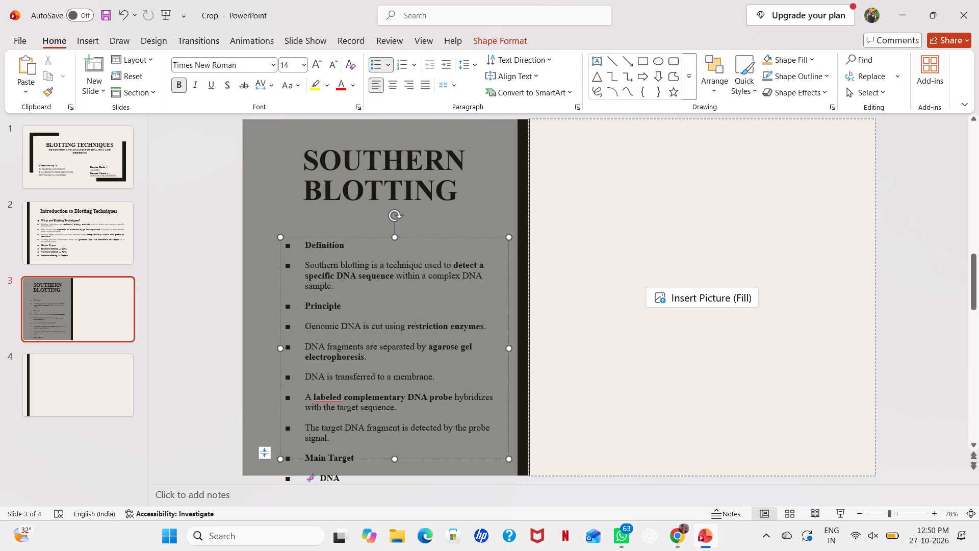
left_click_drag(451, 236, 452, 219)
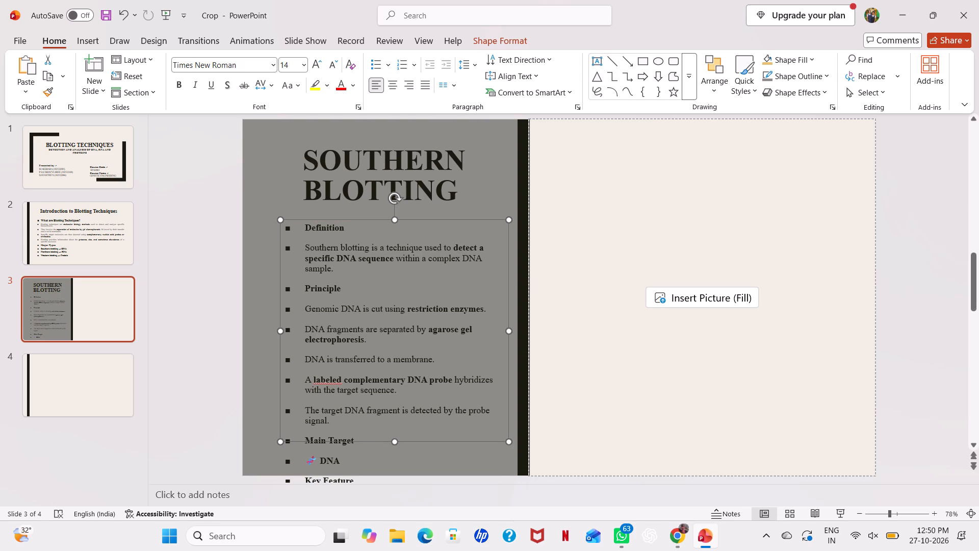
left_click_drag(509, 443, 542, 468)
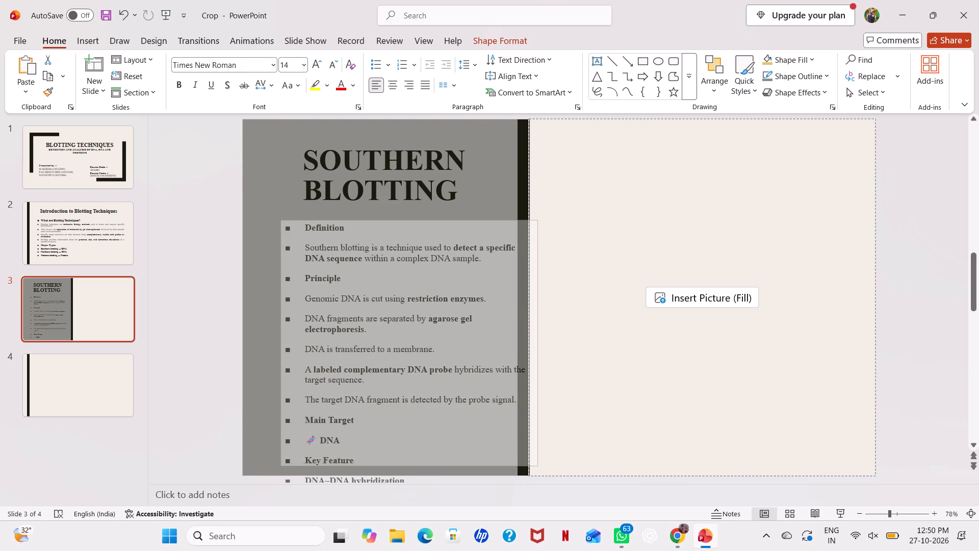
left_click_drag(542, 468, 564, 470)
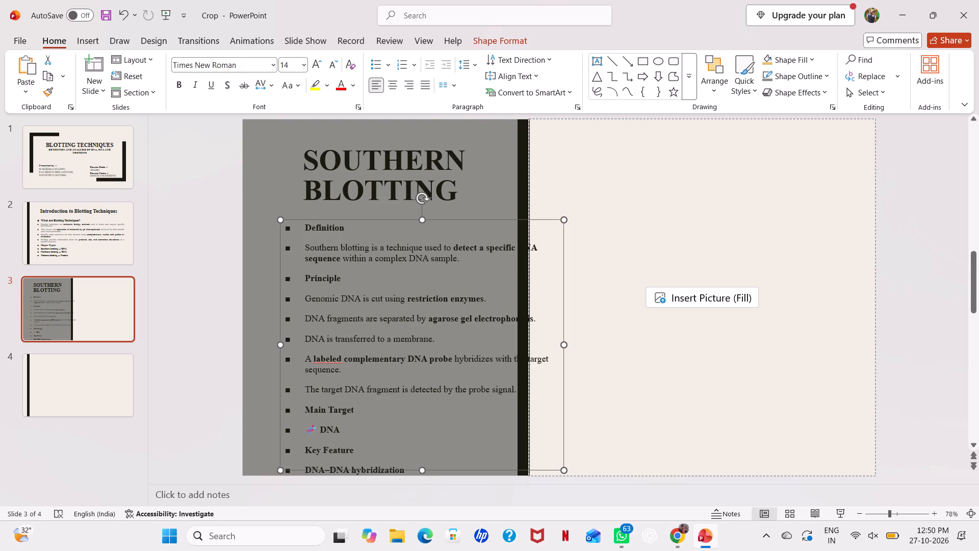
Move the bulleted text placeholder off the grey panel and center it horizontally over the picture placeholder area.
left_click_drag(487, 470, 690, 458)
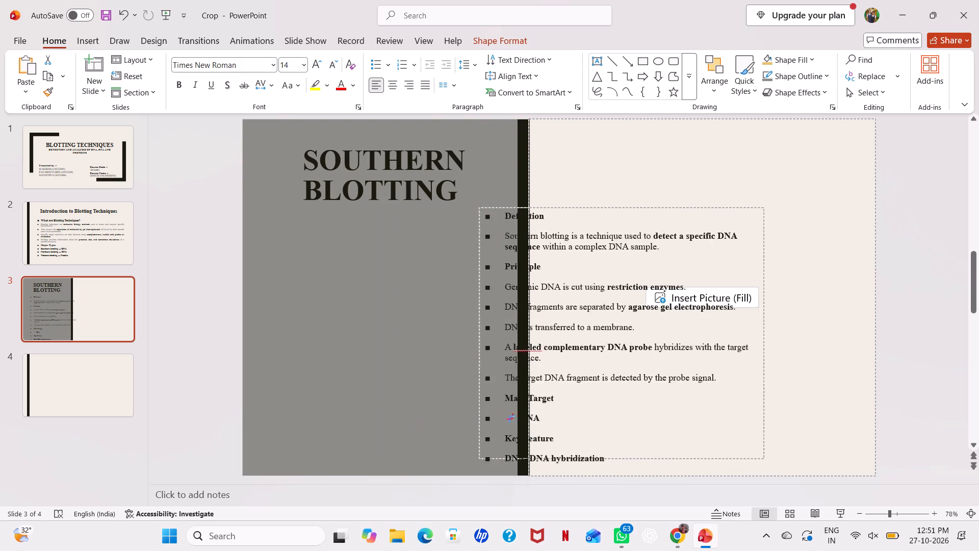
left_click_drag(690, 458, 768, 456)
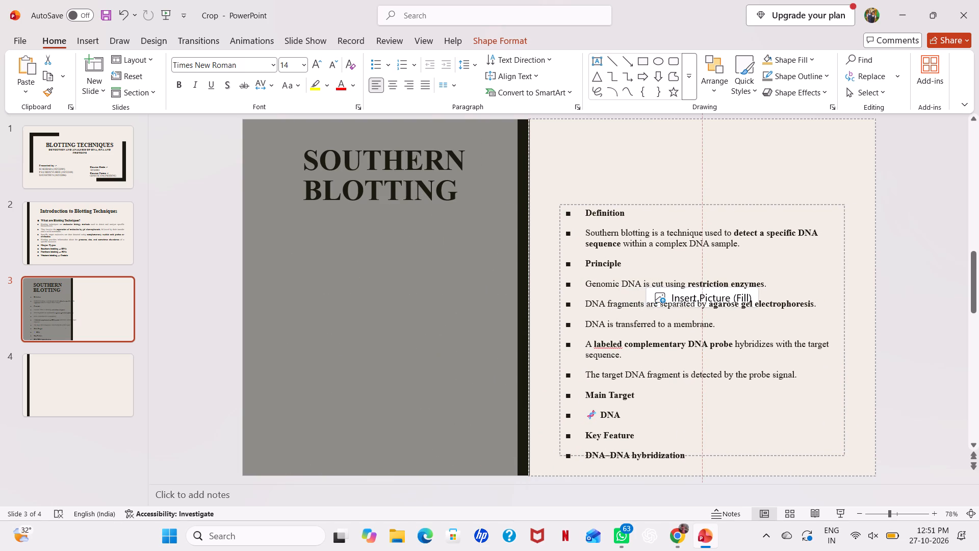
left_click_drag(768, 456, 767, 455)
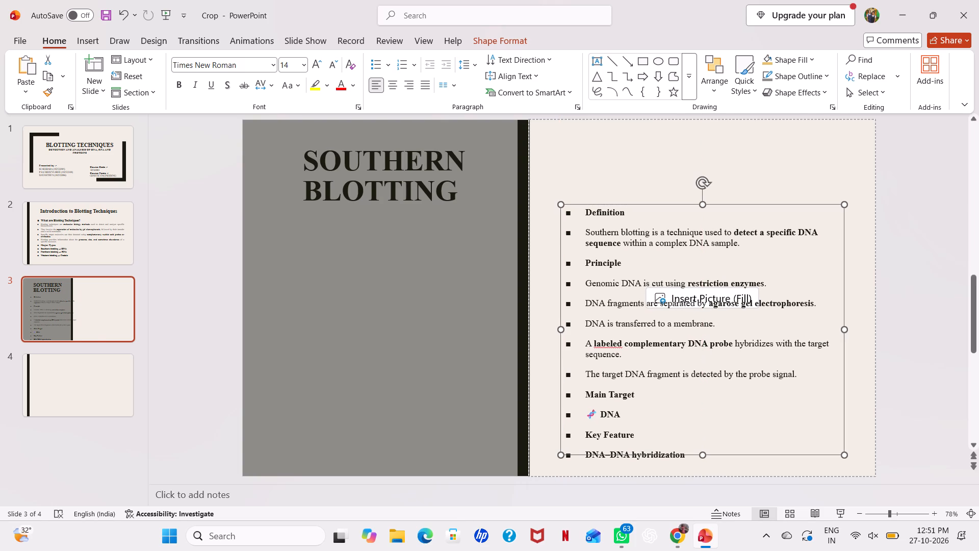
Move the "SOUTHERN BLOTTING" title on slide 3 from the grey panel to just above the bulleted text.
scroll(654, 335, "up", 1)
scroll(652, 324, "down", 1)
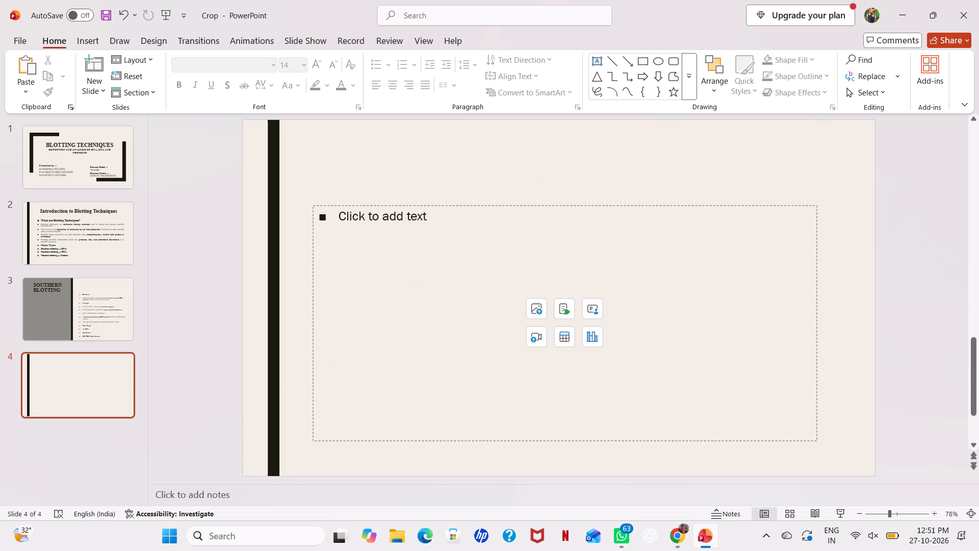
left_click(102, 294)
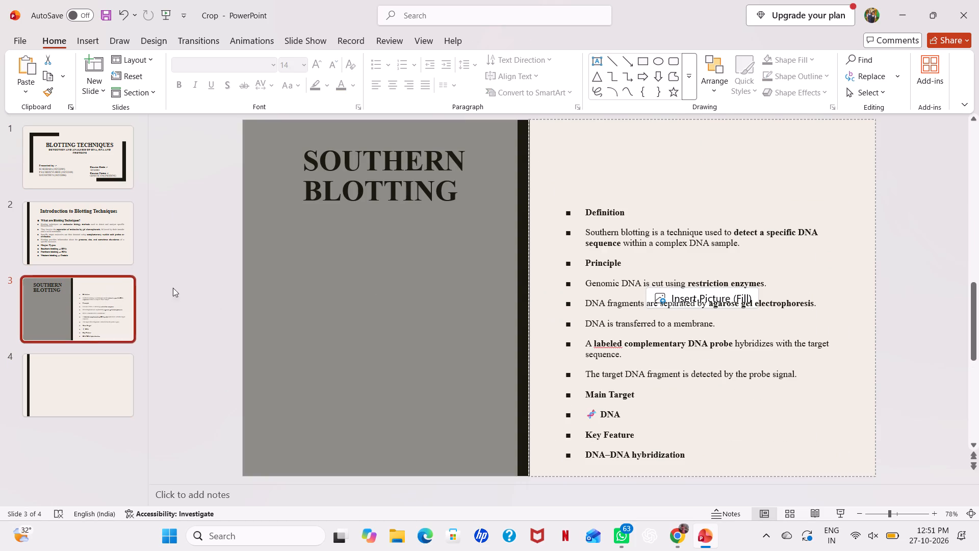
left_click(447, 185)
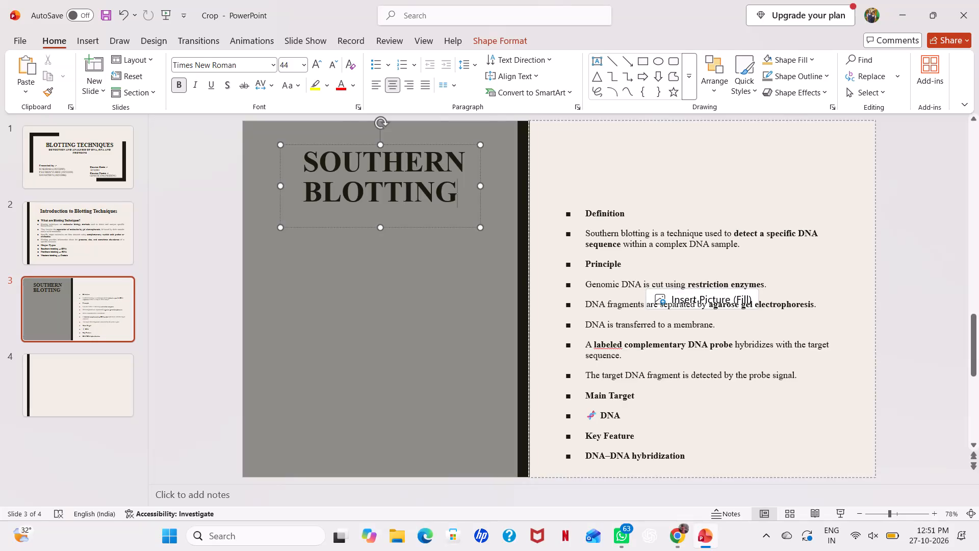
left_click_drag(450, 229, 673, 197)
scroll(609, 205, "right", 1)
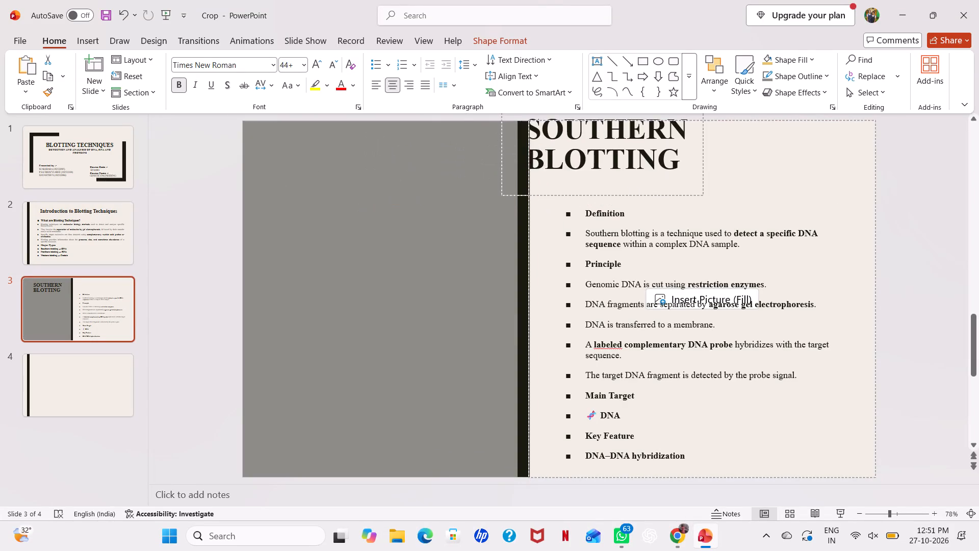
scroll(673, 197, "right", 1)
left_click_drag(673, 197, 768, 208)
scroll(718, 209, "right", 1)
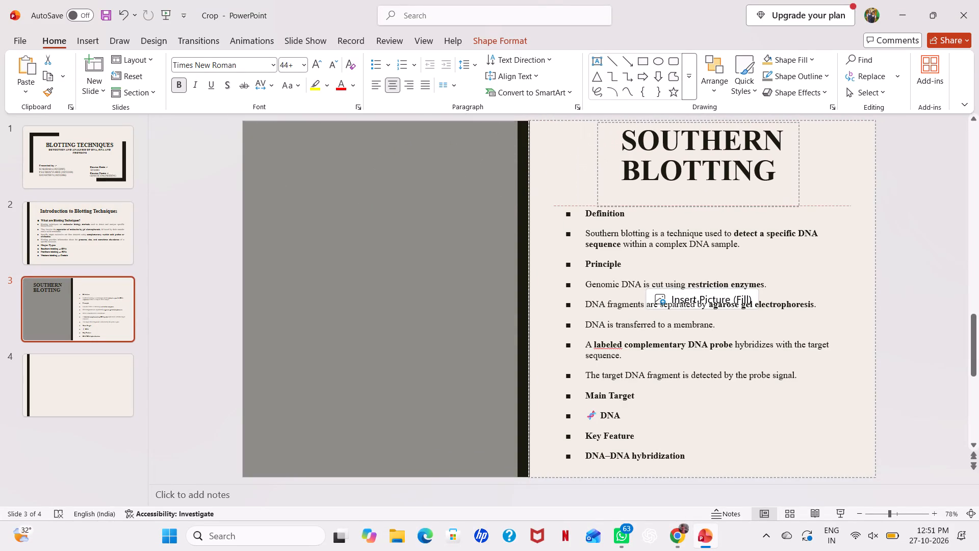
left_click_drag(768, 208, 778, 211)
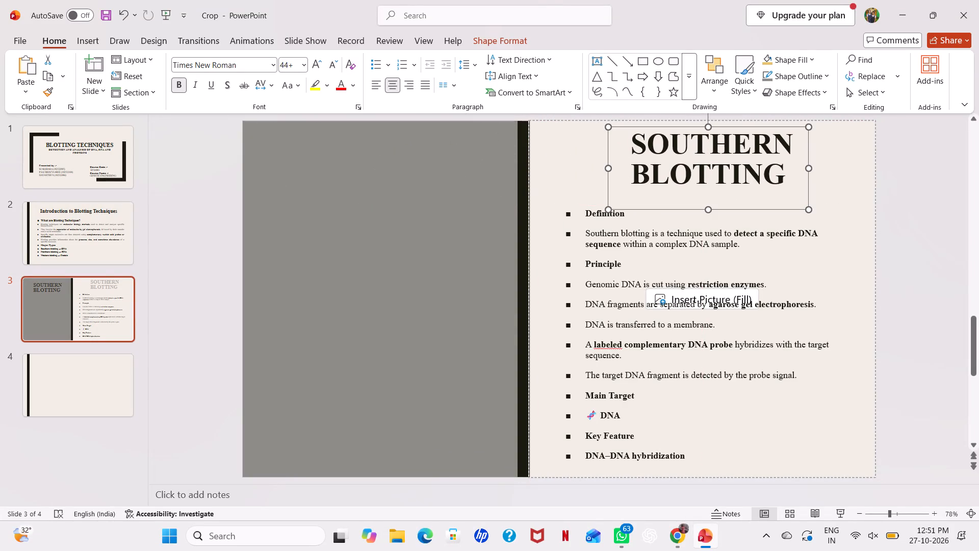
Widen and shorten the title placeholder above the bullets so "SOUTHERN BLOTTING" fits on one line within the light area.
left_click_drag(809, 209, 855, 207)
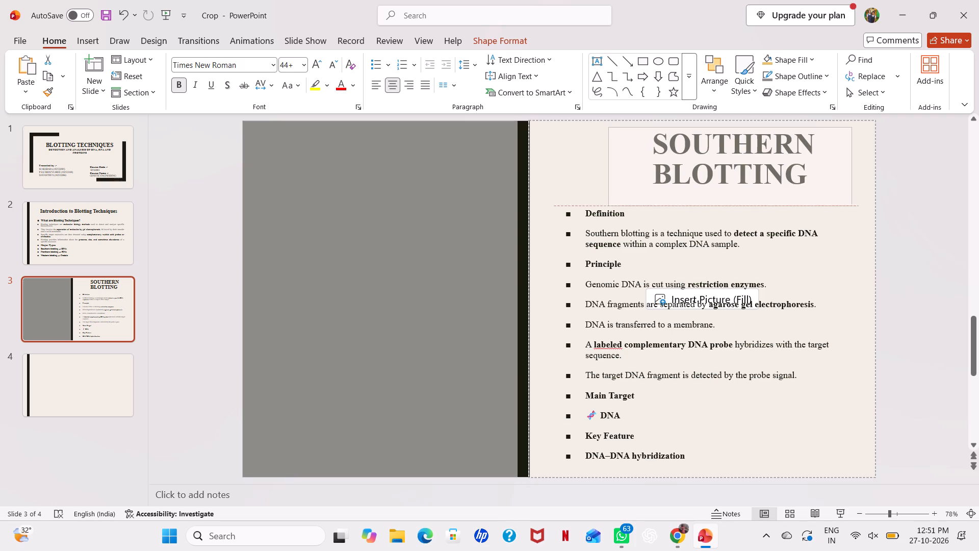
left_click_drag(855, 207, 861, 207)
left_click_drag(610, 168, 567, 167)
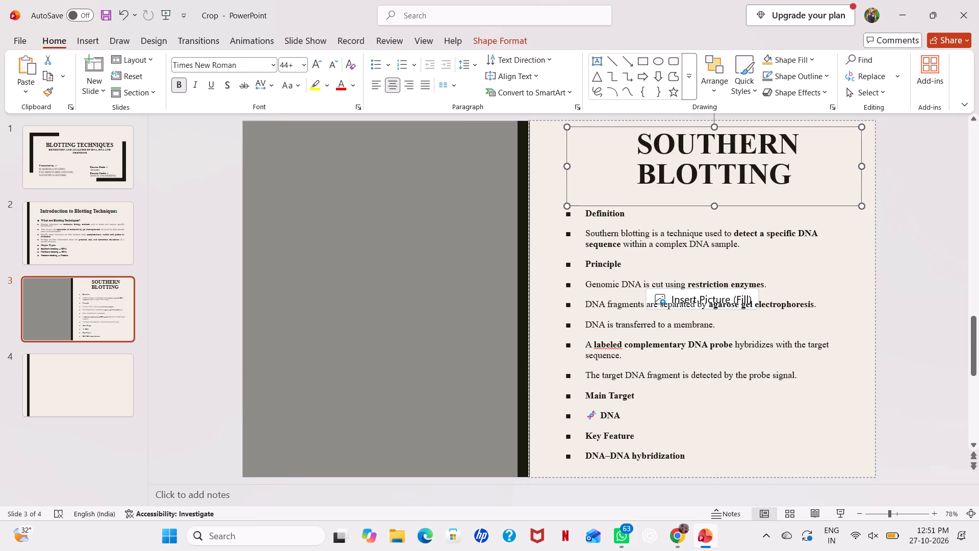
left_click_drag(713, 206, 711, 181)
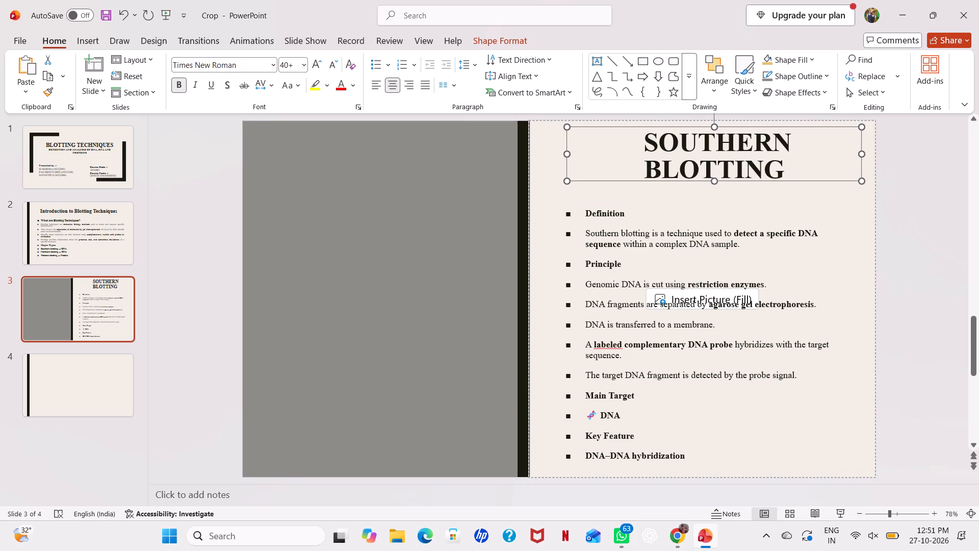
left_click_drag(820, 181, 816, 192)
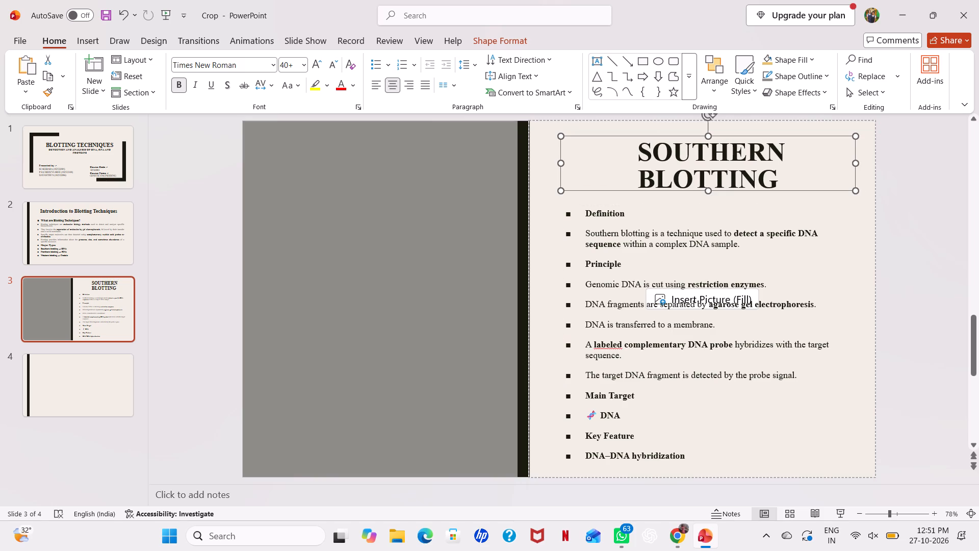
left_click_drag(854, 164, 878, 164)
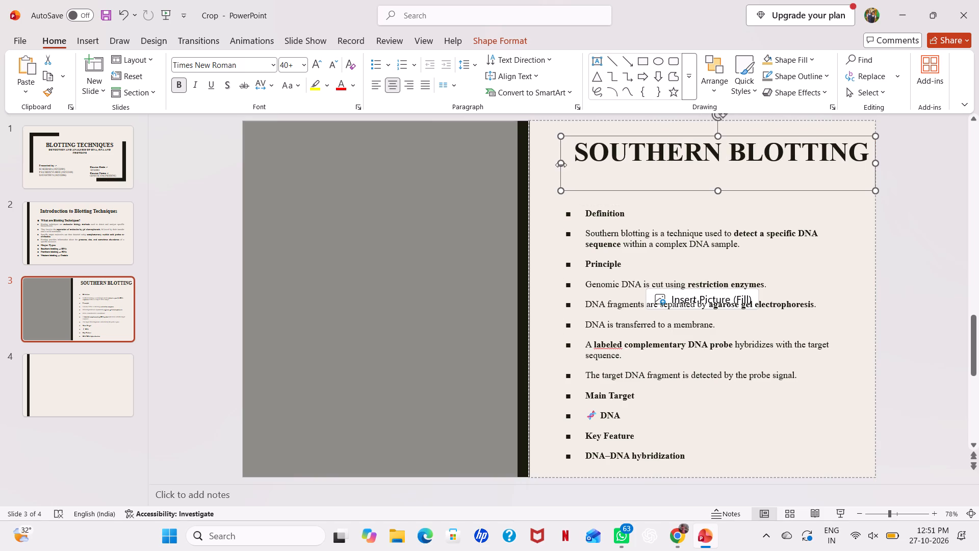
left_click_drag(561, 164, 546, 165)
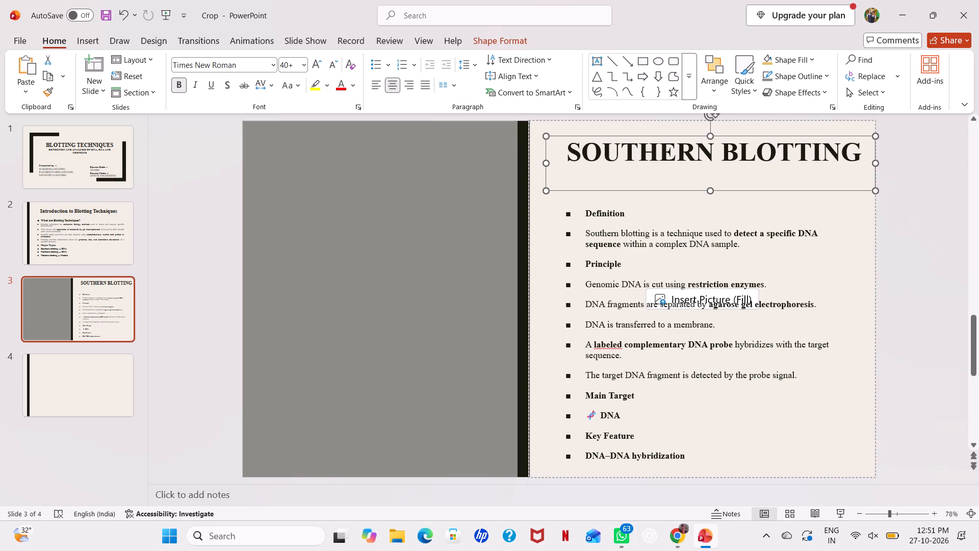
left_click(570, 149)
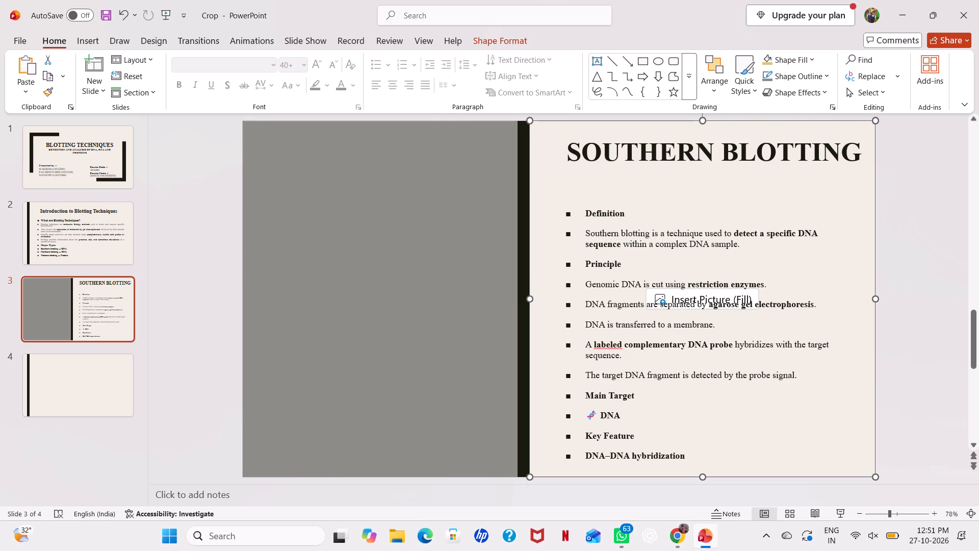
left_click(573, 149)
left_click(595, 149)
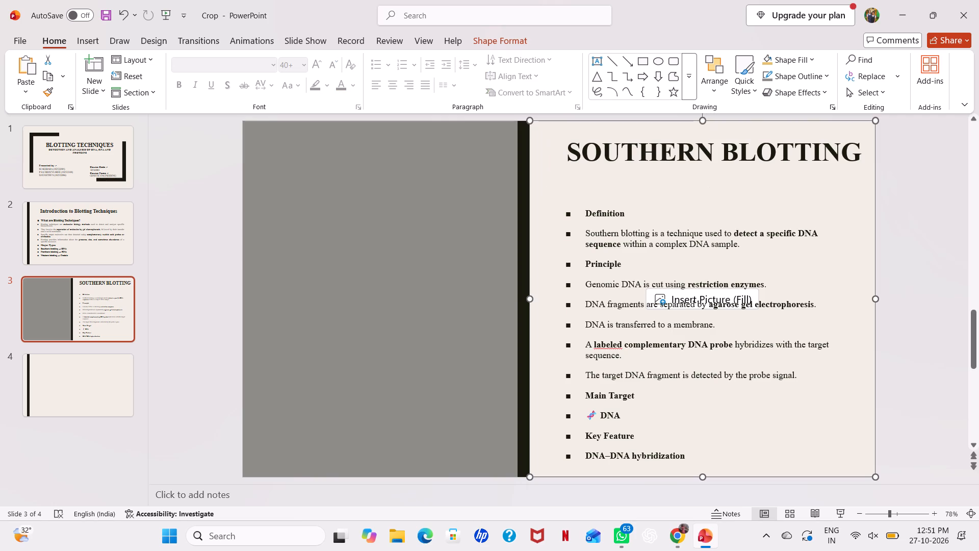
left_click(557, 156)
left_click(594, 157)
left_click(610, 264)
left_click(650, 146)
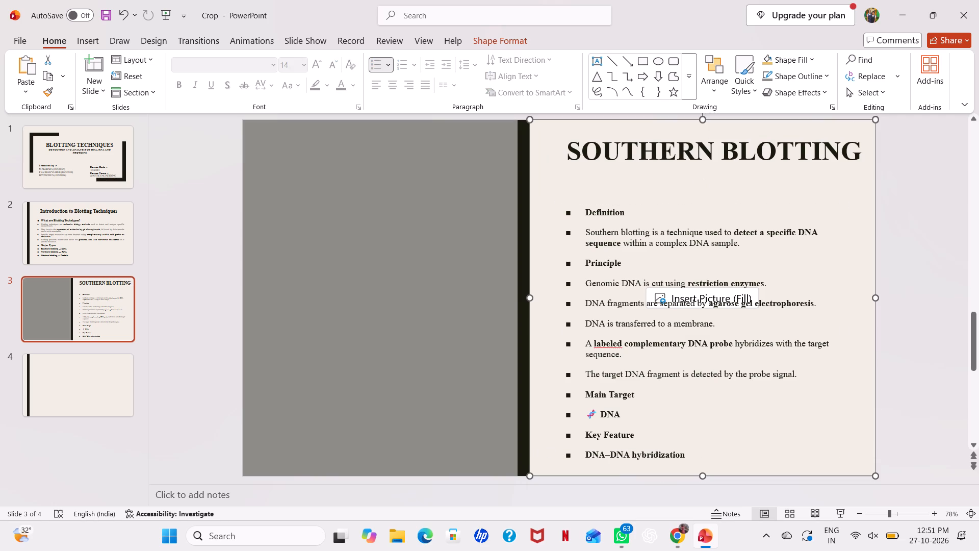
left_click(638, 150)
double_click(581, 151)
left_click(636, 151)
Set the font size of all the bulleted text on slide 3 to 16.
left_click(606, 251)
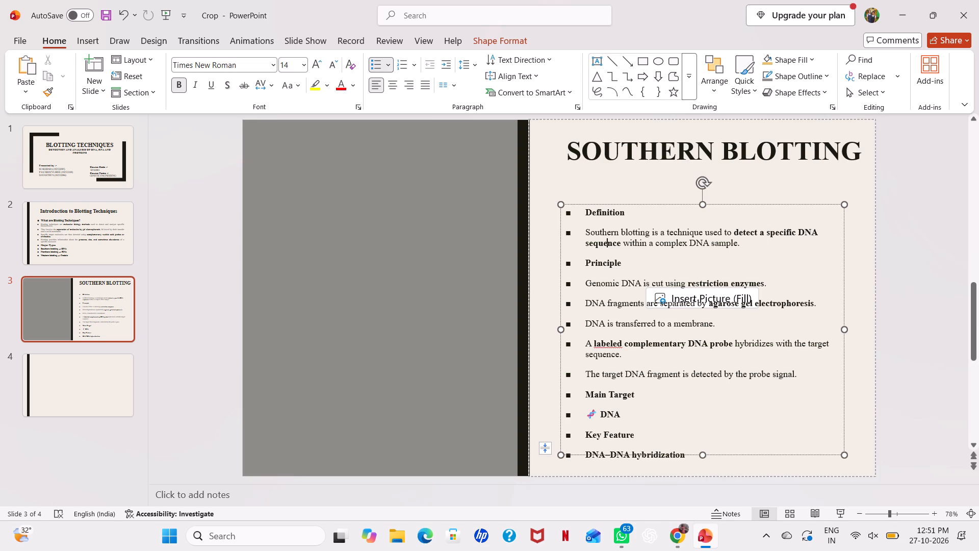
left_click(719, 300)
left_click_drag(583, 211, 703, 456)
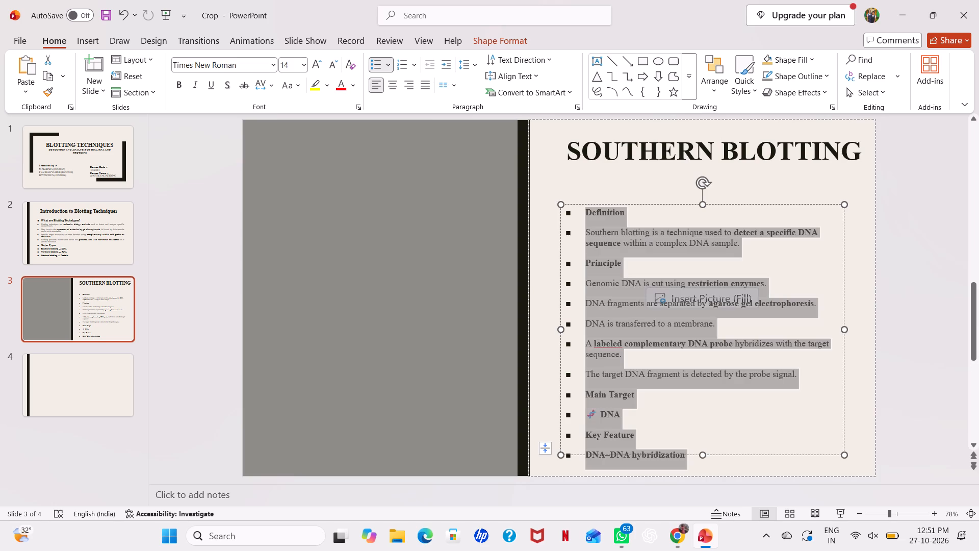
left_click_drag(703, 456, 717, 461)
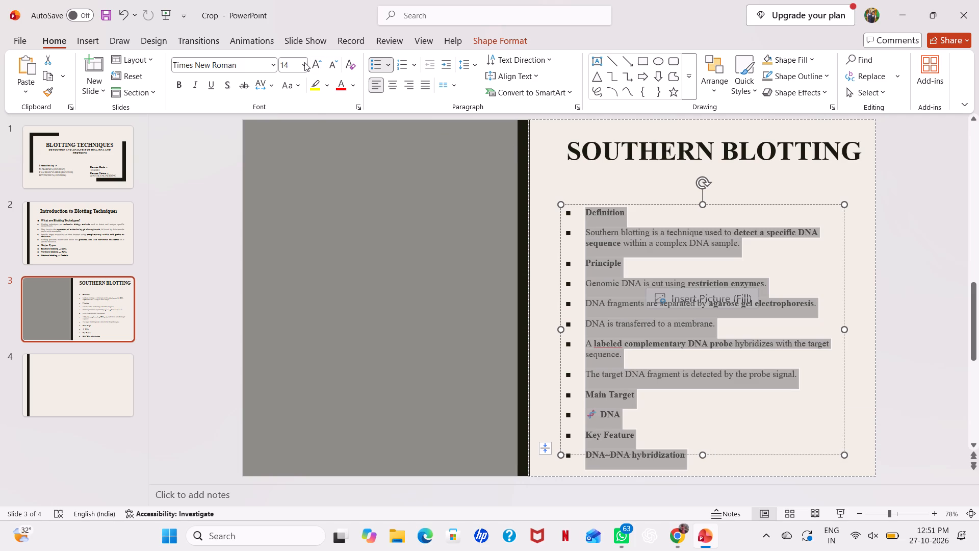
left_click(304, 62)
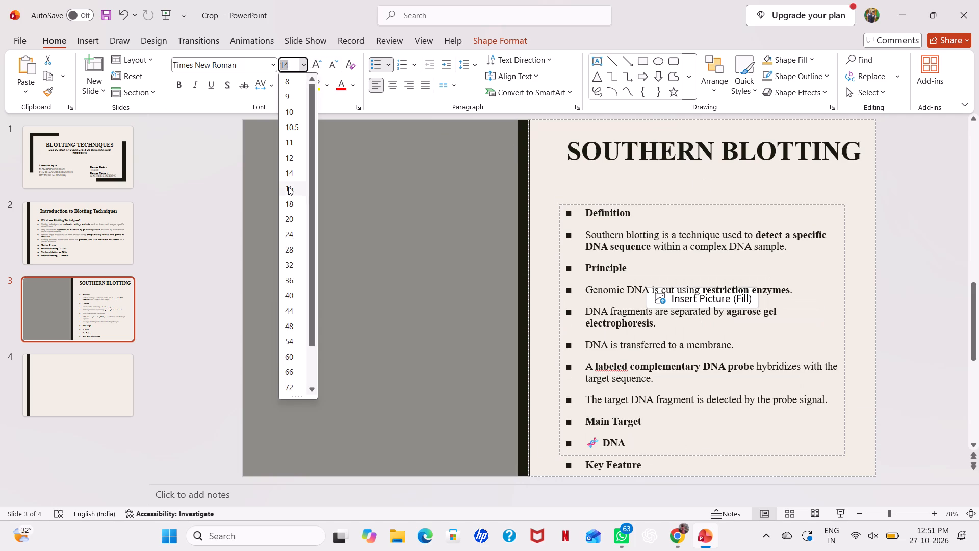
left_click(288, 187)
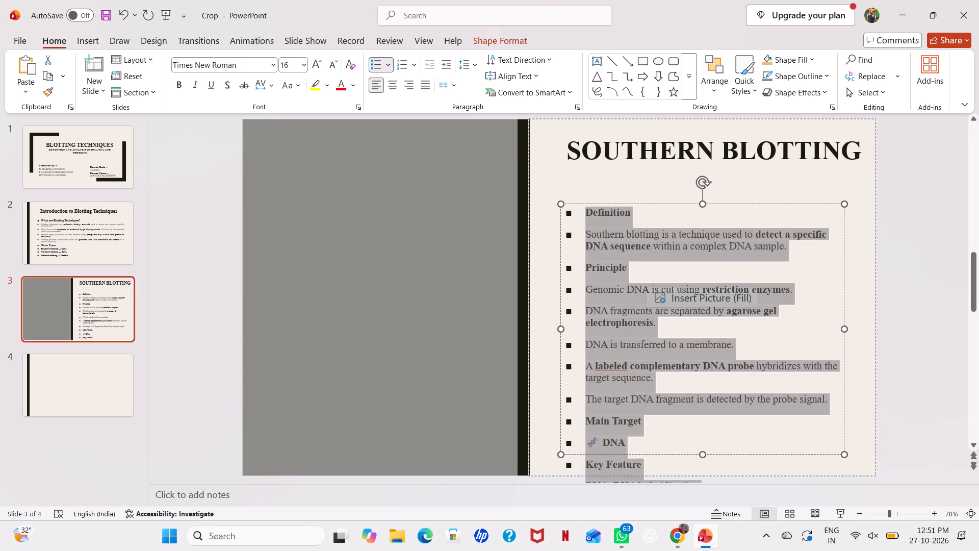
Raise the bulleted text placeholder closer to the "SOUTHERN BLOTTING" title and widen it on both sides within the light area.
left_click_drag(759, 203, 759, 186)
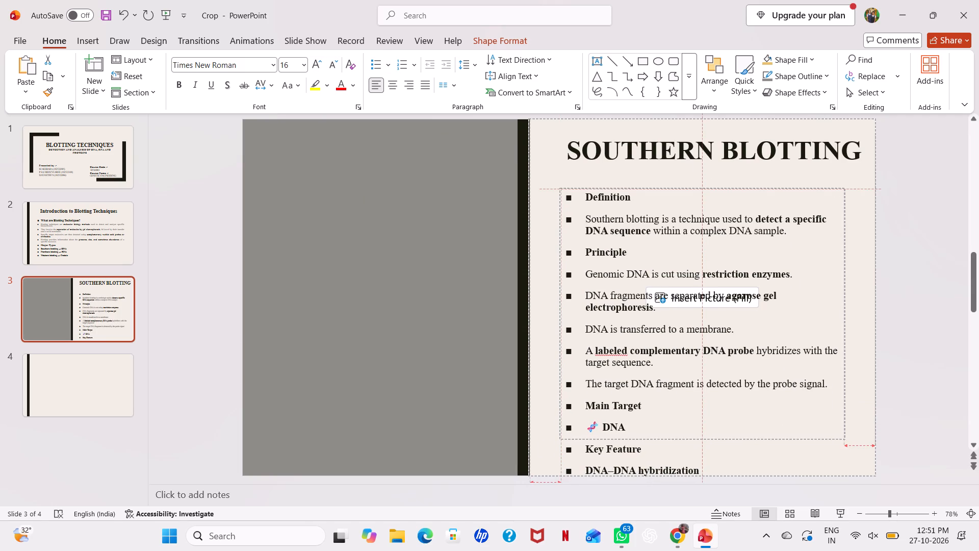
left_click_drag(846, 439, 859, 443)
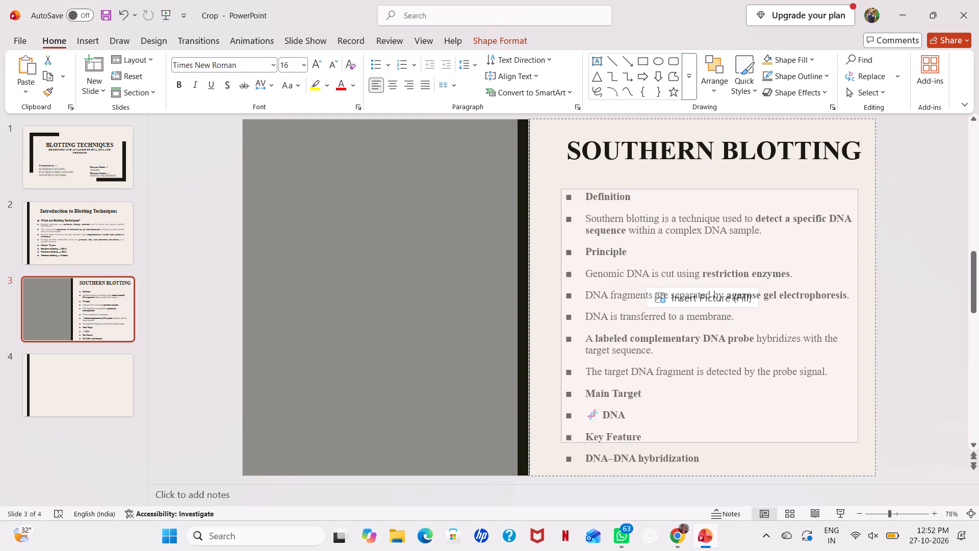
left_click_drag(859, 443, 874, 451)
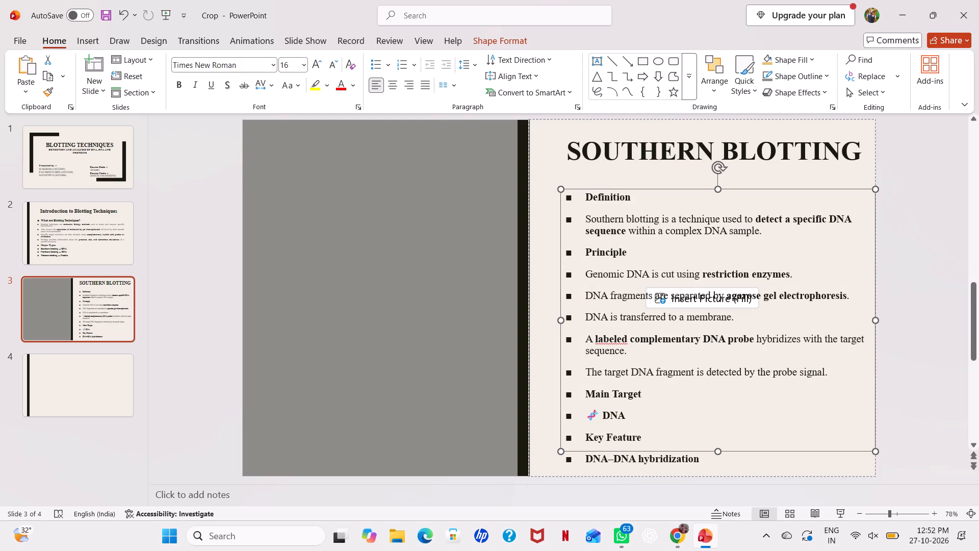
left_click_drag(560, 321, 545, 318)
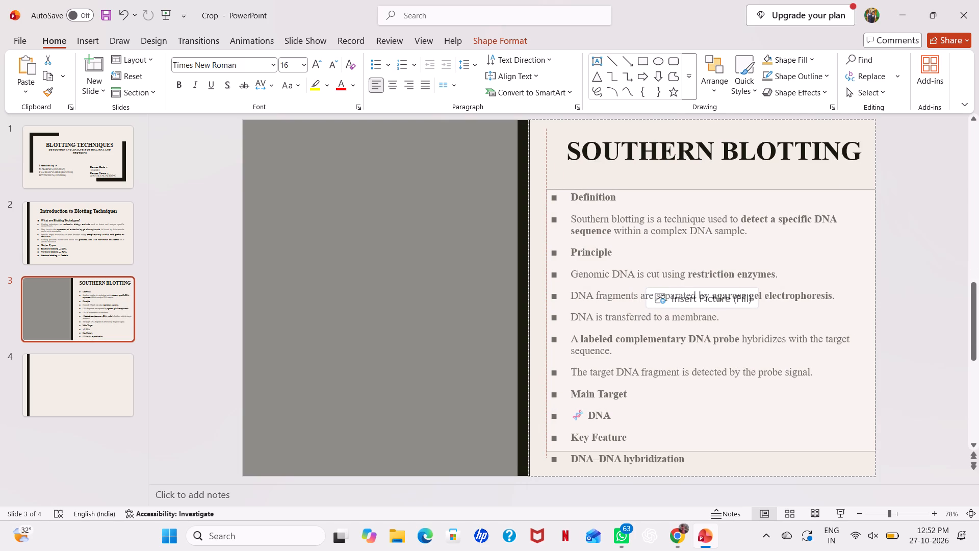
left_click_drag(545, 318, 544, 315)
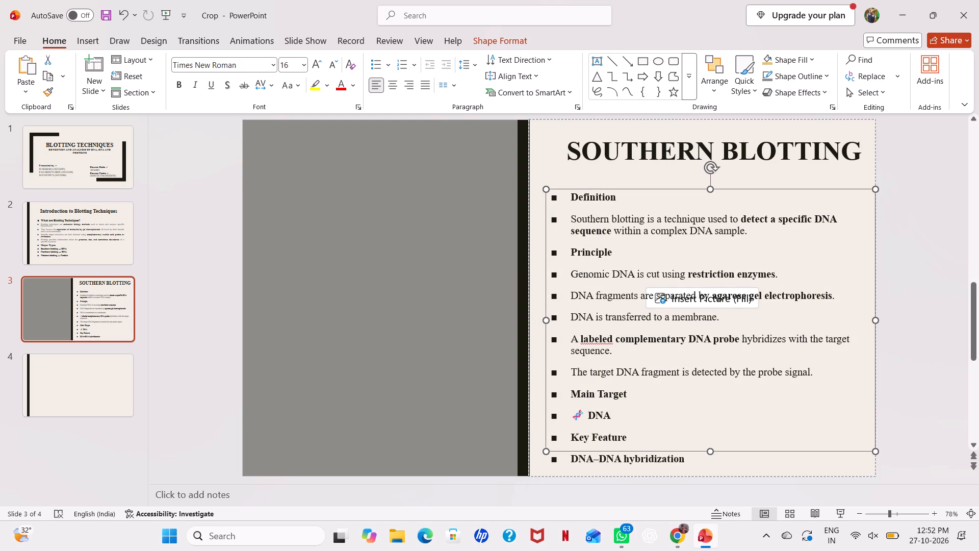
left_click(221, 370)
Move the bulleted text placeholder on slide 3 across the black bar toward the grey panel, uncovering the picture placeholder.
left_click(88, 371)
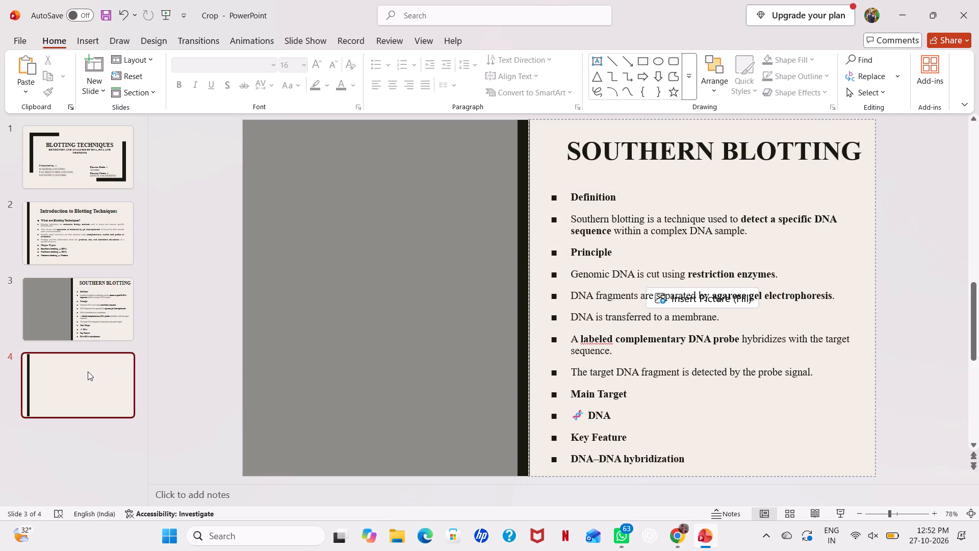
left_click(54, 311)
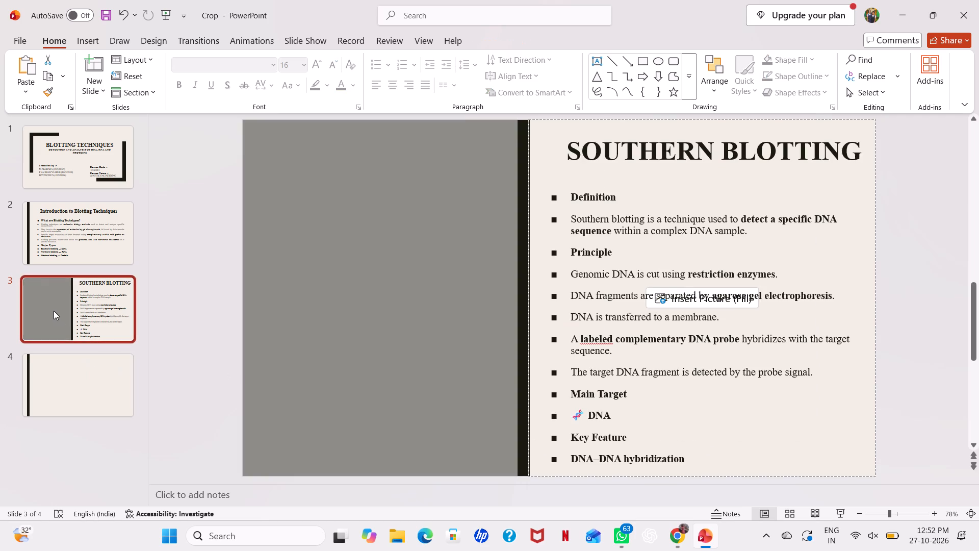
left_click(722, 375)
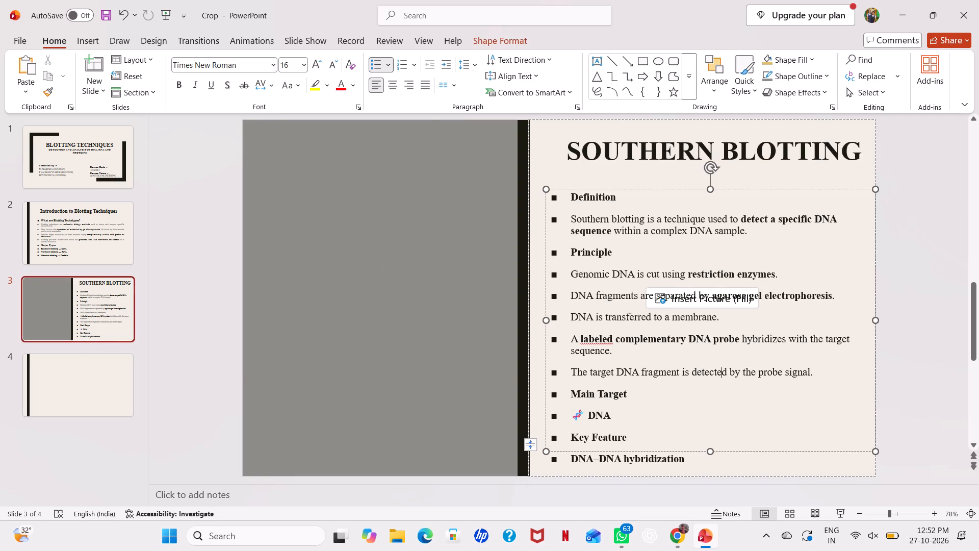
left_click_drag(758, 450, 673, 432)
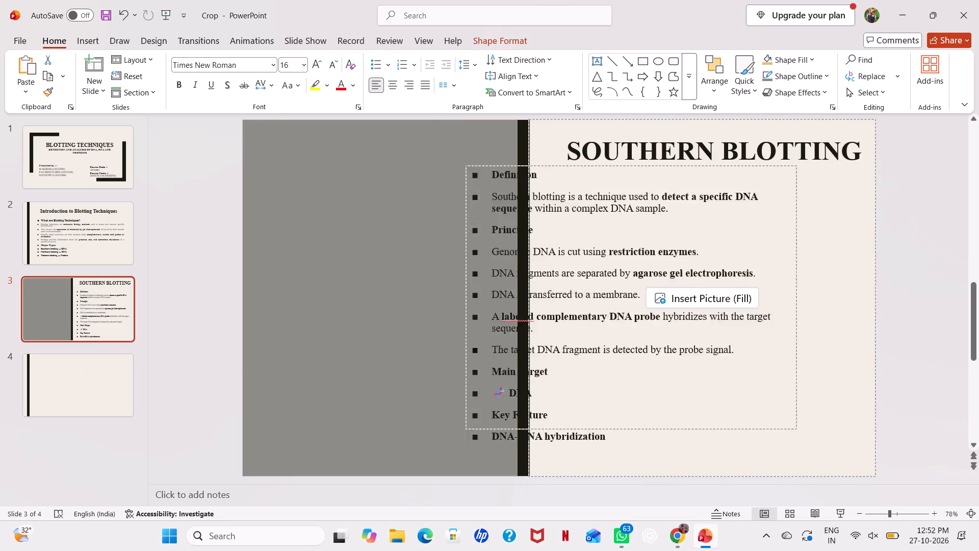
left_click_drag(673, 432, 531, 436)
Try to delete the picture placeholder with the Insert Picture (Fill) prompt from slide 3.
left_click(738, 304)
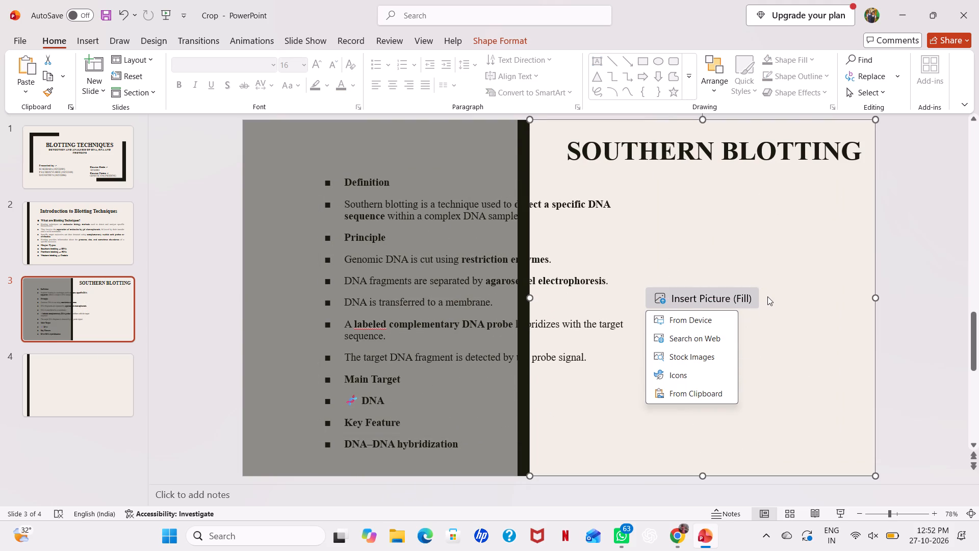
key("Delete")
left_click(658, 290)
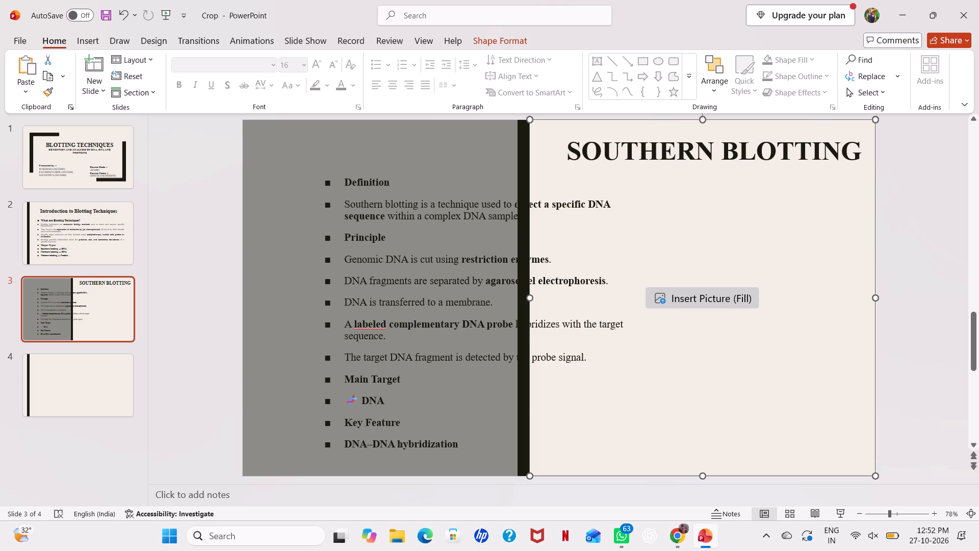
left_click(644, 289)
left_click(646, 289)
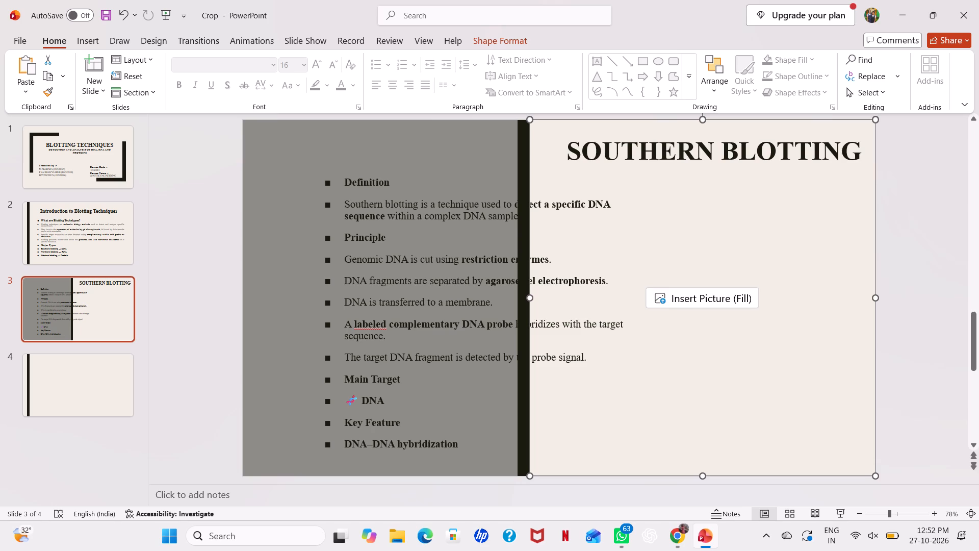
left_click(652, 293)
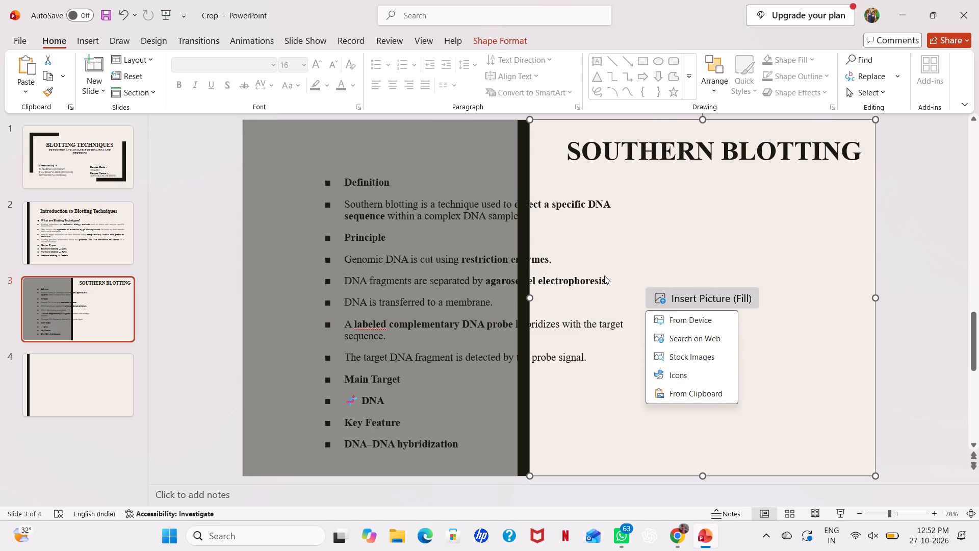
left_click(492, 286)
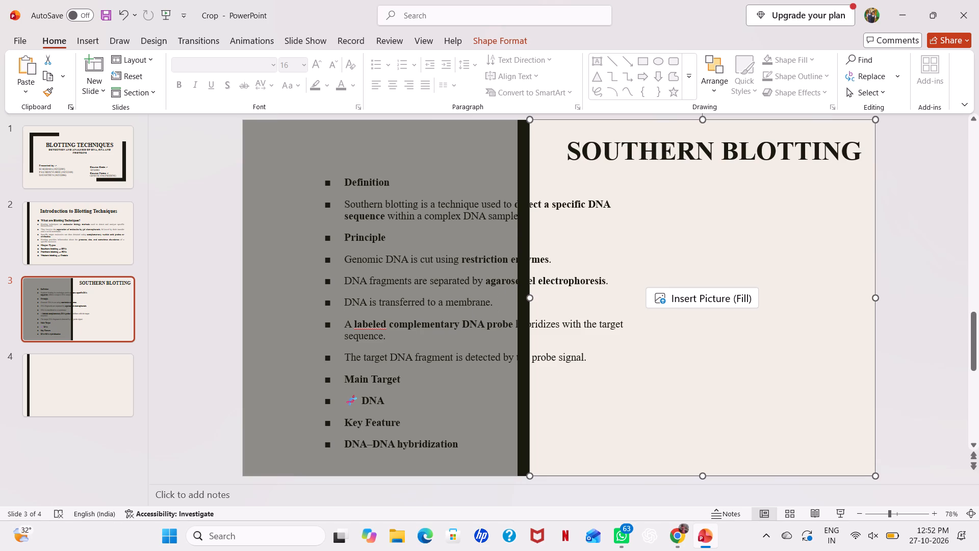
Resize the bulleted text placeholder and move it back beneath the title so it spans nearly the full width of the light area.
left_click(436, 399)
left_click_drag(649, 435, 710, 436)
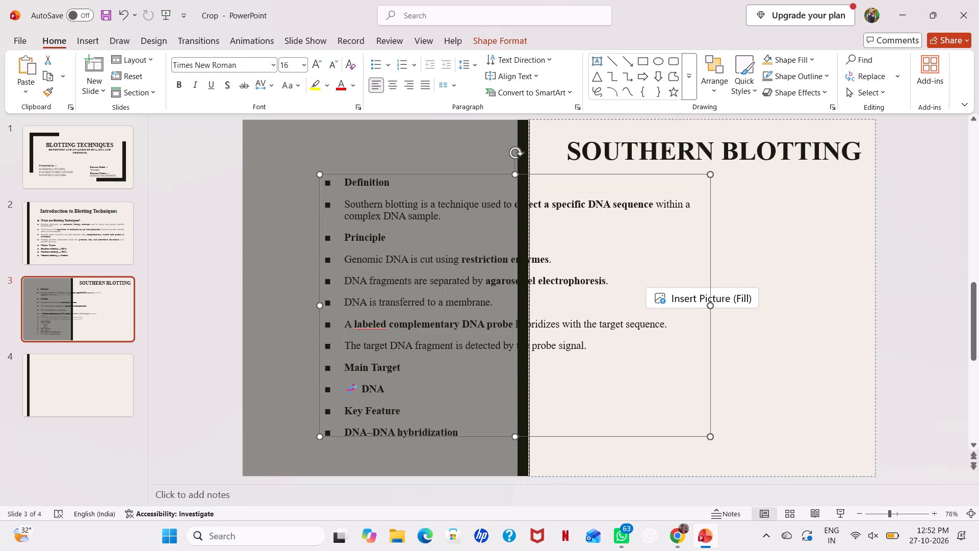
left_click_drag(576, 437, 681, 444)
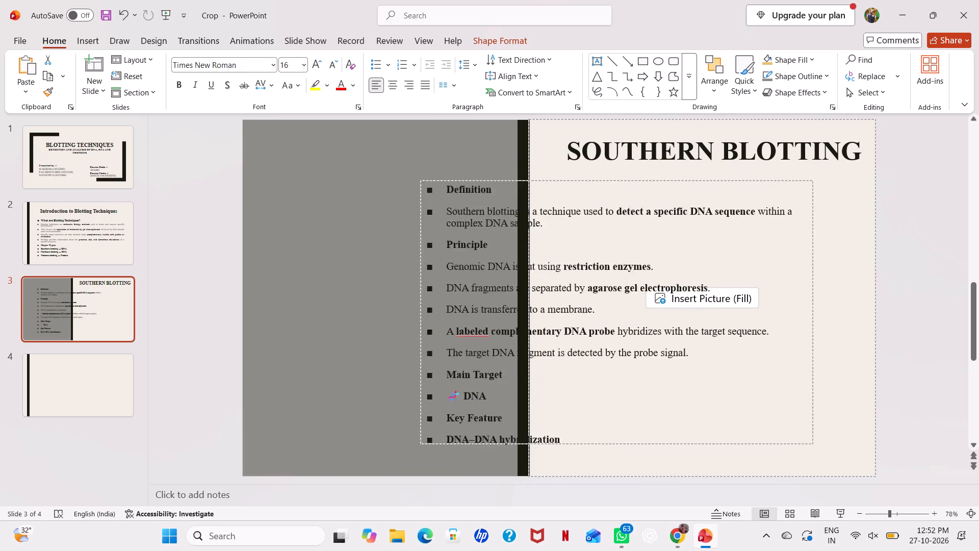
left_click_drag(681, 444, 716, 439)
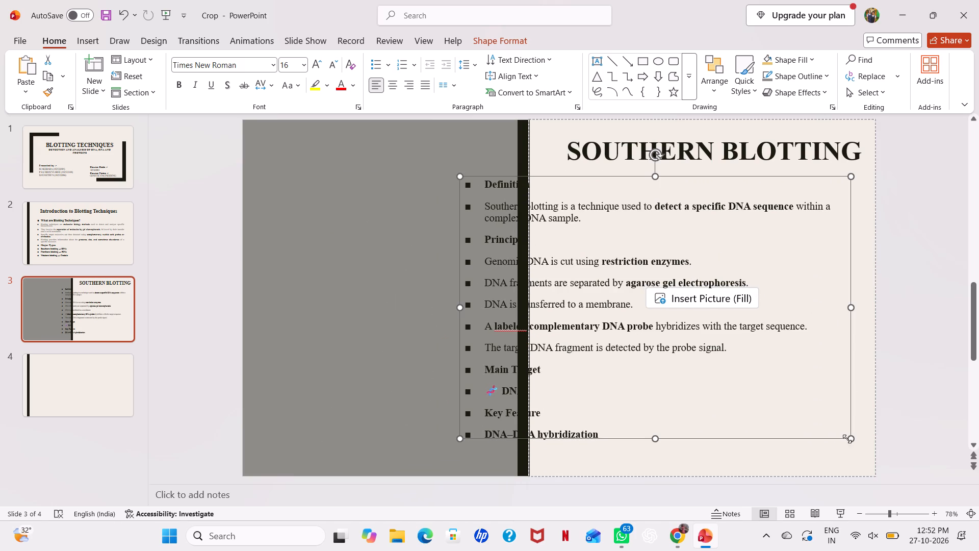
left_click_drag(853, 439, 799, 412)
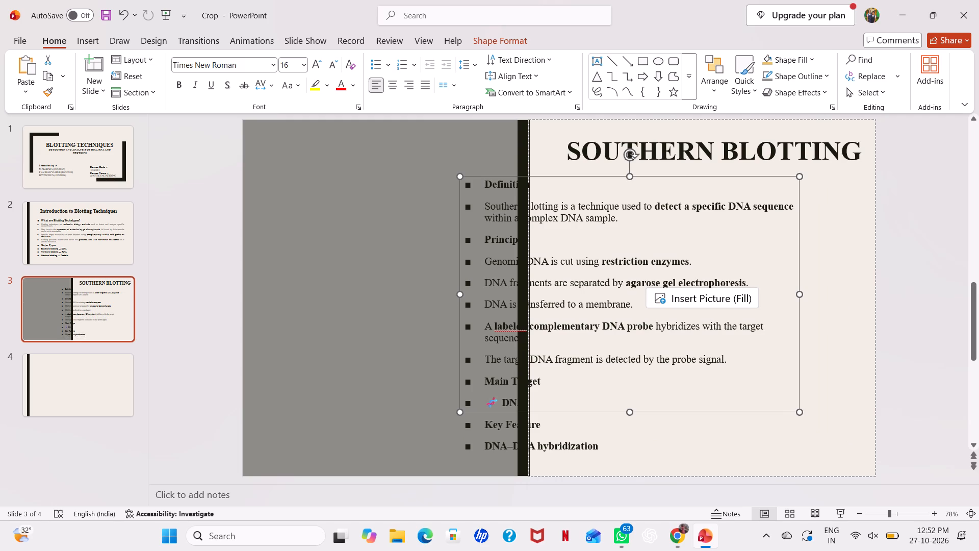
left_click_drag(732, 413, 809, 422)
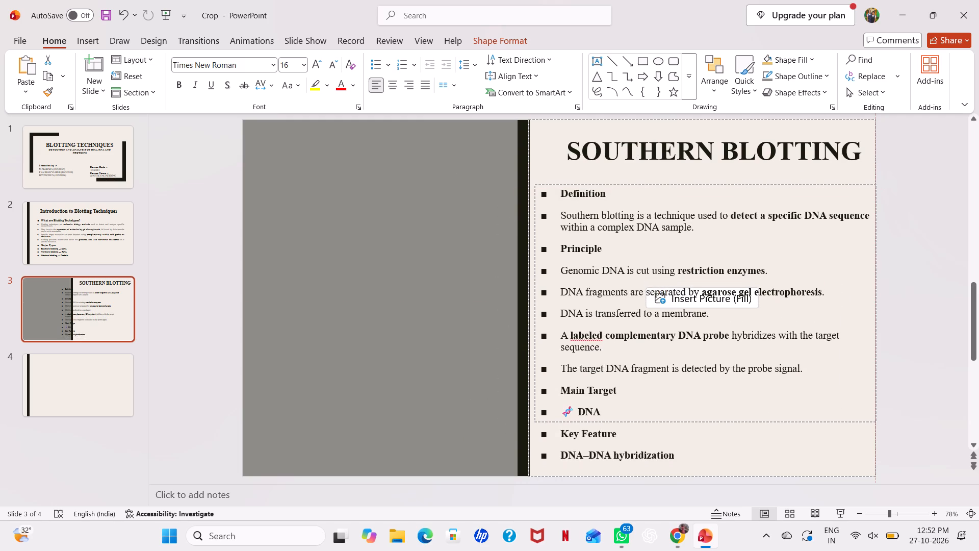
left_click_drag(809, 422, 808, 417)
left_click(797, 449)
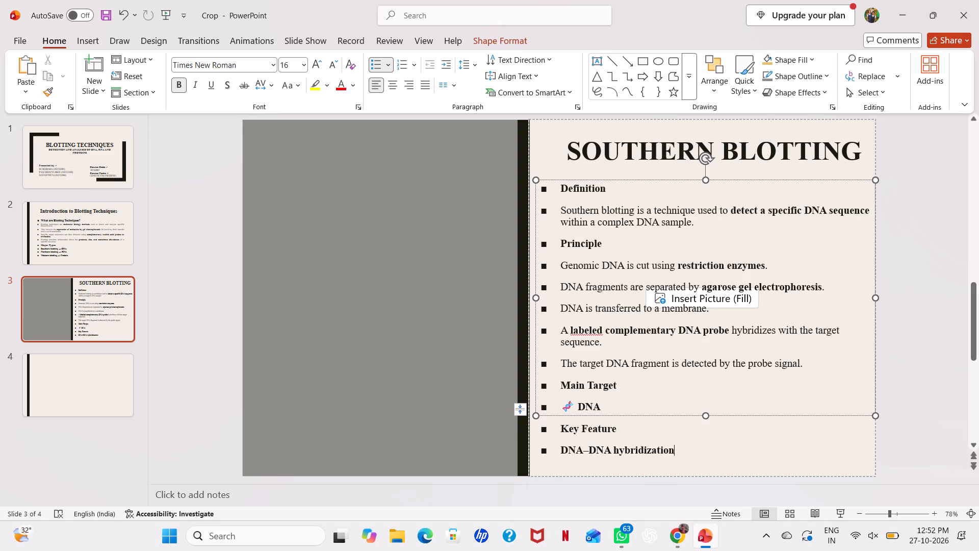
left_click(437, 320)
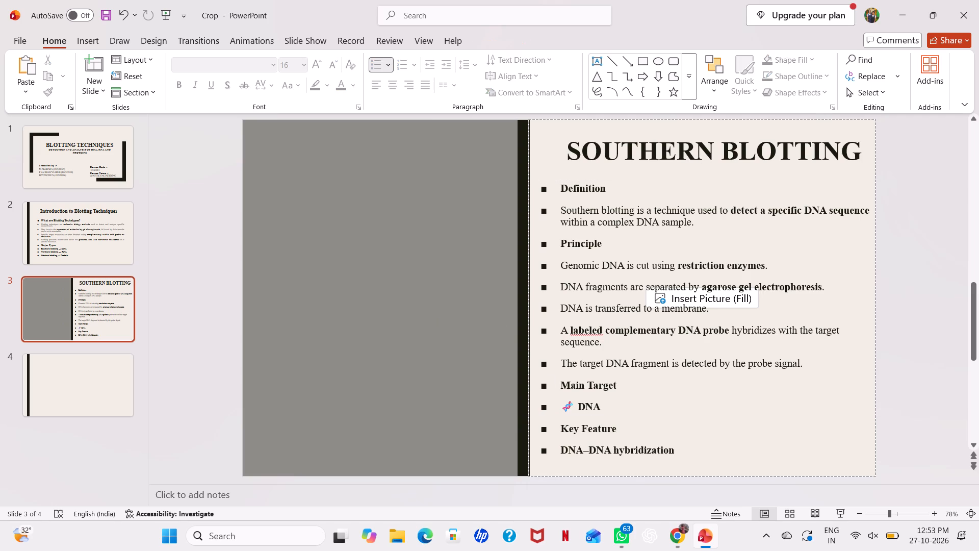
Delete the DNA emoji in front of "DNA" under "Main Target".
left_click(572, 406)
key("BackSpace")
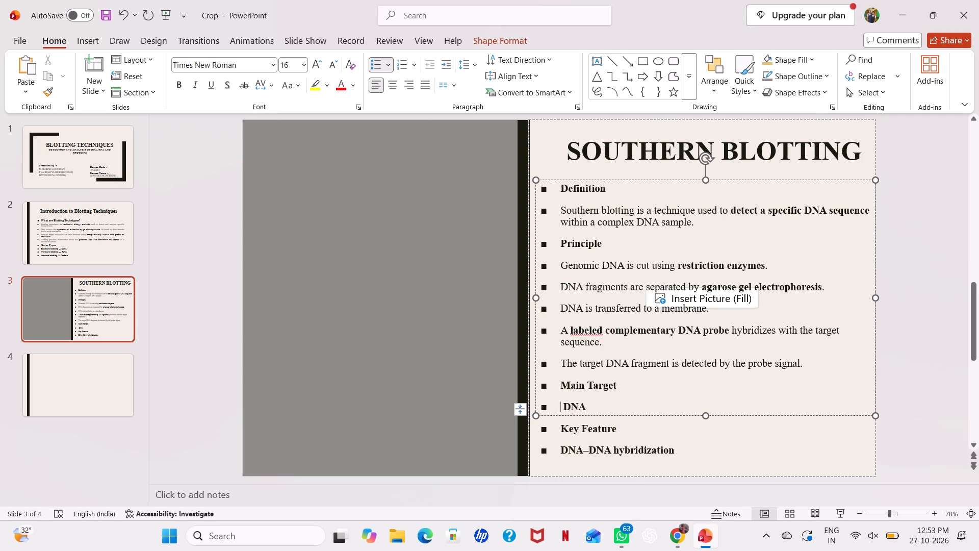
Left-align the lines from "Main Target" to "DNA–DNA hybridization" on slide 3.
left_click_drag(558, 383, 681, 459)
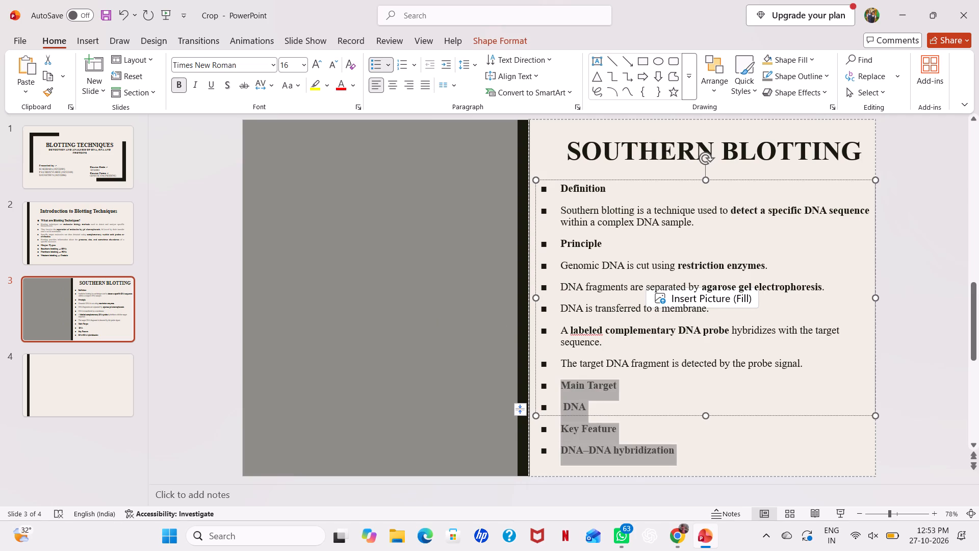
left_click_drag(681, 459, 685, 460)
left_click(373, 88)
left_click_drag(560, 184, 692, 455)
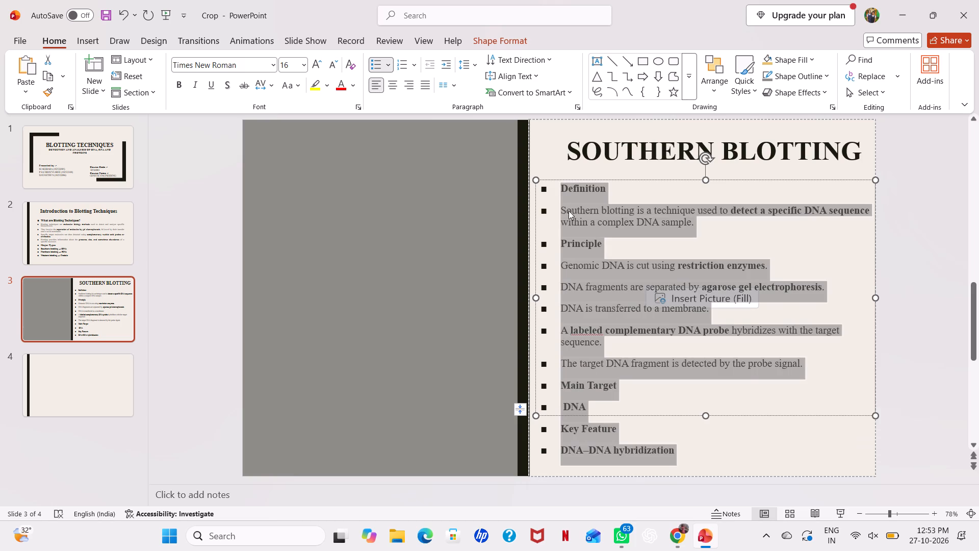
left_click(414, 167)
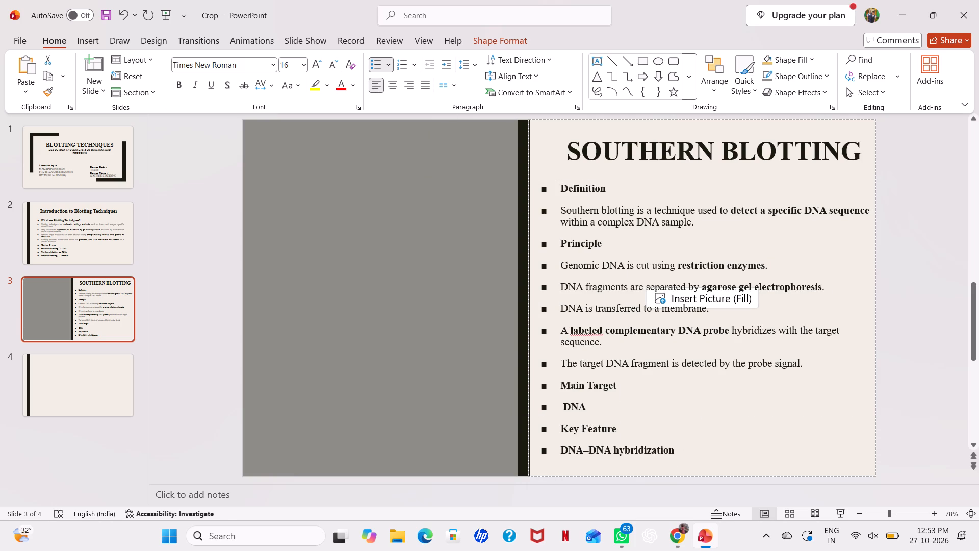
left_click(398, 269)
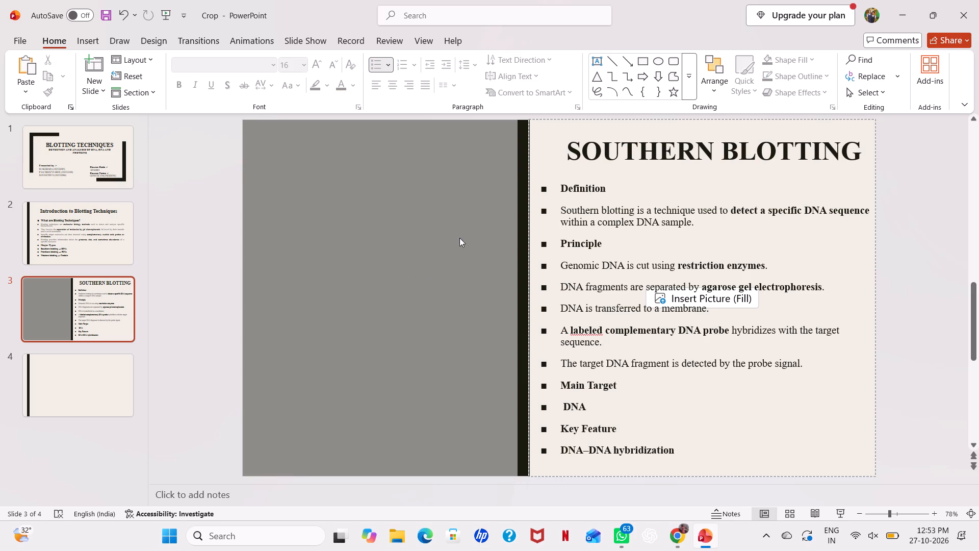
left_click(78, 363)
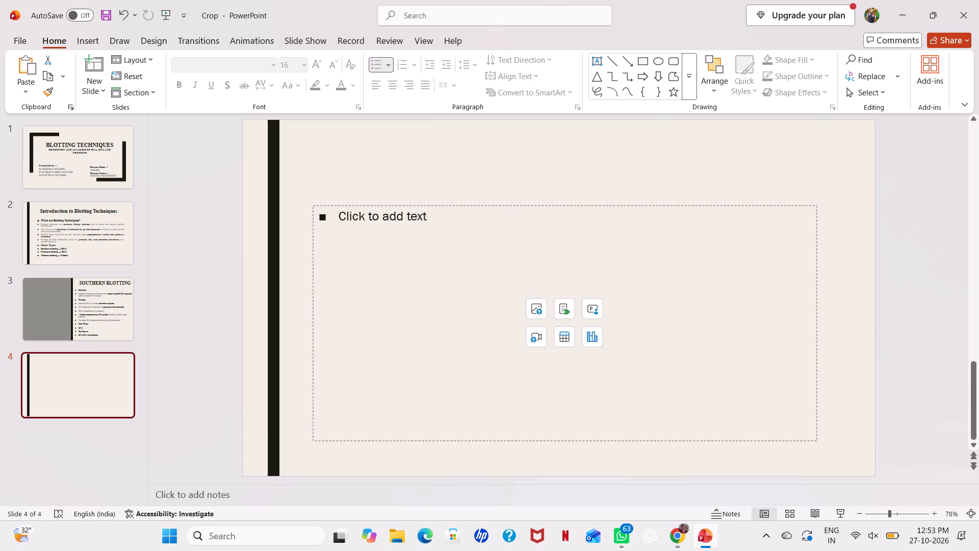
left_click(704, 541)
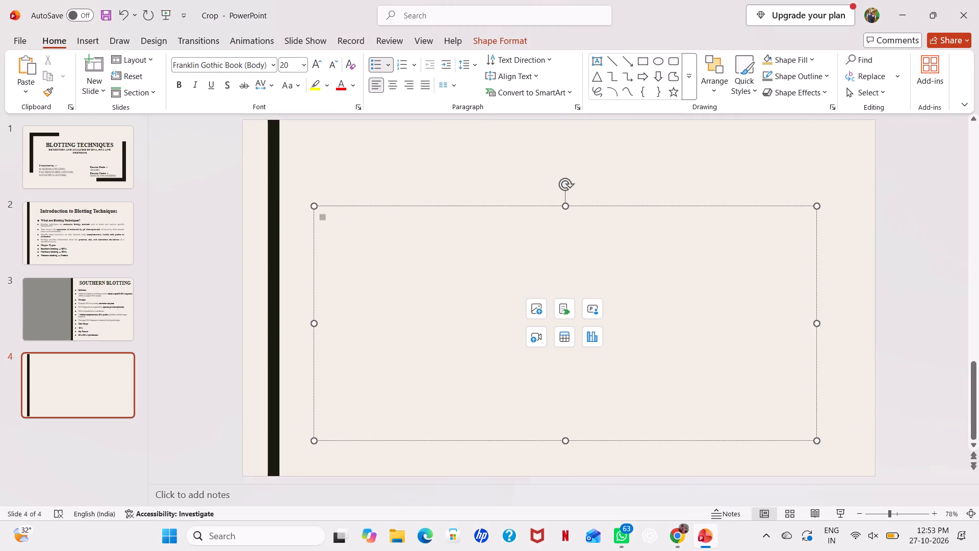
key("ctrl+v")
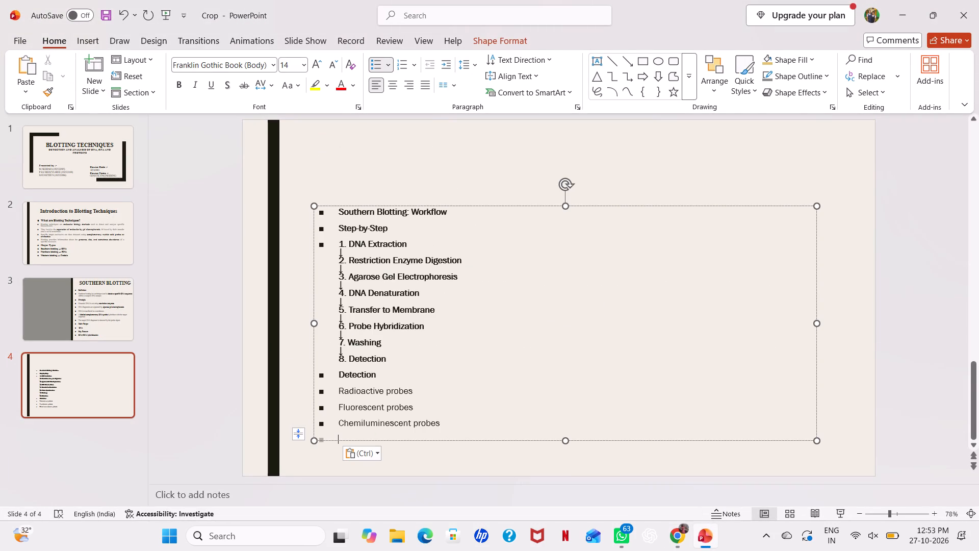
Move the "Southern Blotting: Workflow" line from slide 4's bulleted text into a new text box above it, without a bullet.
left_click_drag(330, 211, 471, 218)
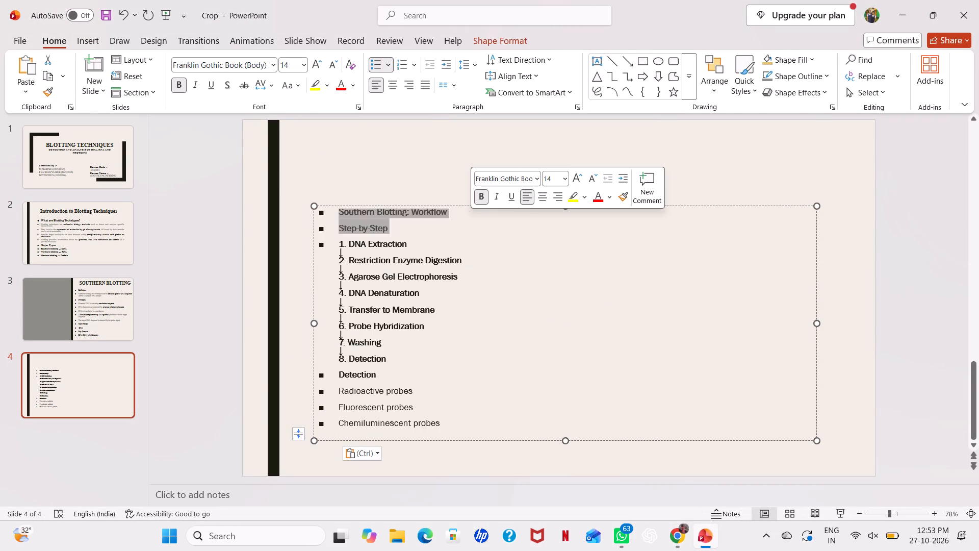
left_click(469, 219)
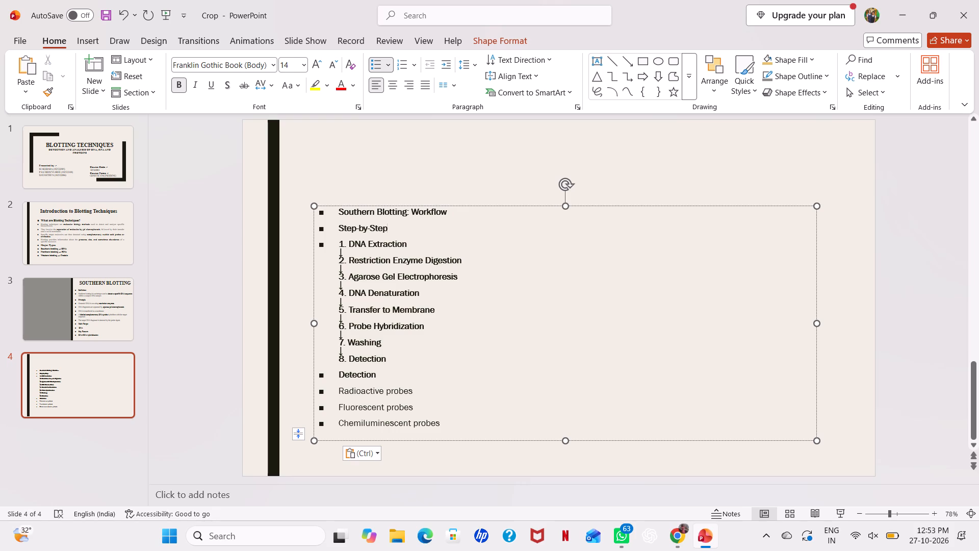
left_click_drag(339, 210, 457, 216)
key("ctrl+x")
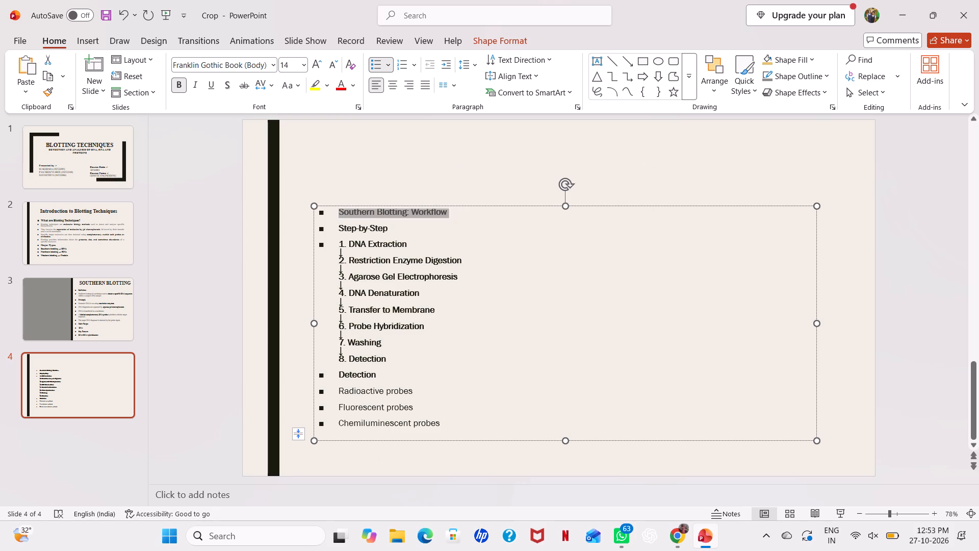
left_click(454, 147)
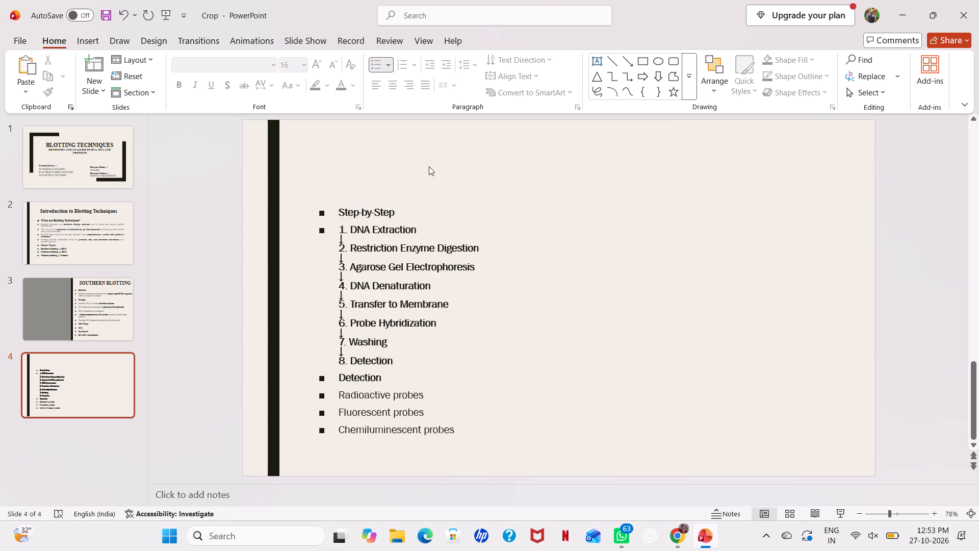
left_click(427, 166)
left_click(597, 60)
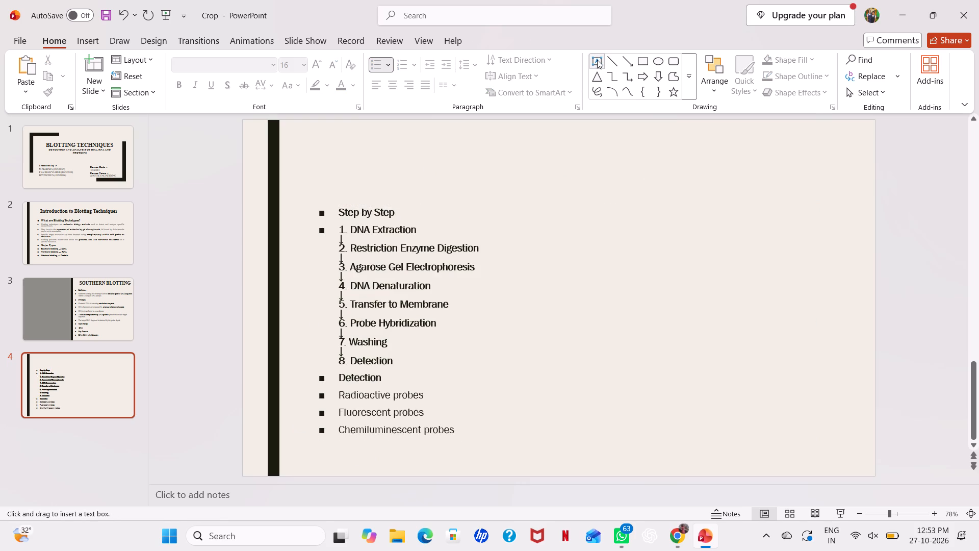
left_click_drag(390, 141, 650, 172)
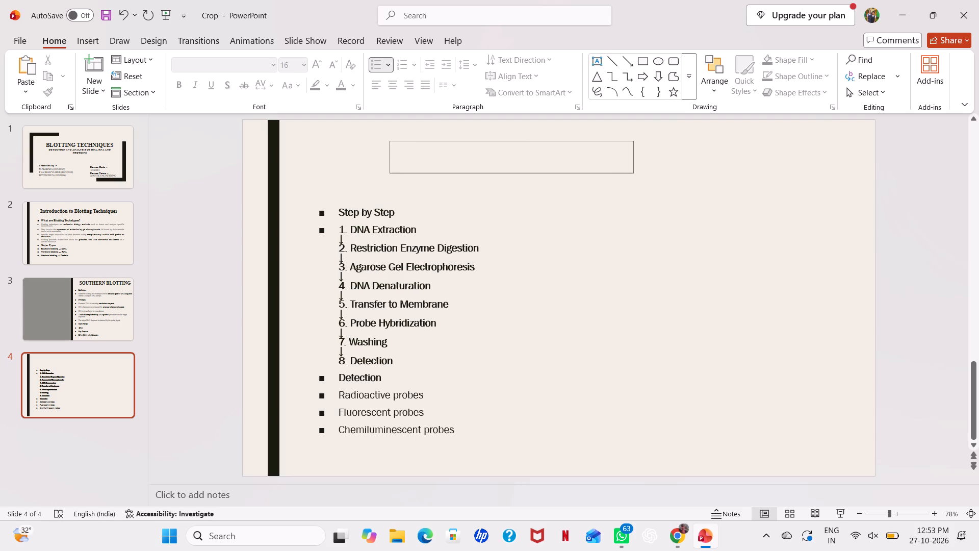
left_click_drag(650, 172, 688, 174)
key("ctrl+v")
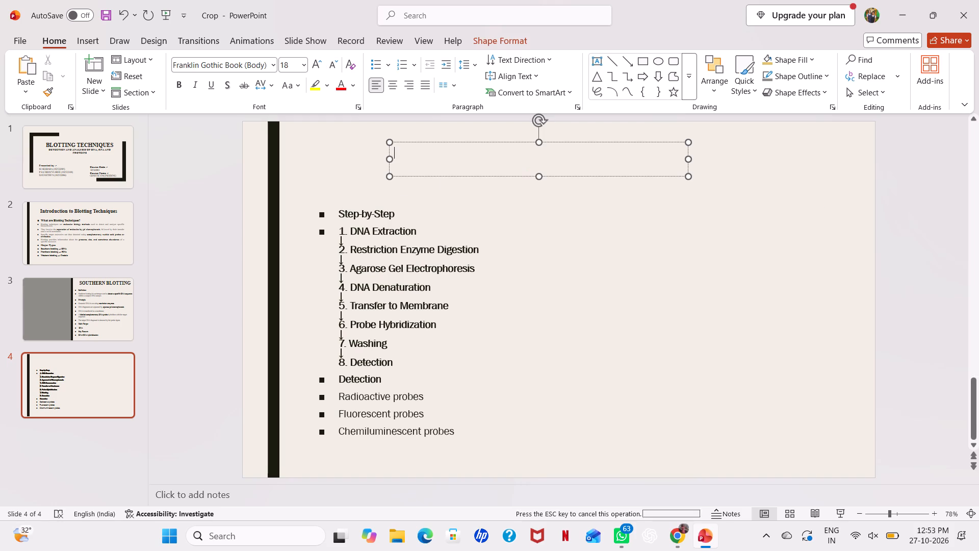
left_click(414, 151)
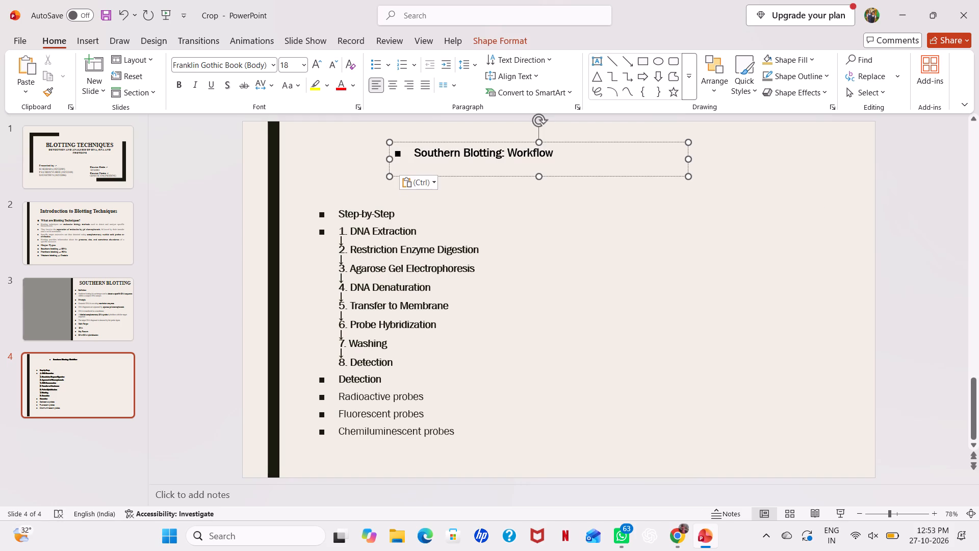
key("BackSpace")
key("BackSpace")
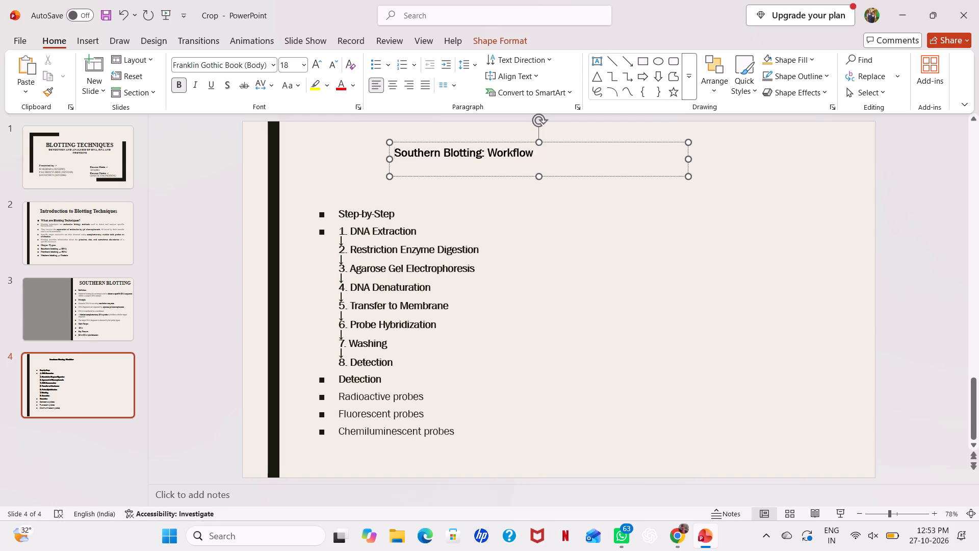
Format the "Southern Blotting: Workflow" heading on slide 4 as 44 pt Times New Roman.
left_click_drag(394, 148, 551, 155)
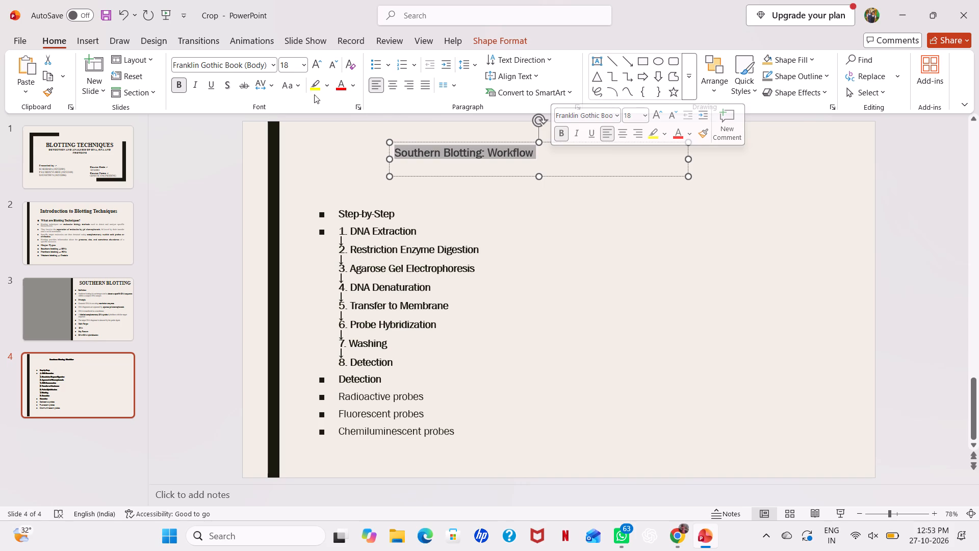
left_click(299, 67)
left_click(302, 66)
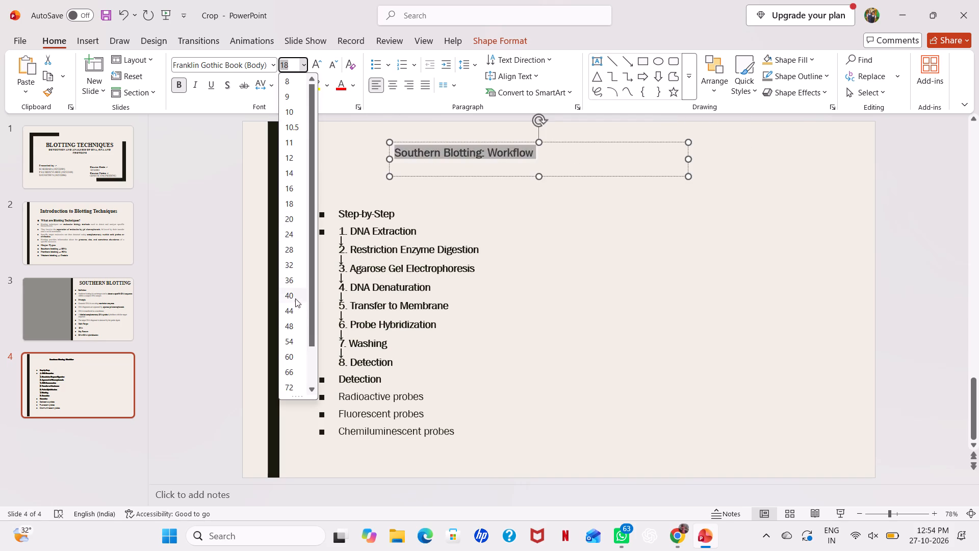
left_click(295, 310)
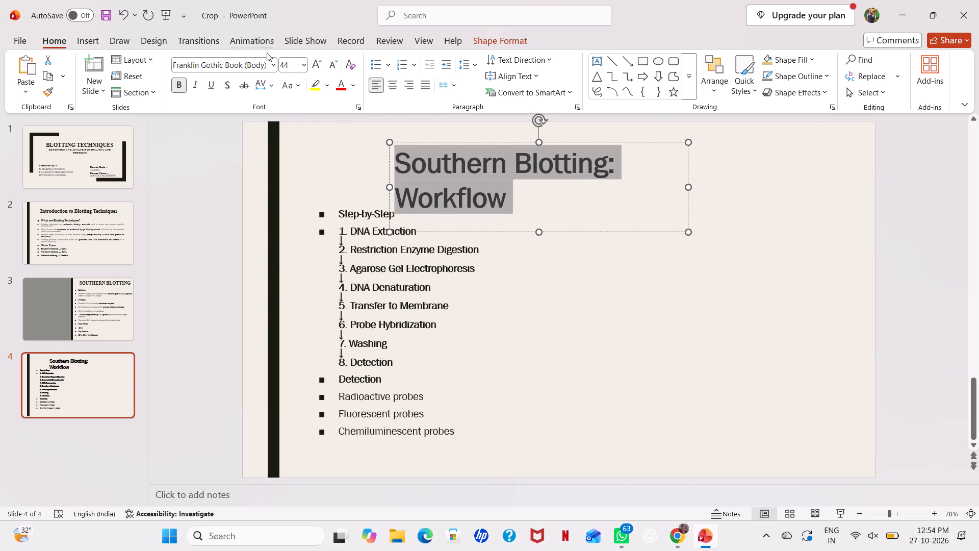
left_click(272, 65)
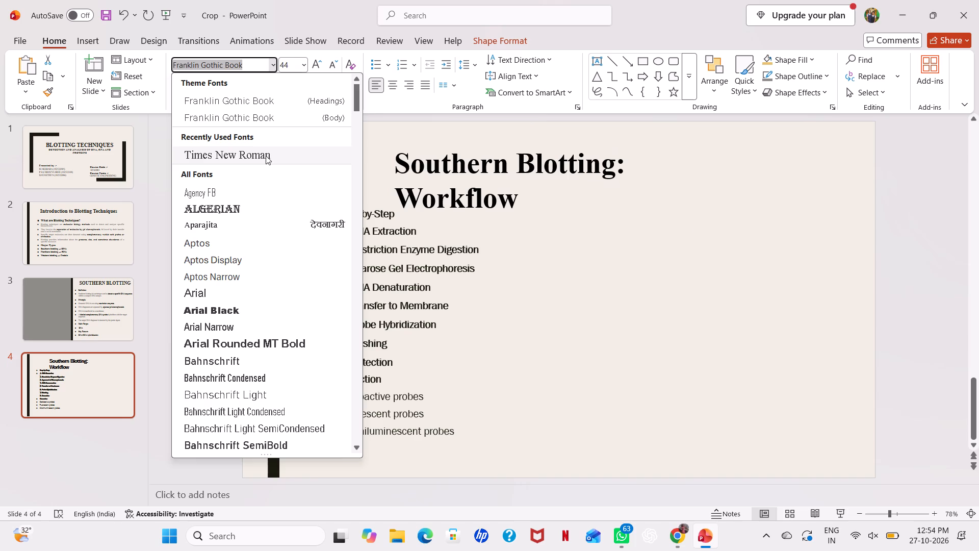
left_click(266, 156)
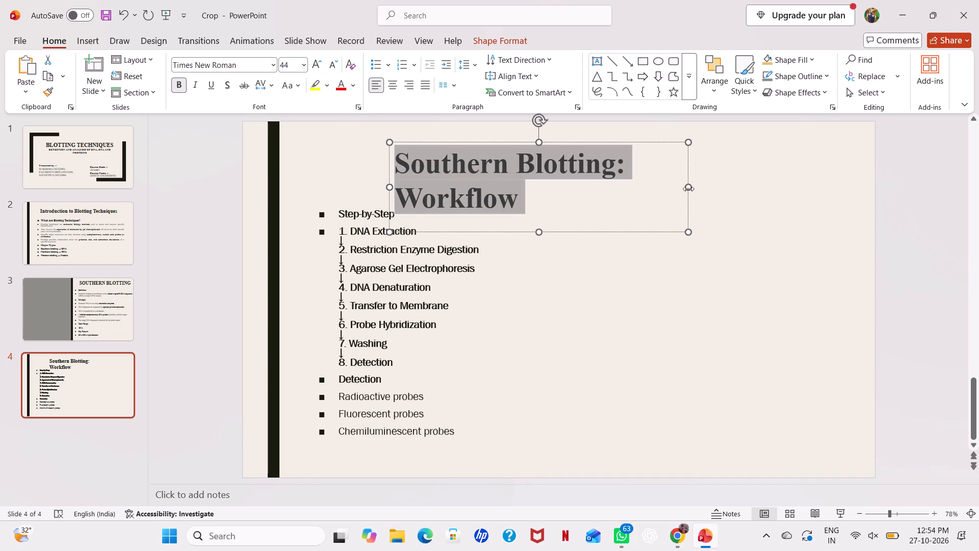
Widen slide 4's heading text box so the heading fits on one line, and centre the heading within it.
left_click_drag(688, 188, 811, 177)
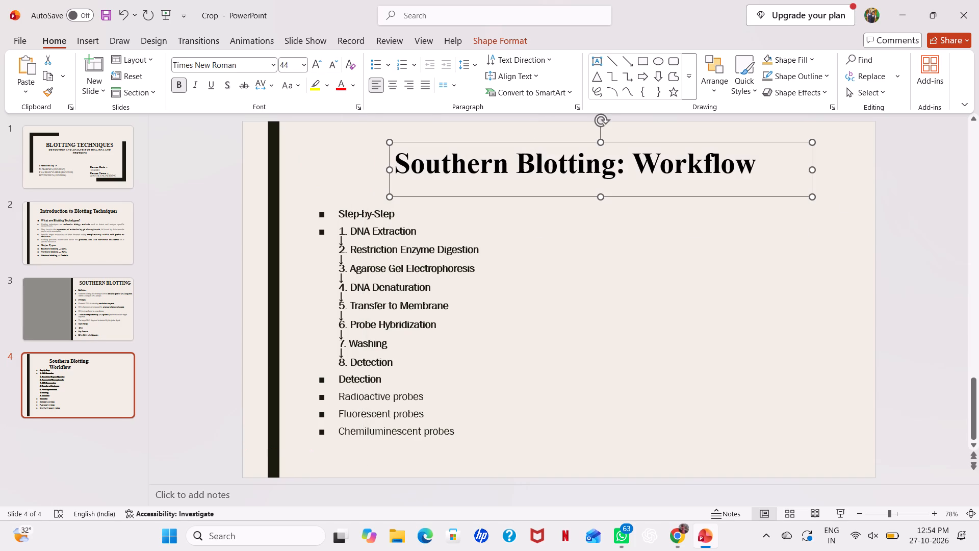
left_click(628, 196)
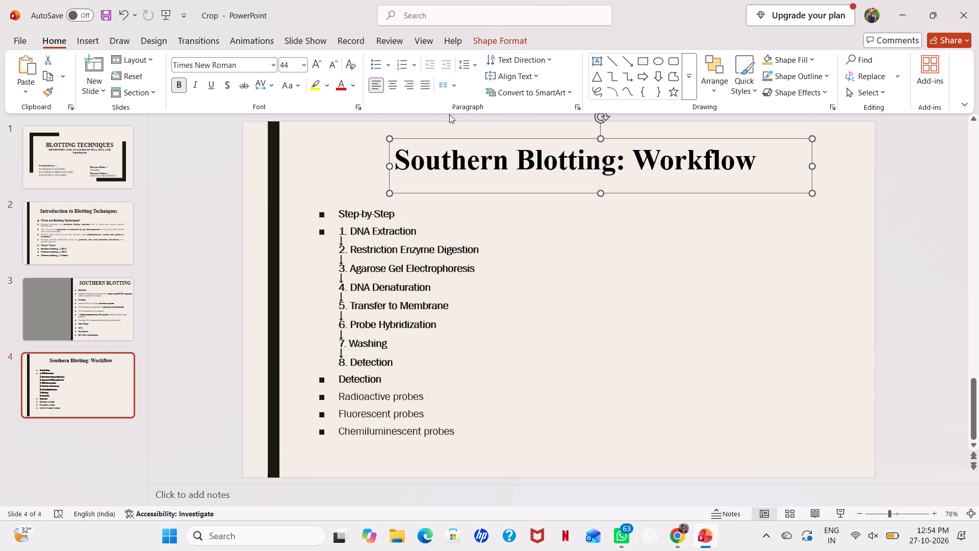
left_click_drag(397, 159, 810, 162)
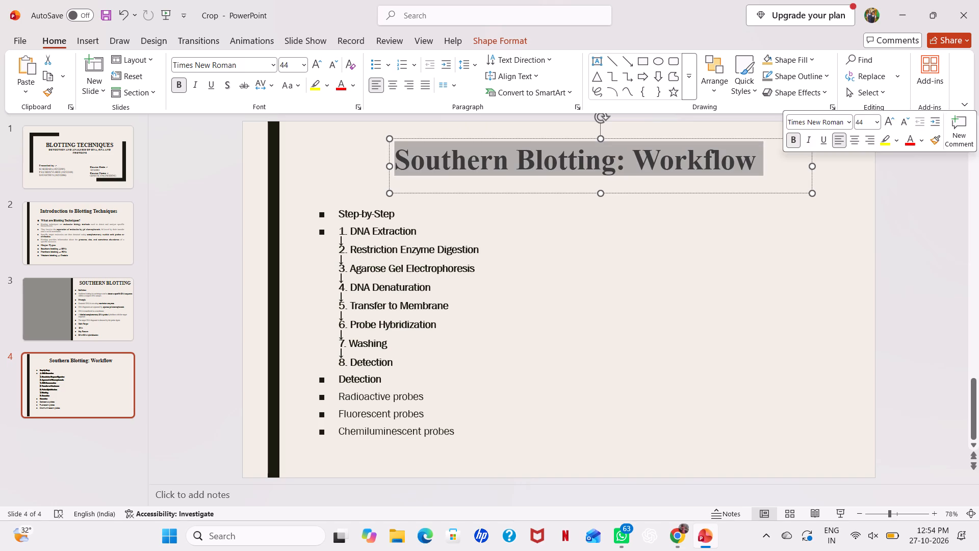
left_click(390, 88)
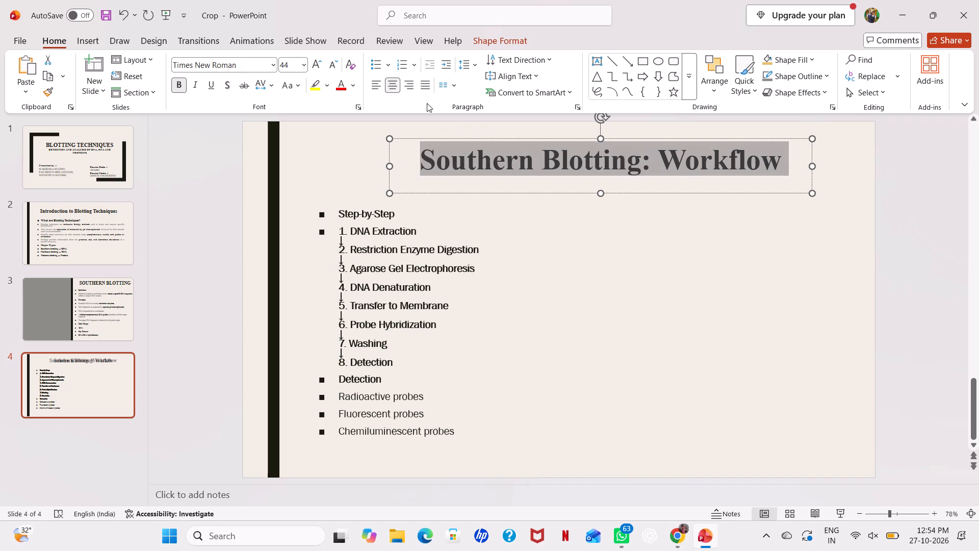
Centre the numbered workflow steps from "1. DNA Extraction" to "8. Detection" on slide 4.
left_click(402, 236)
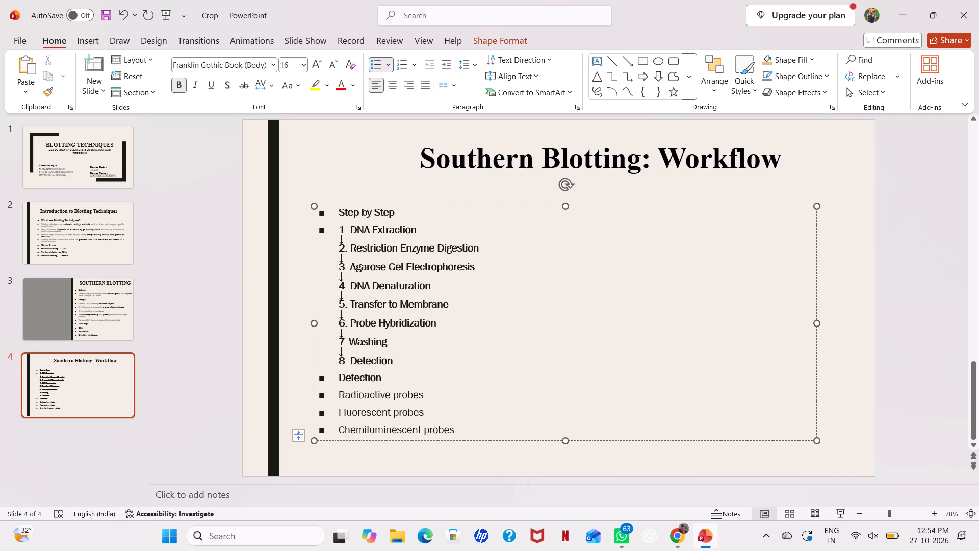
left_click_drag(339, 232, 408, 374)
left_click(393, 85)
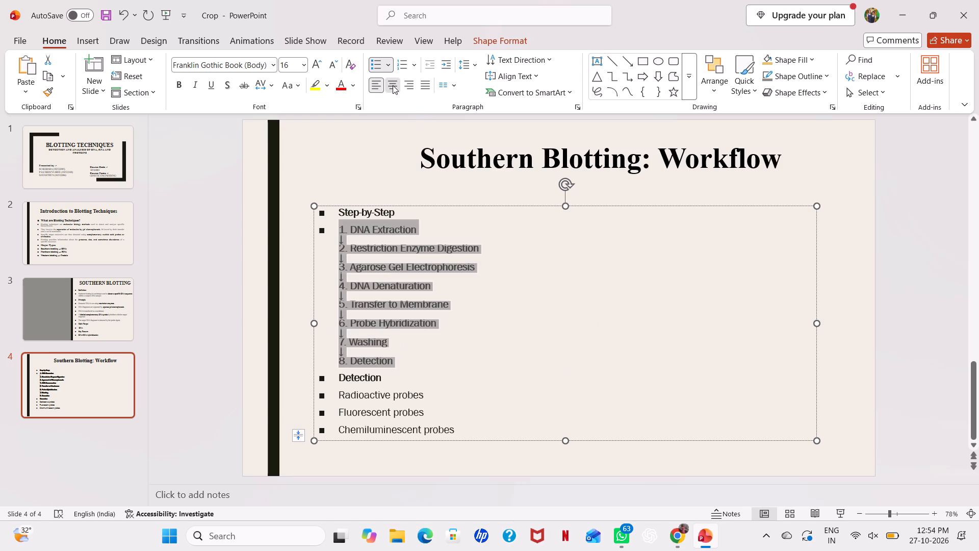
Format slide 4's numbered workflow steps, "1. DNA Extraction" to "8. Detection", as 18 pt Times New Roman.
left_click(306, 66)
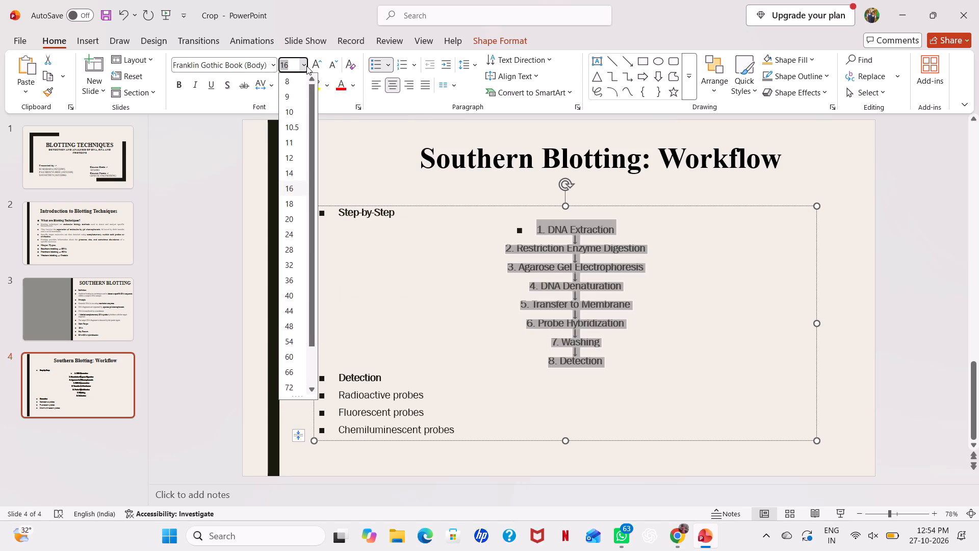
left_click(295, 207)
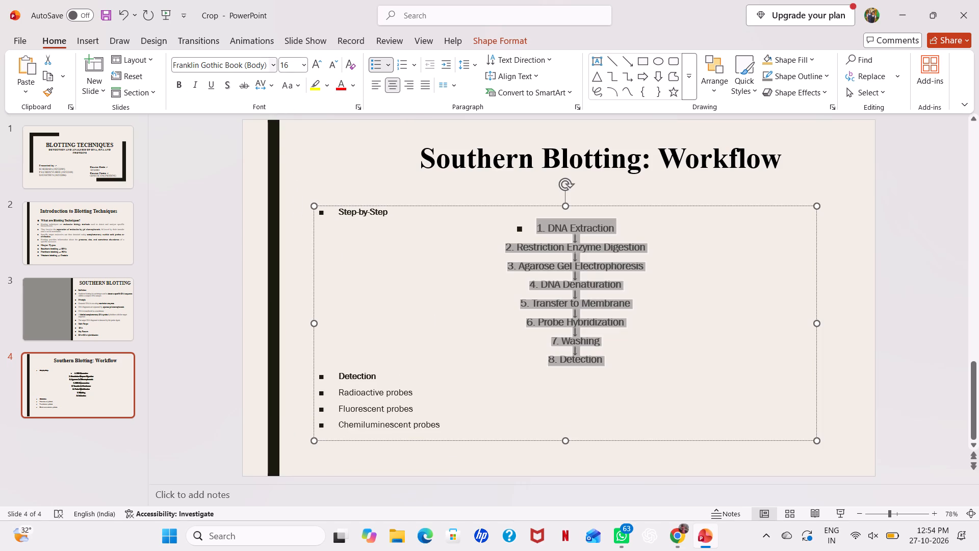
left_click(269, 66)
left_click(265, 154)
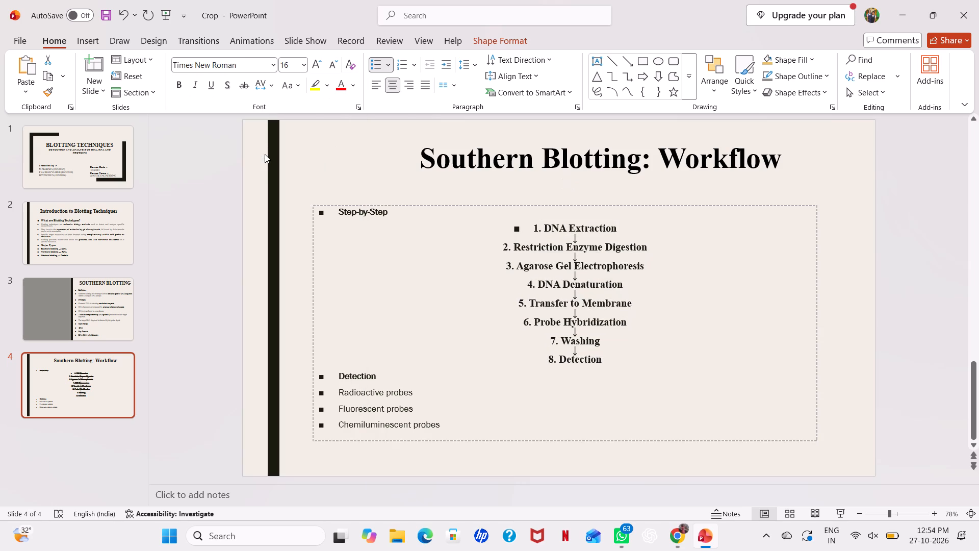
Remove the bullet before "1. DNA Extraction" on slide 4, keeping the numbered steps centred on their own lines.
left_click(532, 230)
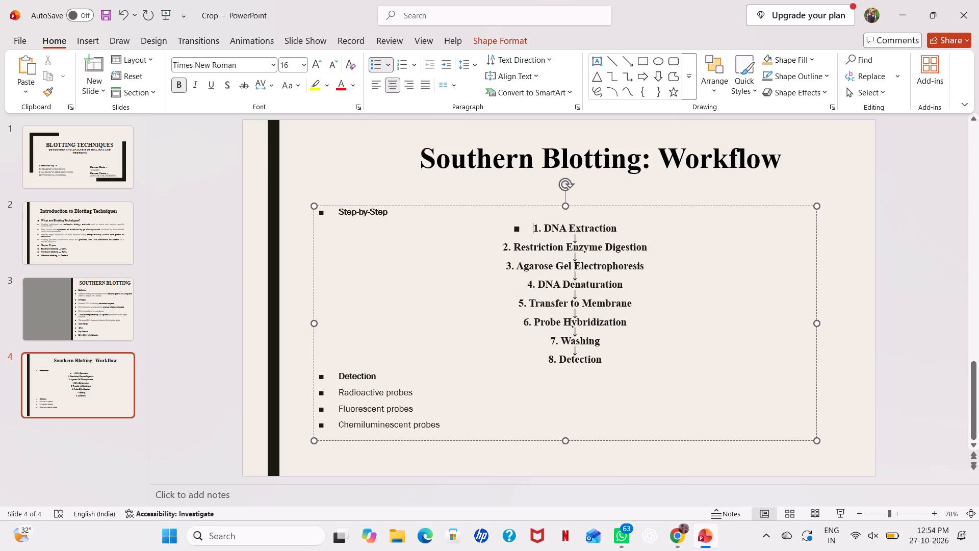
key("BackSpace")
key("BackSpace")
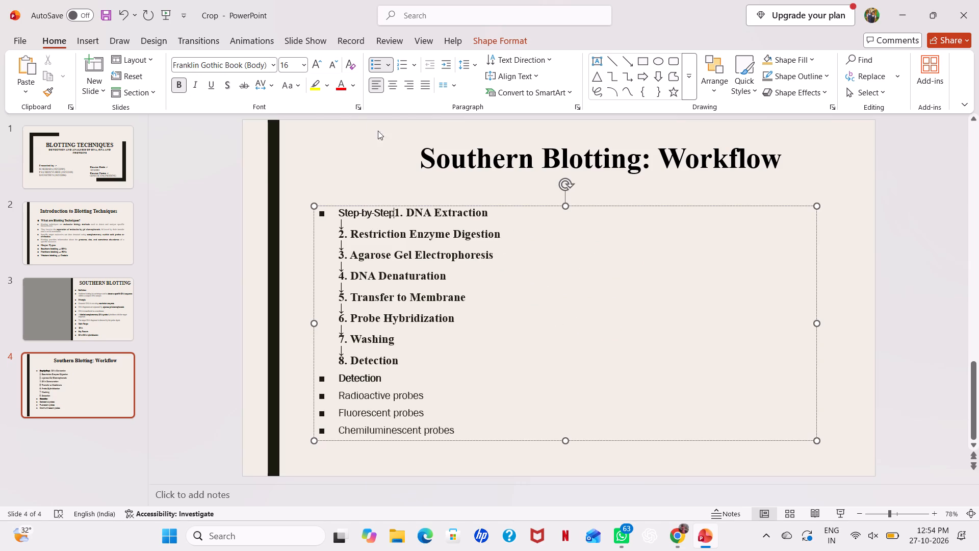
left_click(122, 18)
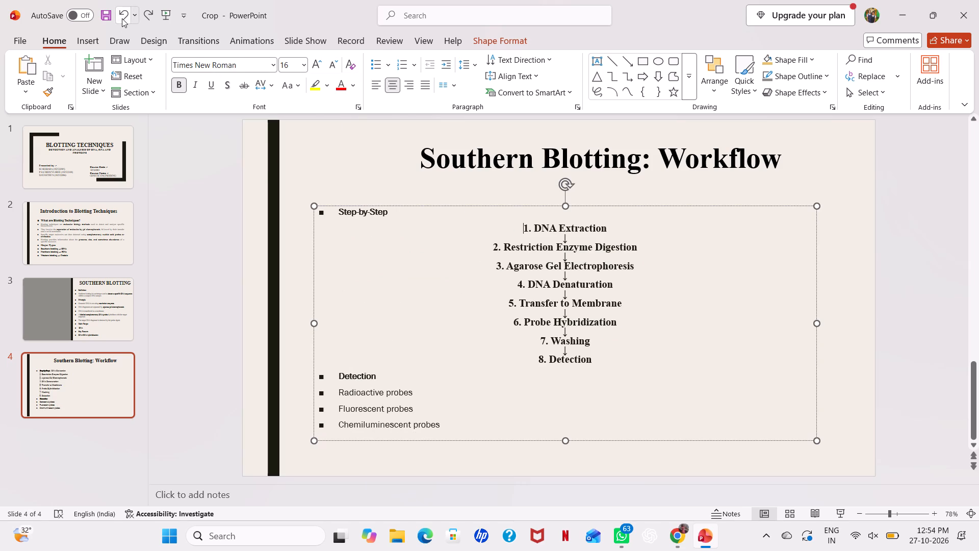
left_click(578, 294)
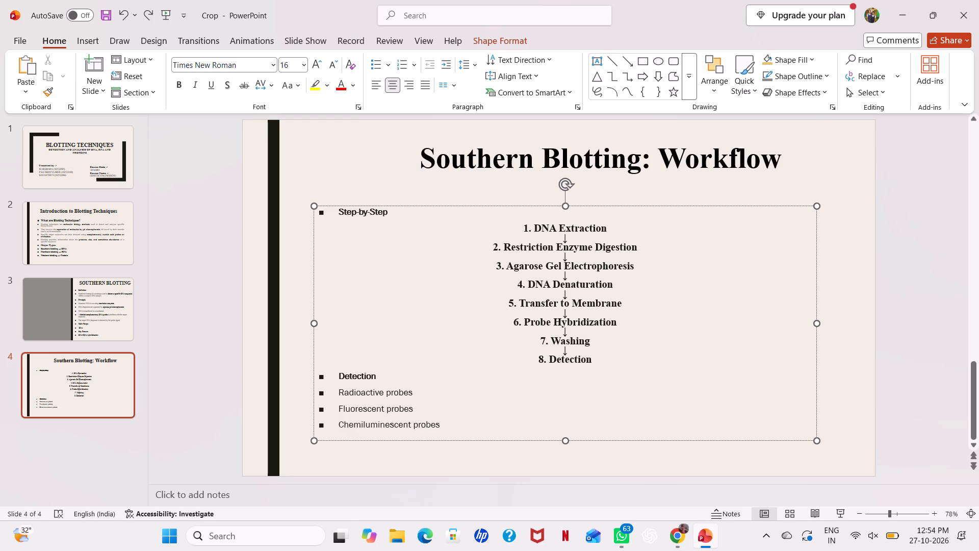
Set all of slide 4's body text, from "Step-by-Step" to "Chemiluminescent probes", to font size 18.
left_click_drag(318, 212, 344, 229)
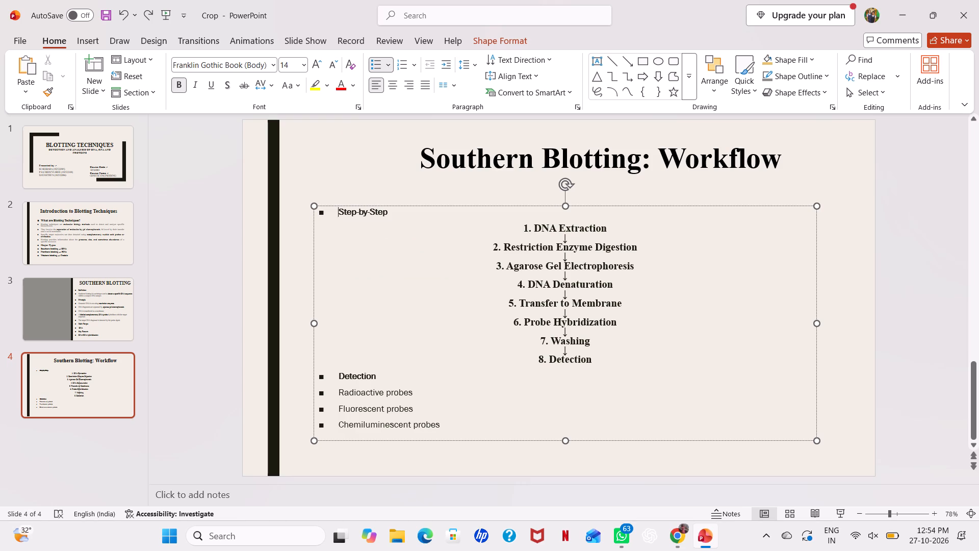
left_click_drag(344, 229, 533, 425)
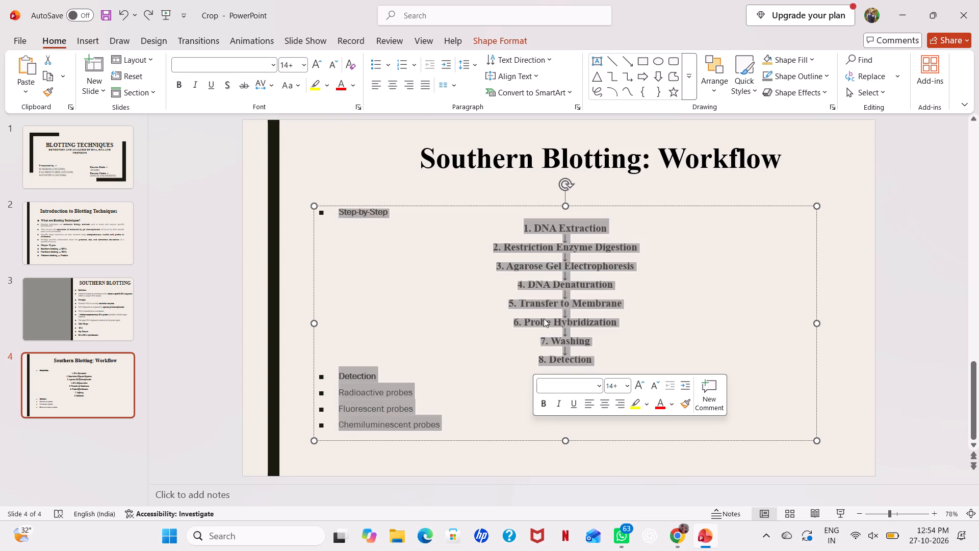
left_click(307, 64)
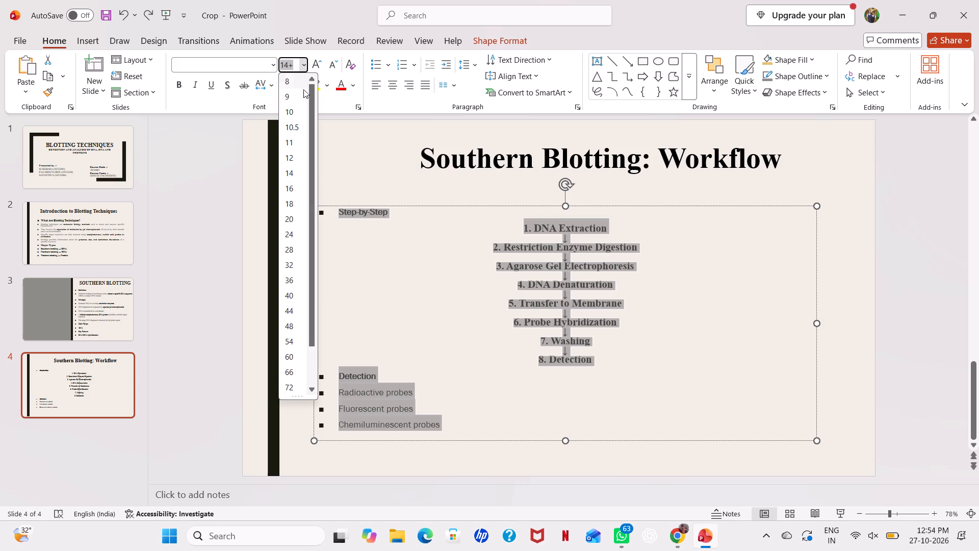
left_click(295, 207)
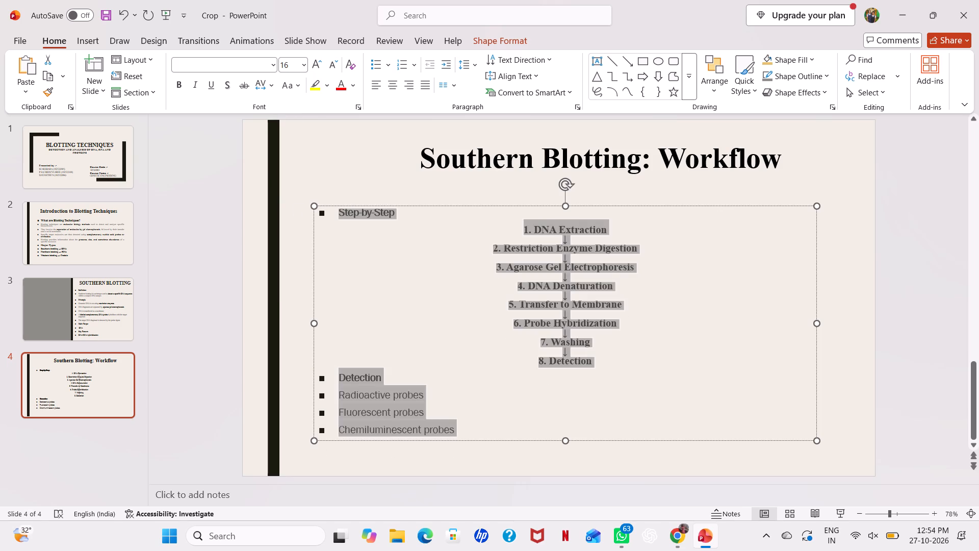
Enlarge slide 4's body text box so it spans from just below the heading to the slide's bottom edge and is slightly wider.
left_click_drag(816, 440, 834, 453)
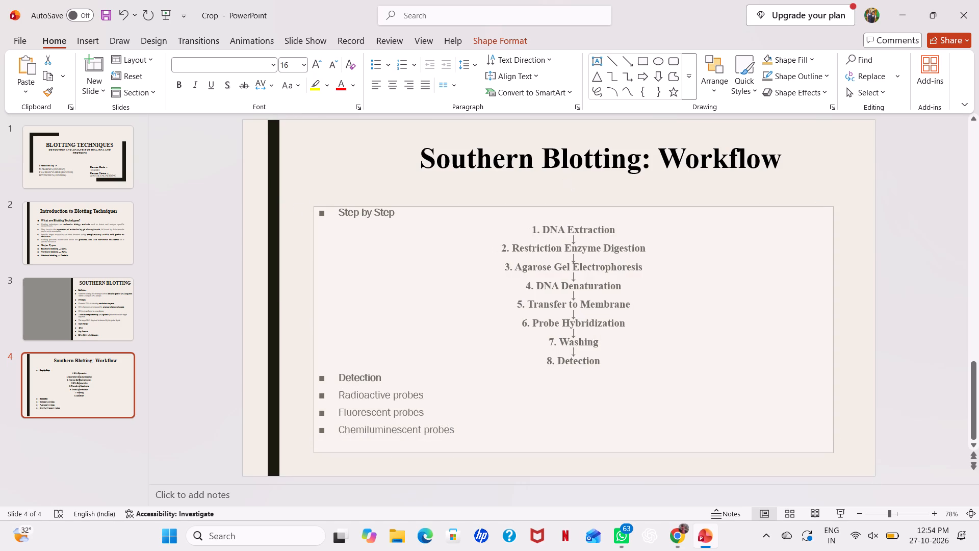
left_click_drag(834, 453, 823, 472)
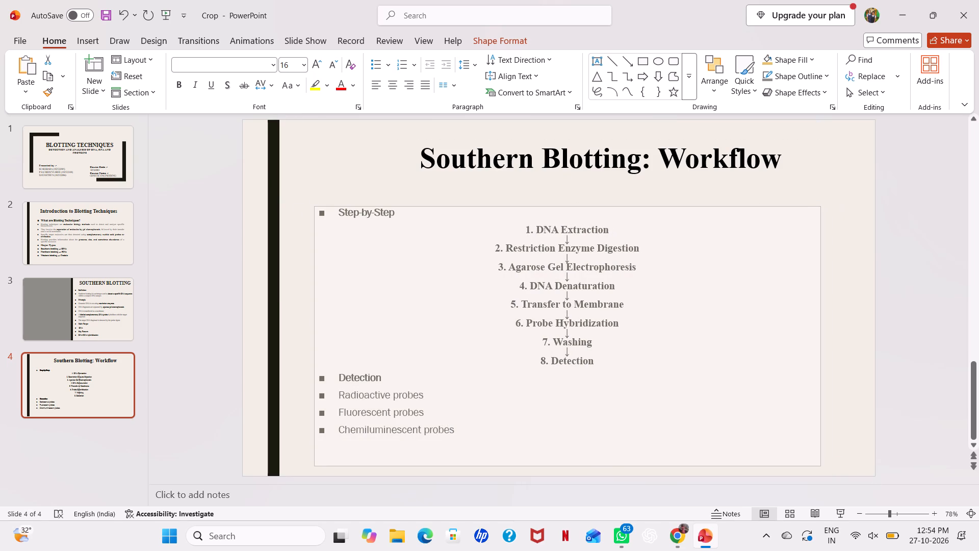
left_click_drag(823, 472, 836, 474)
left_click_drag(835, 202, 843, 159)
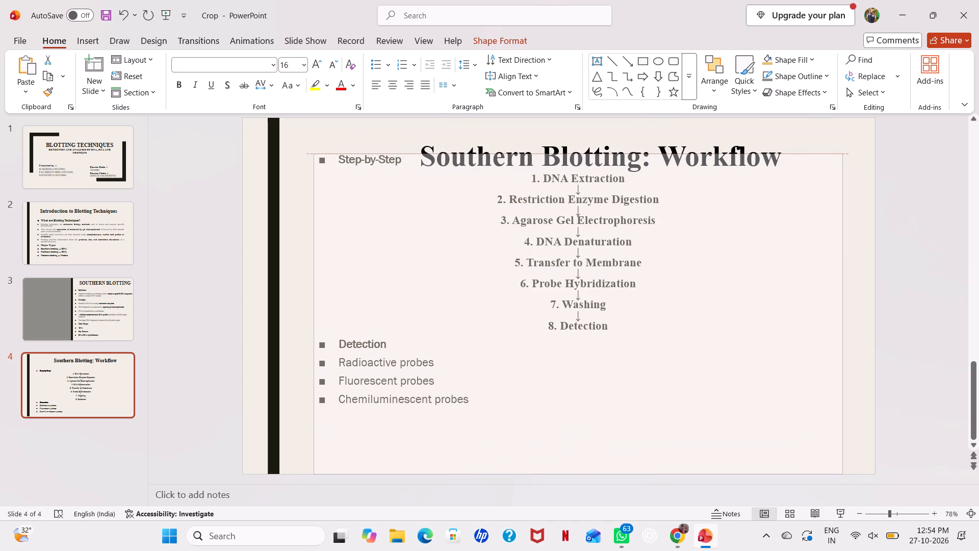
left_click_drag(843, 159, 847, 179)
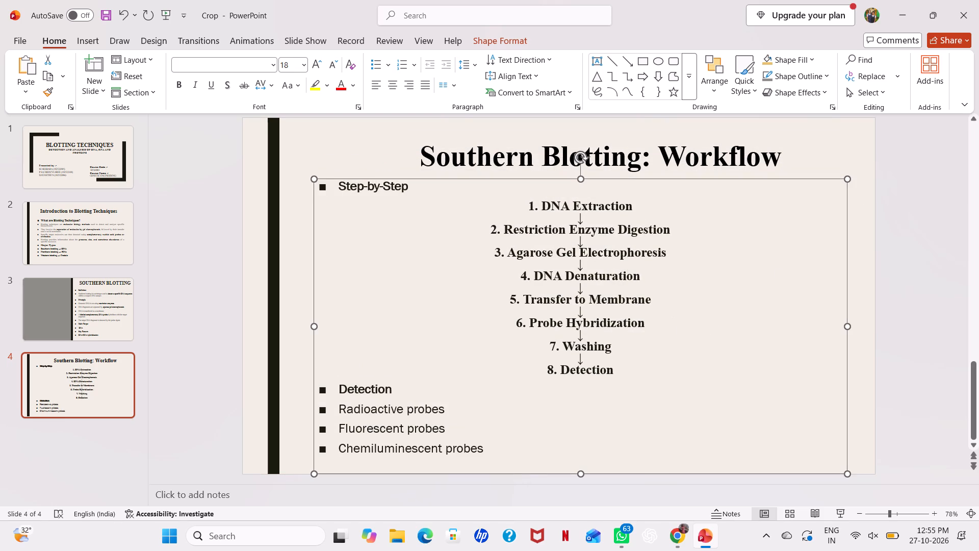
left_click_drag(847, 178, 847, 184)
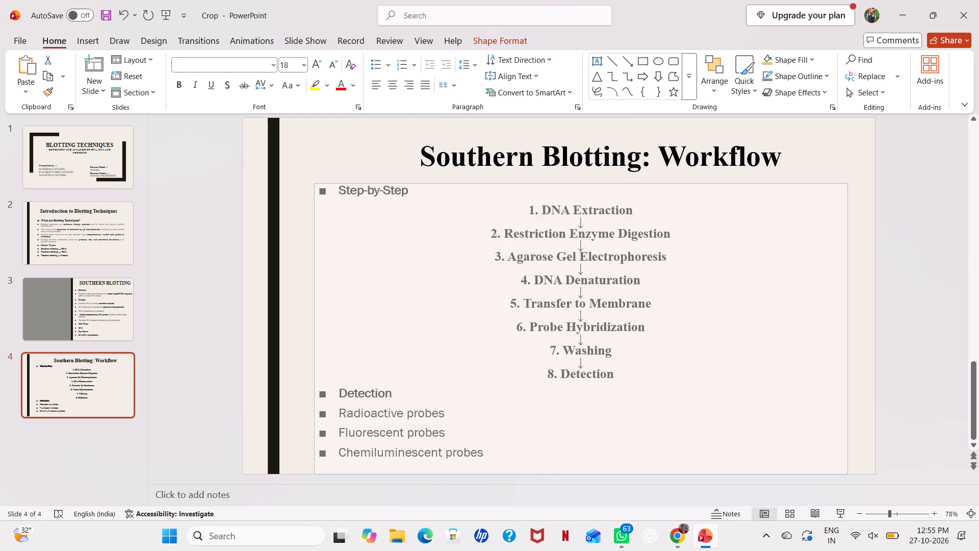
left_click_drag(847, 184, 847, 192)
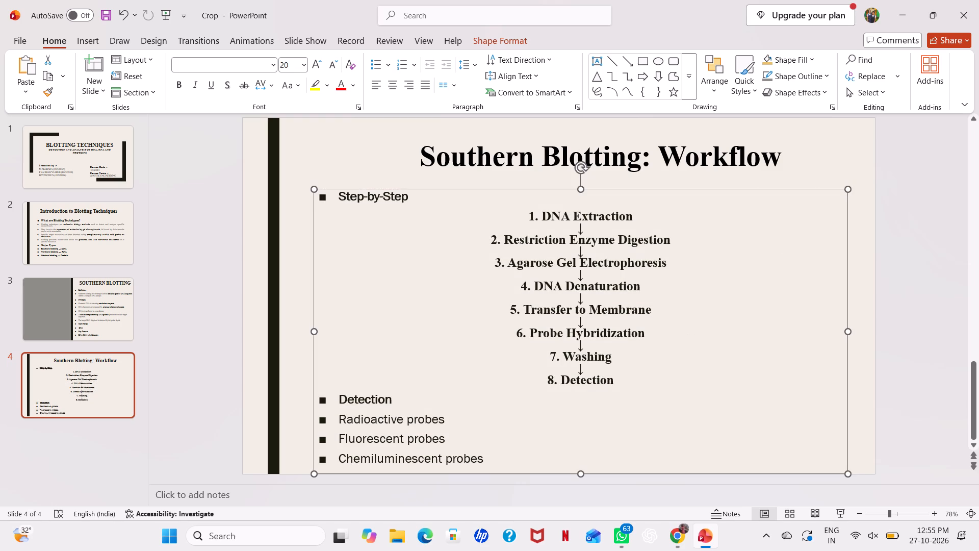
Change the font of all of slide 4's body text to Times New Roman.
left_click(374, 238)
left_click_drag(336, 193, 481, 382)
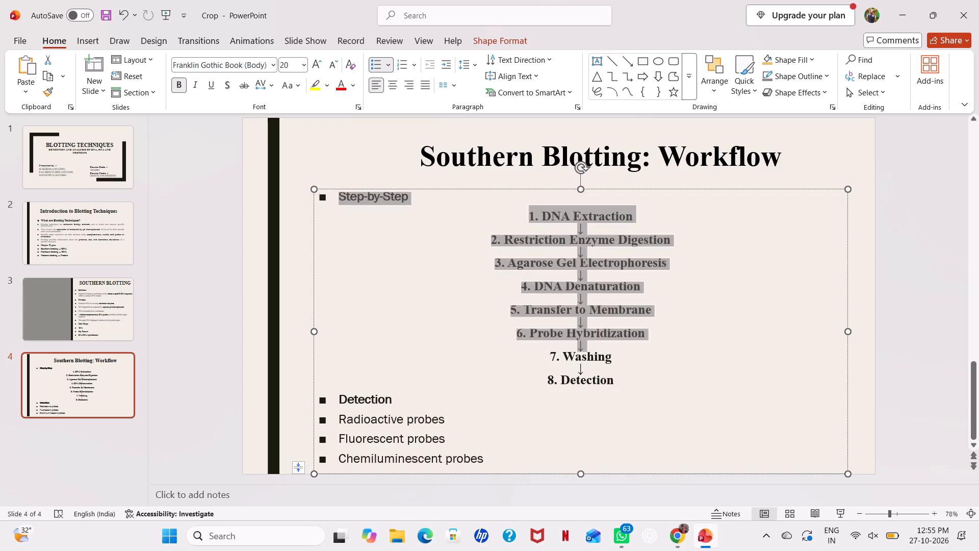
left_click_drag(481, 382, 543, 465)
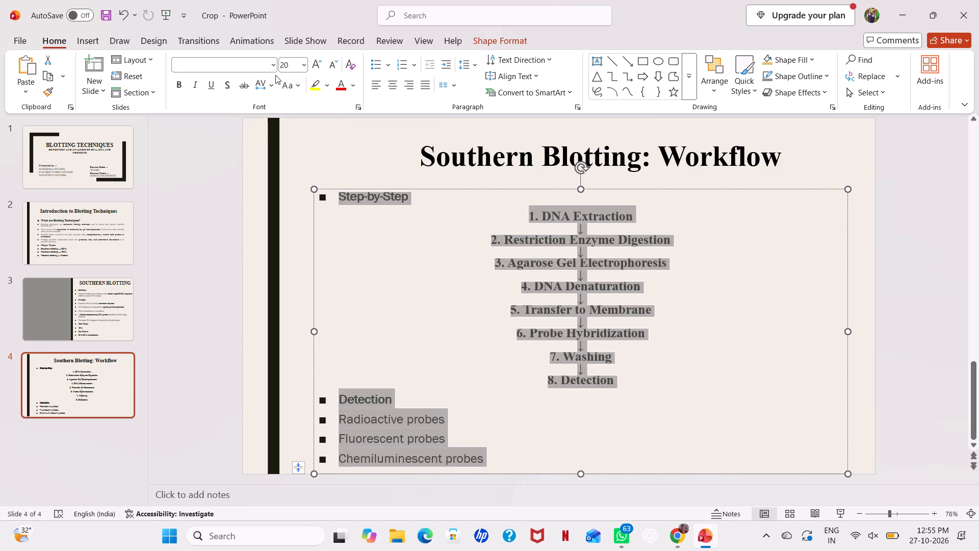
left_click(274, 65)
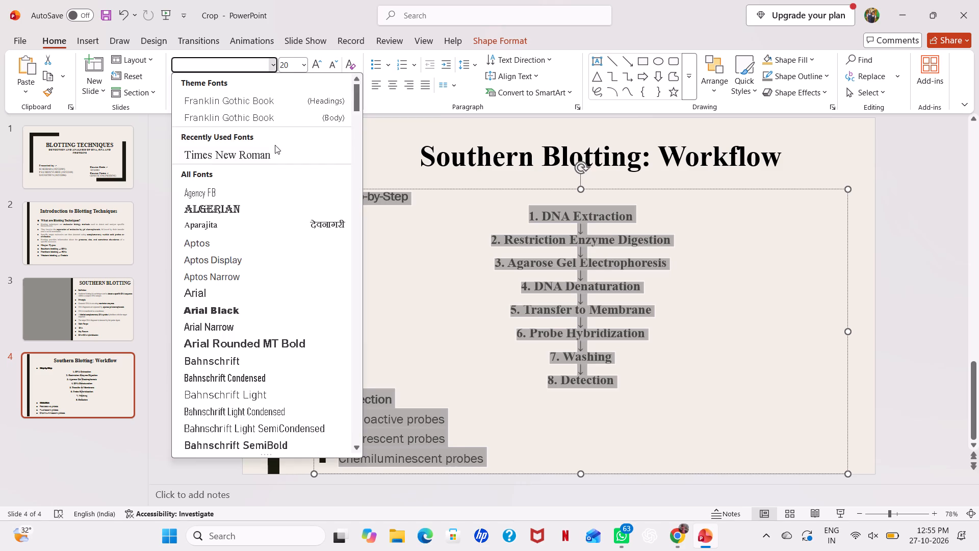
left_click(275, 153)
left_click(496, 340)
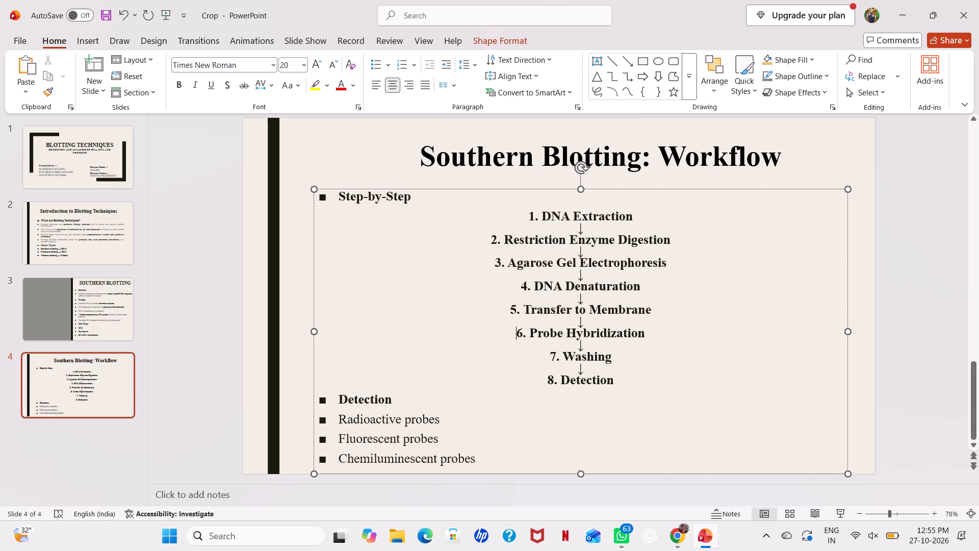
Remove the bold formatting from the numbered workflow steps, "1. DNA Extraction" to "8. Detection", on slide 4.
left_click_drag(518, 218, 522, 219)
left_click_drag(522, 219, 619, 381)
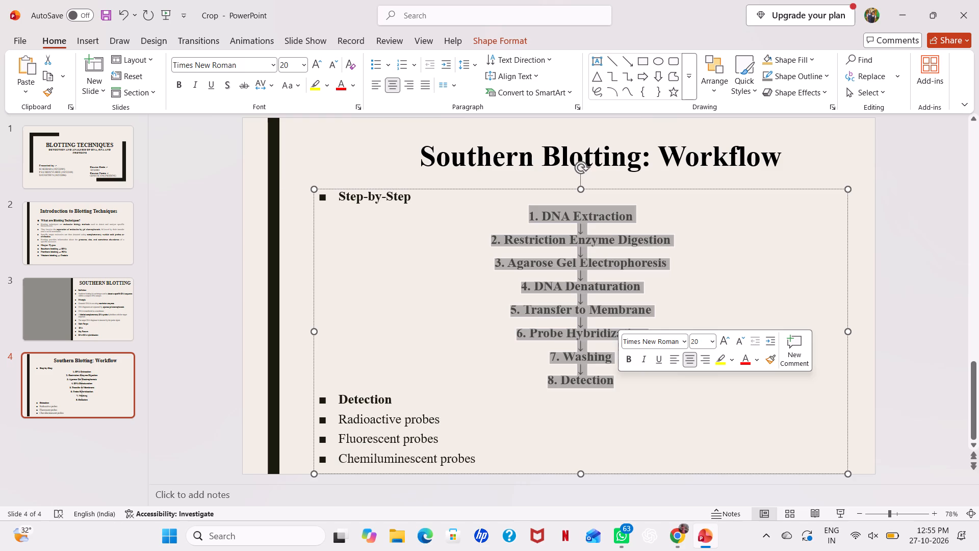
left_click(183, 91)
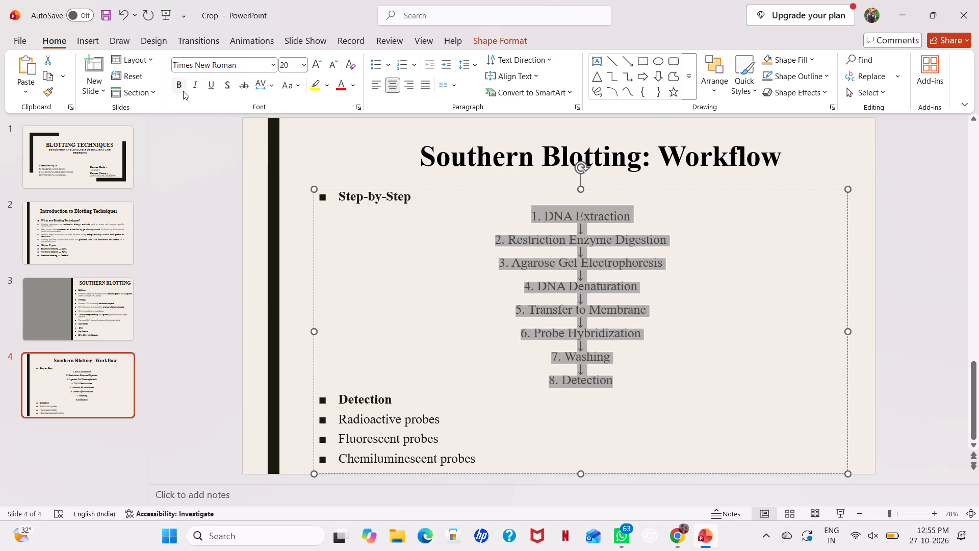
left_click(431, 259)
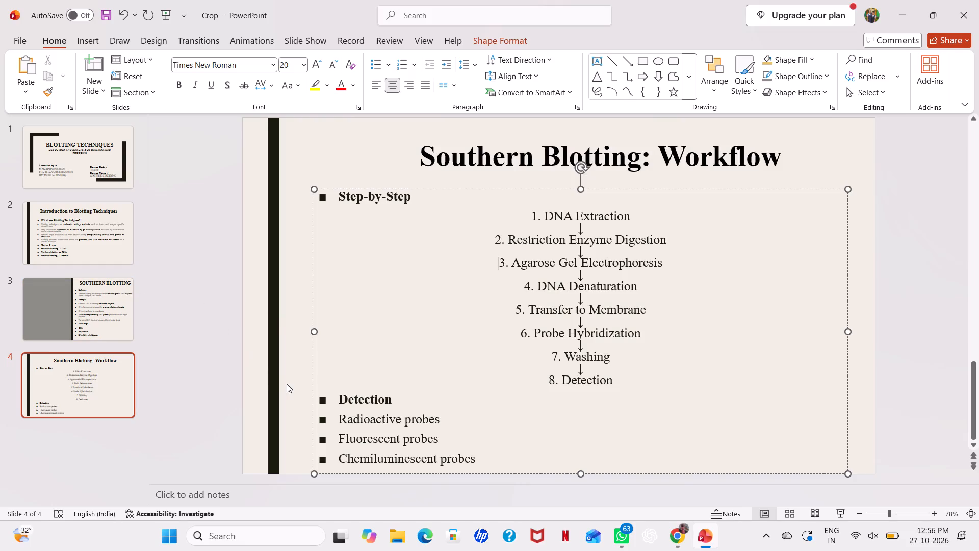
left_click(129, 447)
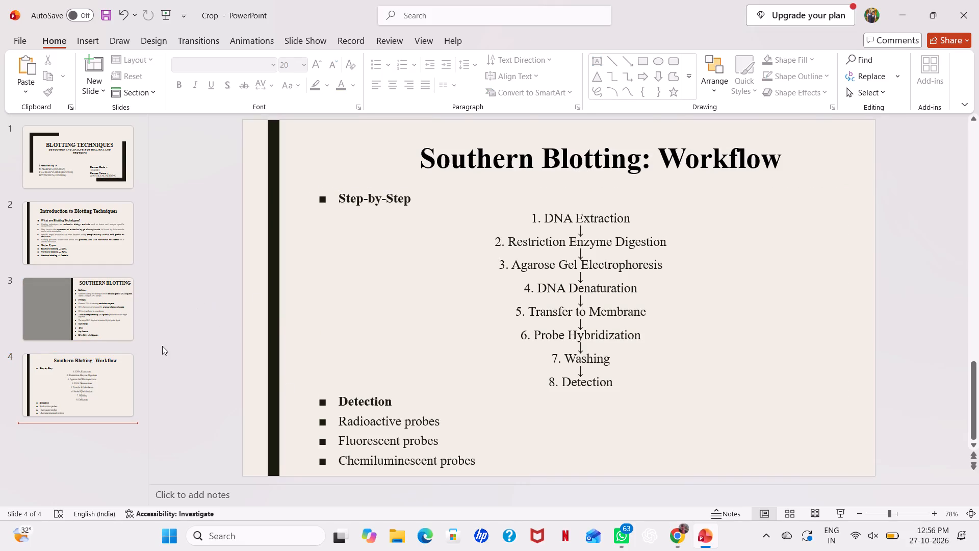
Turn on AutoSave by uploading the presentation to the personal OneDrive under the name "Technical presentation".
left_click(80, 13)
left_click(478, 214)
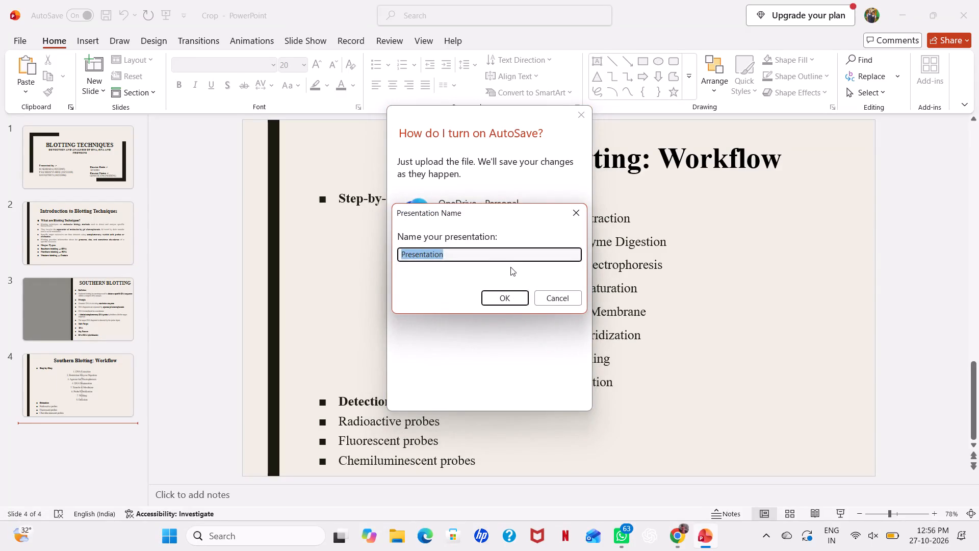
left_click(498, 257)
key("BackSpace")
key("BackSpace")
key("BackSpace")
key("BackSpace")
key("BackSpace")
key("BackSpace")
key("BackSpace")
key("BackSpace")
key("BackSpace")
key("BackSpace")
key("BackSpace")
key("BackSpace")
key("BackSpace")
key("BackSpace")
key("BackSpace")
key("BackSpace")
key("BackSpace")
key("BackSpace")
key("BackSpace")
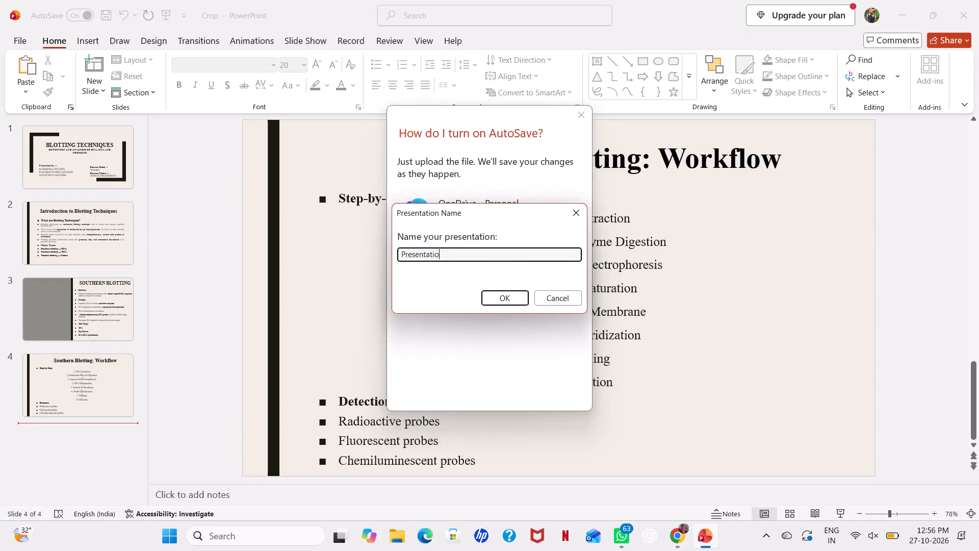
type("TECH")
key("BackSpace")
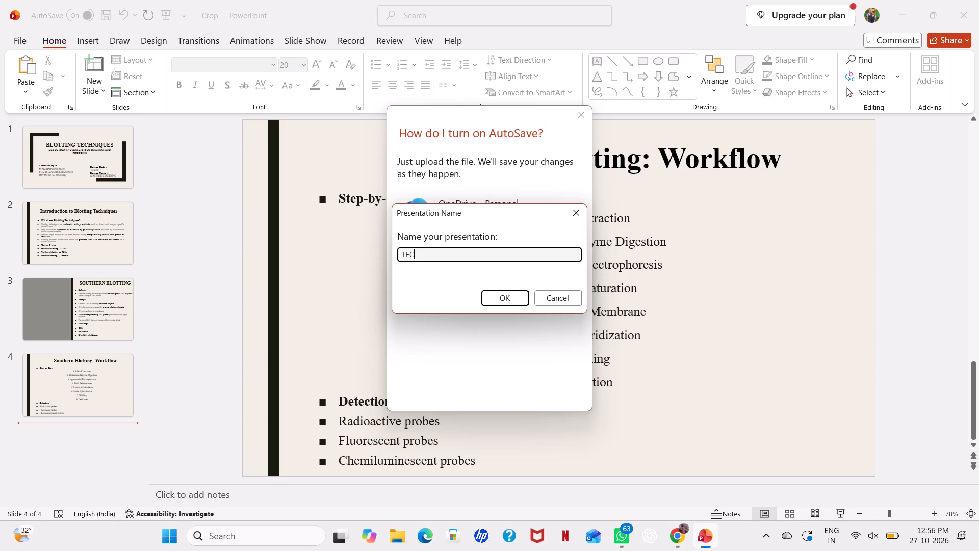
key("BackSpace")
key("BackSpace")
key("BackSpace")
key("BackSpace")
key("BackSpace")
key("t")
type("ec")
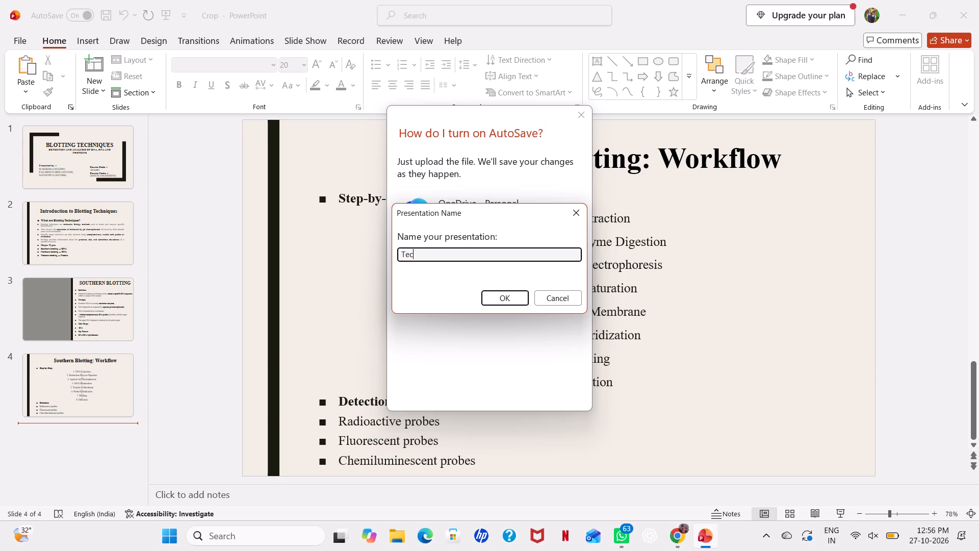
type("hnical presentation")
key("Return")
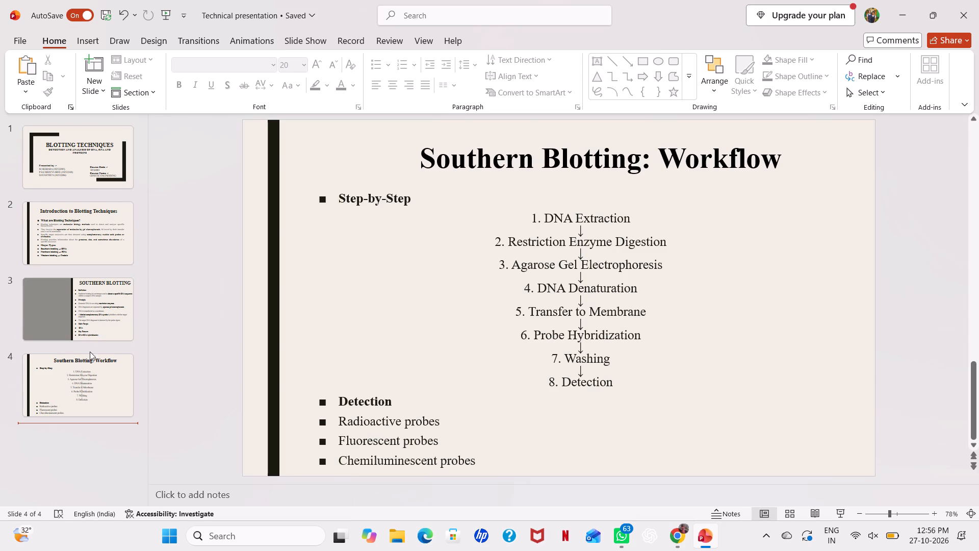
Add a new slide 5 after slide 4 using the Picture with Caption layout.
left_click(87, 439)
left_click(99, 88)
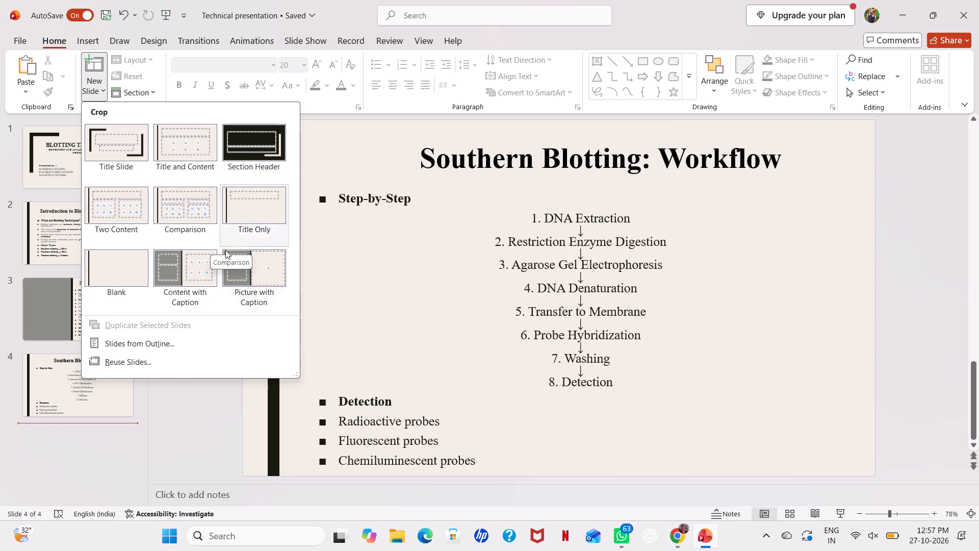
left_click(251, 267)
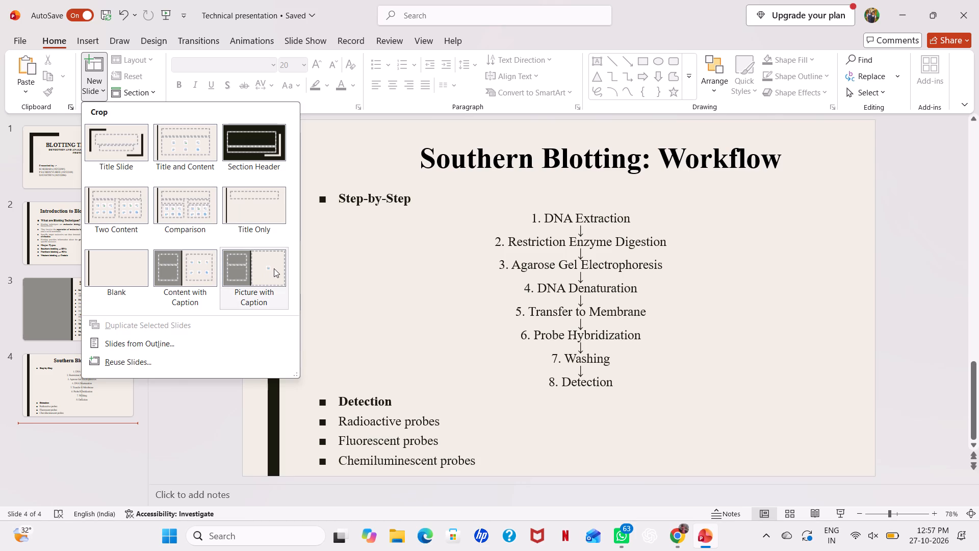
left_click(274, 268)
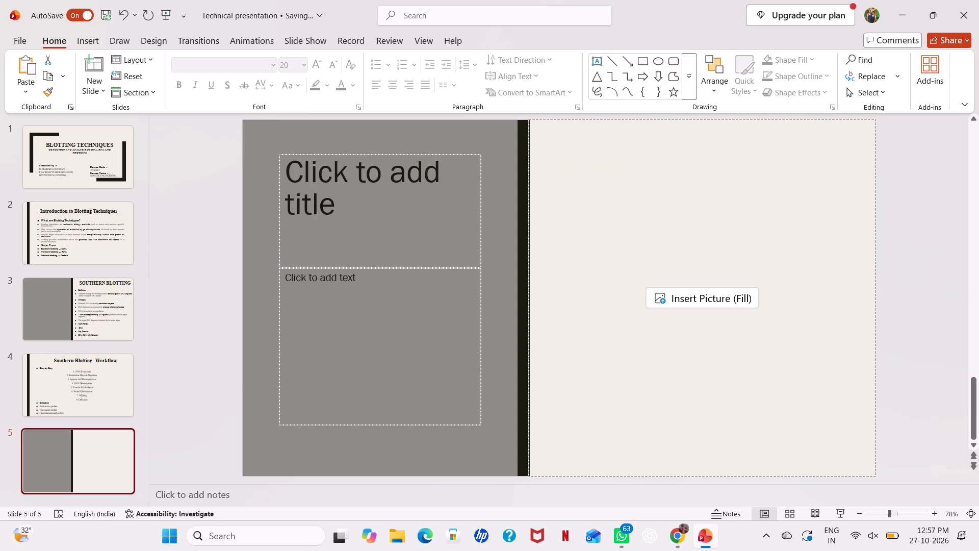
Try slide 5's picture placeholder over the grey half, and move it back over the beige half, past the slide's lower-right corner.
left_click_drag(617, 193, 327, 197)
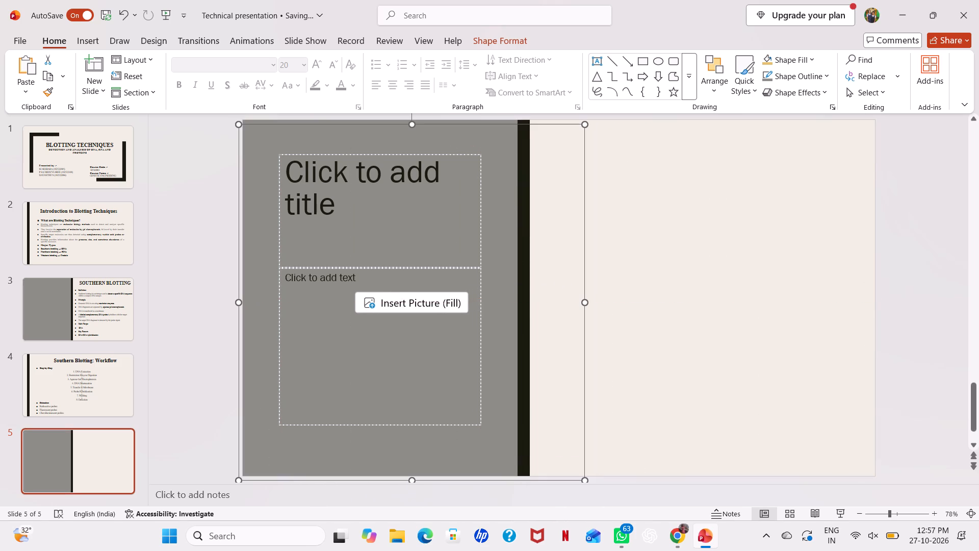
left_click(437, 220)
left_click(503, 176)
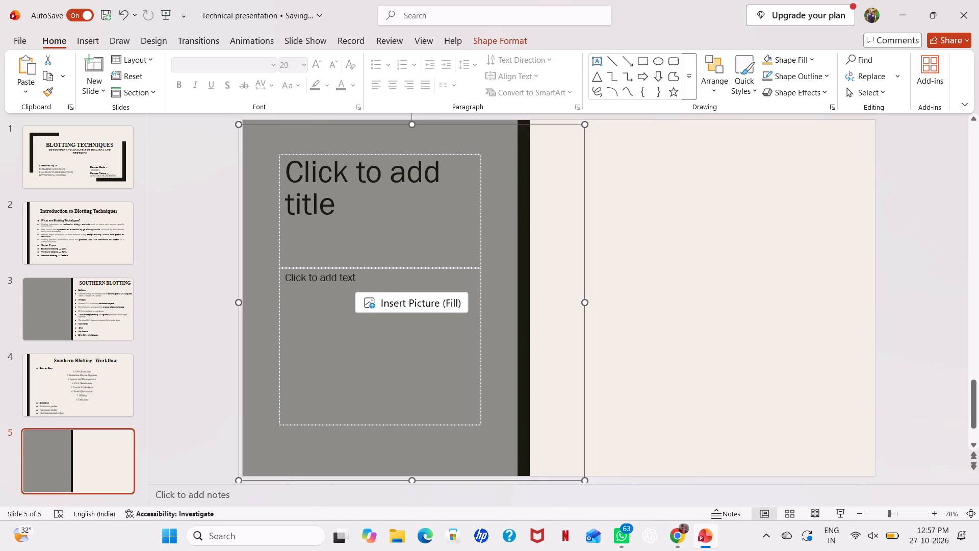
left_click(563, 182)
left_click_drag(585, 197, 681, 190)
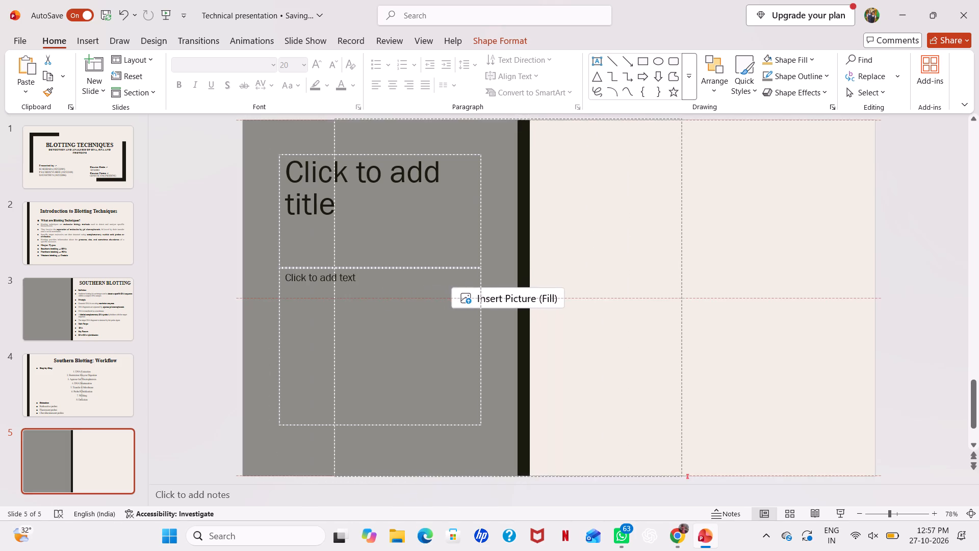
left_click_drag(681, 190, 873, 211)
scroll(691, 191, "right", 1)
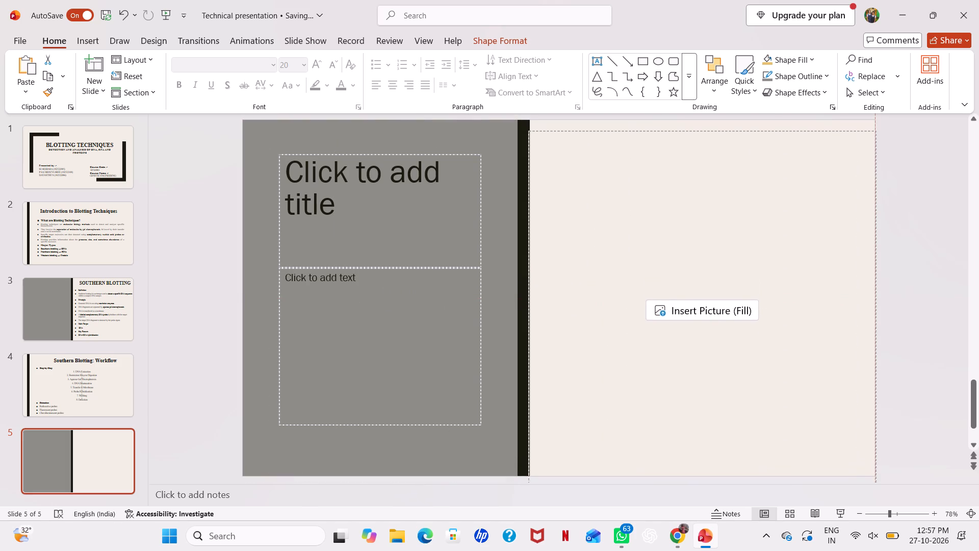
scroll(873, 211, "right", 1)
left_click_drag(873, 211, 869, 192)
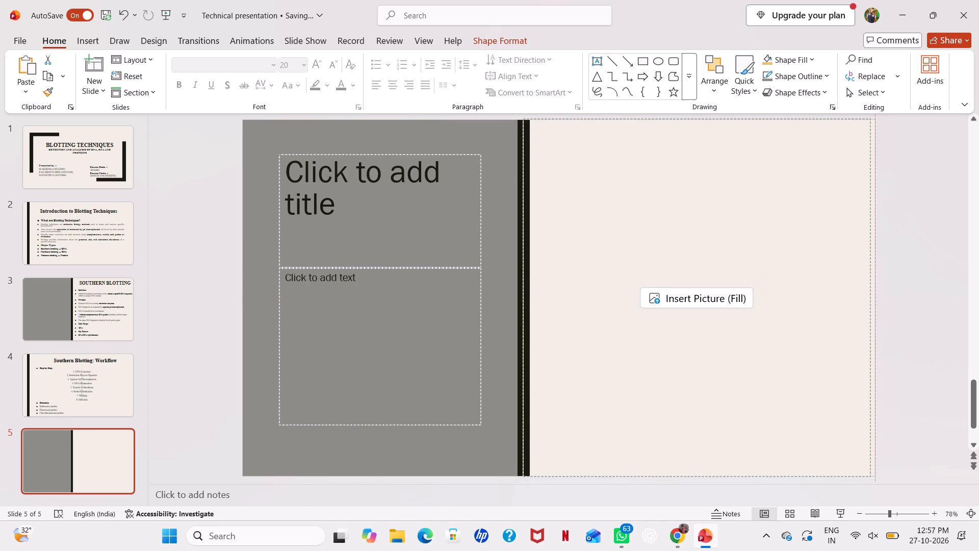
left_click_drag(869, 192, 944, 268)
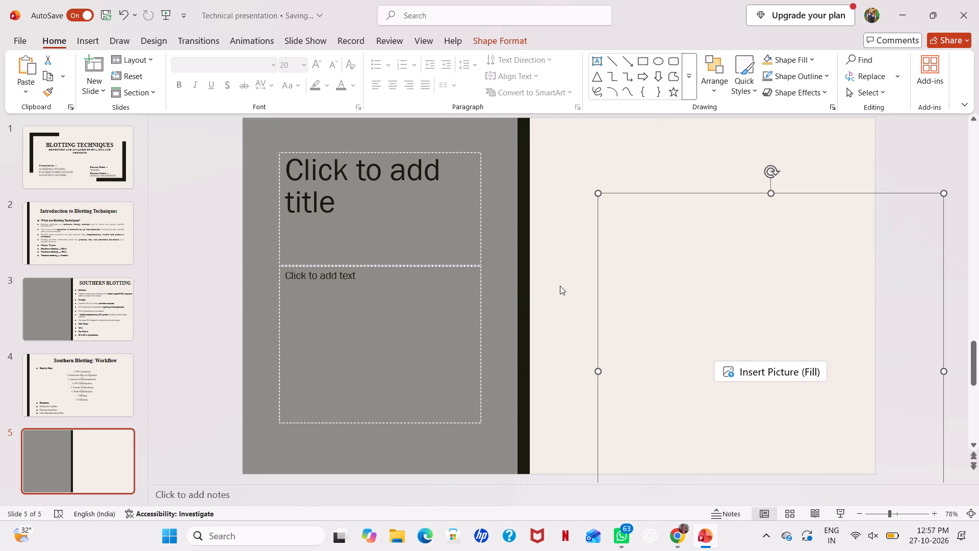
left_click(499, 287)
Move slide 5's title and text placeholders from the grey half onto the beige half, with the title above the text.
left_click_drag(481, 252, 813, 235)
scroll(696, 232, "right", 1)
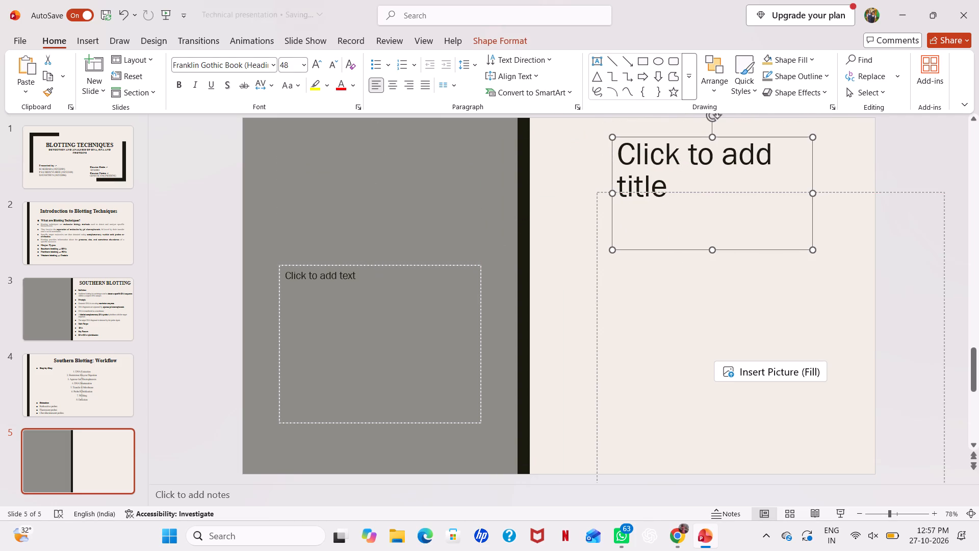
left_click(455, 273)
left_click_drag(437, 265, 764, 263)
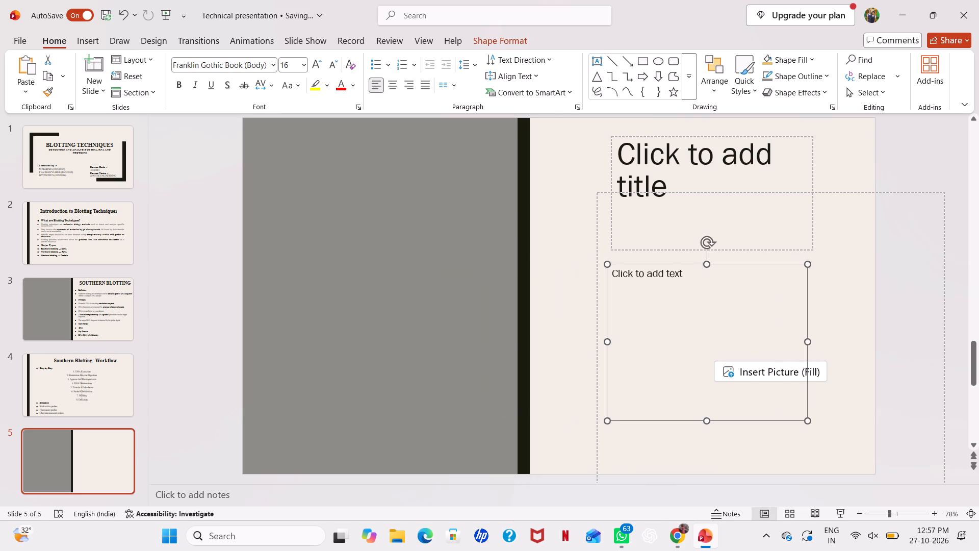
Move slide 5's picture placeholder onto the grey half and narrow it to end at the black vertical bar.
left_click(597, 220)
left_click_drag(597, 220, 468, 209)
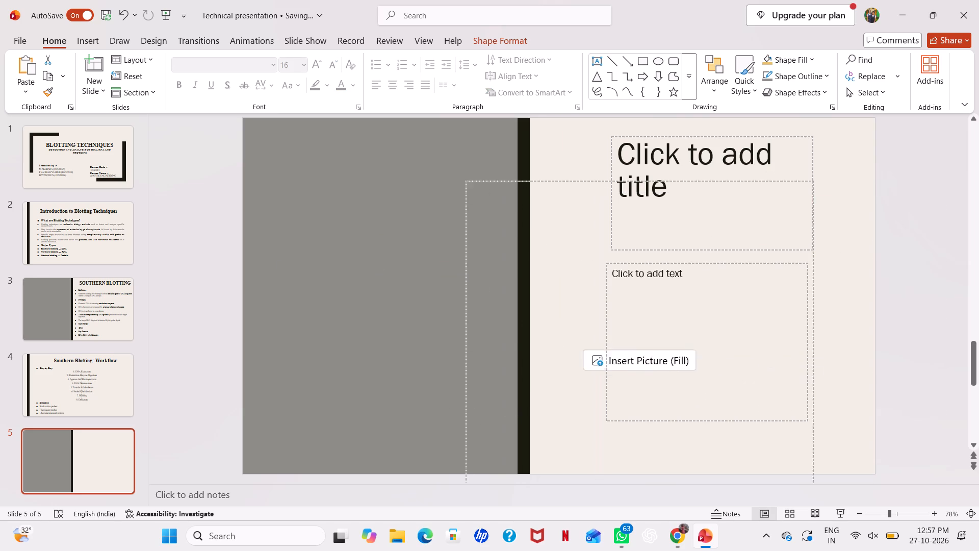
left_click_drag(468, 209, 305, 161)
scroll(479, 216, "down", 3, "ctrl")
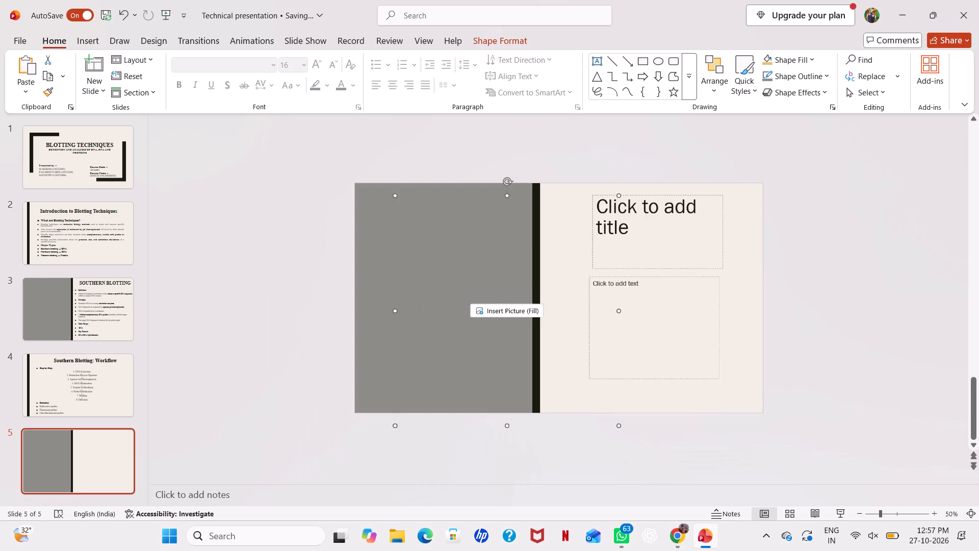
left_click_drag(395, 227, 388, 223)
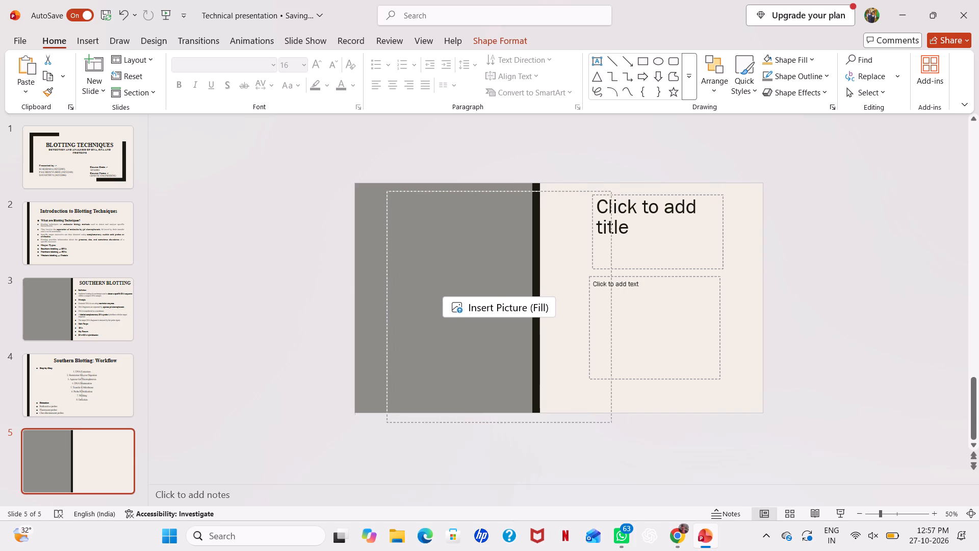
left_click_drag(388, 223, 356, 217)
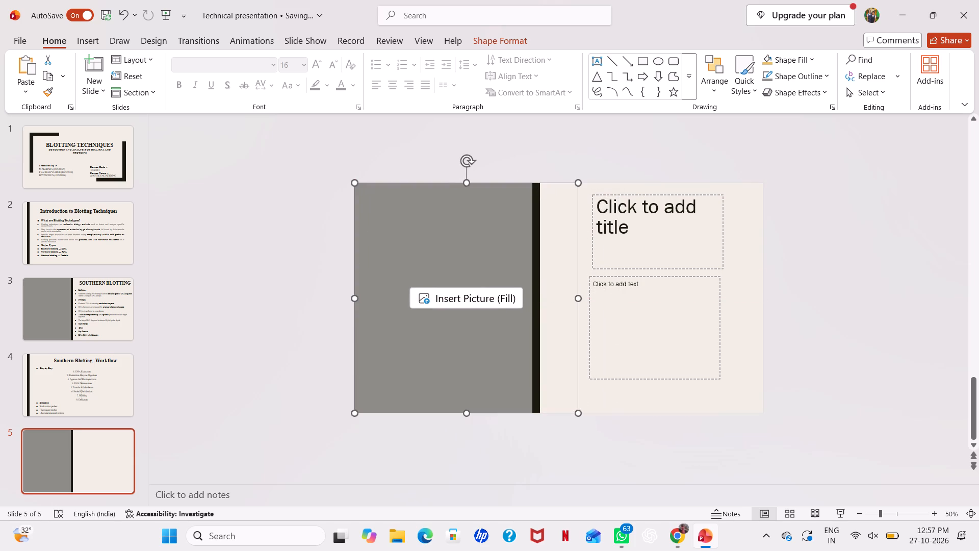
left_click_drag(579, 302, 534, 302)
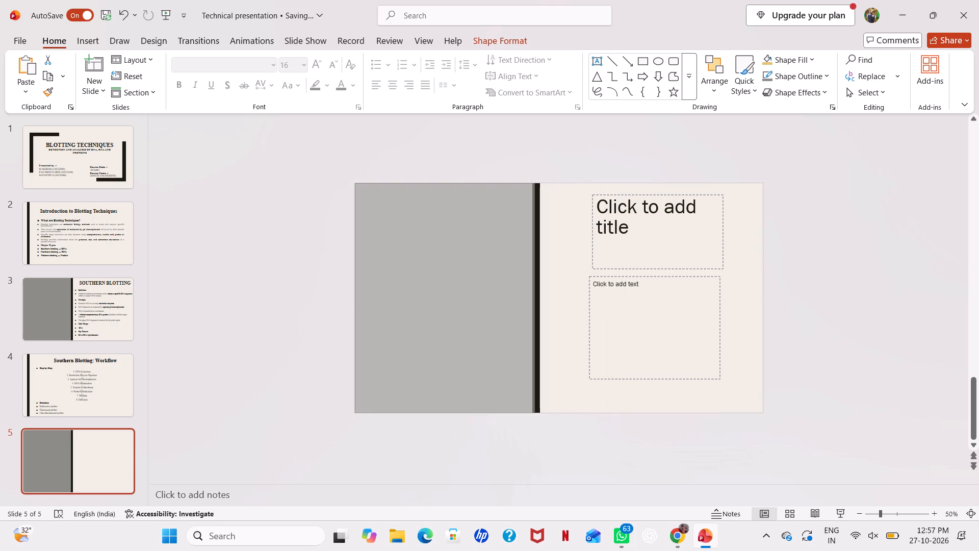
left_click_drag(534, 302, 532, 302)
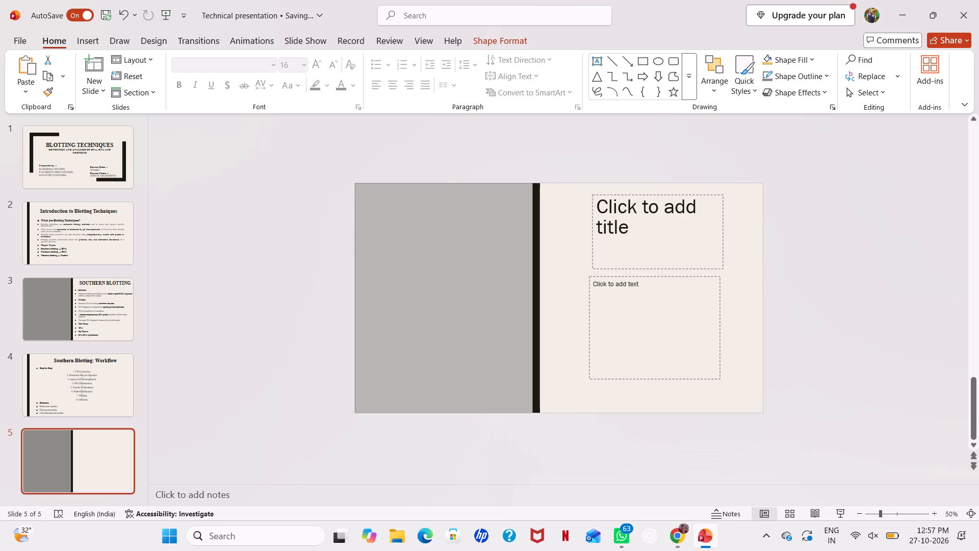
left_click_drag(532, 302, 532, 302)
left_click(276, 357)
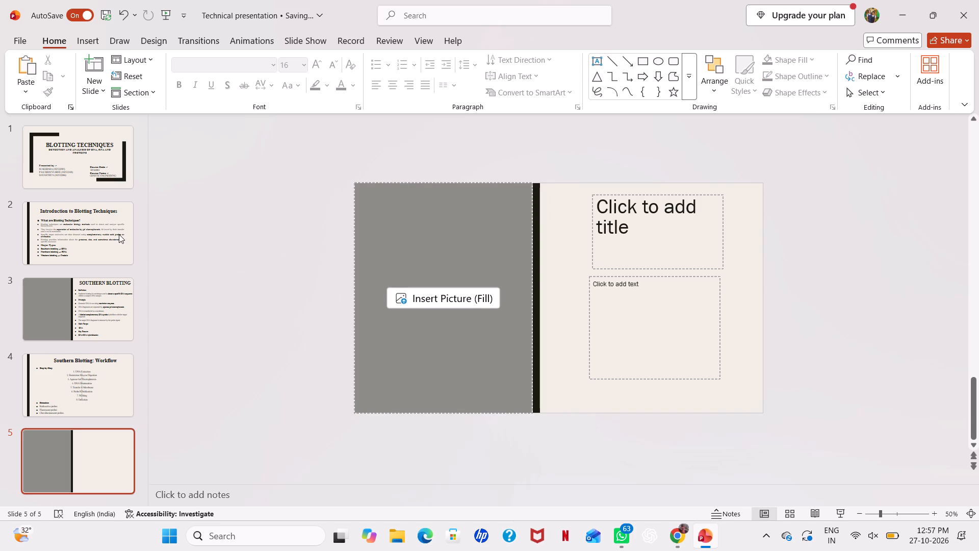
On slide 3, move the picture placeholder behind the text onto the grey half and narrow it to end at the black bar.
left_click(91, 328)
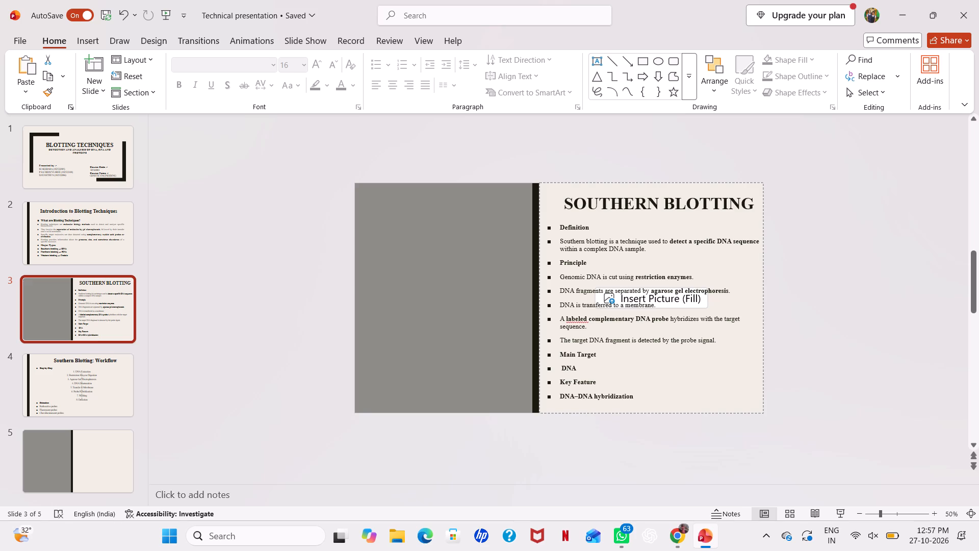
left_click_drag(754, 413, 562, 415)
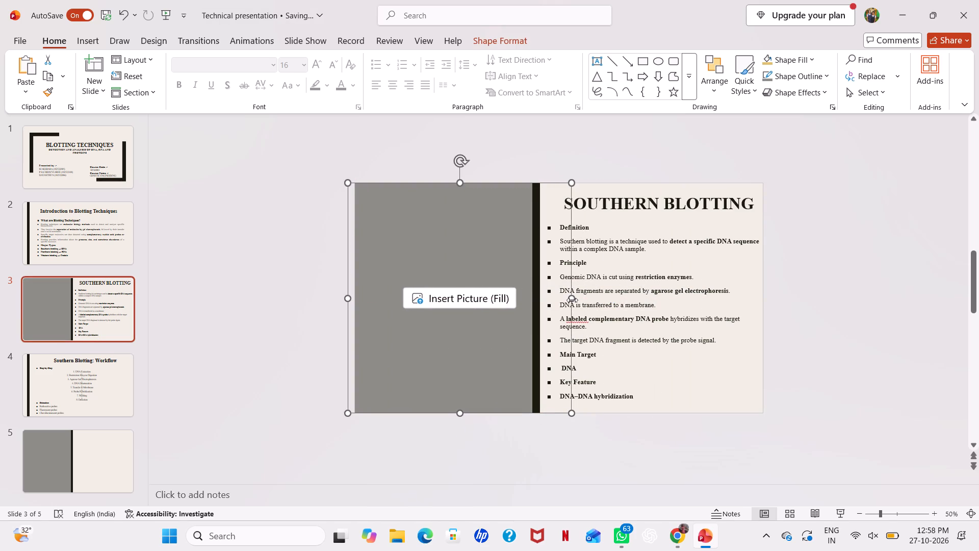
left_click_drag(572, 300, 540, 299)
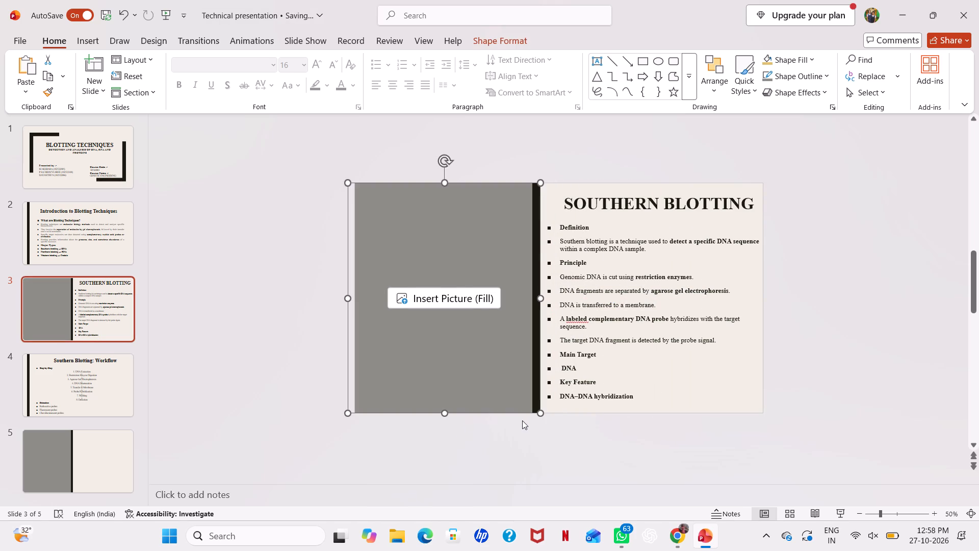
left_click_drag(516, 414, 522, 414)
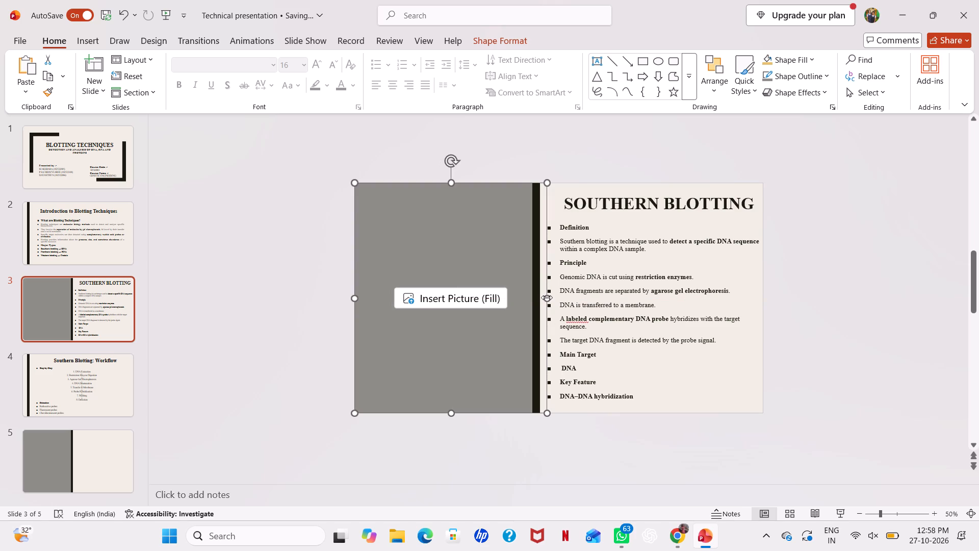
left_click_drag(547, 297, 532, 300)
left_click(579, 437)
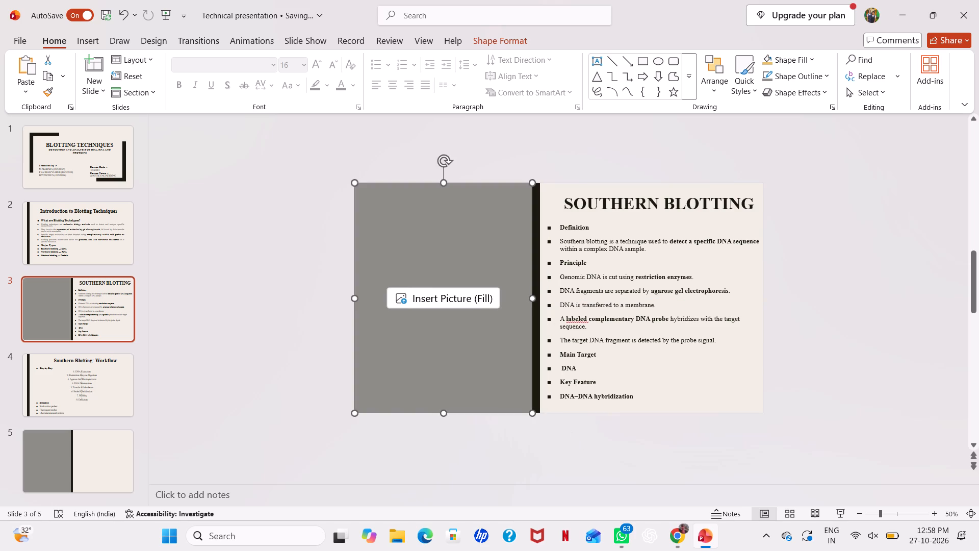
left_click(522, 281)
left_click(668, 440)
left_click(90, 460)
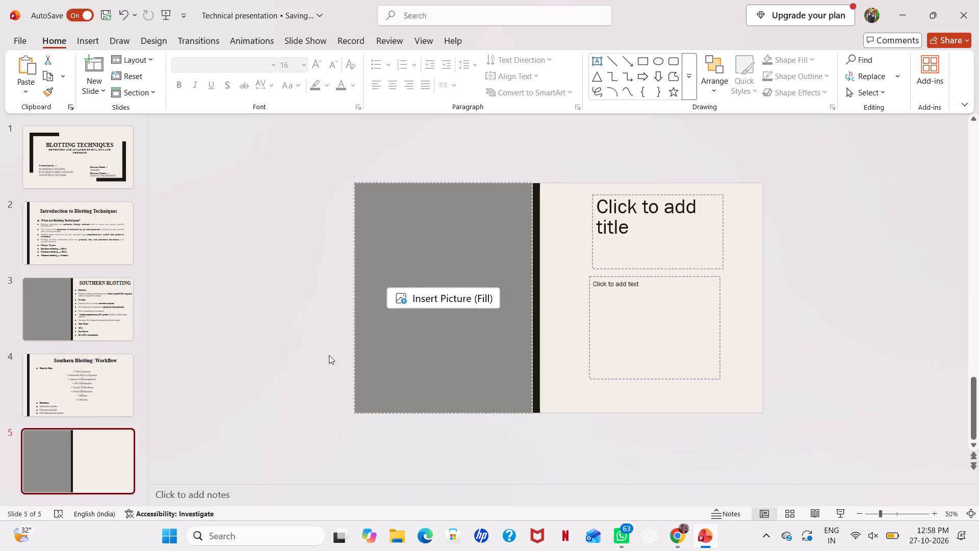
left_click(677, 235)
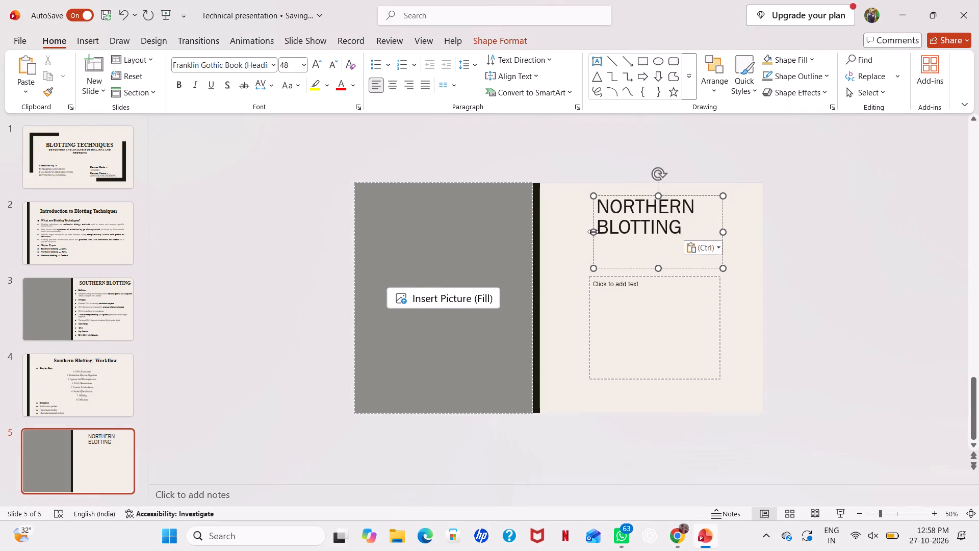
Widen slide 5's title box on both sides and shorten it so NORTHERN BLOTTING fits on a single line.
left_click_drag(593, 232, 553, 232)
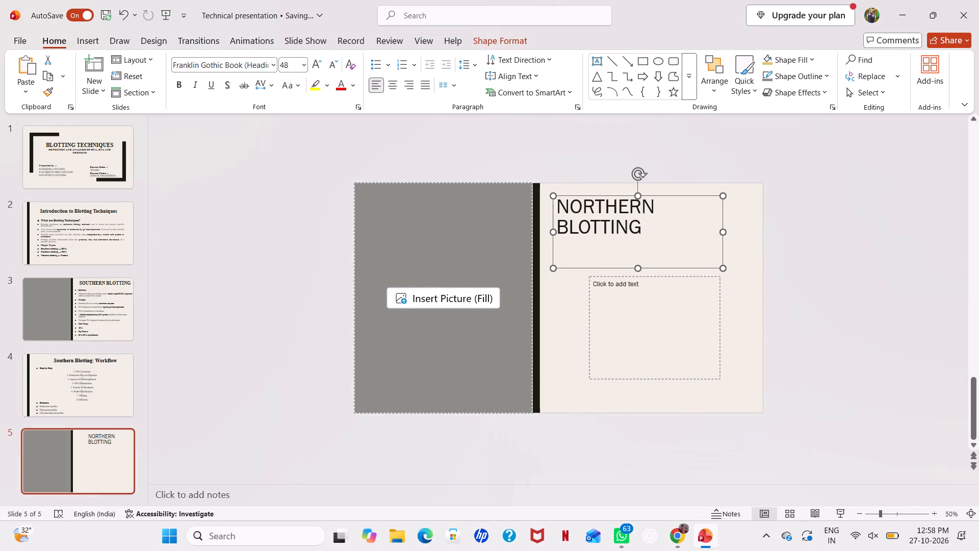
left_click_drag(724, 232, 746, 232)
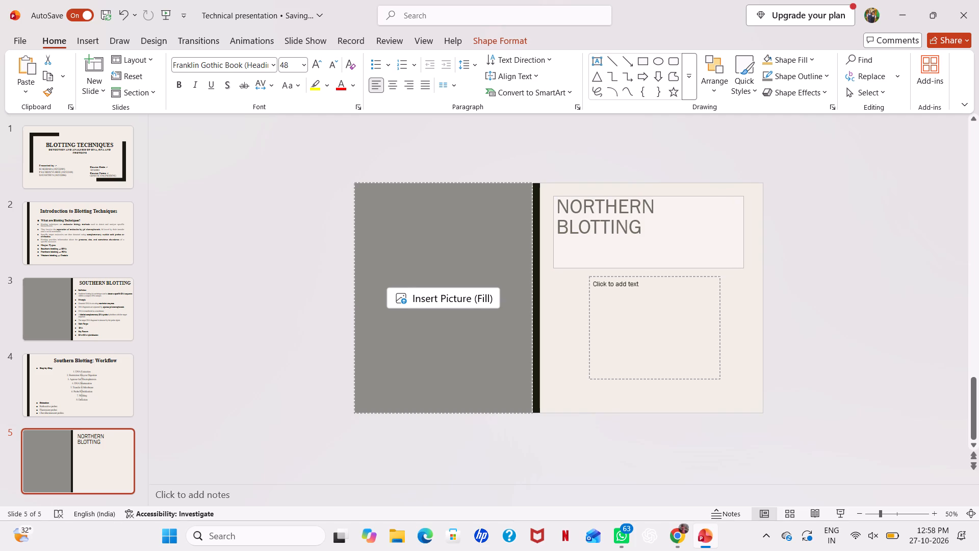
left_click_drag(746, 232, 751, 232)
left_click_drag(652, 266, 650, 226)
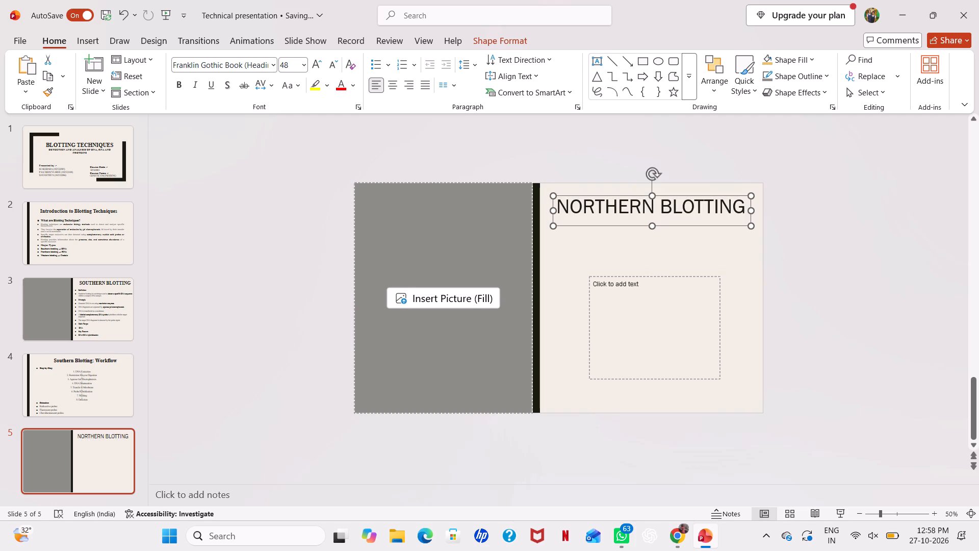
Format slide 5's title as bold, centred Times New Roman at size 44.
left_click_drag(558, 207, 776, 199)
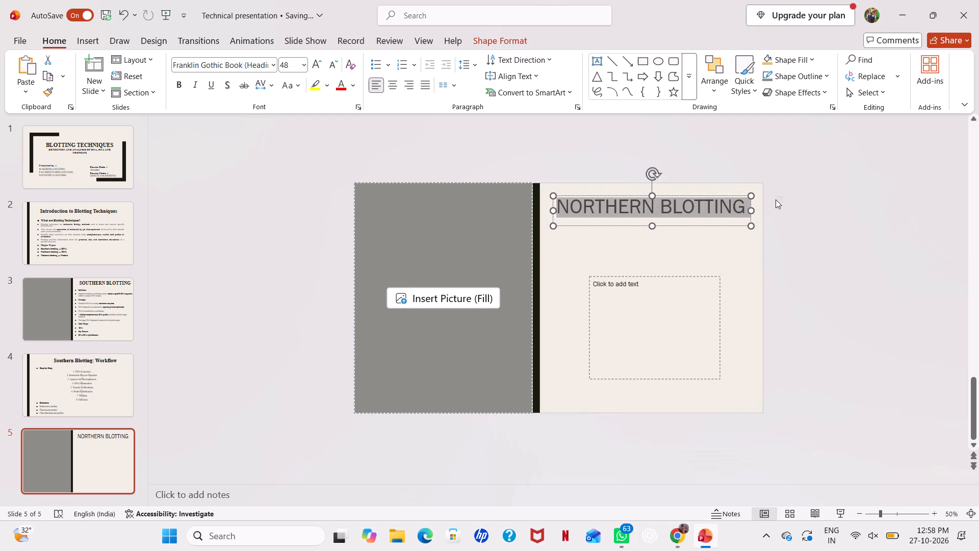
left_click(300, 63)
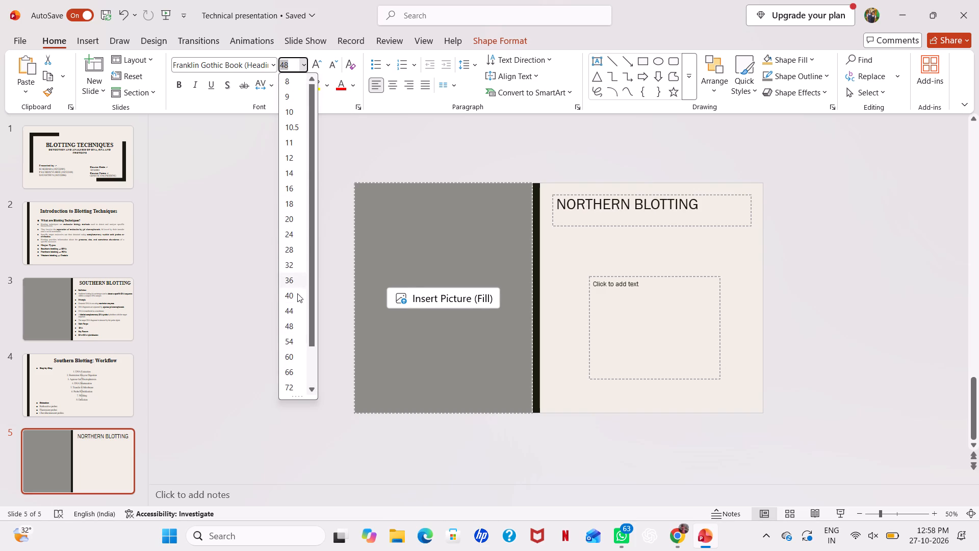
left_click(297, 308)
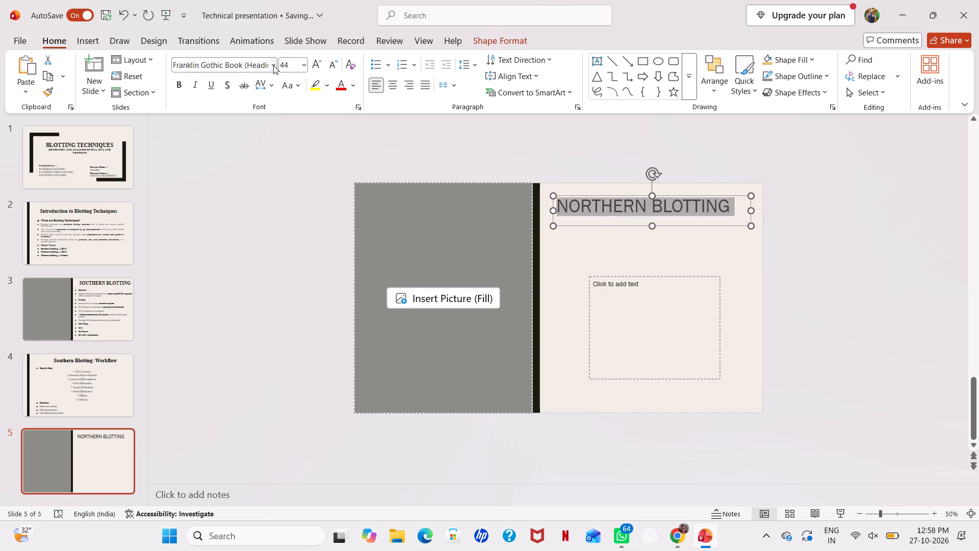
left_click(273, 65)
left_click(279, 159)
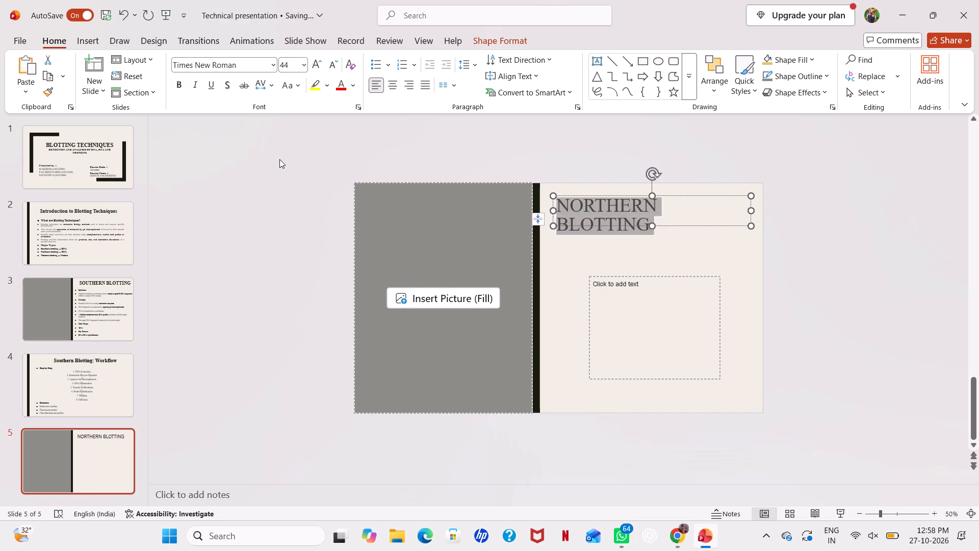
left_click(182, 81)
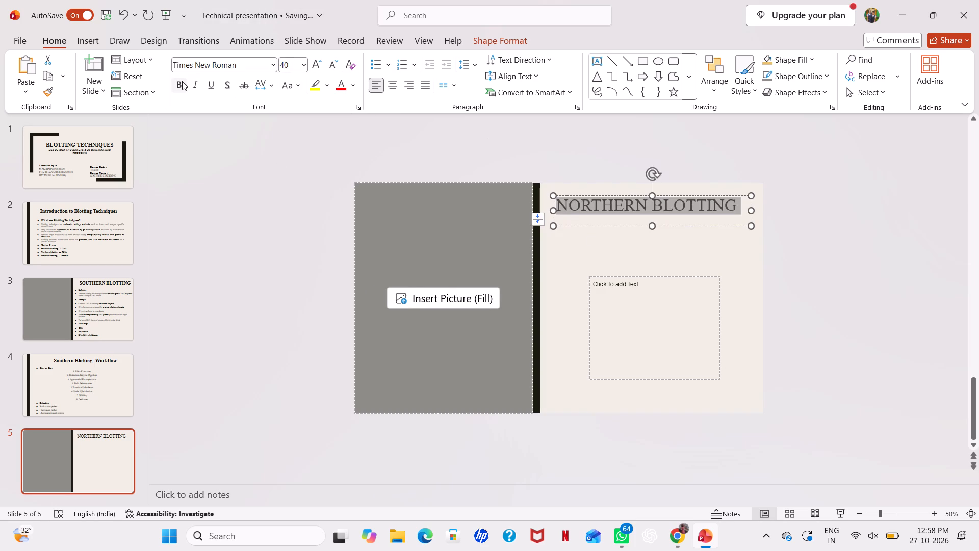
left_click(641, 246)
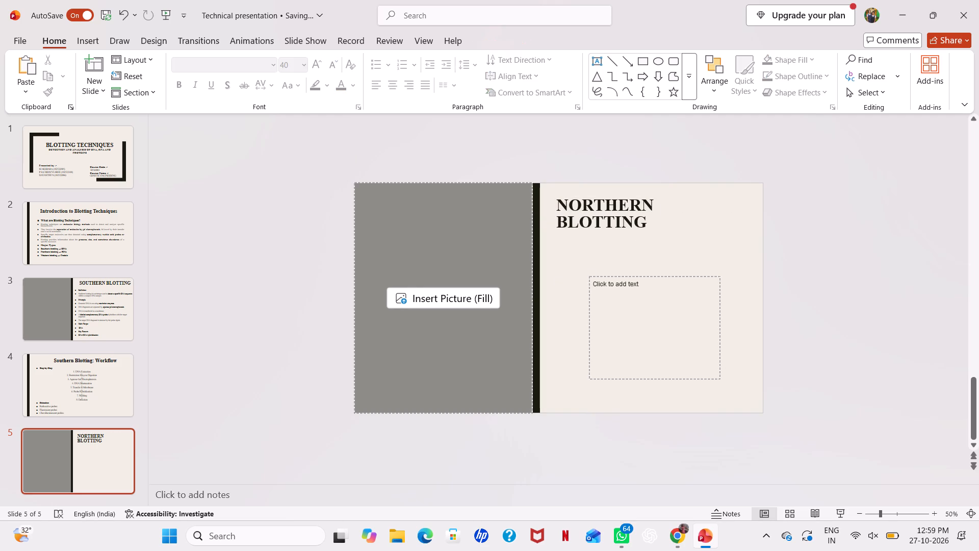
left_click_drag(558, 203, 640, 227)
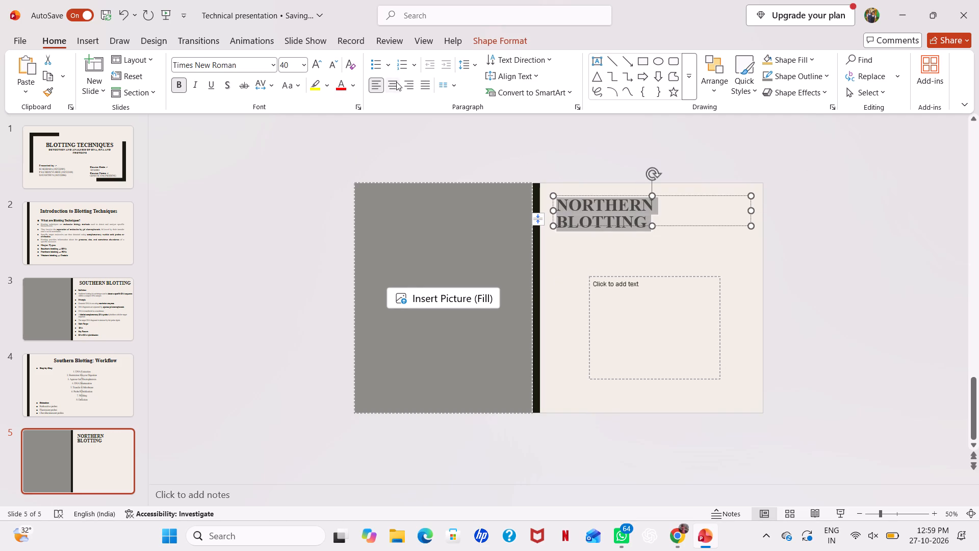
left_click(396, 82)
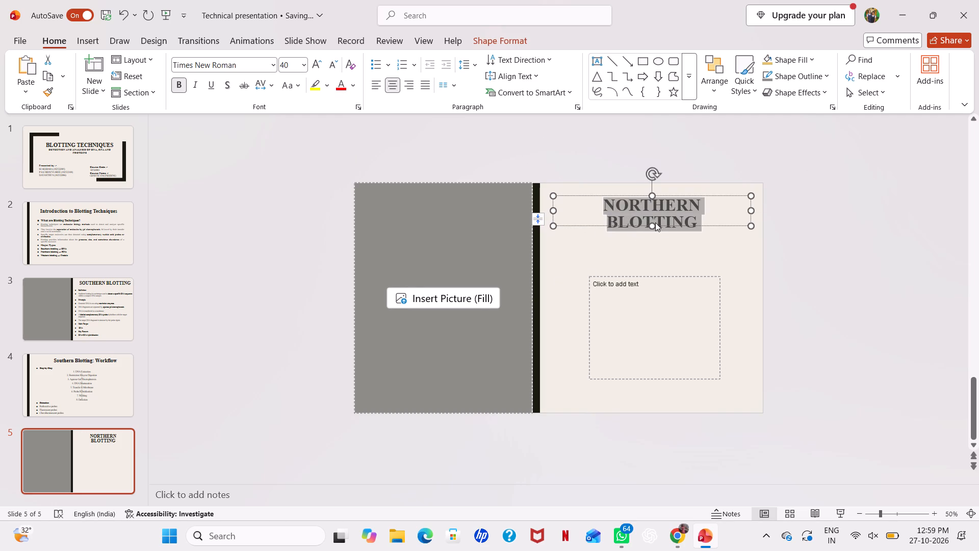
Enlarge slide 5's title box to hold the title on one line and move it to the top of the beige half.
left_click_drag(652, 223, 654, 233)
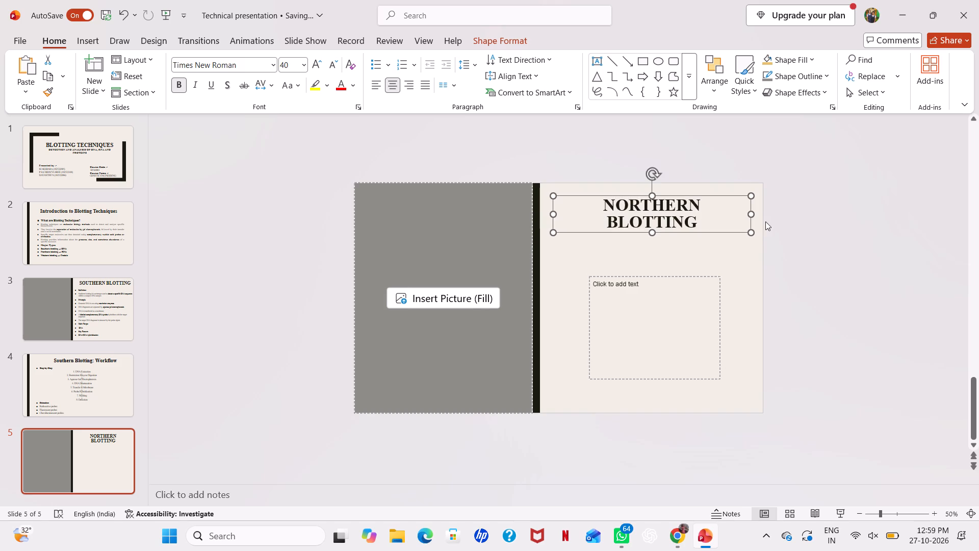
left_click_drag(749, 215, 779, 216)
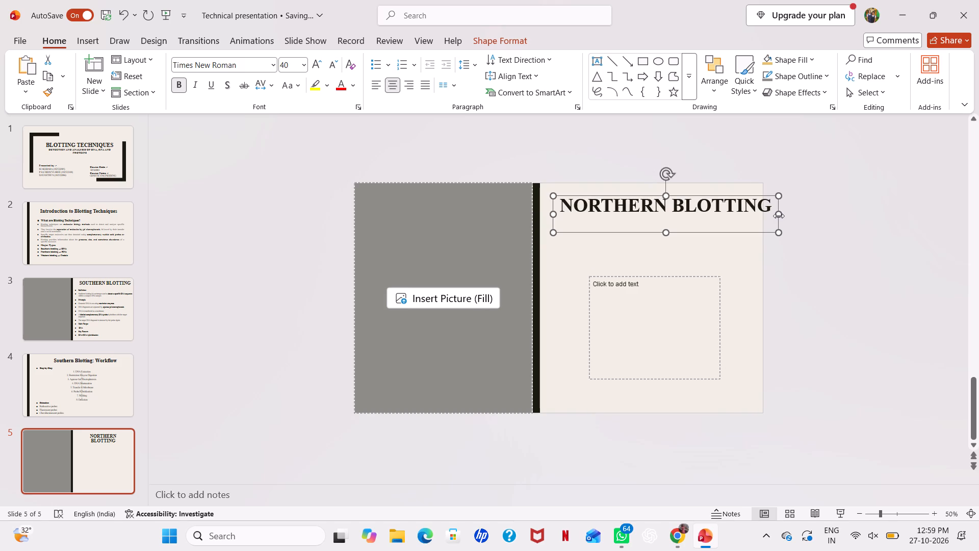
left_click_drag(707, 231, 702, 231)
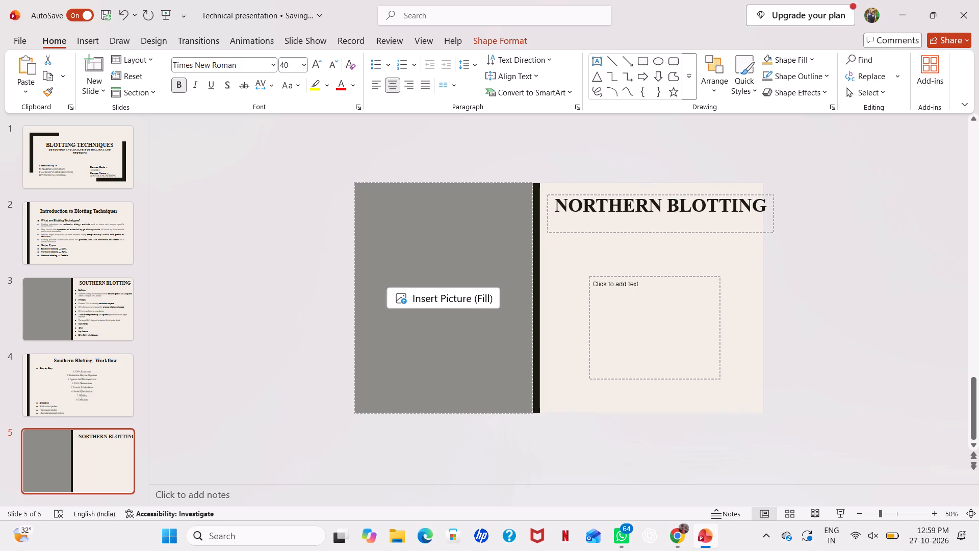
left_click_drag(702, 231, 696, 226)
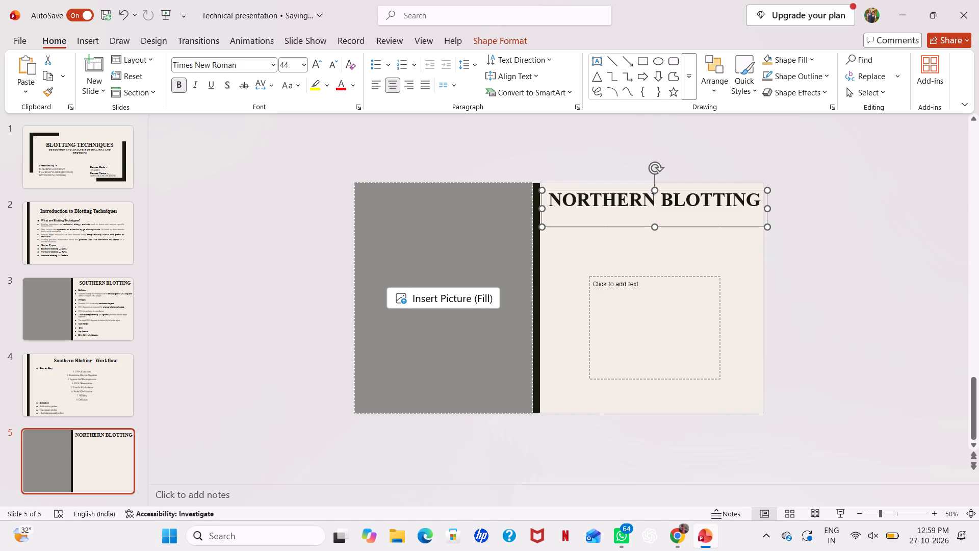
left_click(649, 228)
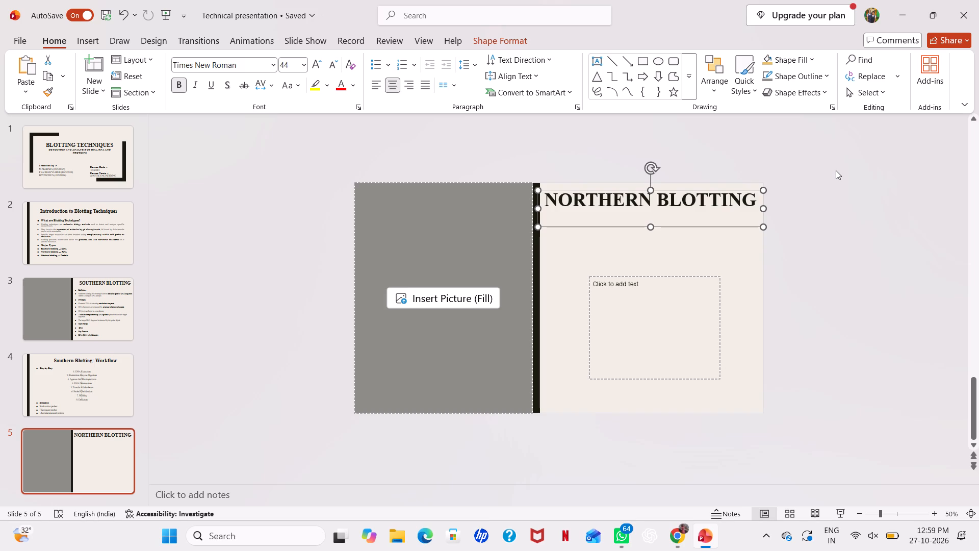
left_click(725, 244)
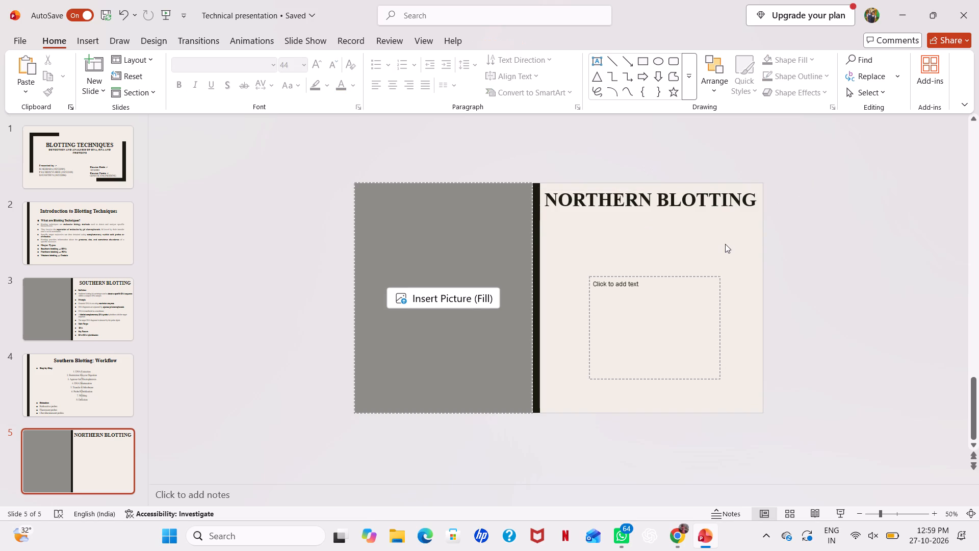
Enlarge slide 5's text placeholder to fill the beige area below the title, nearly to the slide's bottom edge.
left_click(667, 305)
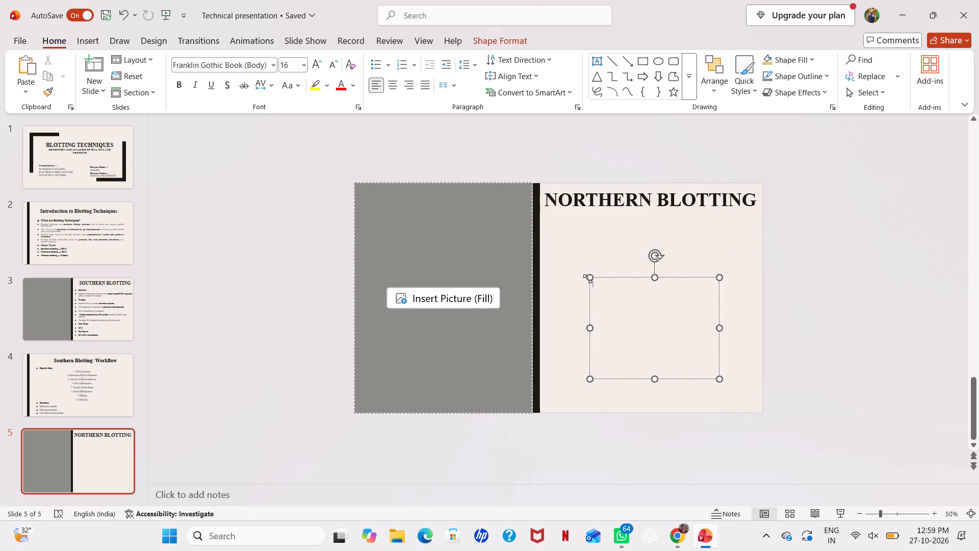
left_click_drag(587, 277, 552, 233)
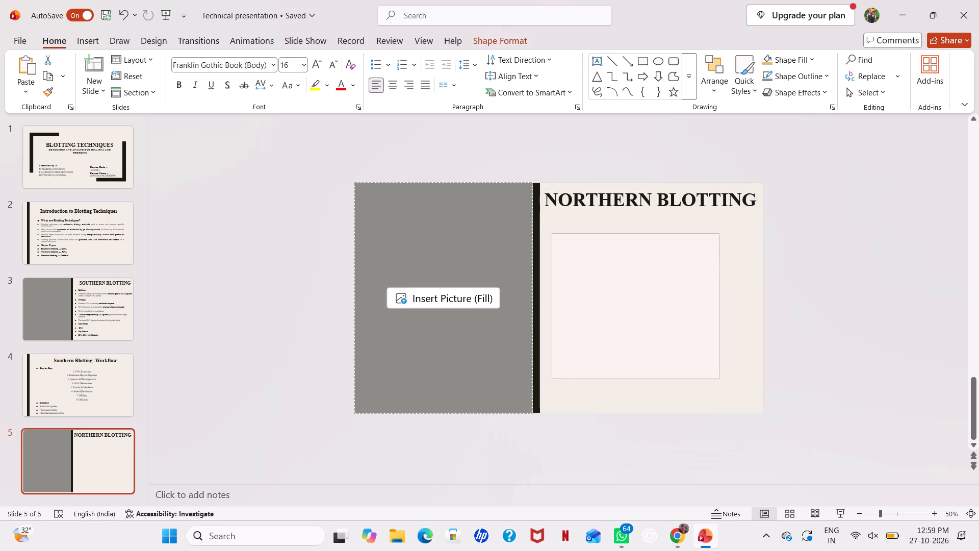
left_click_drag(552, 233, 548, 231)
left_click_drag(719, 233, 750, 219)
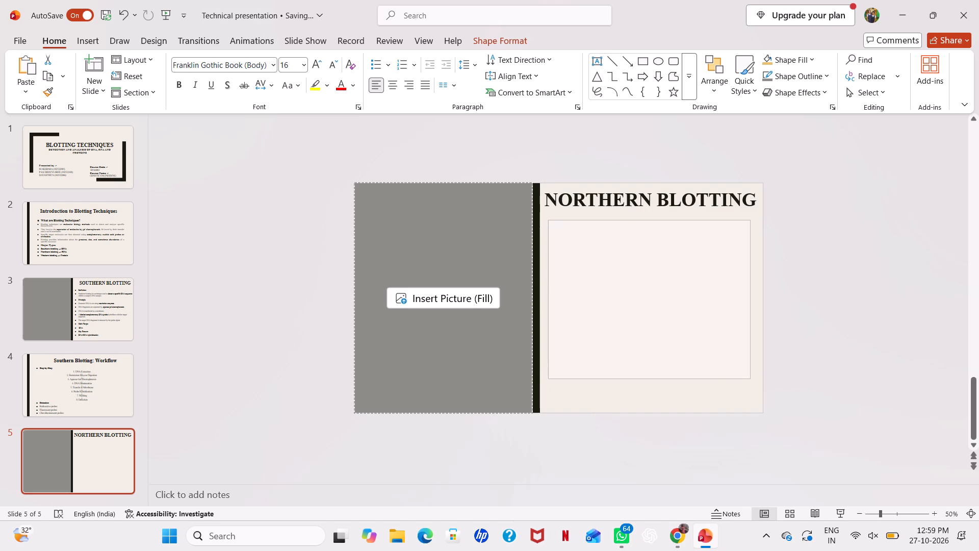
left_click_drag(750, 219, 755, 217)
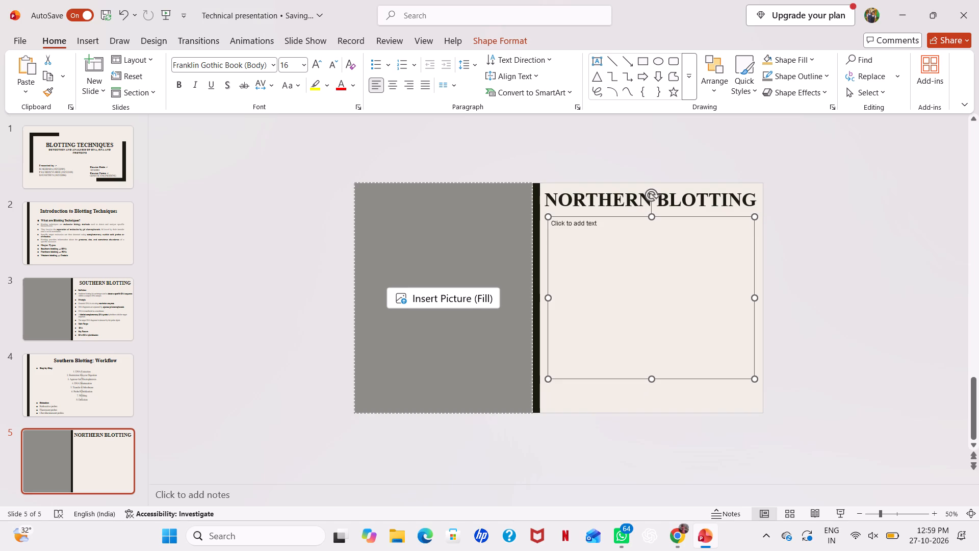
left_click_drag(653, 378, 653, 392)
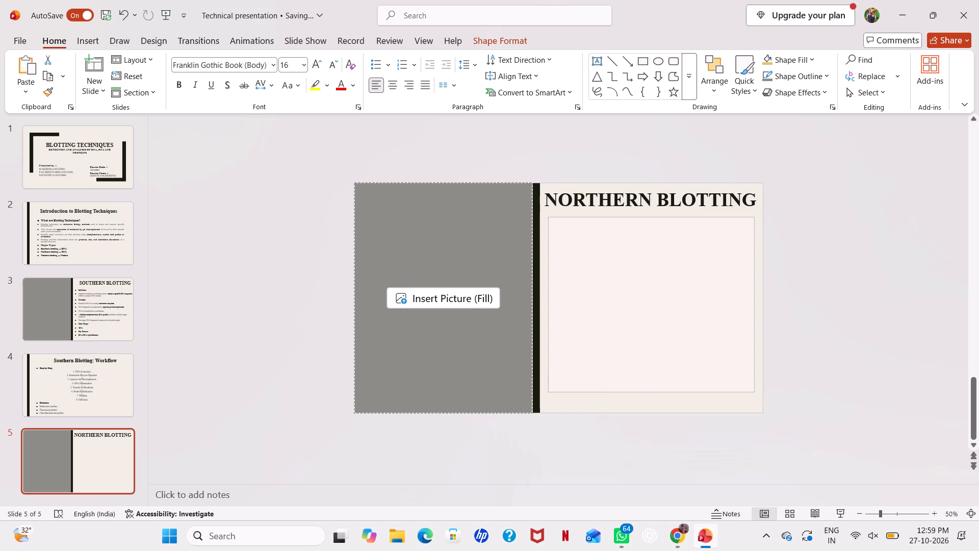
left_click_drag(653, 392, 653, 399)
left_click_drag(653, 399, 654, 404)
left_click(681, 540)
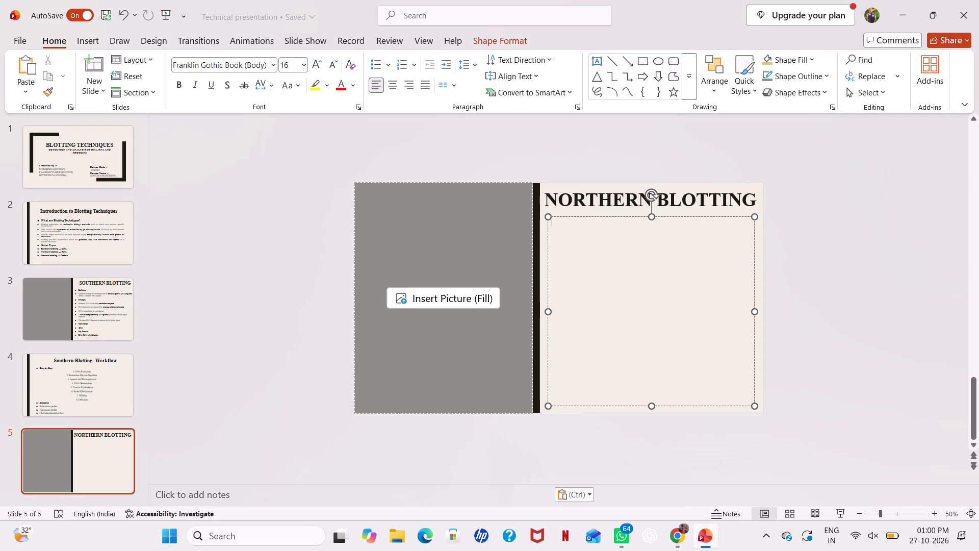
Select all of slide 5's body text, from Definition through Relative expression level.
left_click(550, 220)
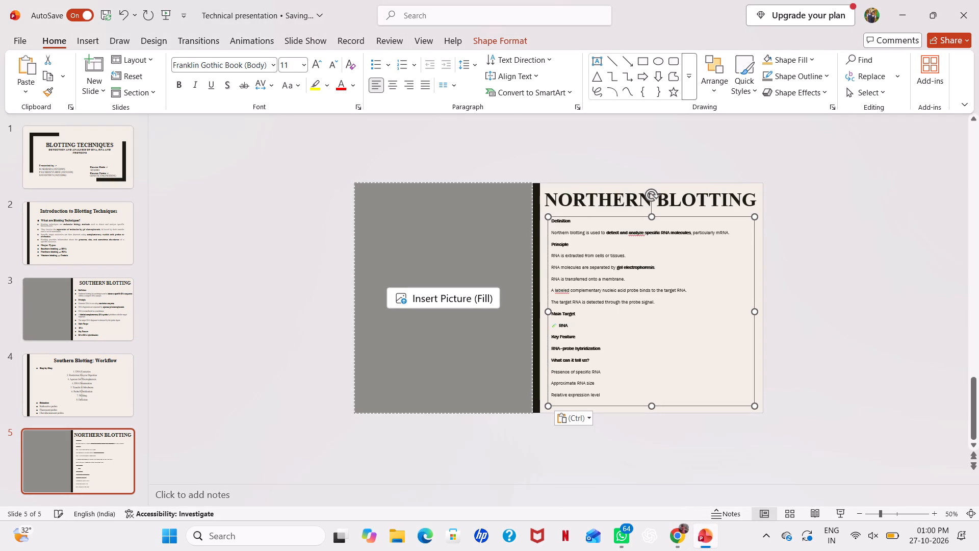
left_click_drag(552, 222, 643, 399)
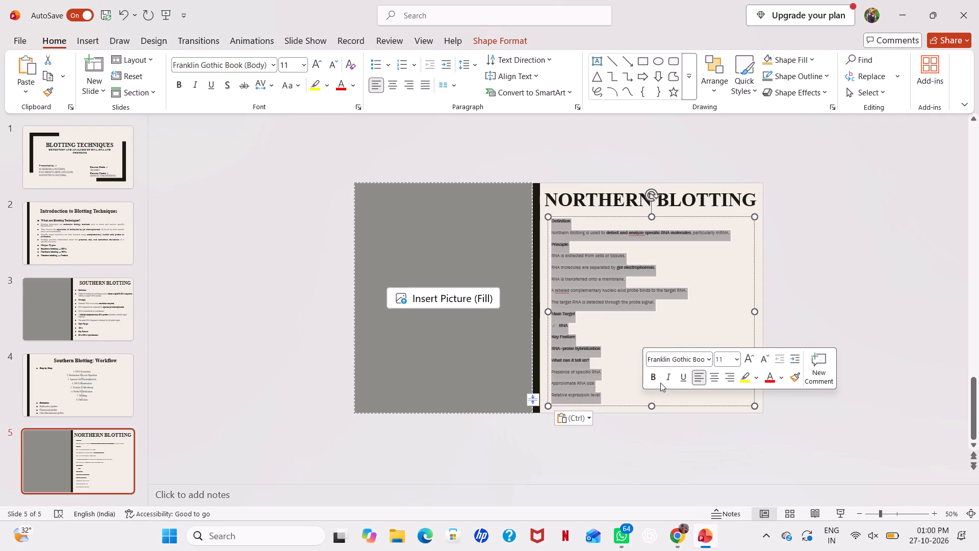
Set slide 5's selected Northern Blotting body text to Times New Roman, size 18.
left_click(271, 60)
left_click(274, 150)
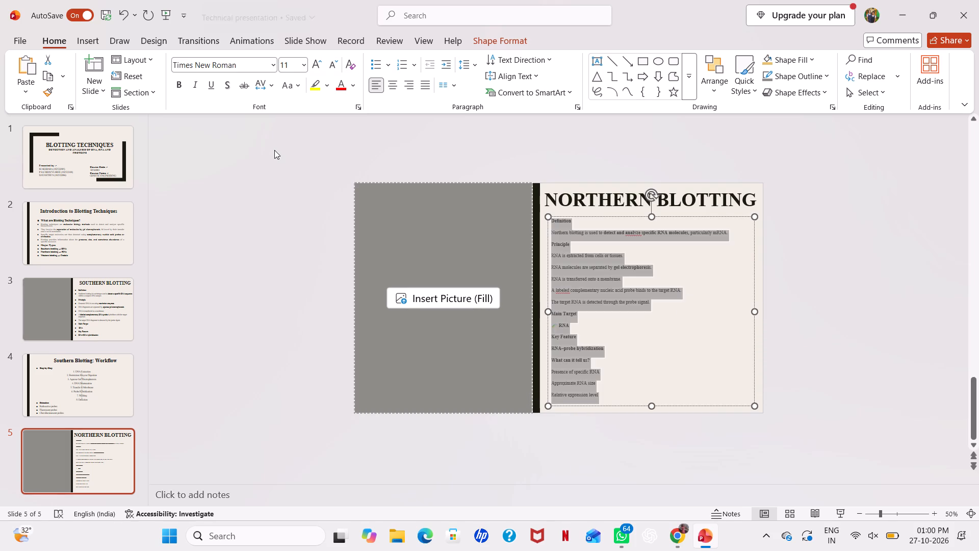
left_click(298, 66)
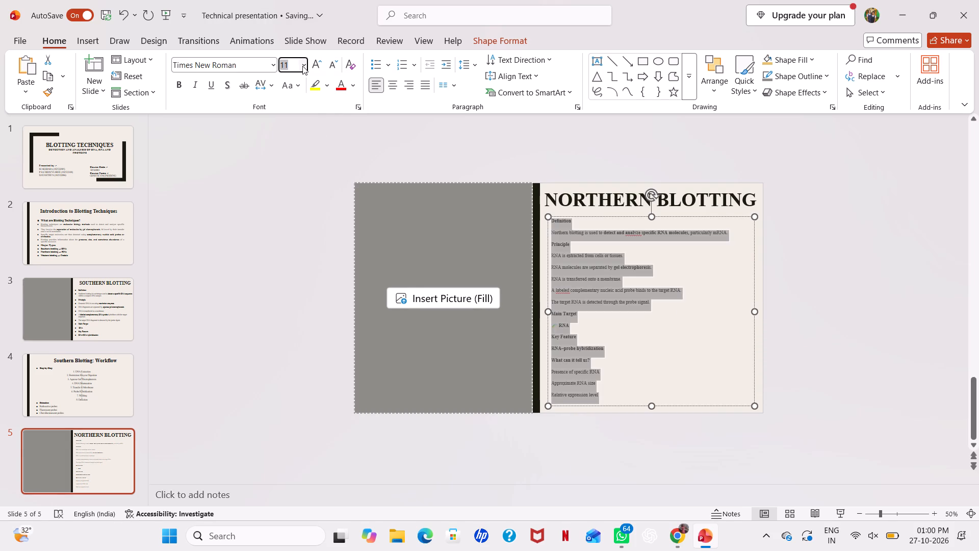
left_click(302, 66)
left_click(293, 196)
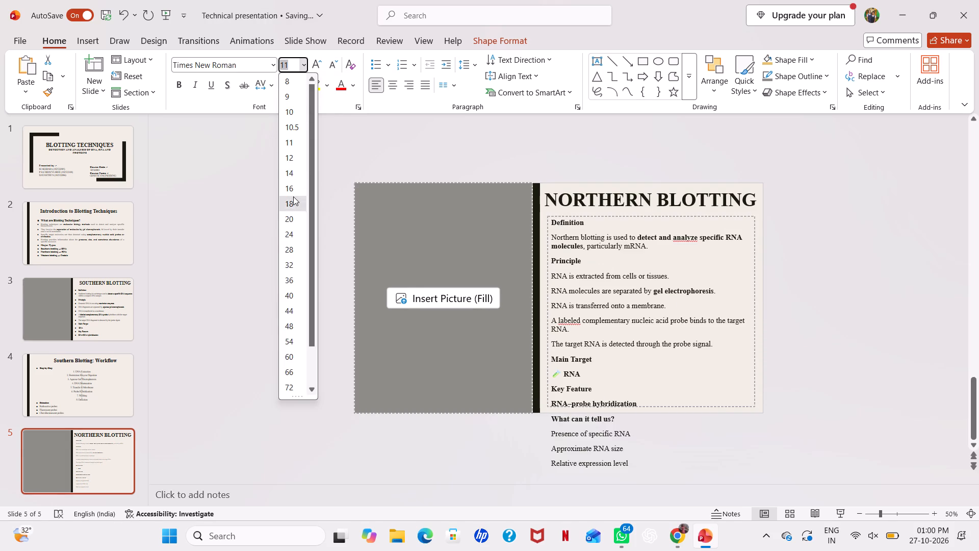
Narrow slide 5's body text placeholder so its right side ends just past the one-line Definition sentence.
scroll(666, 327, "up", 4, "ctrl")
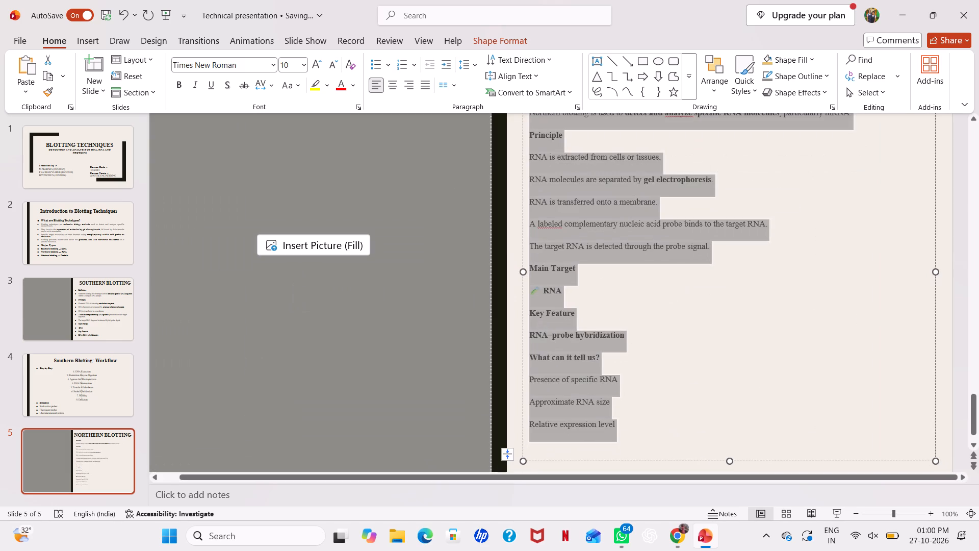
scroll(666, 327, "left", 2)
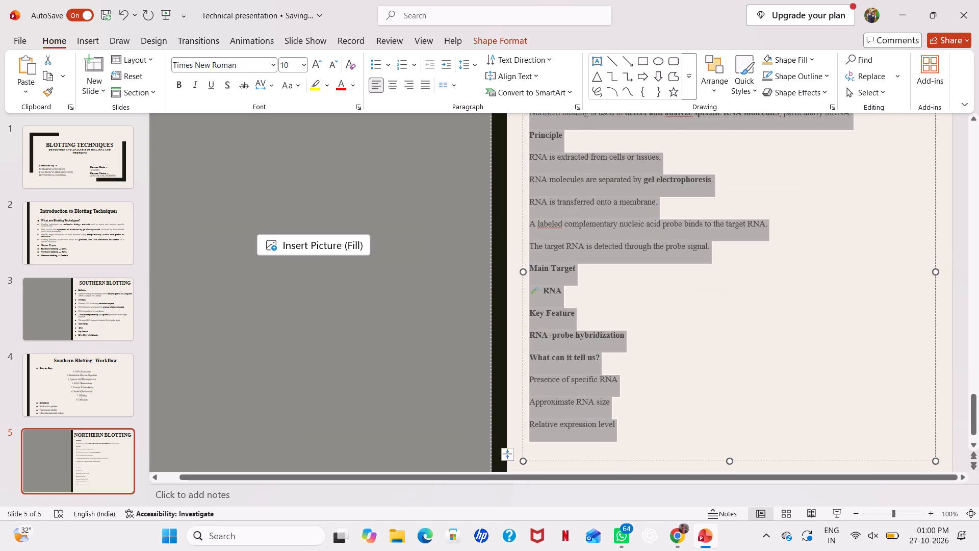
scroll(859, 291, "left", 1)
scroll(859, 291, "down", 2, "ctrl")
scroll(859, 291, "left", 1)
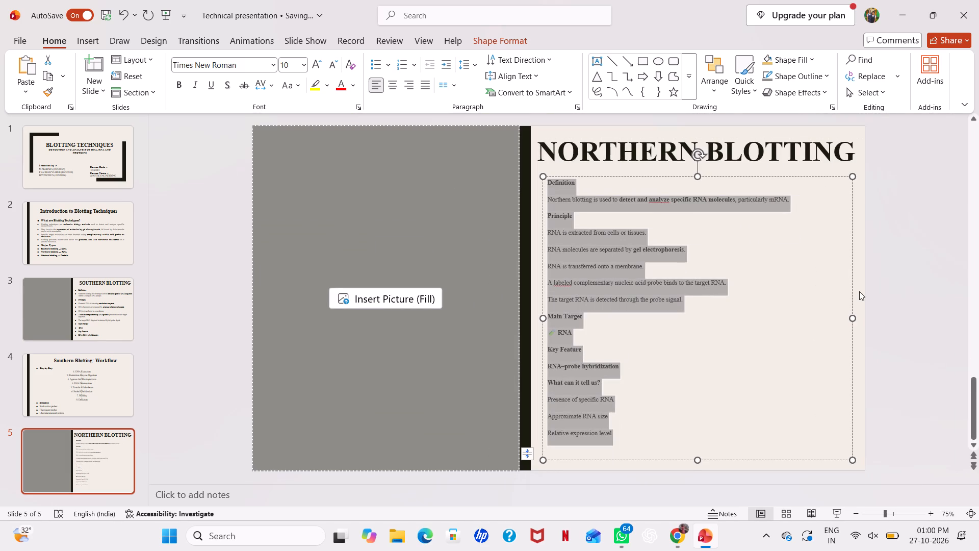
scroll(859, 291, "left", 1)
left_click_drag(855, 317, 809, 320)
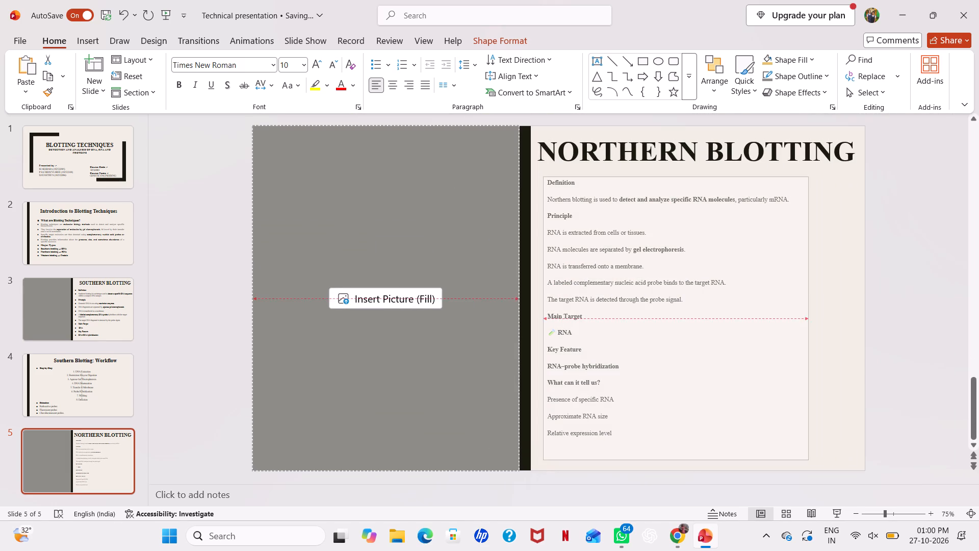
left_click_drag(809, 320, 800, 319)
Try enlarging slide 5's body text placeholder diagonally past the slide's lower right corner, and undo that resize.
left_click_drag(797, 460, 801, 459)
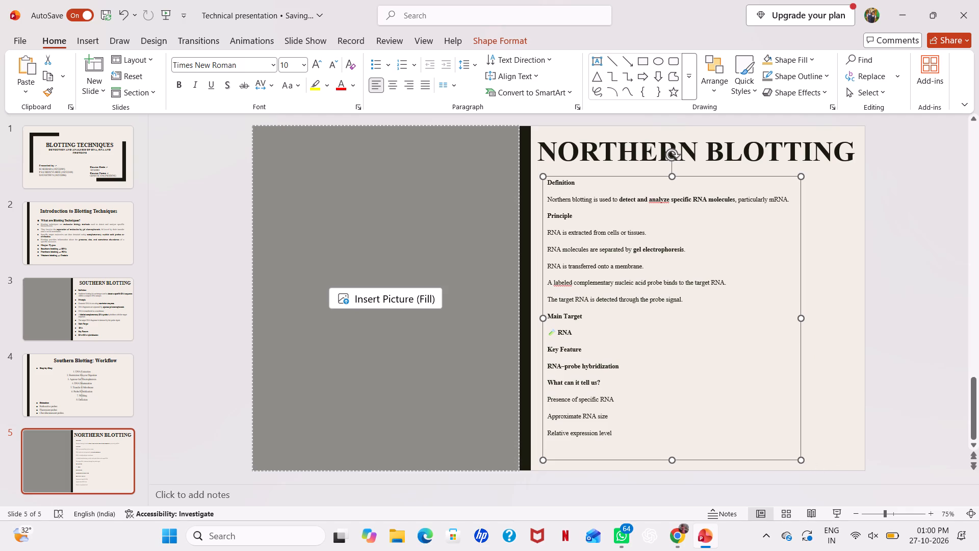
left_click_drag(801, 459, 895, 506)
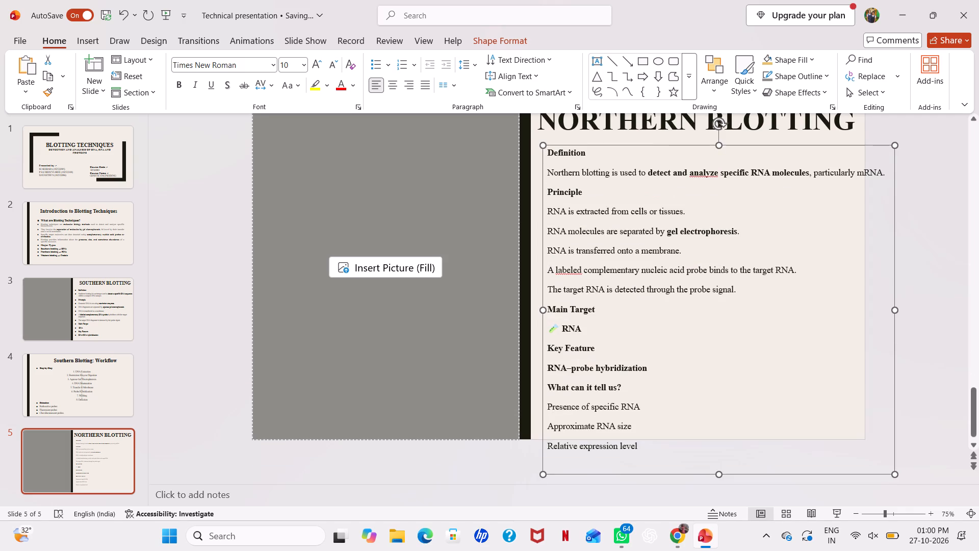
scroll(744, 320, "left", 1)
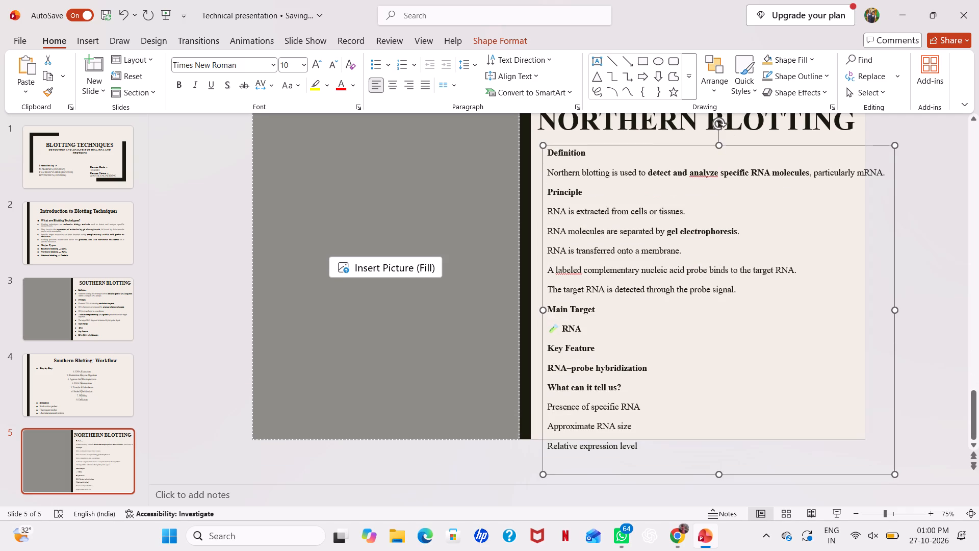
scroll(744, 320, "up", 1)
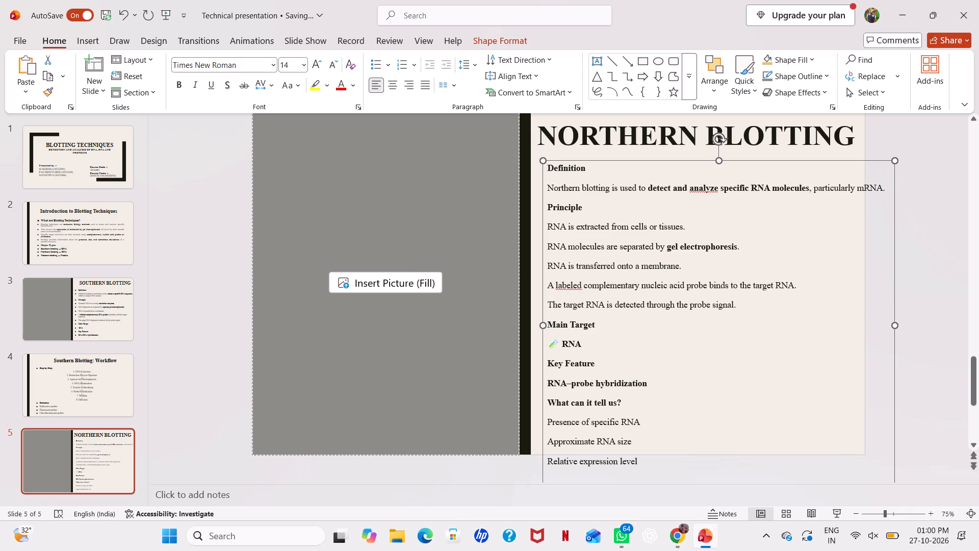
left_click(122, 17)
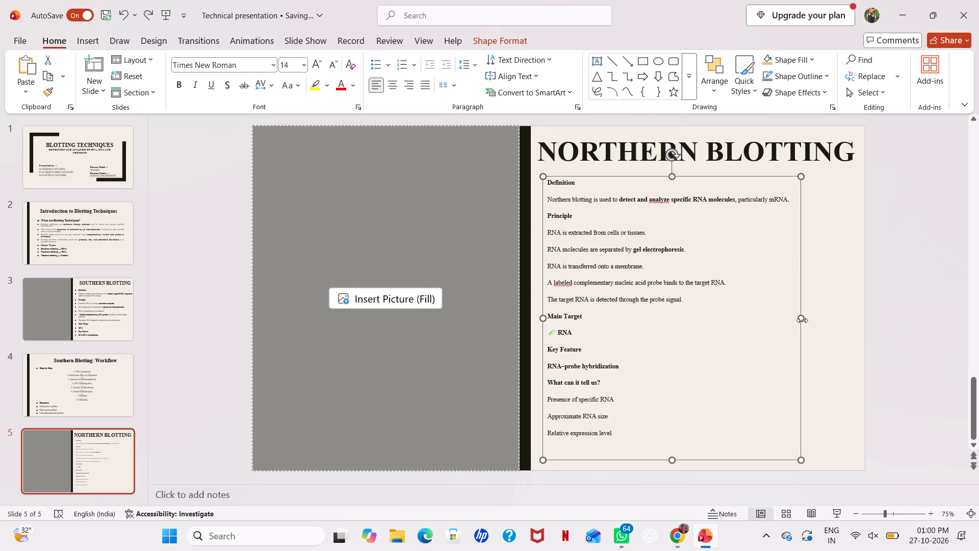
Widen slide 5's body text placeholder so its right side ends just inside the slide, level with the title's end.
left_click_drag(802, 320, 949, 318)
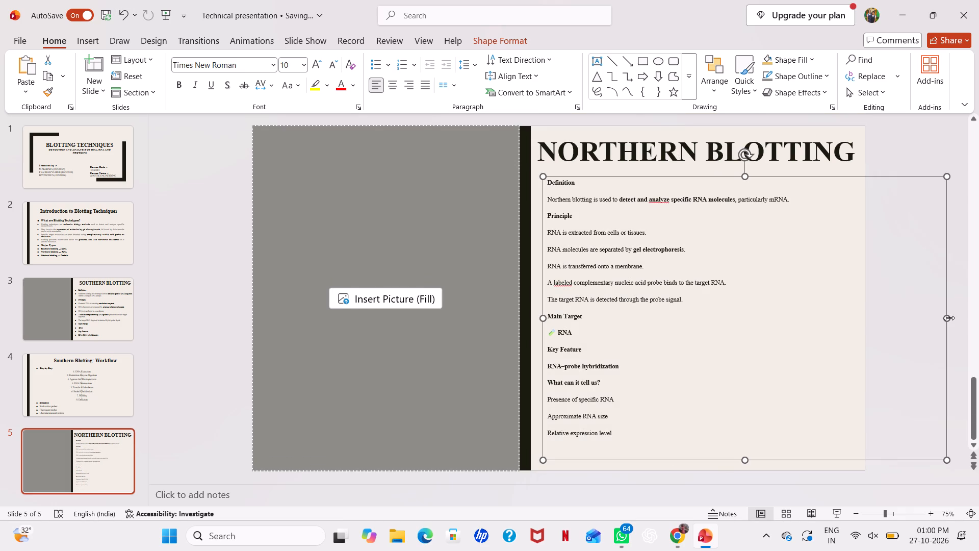
left_click_drag(947, 317, 855, 317)
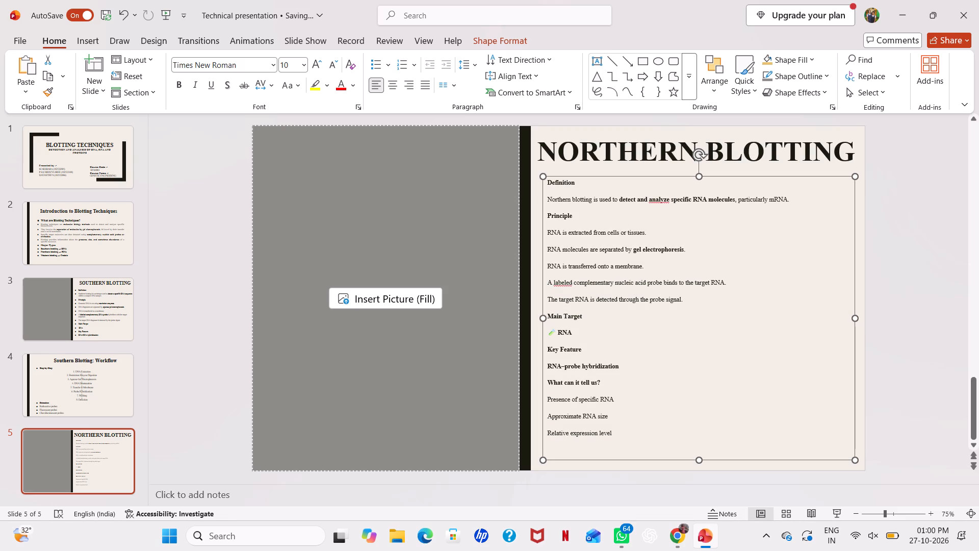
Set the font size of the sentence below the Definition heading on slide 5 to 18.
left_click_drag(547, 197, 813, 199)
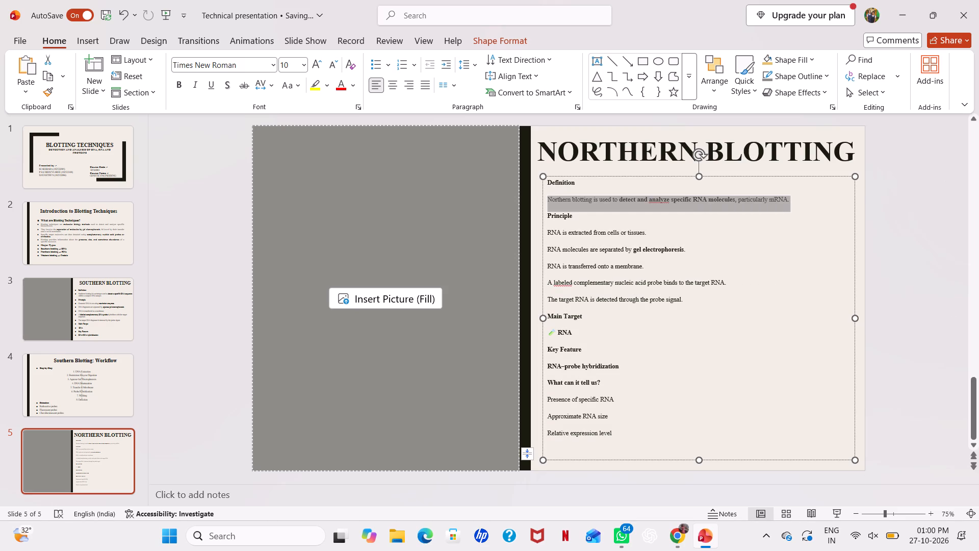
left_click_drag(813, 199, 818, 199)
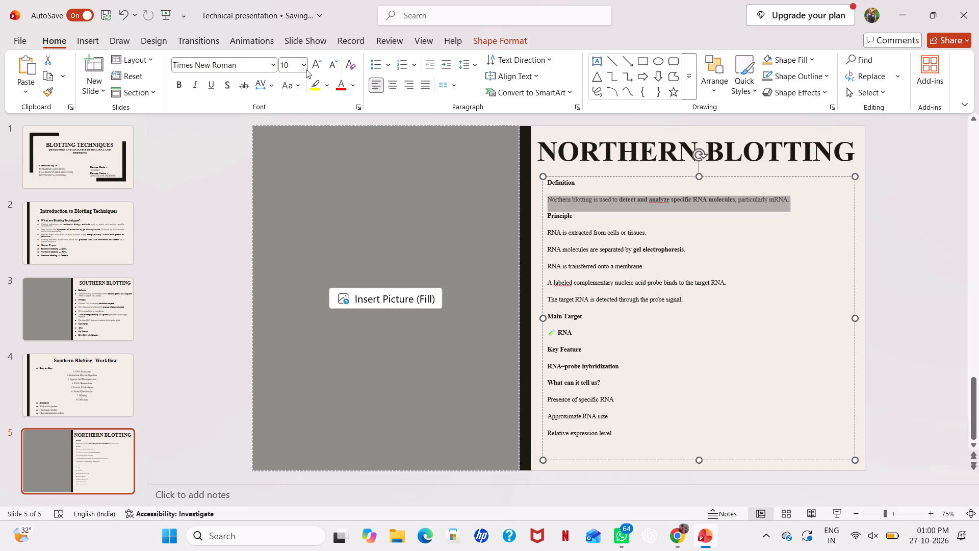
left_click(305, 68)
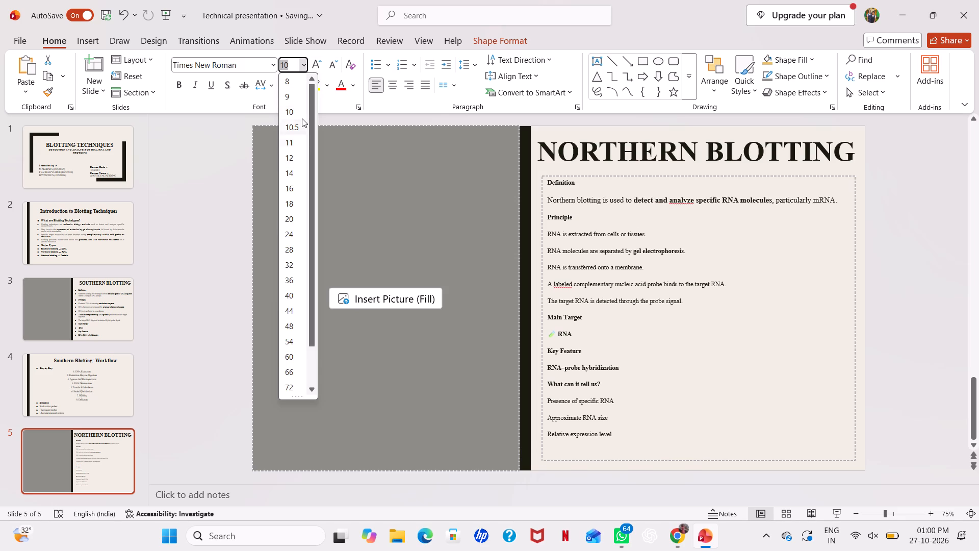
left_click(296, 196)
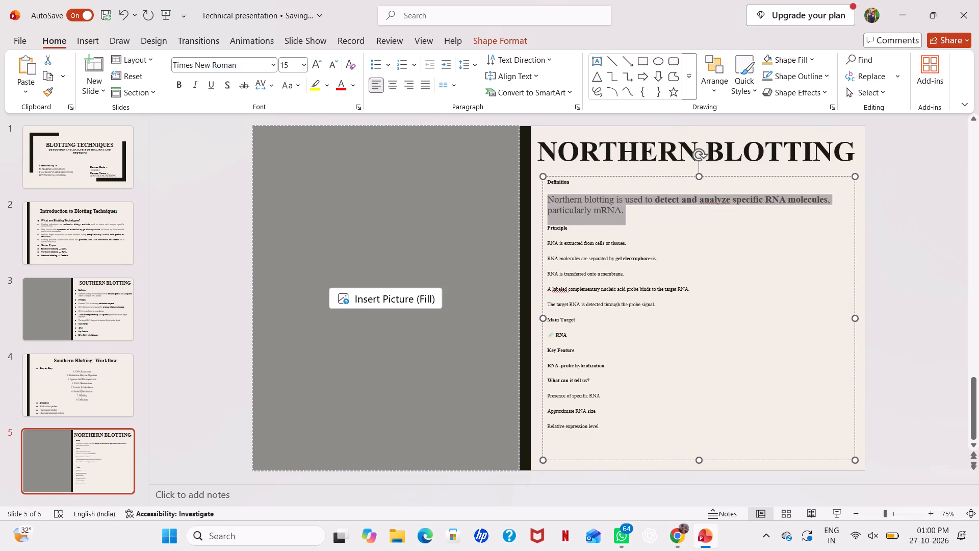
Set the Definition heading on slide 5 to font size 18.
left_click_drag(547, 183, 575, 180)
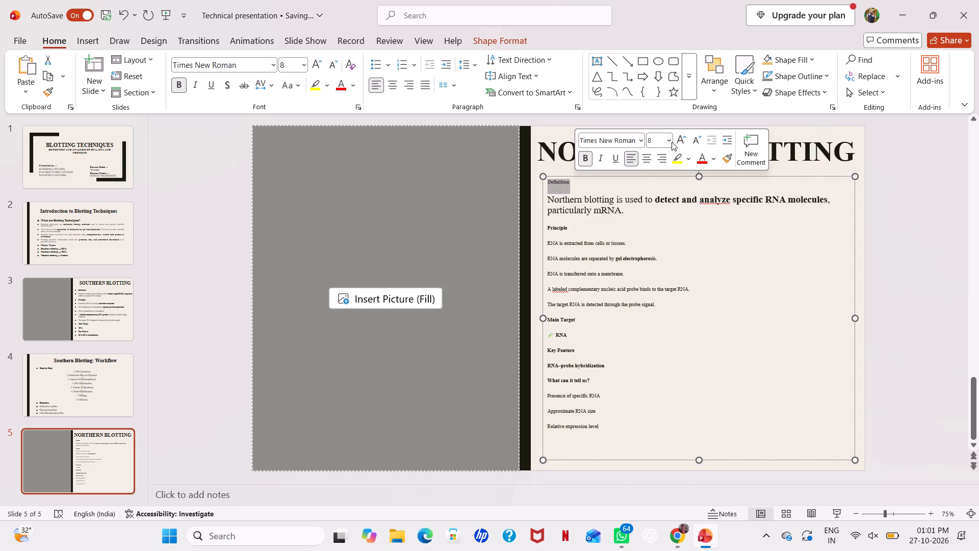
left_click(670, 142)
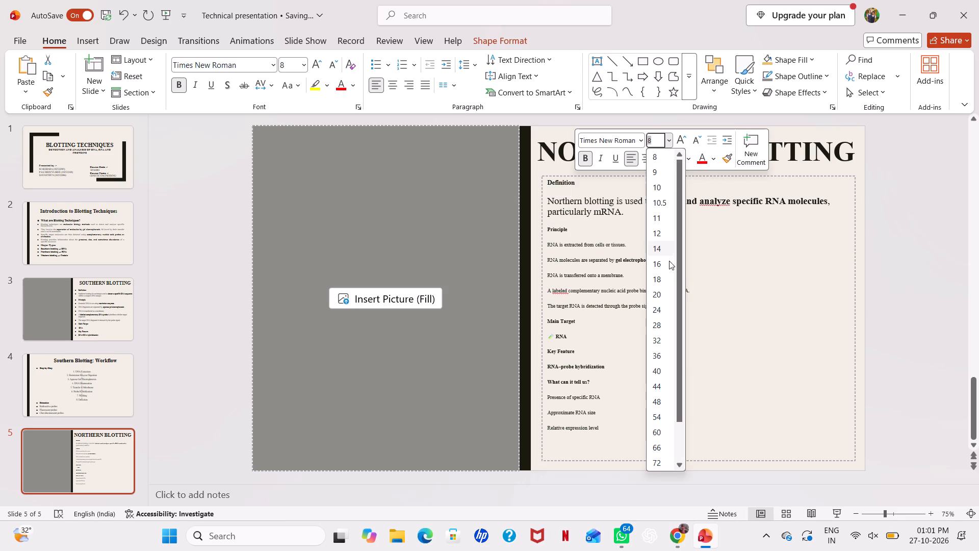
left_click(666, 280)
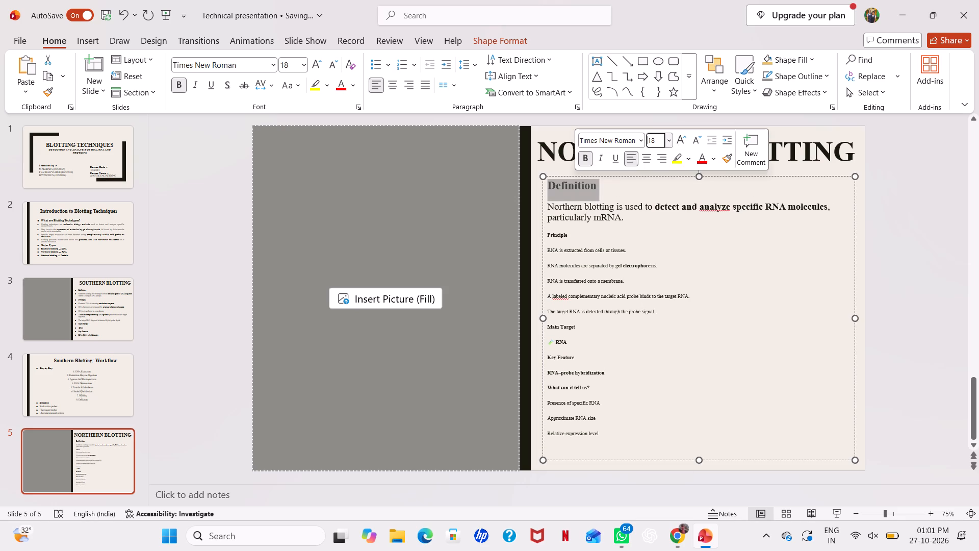
Set the Principle heading and its five lines, through the probe signal sentence, to font size 16.
left_click_drag(547, 235, 630, 289)
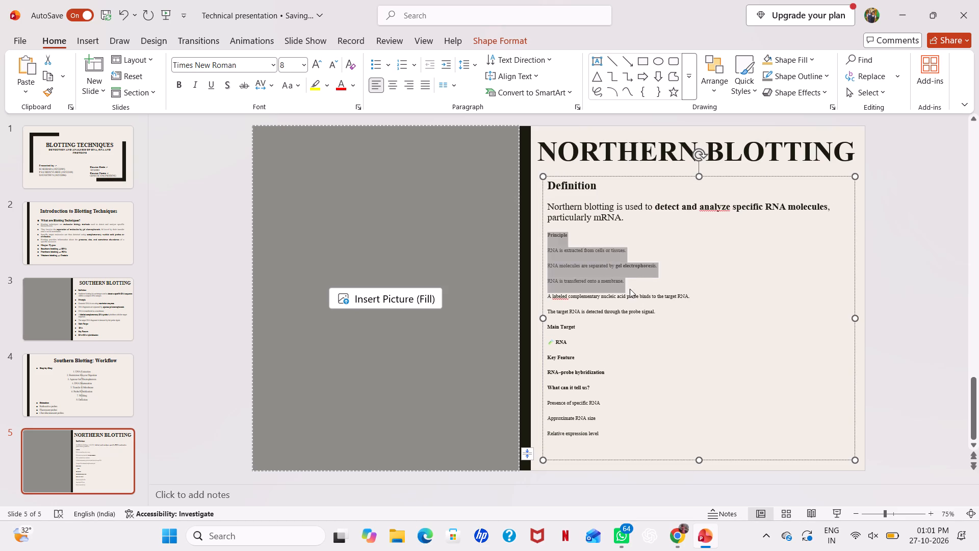
left_click_drag(630, 289, 662, 314)
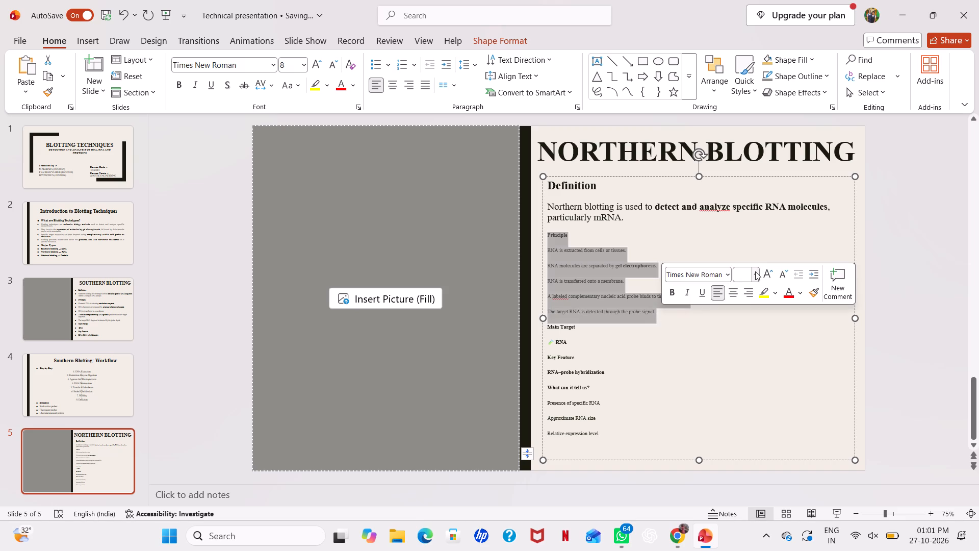
left_click(755, 271)
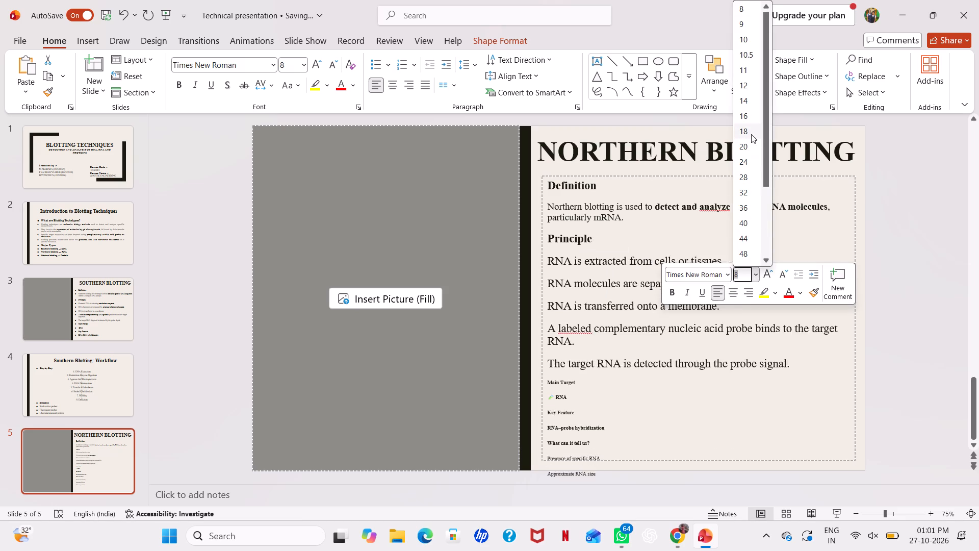
left_click(746, 120)
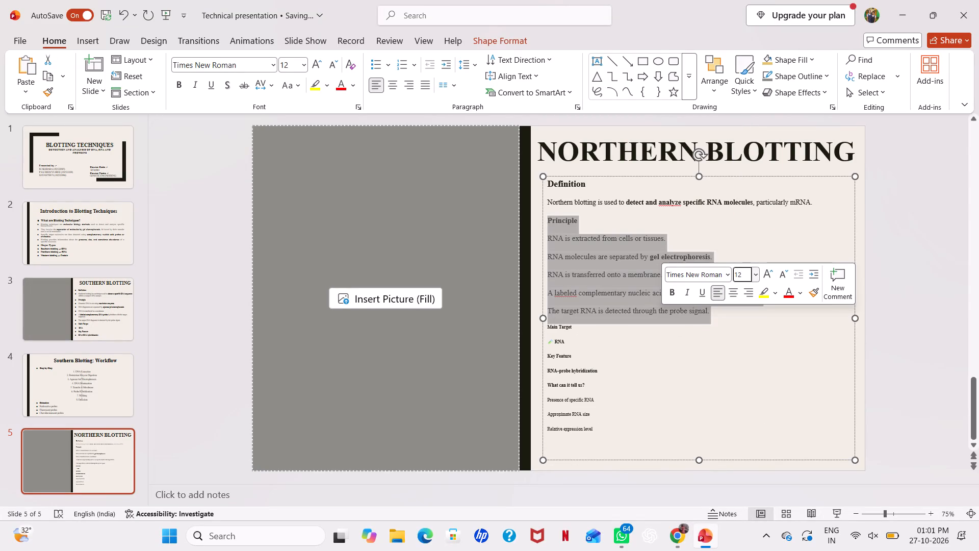
Set the Definition heading and its Northern blotting sentence to font size 16.
left_click_drag(548, 184, 810, 202)
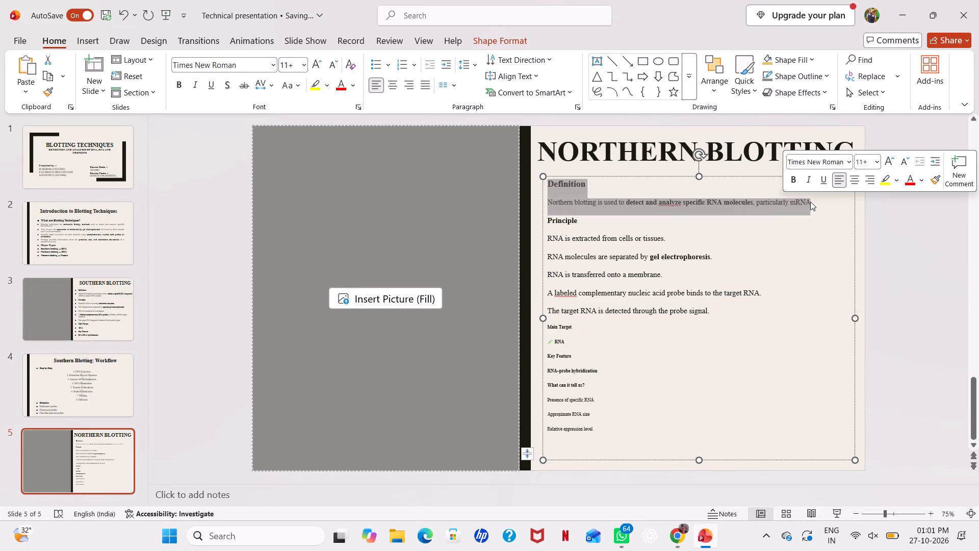
left_click(877, 160)
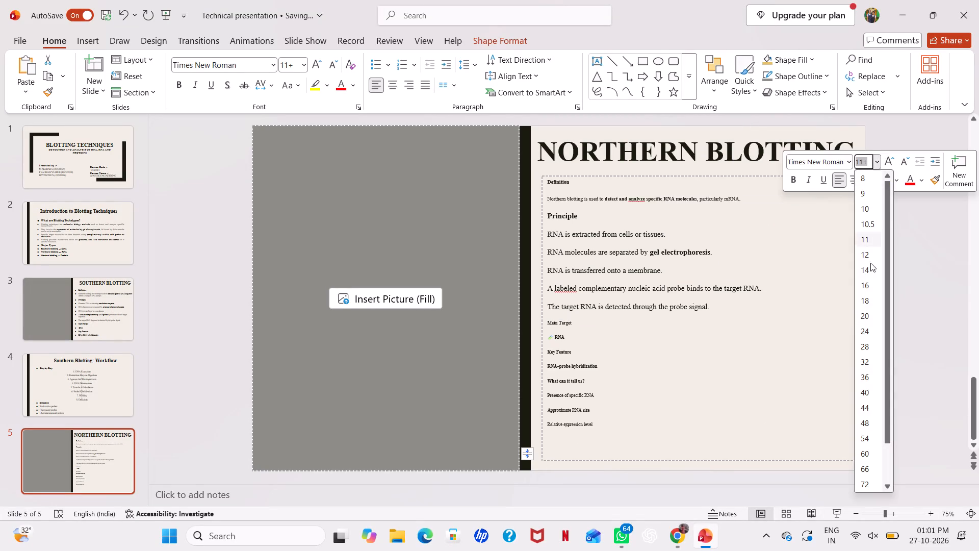
left_click(871, 287)
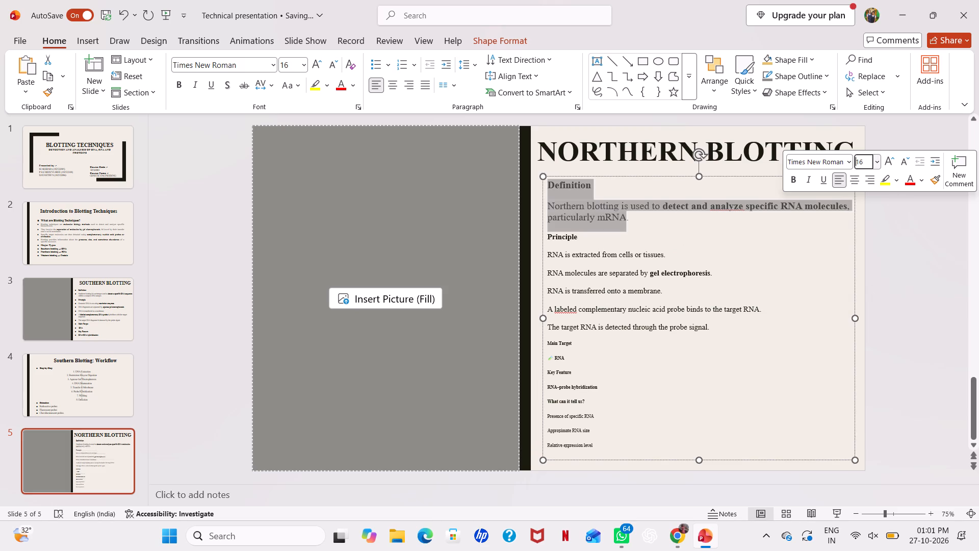
Set the text from Main Target through Relative expression level to font size 16, keeping it left-aligned.
left_click(686, 376)
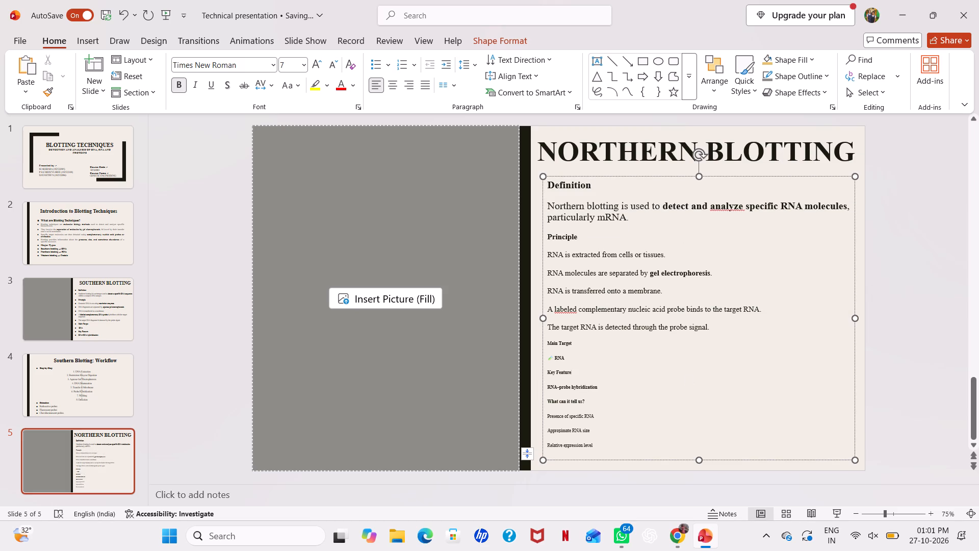
left_click_drag(545, 344, 610, 448)
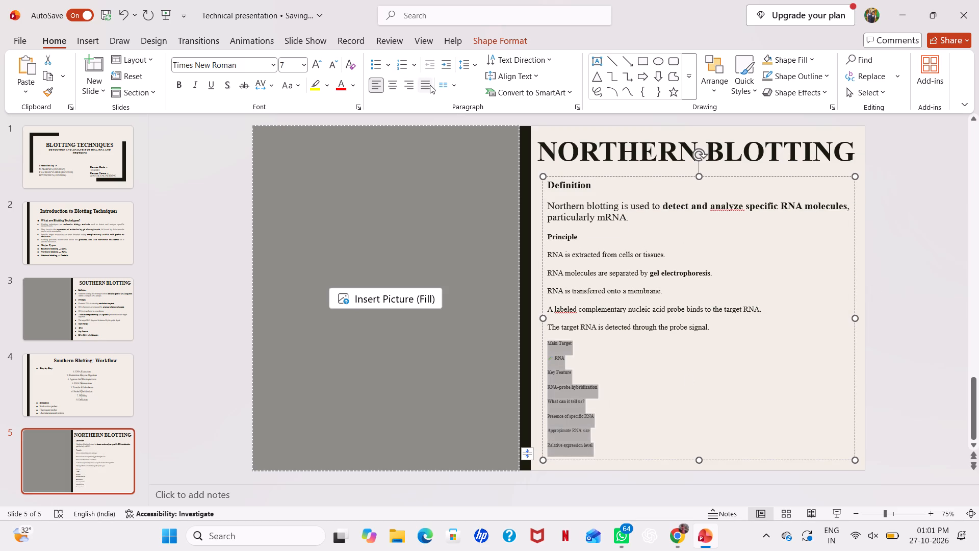
left_click(430, 85)
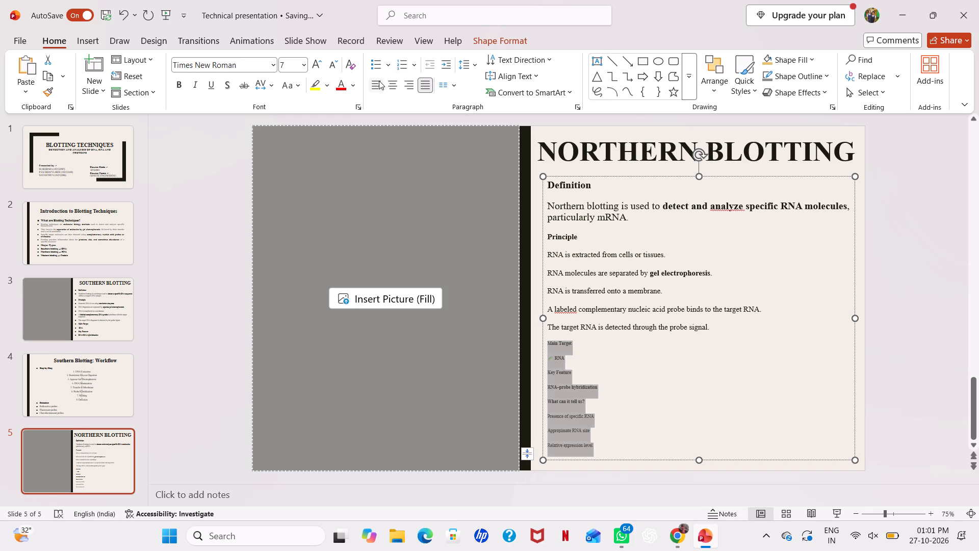
left_click(379, 81)
left_click(307, 67)
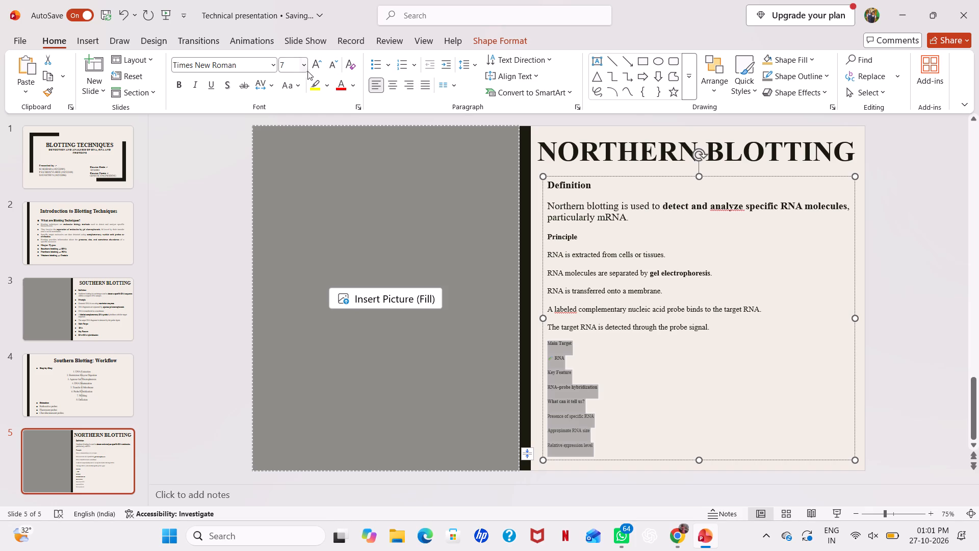
left_click(301, 65)
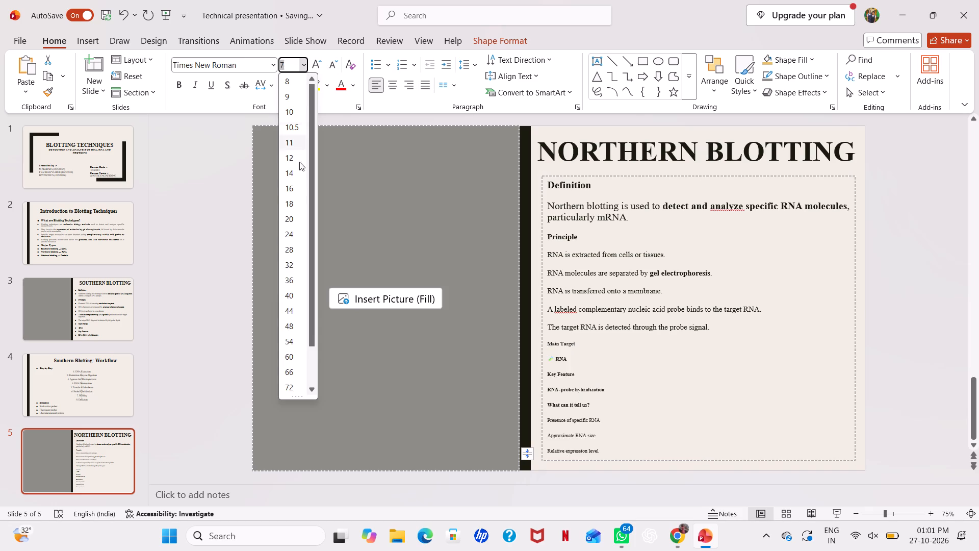
left_click(293, 191)
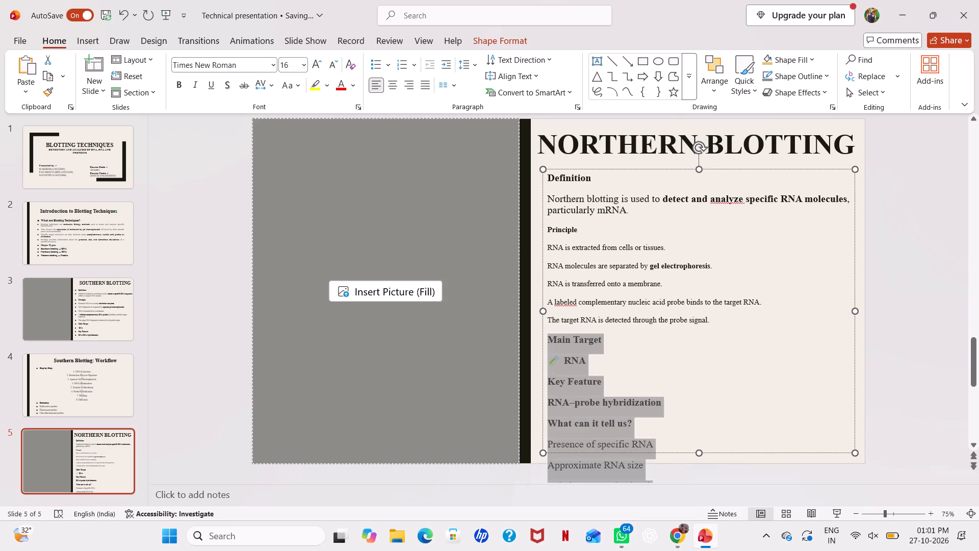
left_click(566, 357)
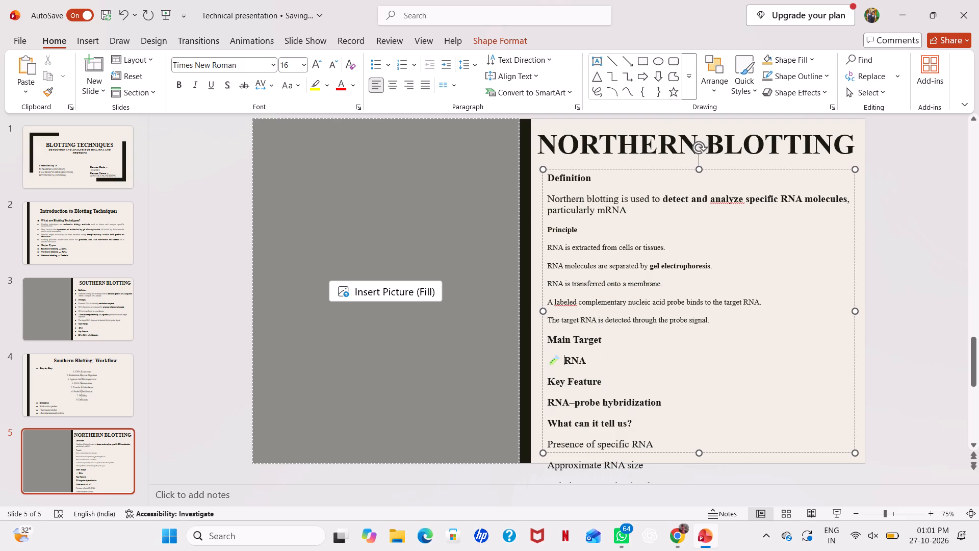
Replace the emoji before RNA under Main Target on slide 5 with a space.
key("BackSpace")
key("BackSpace")
key("space")
Left-align the text from Main Target through Relative expression level.
left_click_drag(548, 339, 640, 473)
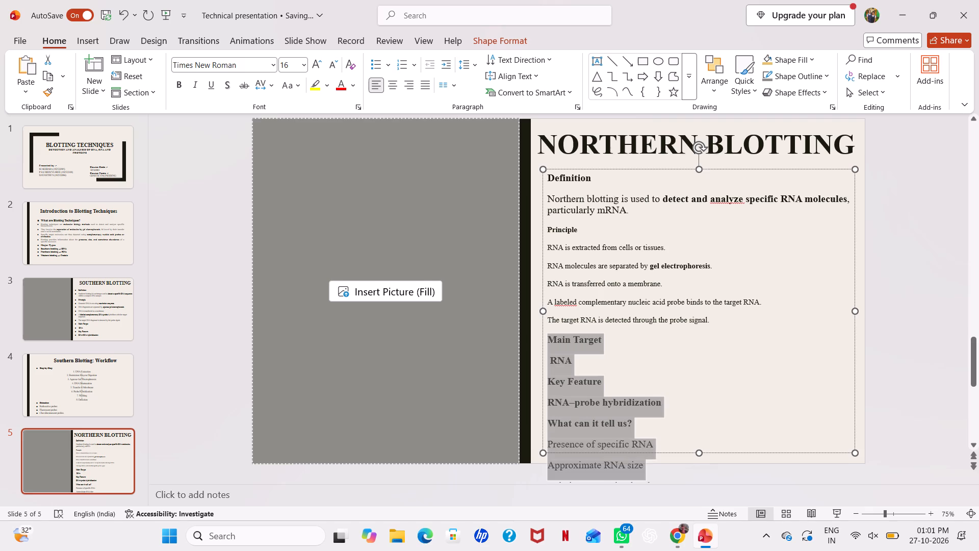
left_click_drag(640, 473, 658, 469)
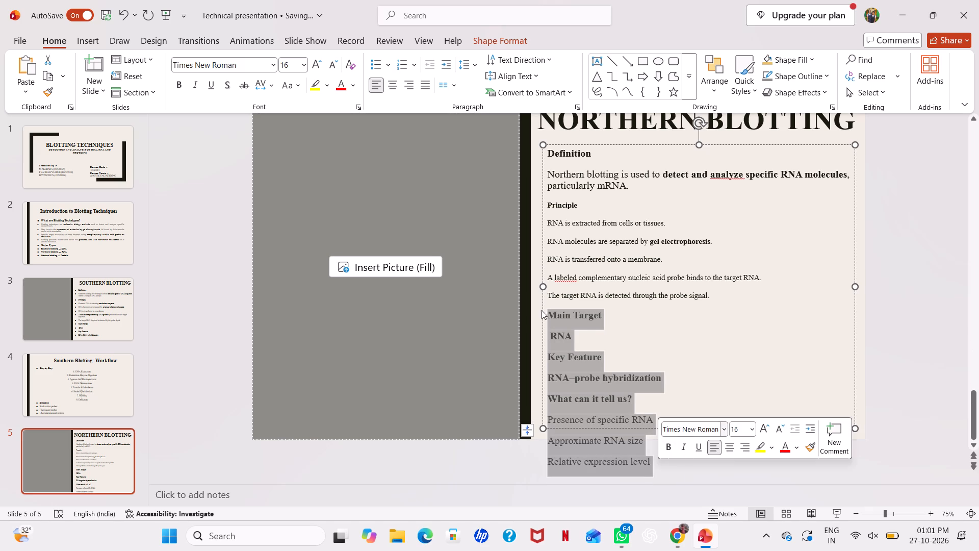
left_click(378, 89)
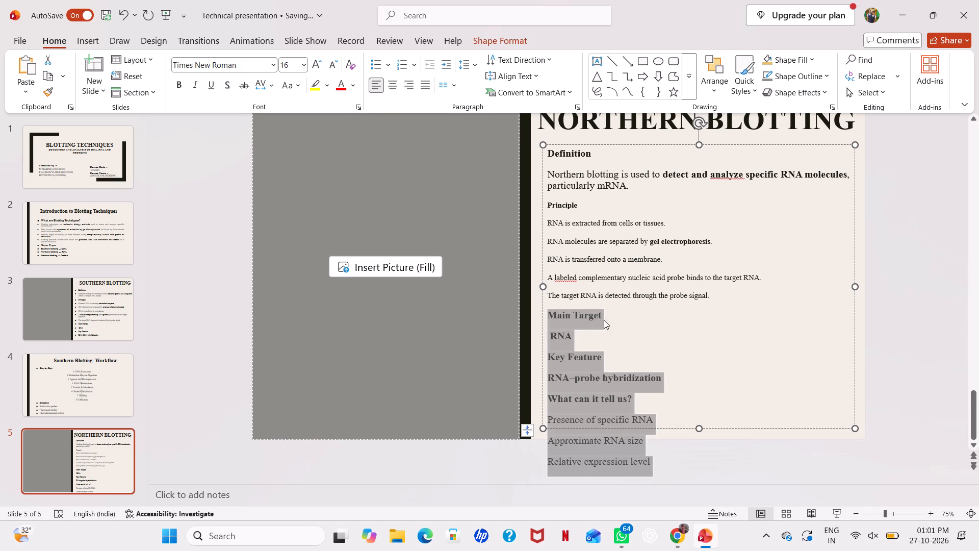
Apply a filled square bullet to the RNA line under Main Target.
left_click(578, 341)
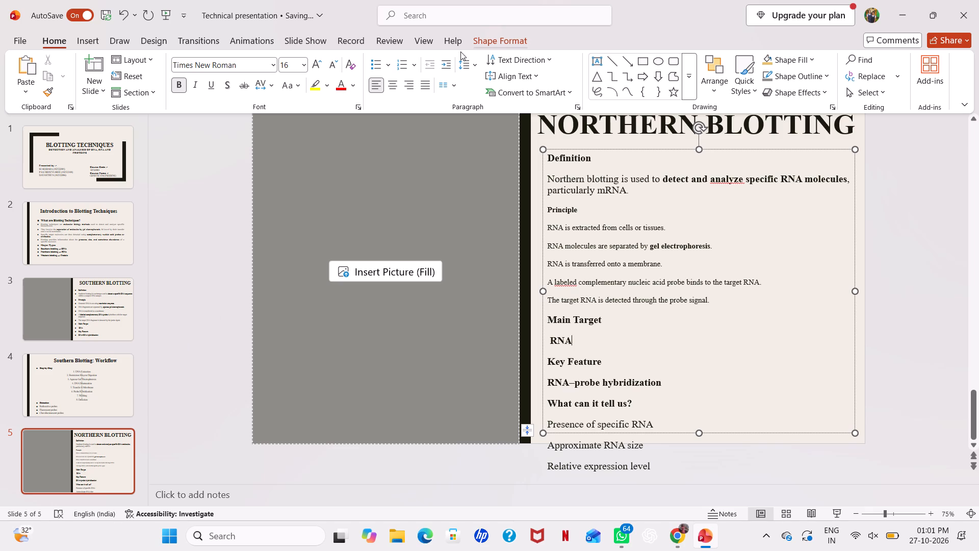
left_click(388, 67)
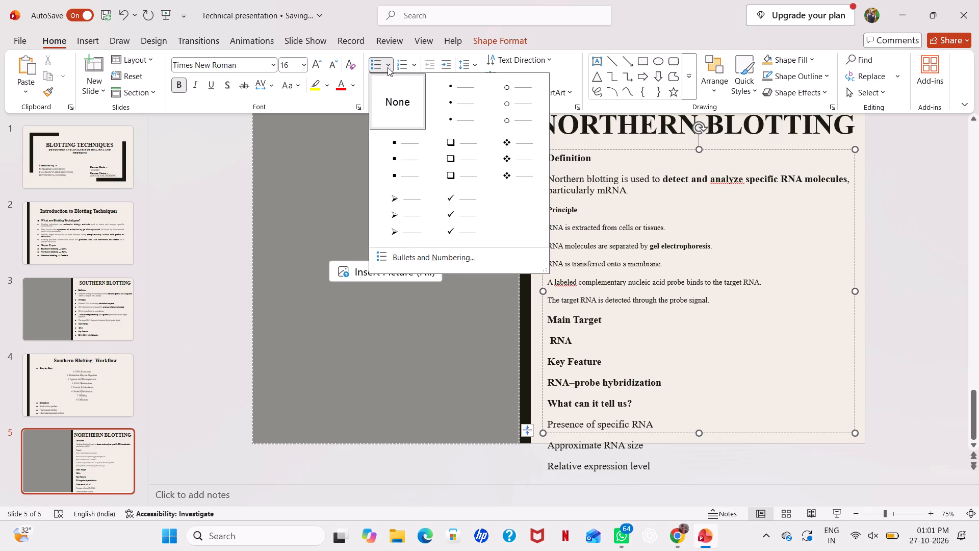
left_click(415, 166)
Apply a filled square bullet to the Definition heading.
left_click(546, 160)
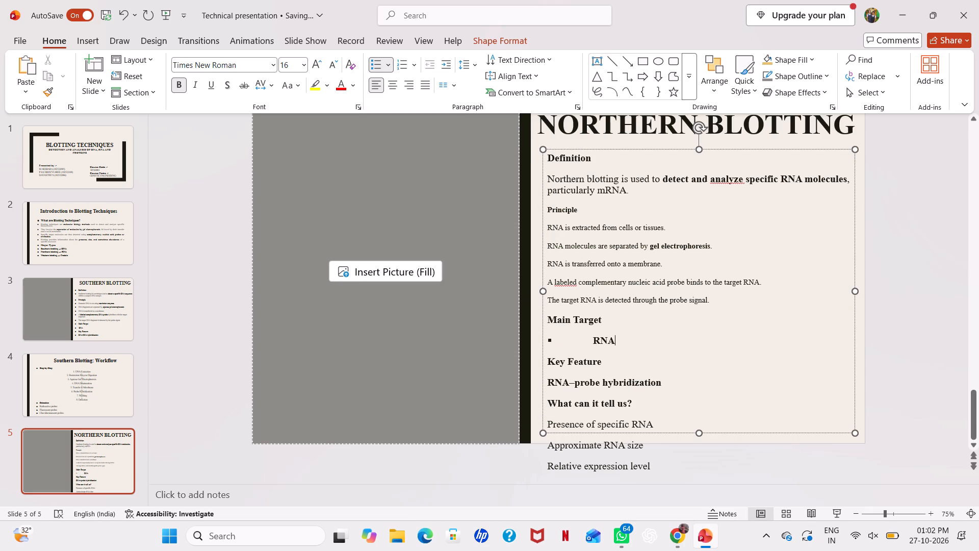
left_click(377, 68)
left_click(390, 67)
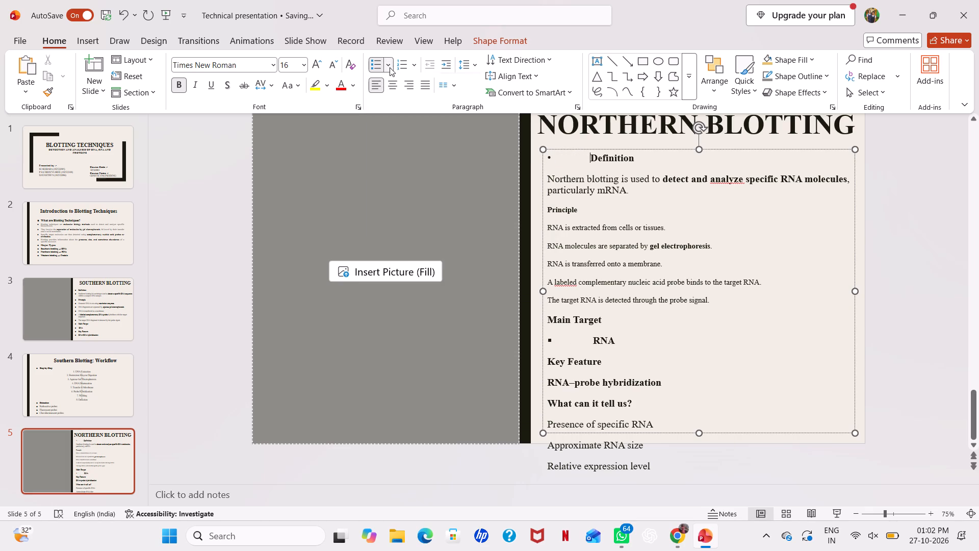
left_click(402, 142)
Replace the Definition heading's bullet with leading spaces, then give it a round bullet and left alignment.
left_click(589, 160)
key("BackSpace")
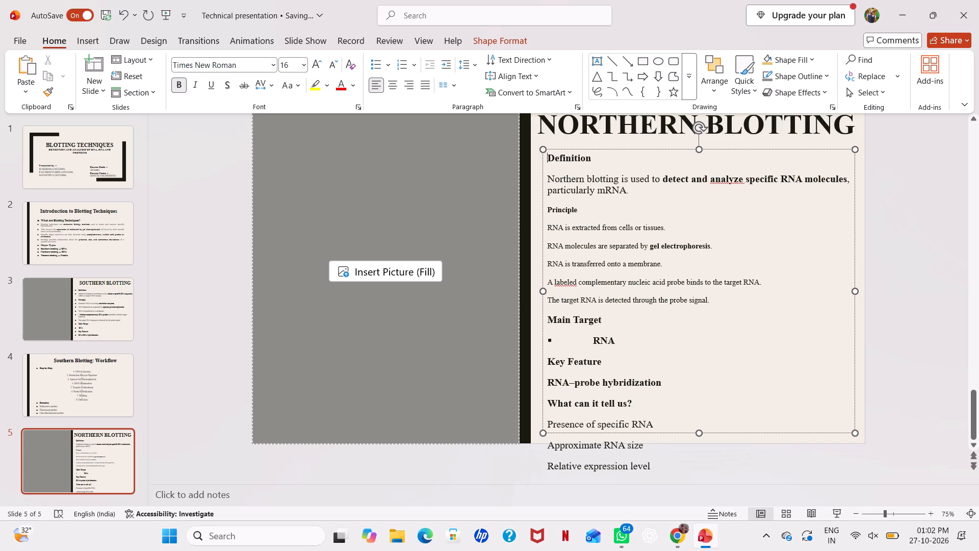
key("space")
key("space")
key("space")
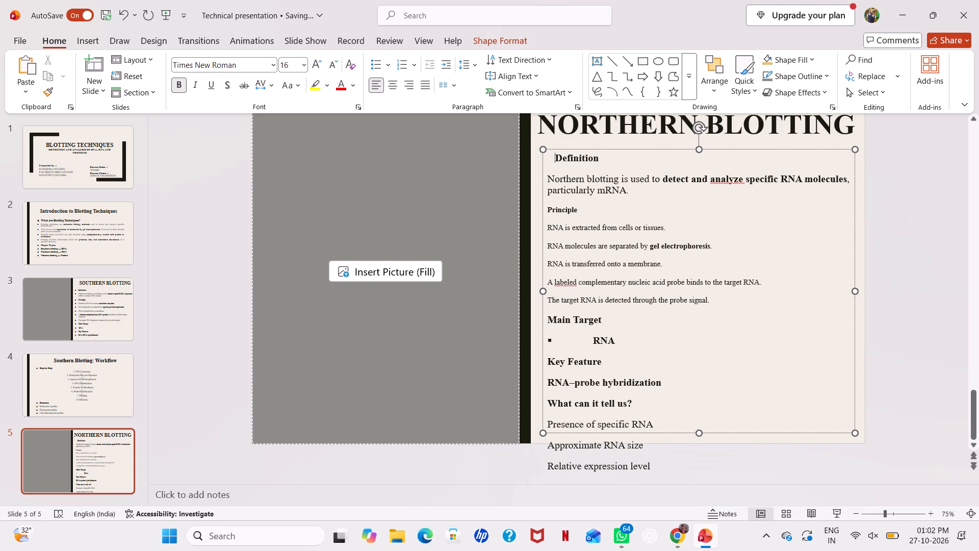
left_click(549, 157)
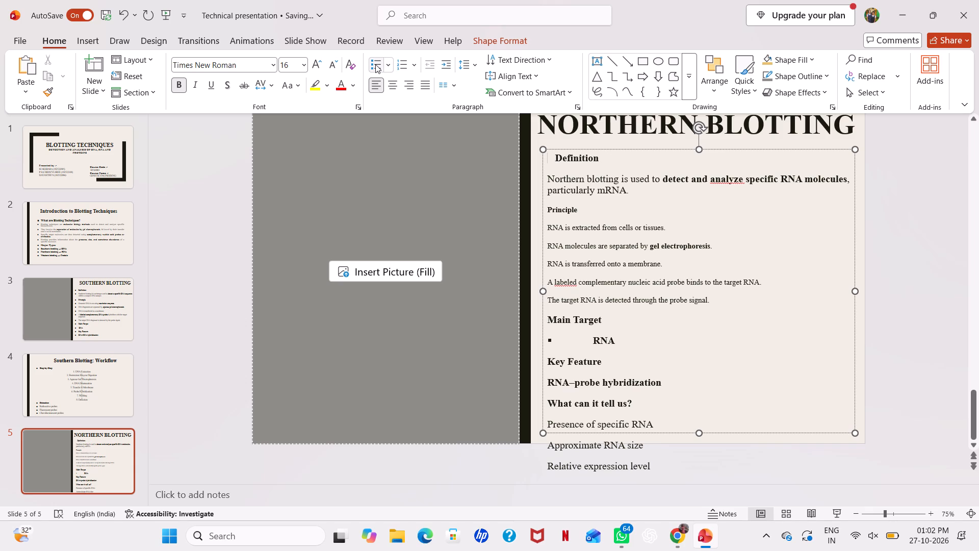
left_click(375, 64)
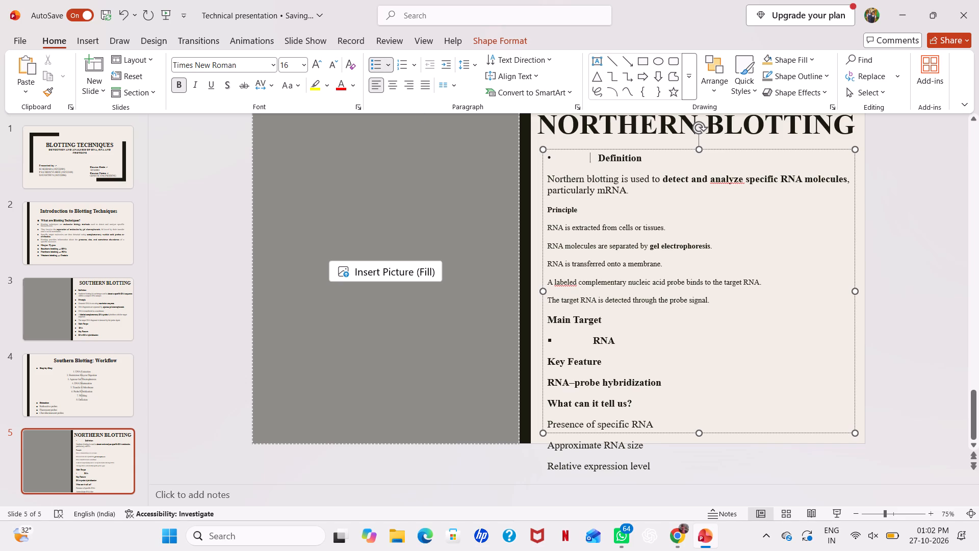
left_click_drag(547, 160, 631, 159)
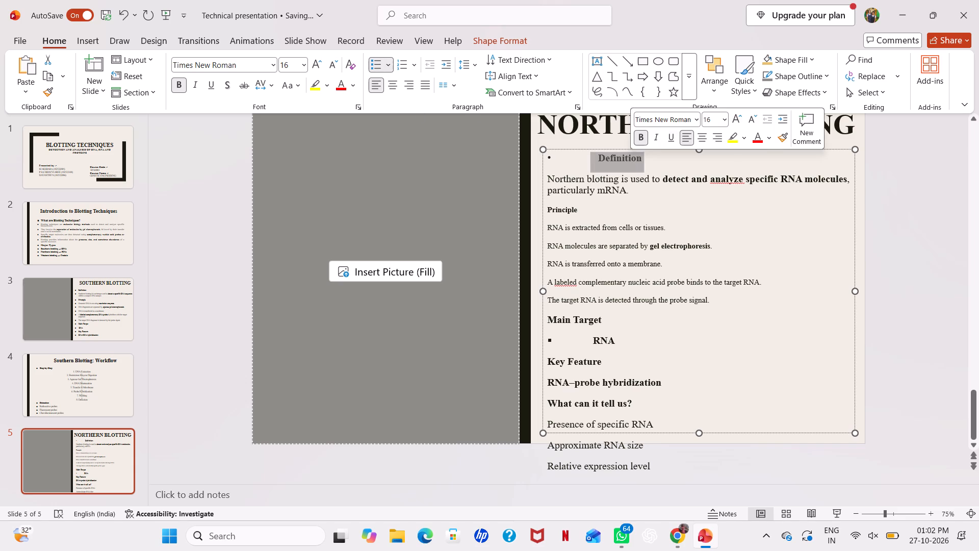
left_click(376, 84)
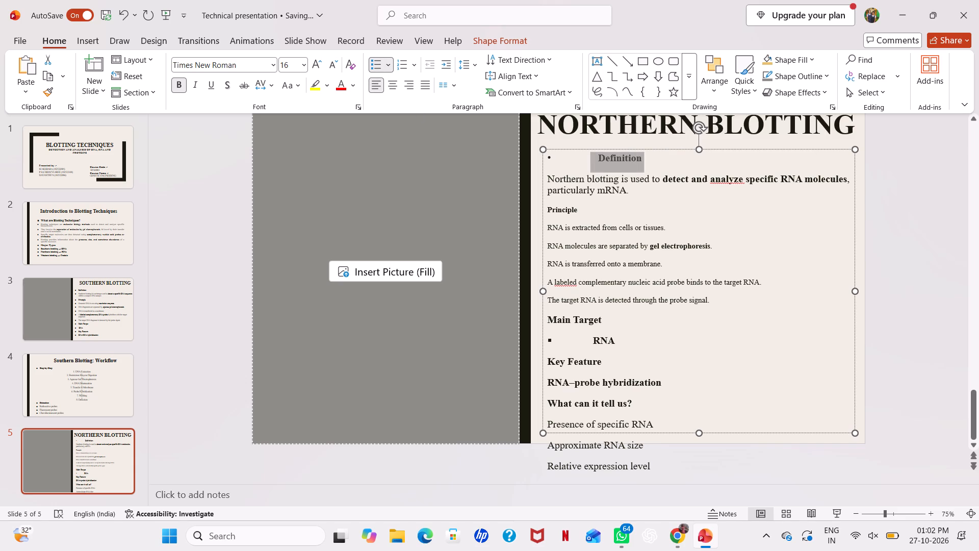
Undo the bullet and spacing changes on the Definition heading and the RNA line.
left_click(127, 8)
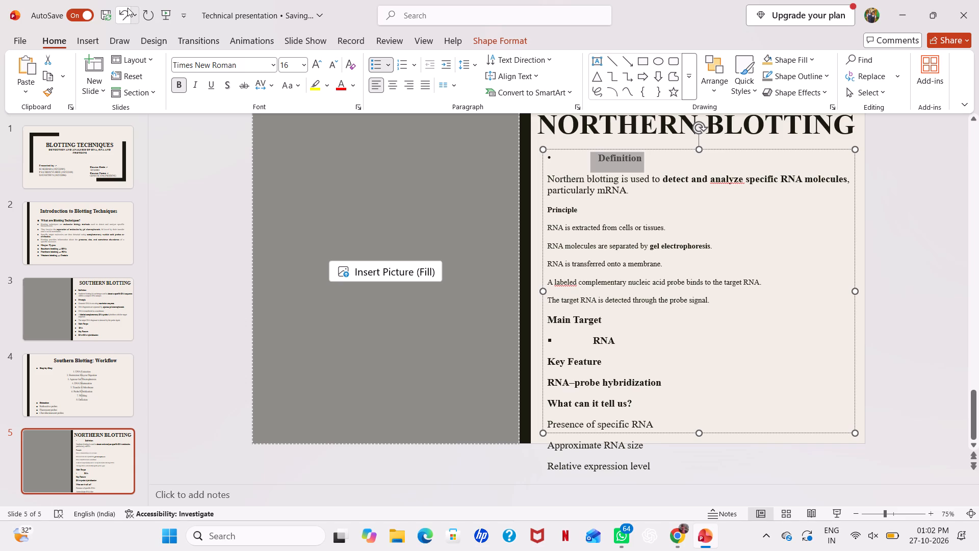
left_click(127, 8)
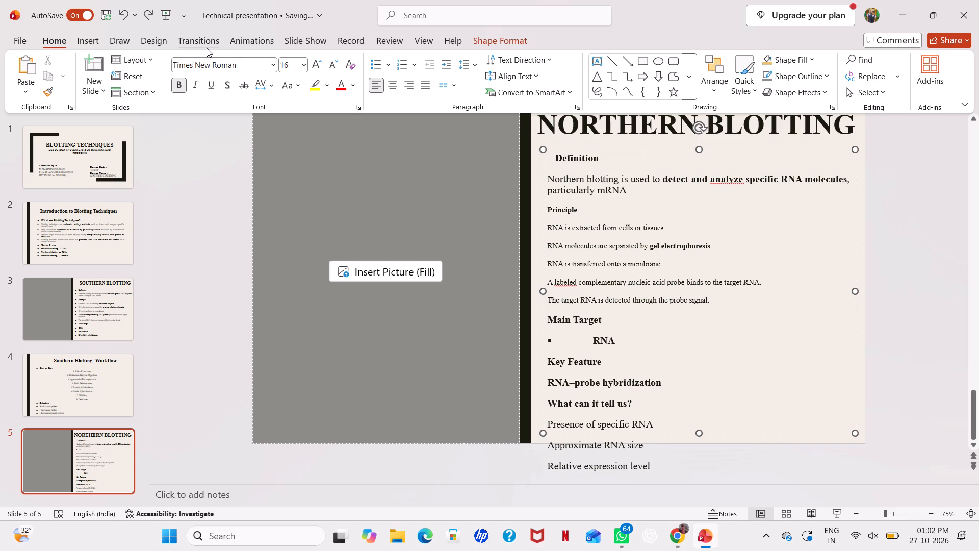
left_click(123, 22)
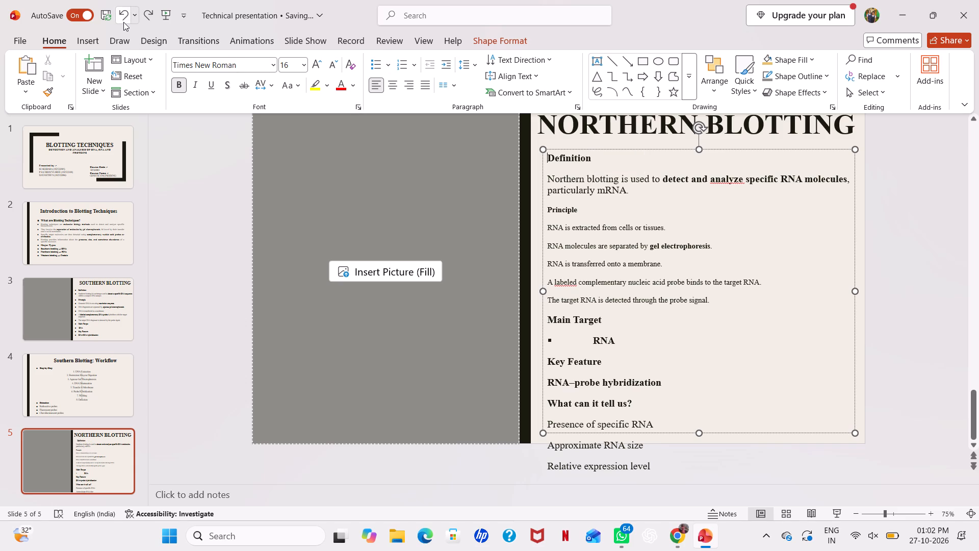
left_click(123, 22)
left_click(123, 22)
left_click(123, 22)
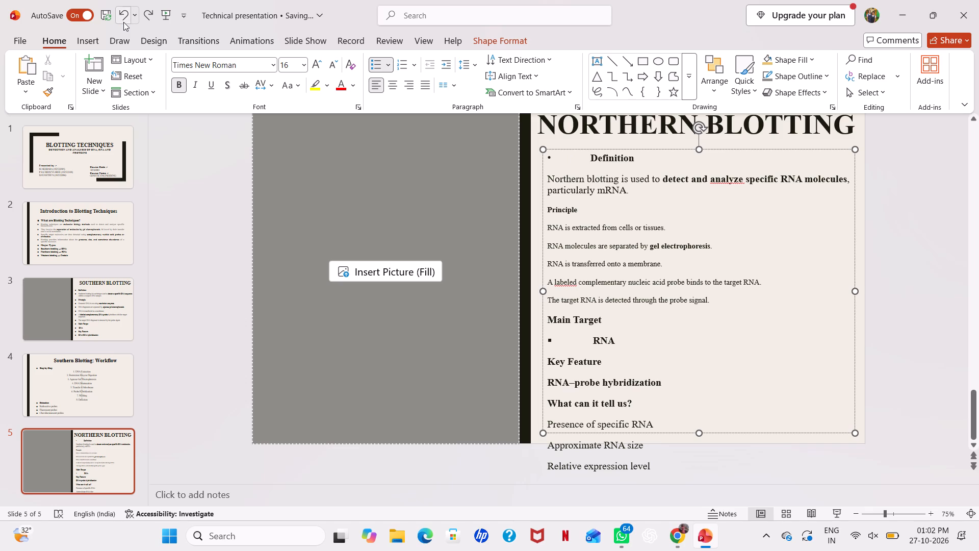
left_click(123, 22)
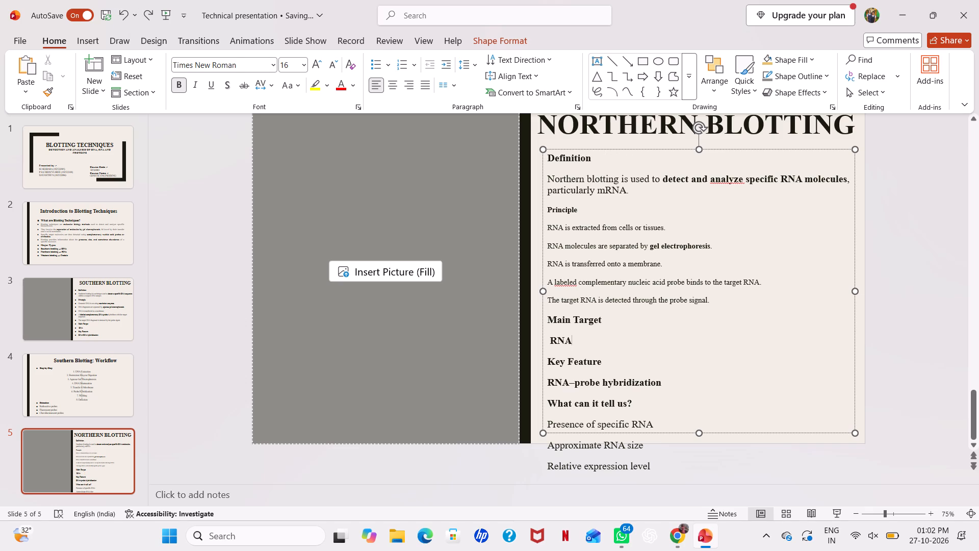
Narrow the Northern Blotting body text box very slightly at its left edge.
left_click_drag(540, 291, 546, 287)
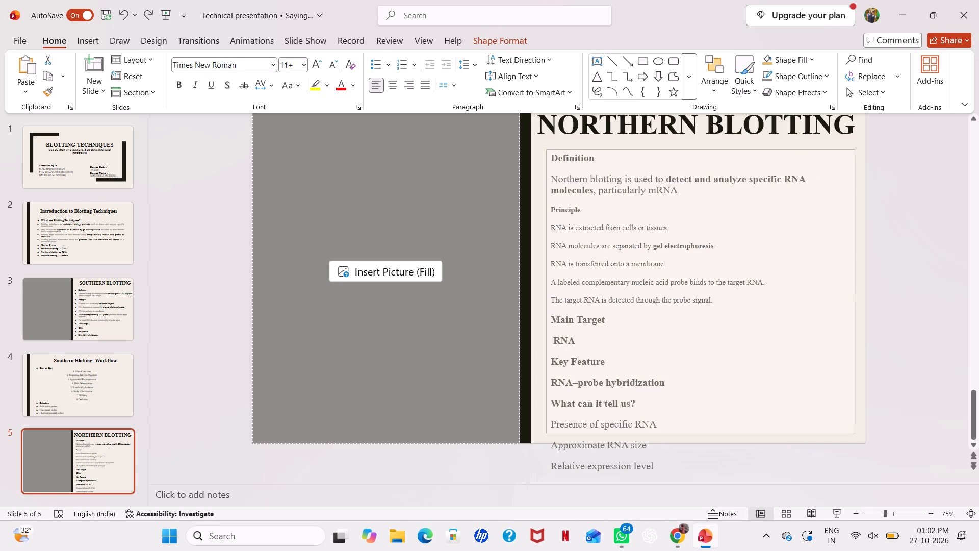
left_click_drag(546, 287, 544, 286)
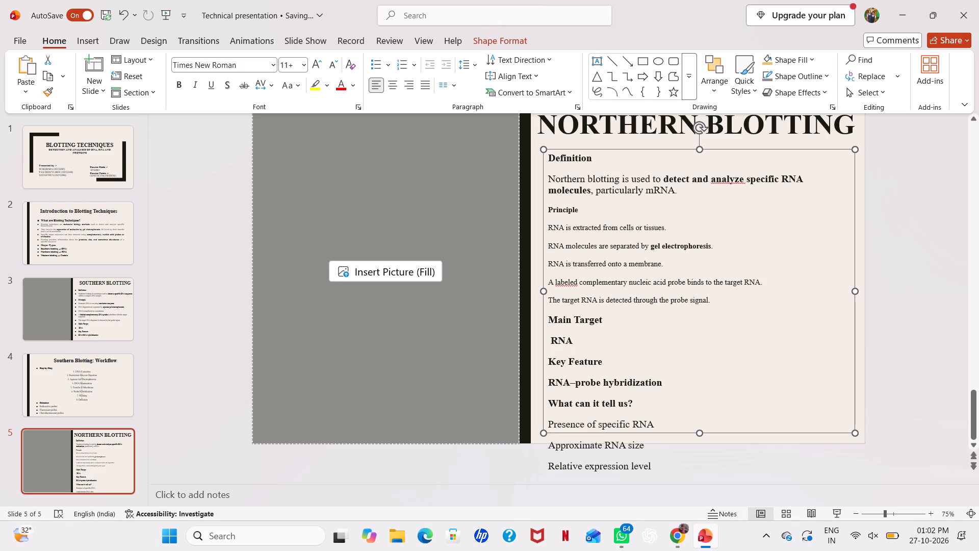
Cut the section from "What can it tell us?" through "Relative expression level" out of the body text.
left_click(547, 404)
left_click_drag(549, 403, 667, 501)
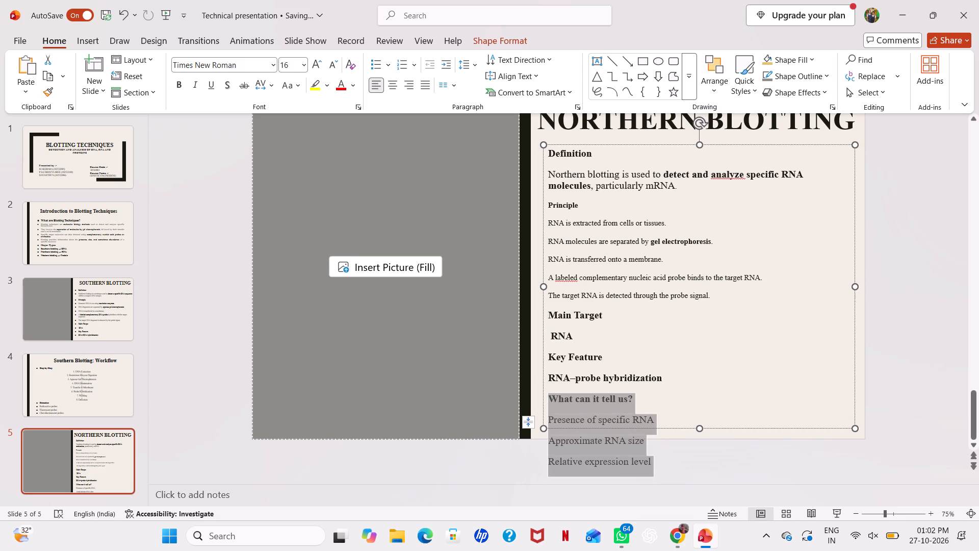
left_click_drag(667, 501, 674, 488)
key("ctrl+x")
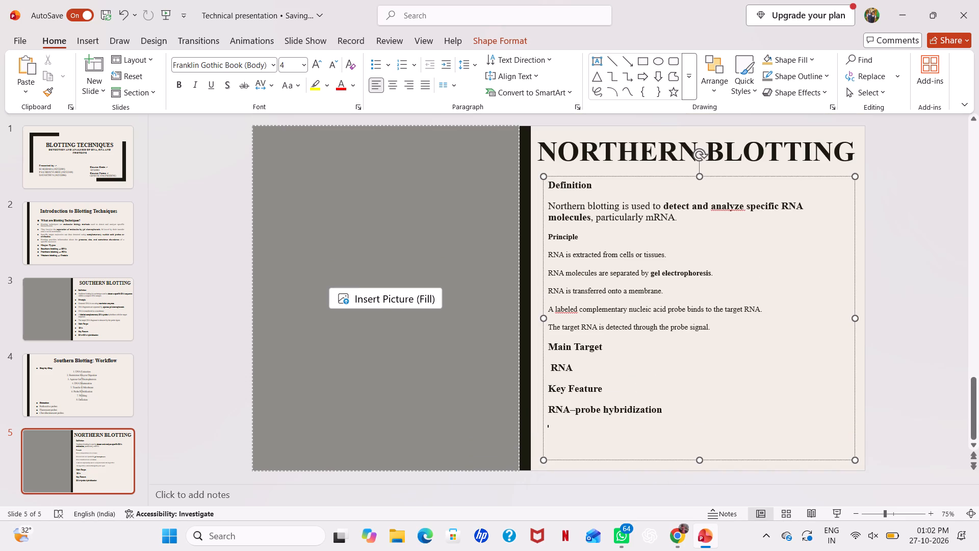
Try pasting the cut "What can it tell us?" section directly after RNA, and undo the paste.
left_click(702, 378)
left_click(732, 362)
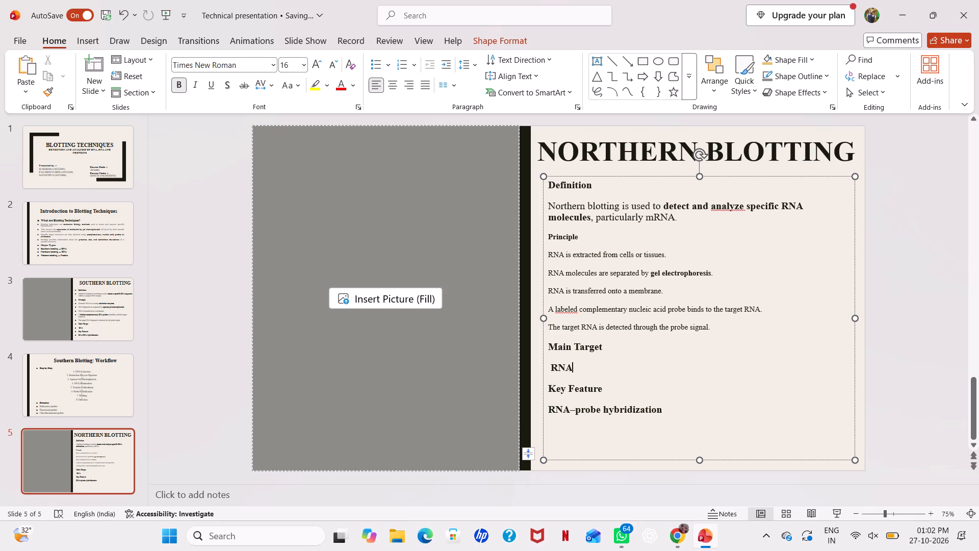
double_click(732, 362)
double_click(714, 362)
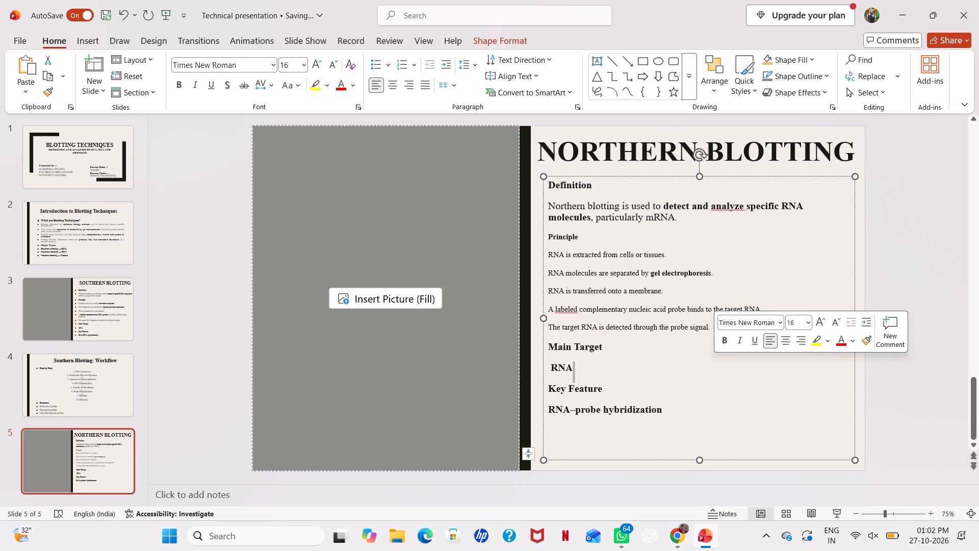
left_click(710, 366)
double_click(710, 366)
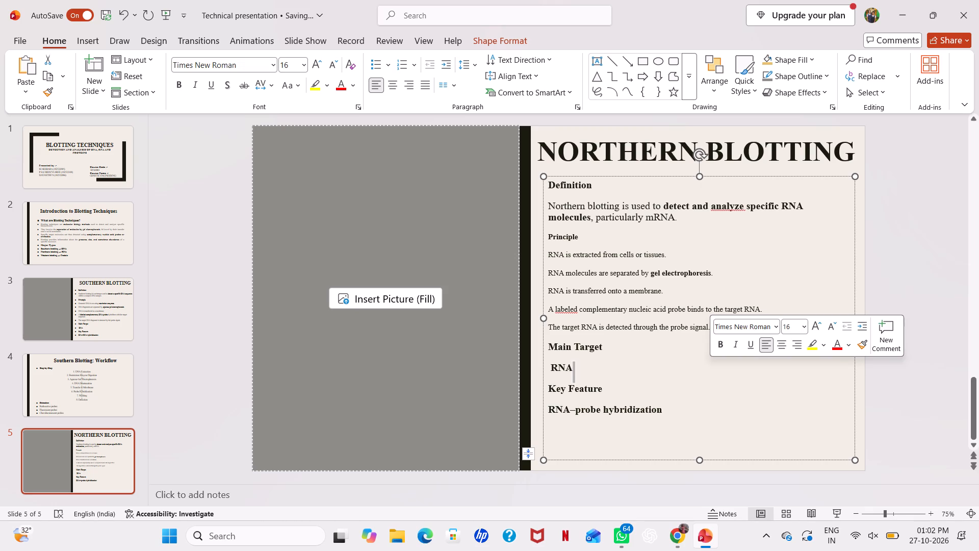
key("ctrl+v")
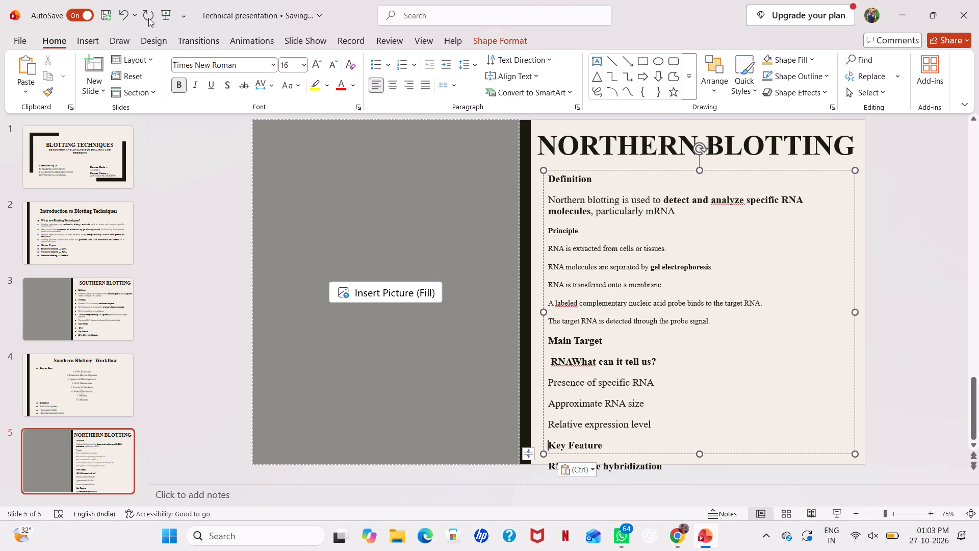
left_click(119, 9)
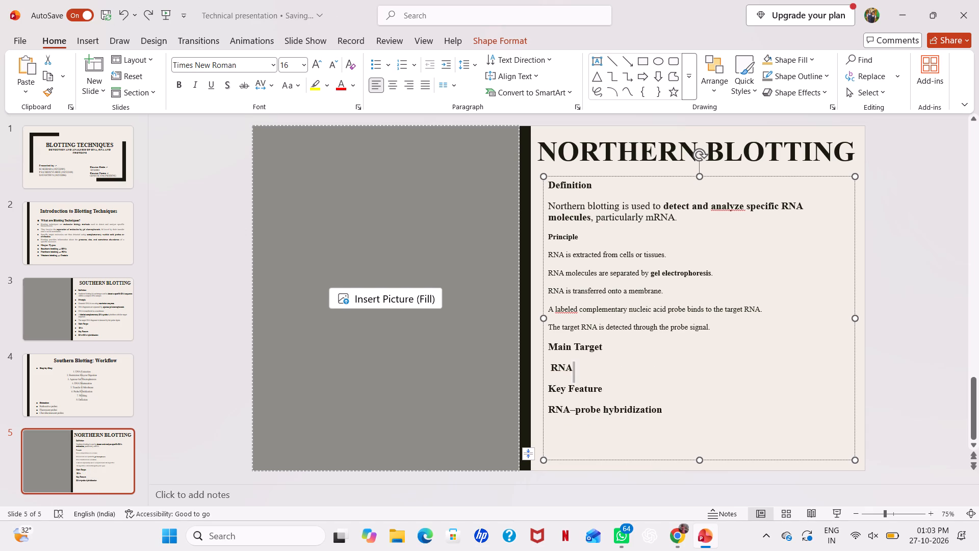
Add a wide run of spaces after RNA, reaching roughly the middle of the text box.
left_click(730, 376)
left_click(730, 376)
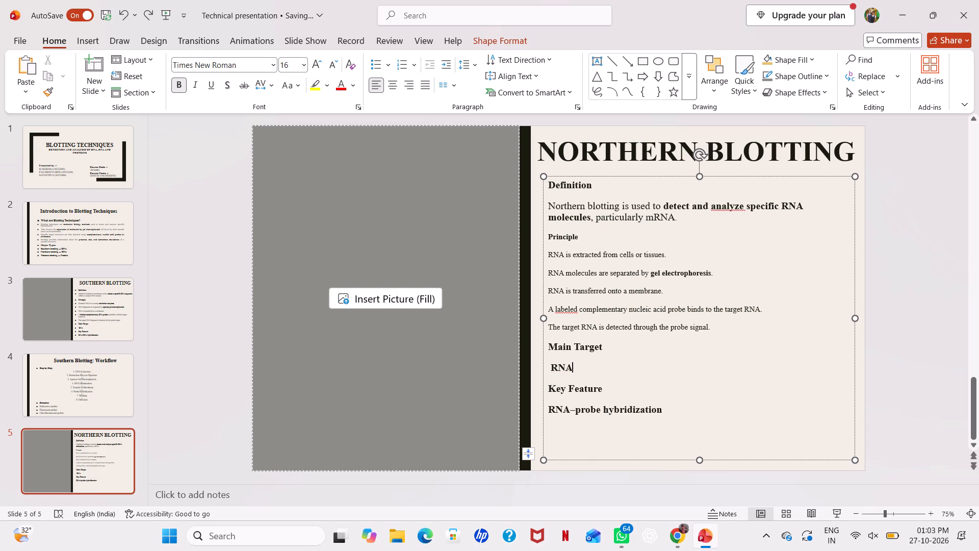
key("space")
key("space")
key("space")
key("space")
key("space")
key("space")
key("space")
key("space")
key("space")
key("space")
key("space")
key("space")
key("space")
key("space")
key("space")
key("space")
key("space")
key("space")
key("space")
key("space")
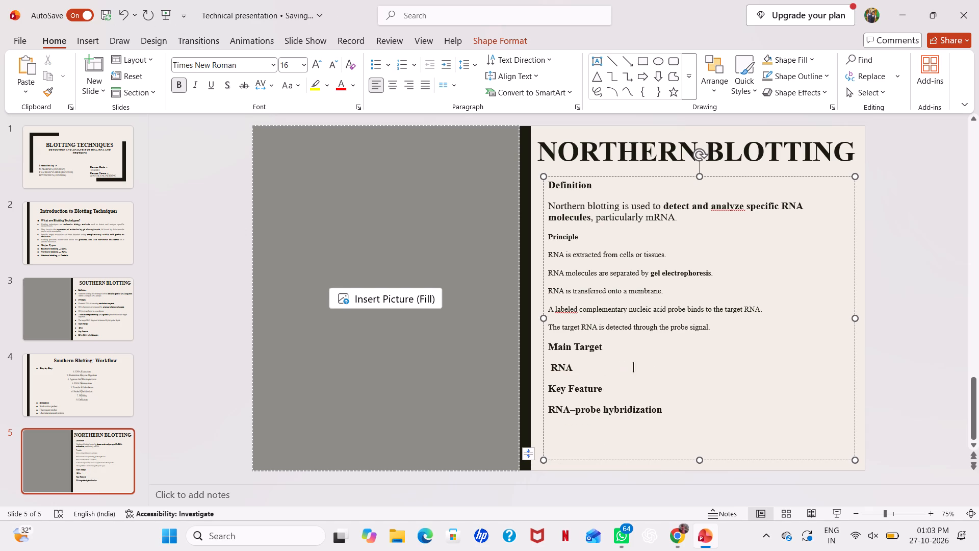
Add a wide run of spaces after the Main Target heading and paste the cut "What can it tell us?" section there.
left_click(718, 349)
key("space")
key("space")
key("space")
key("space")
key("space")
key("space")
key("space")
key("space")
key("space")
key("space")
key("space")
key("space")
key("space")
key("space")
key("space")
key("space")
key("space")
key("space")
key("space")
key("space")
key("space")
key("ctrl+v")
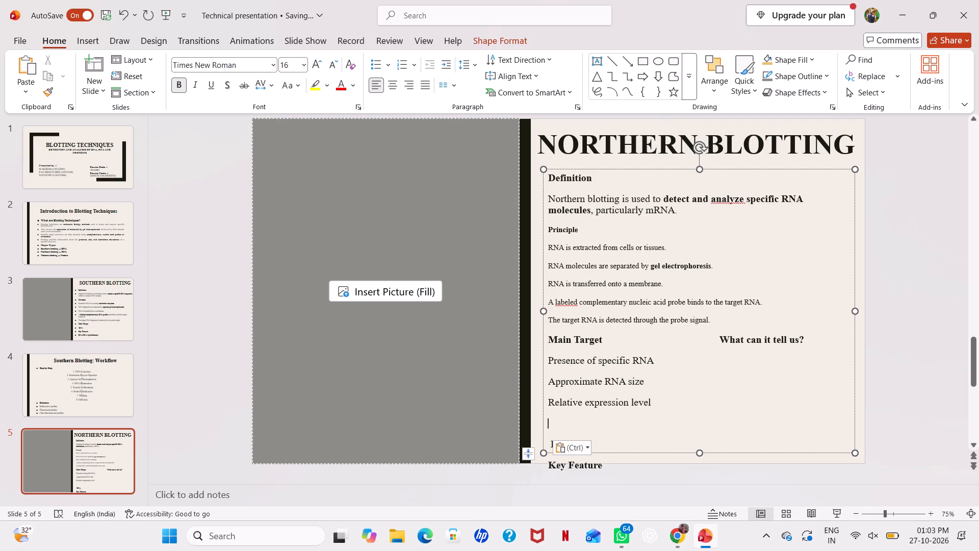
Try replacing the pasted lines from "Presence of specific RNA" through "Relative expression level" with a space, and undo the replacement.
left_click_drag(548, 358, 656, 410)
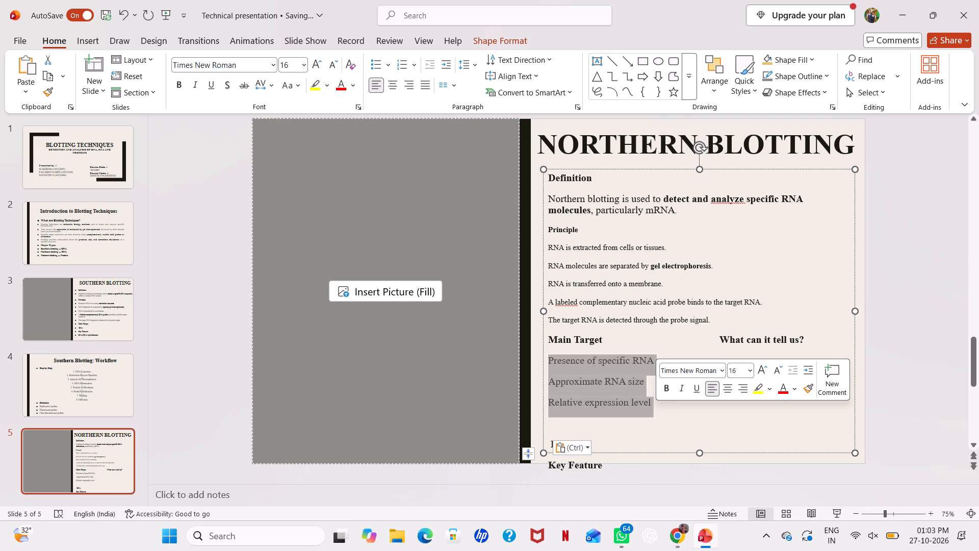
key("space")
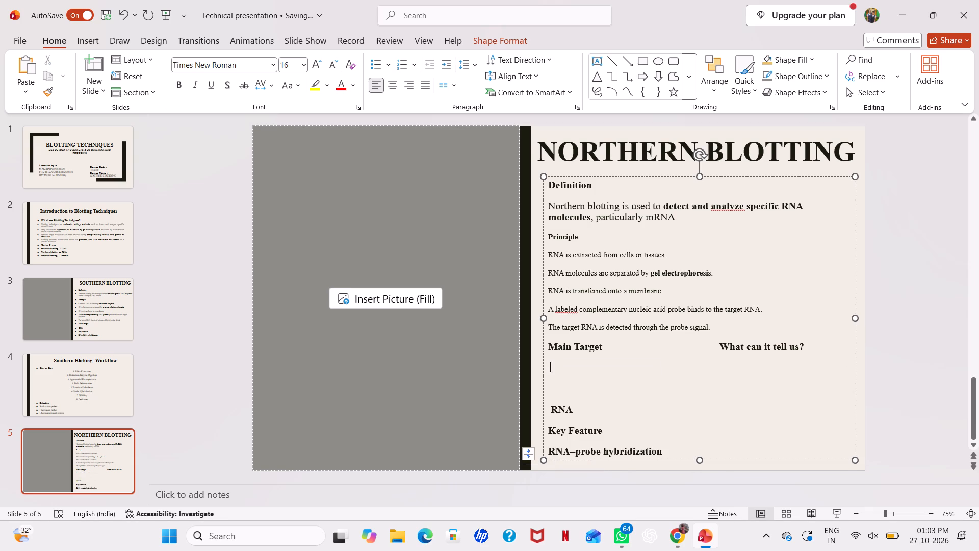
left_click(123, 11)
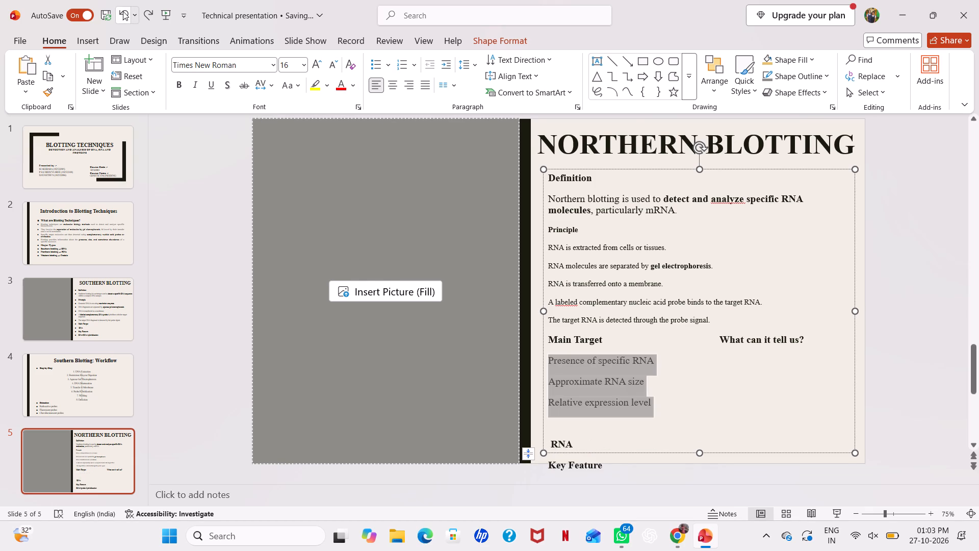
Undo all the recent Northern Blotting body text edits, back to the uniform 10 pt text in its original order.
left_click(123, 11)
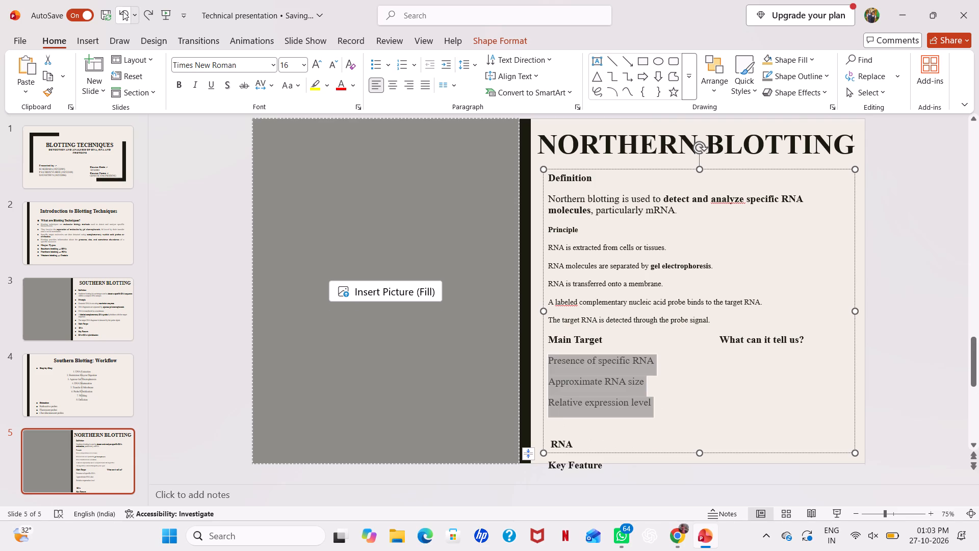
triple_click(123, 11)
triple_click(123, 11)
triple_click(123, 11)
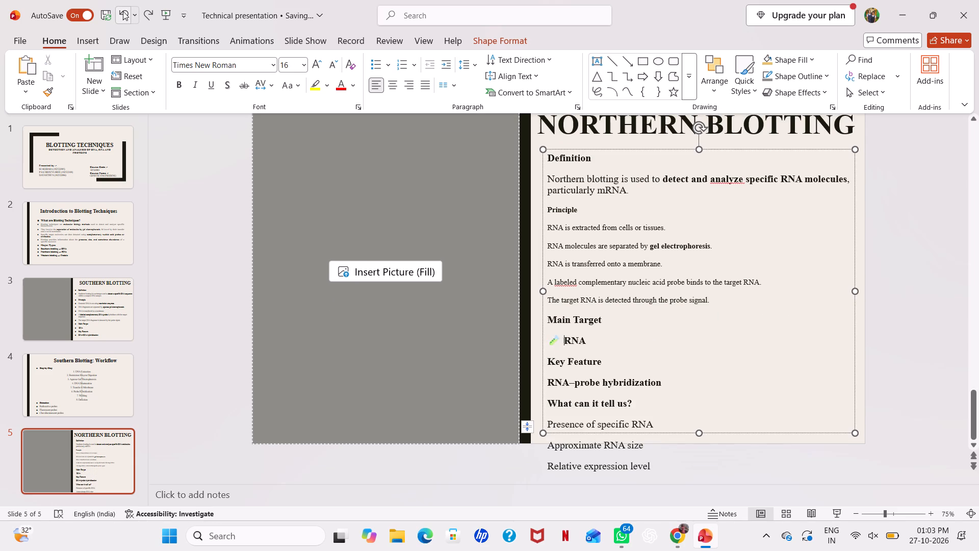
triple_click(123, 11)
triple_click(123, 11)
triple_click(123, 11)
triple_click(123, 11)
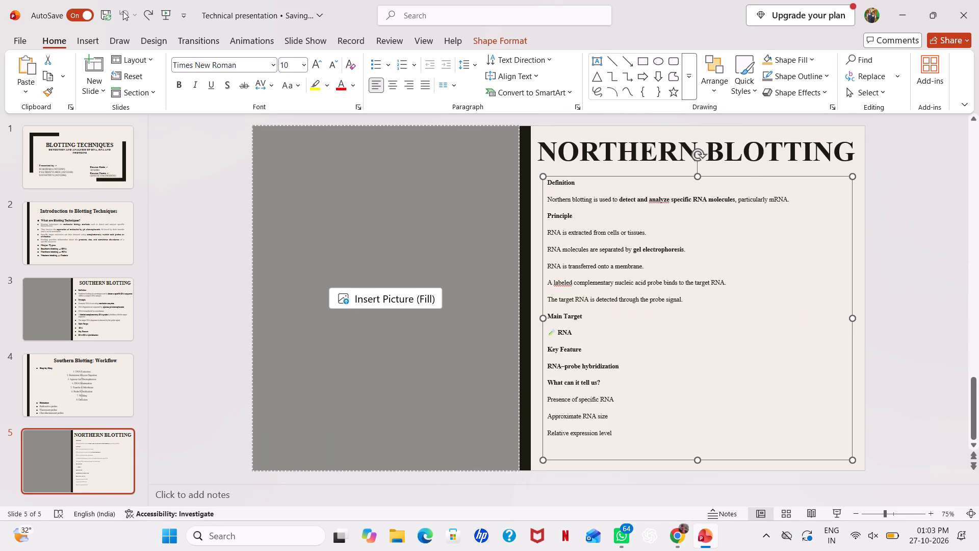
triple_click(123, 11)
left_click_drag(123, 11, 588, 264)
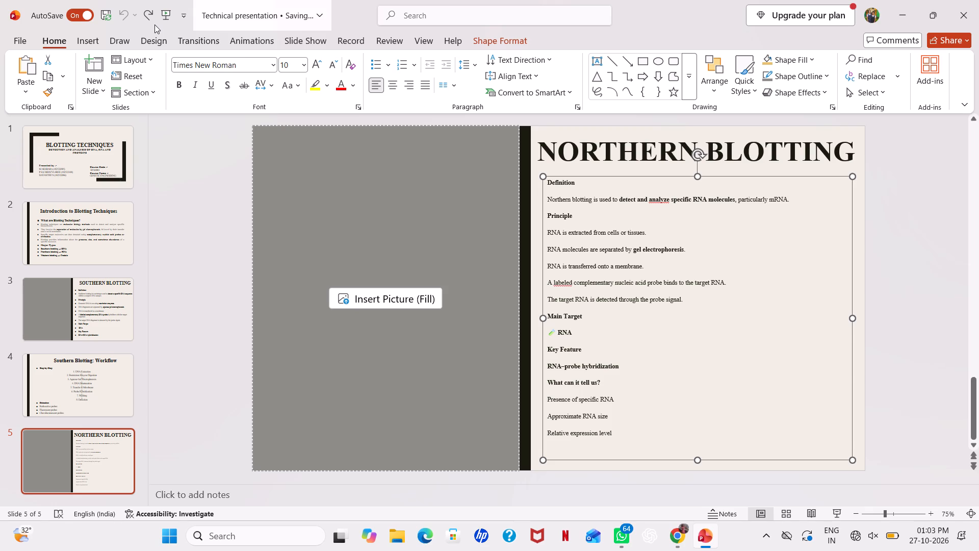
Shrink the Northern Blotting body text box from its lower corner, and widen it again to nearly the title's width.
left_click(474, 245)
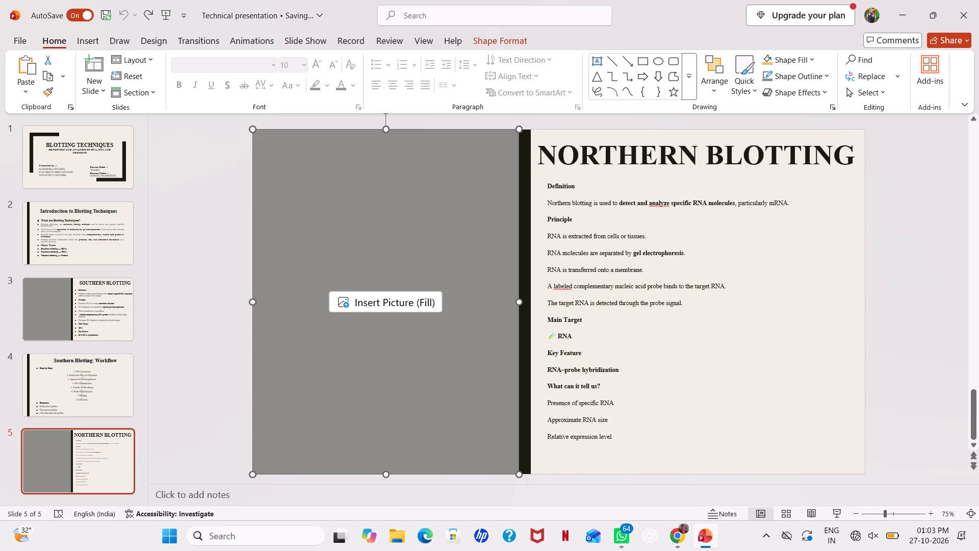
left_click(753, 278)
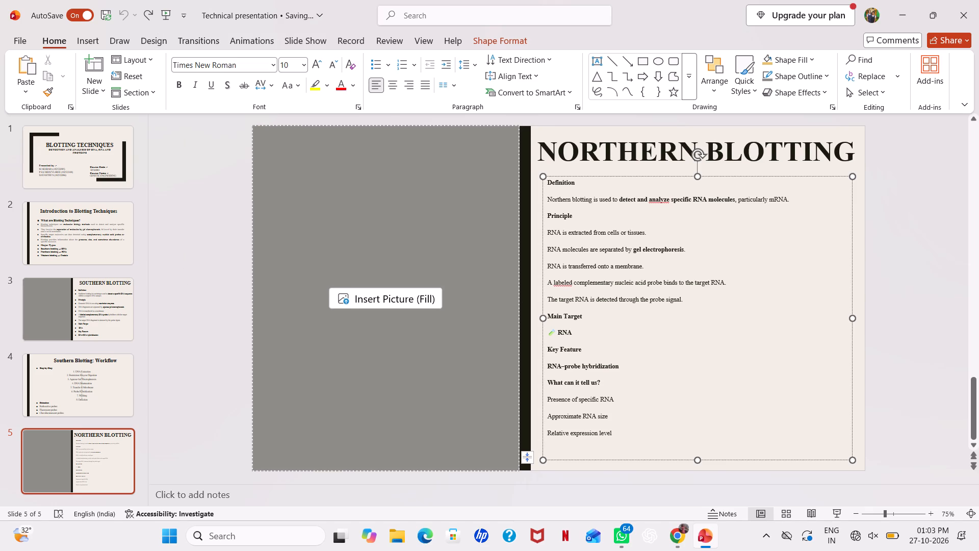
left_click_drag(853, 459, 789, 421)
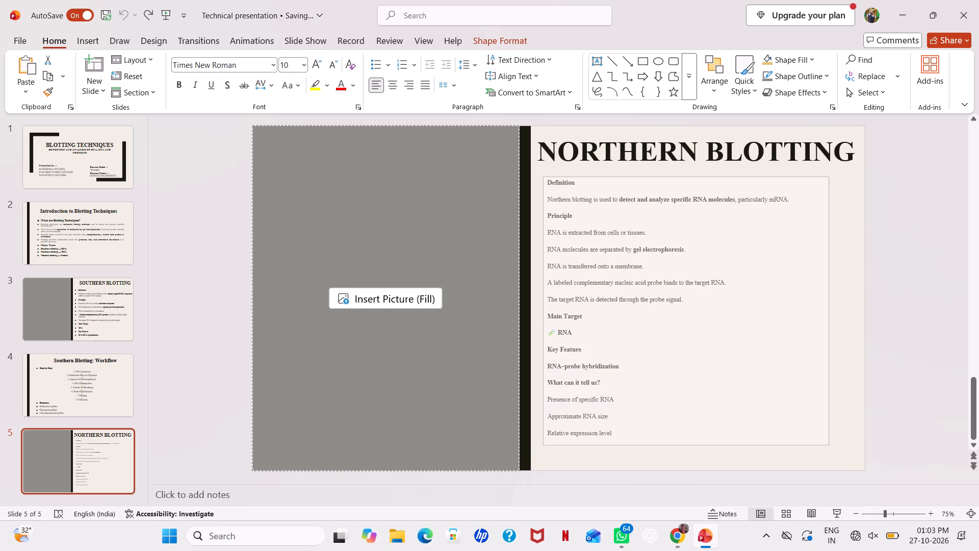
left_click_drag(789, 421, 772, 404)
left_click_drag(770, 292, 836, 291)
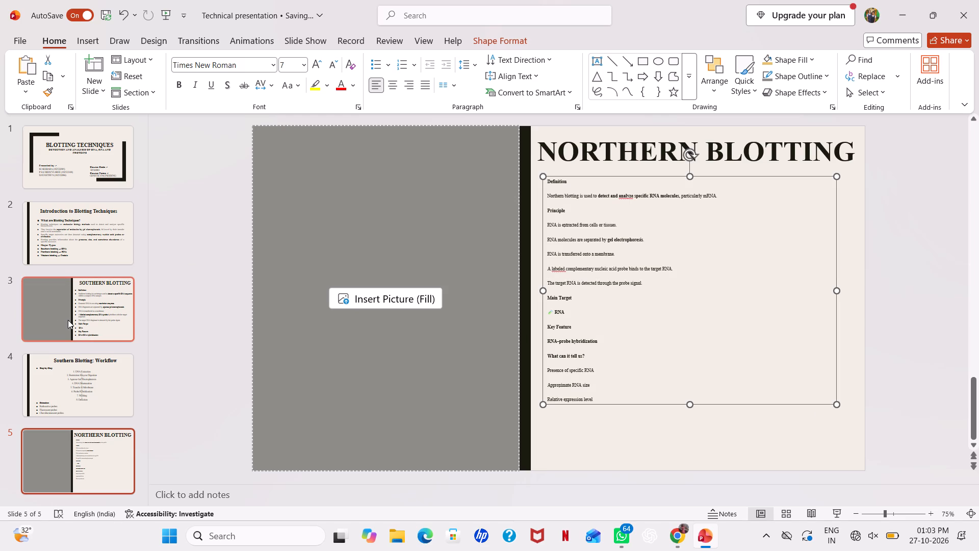
Look at the Southern Blotting slide for comparison, and cut the Northern Blotting slide out of the presentation.
left_click(68, 320)
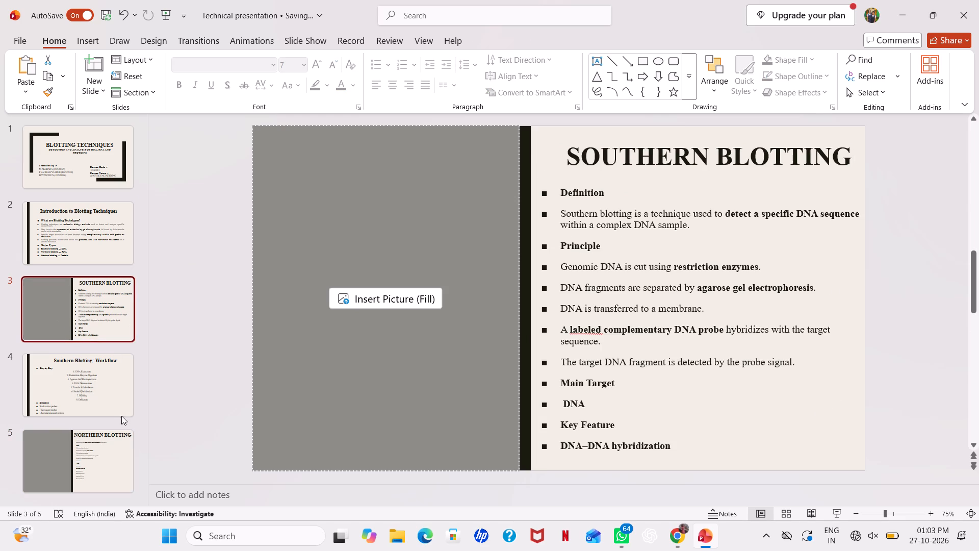
left_click(112, 437)
right_click(112, 437)
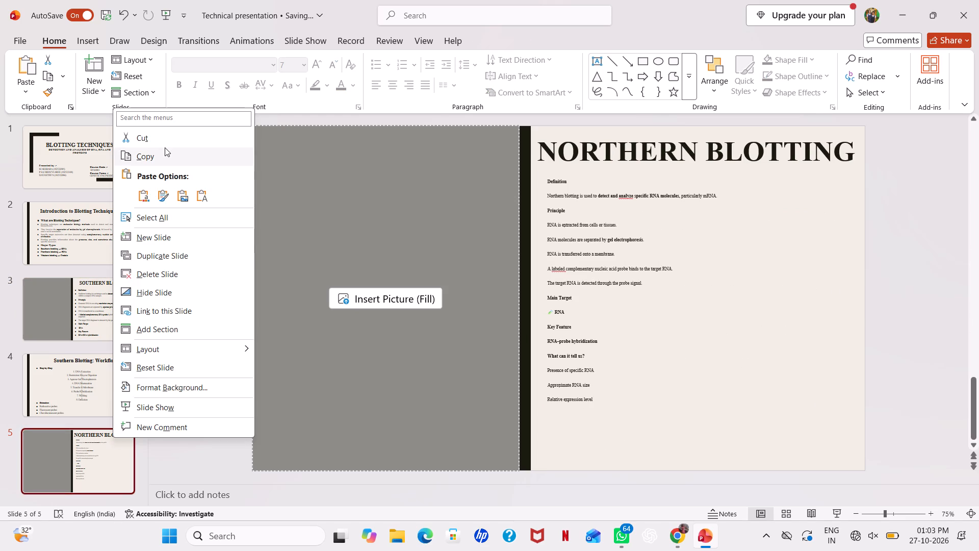
left_click(162, 145)
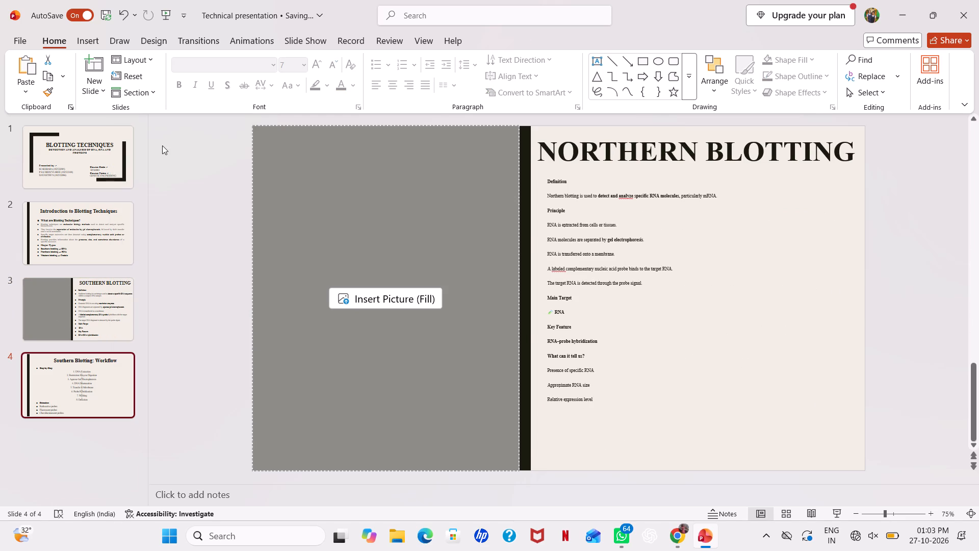
Insert a new slide with the Picture with Caption layout after the Southern Blotting: Workflow slide.
left_click(113, 443)
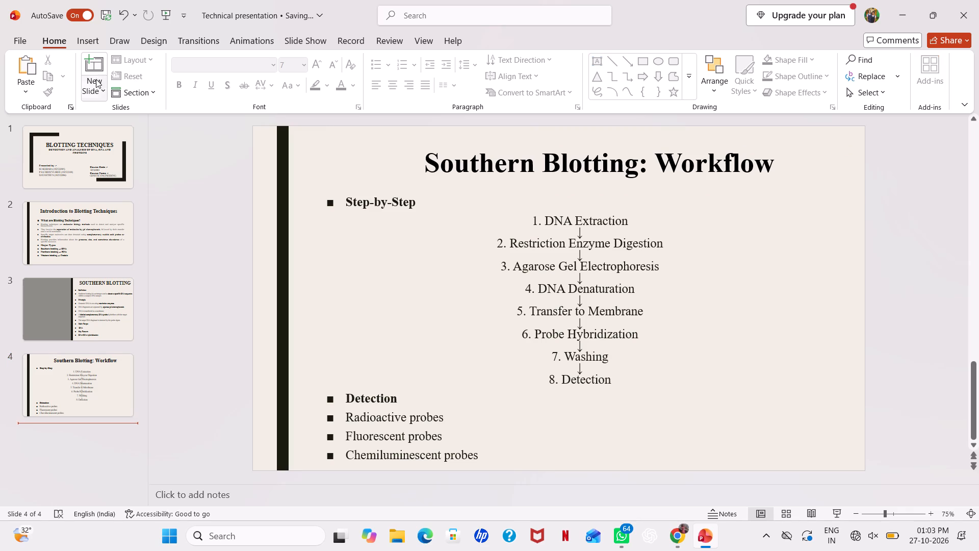
left_click(104, 87)
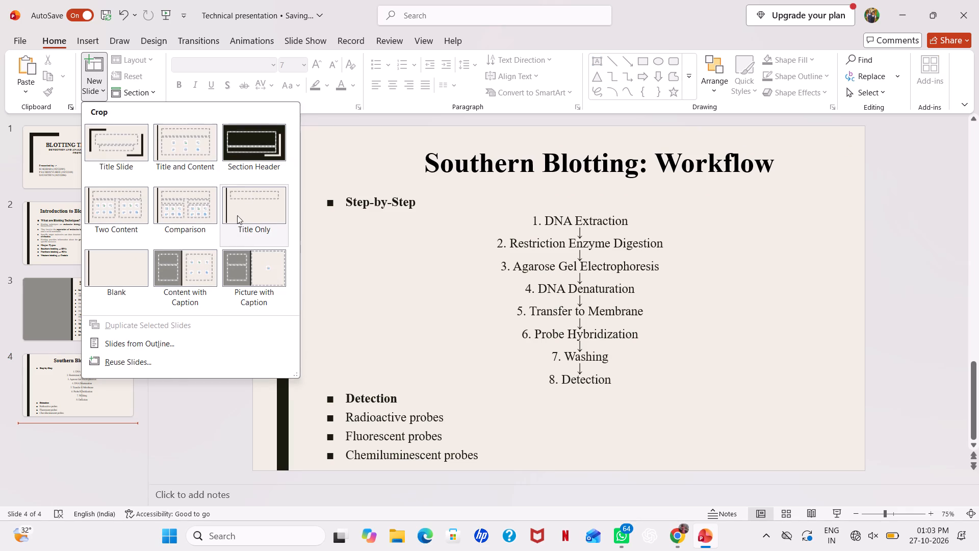
left_click(256, 263)
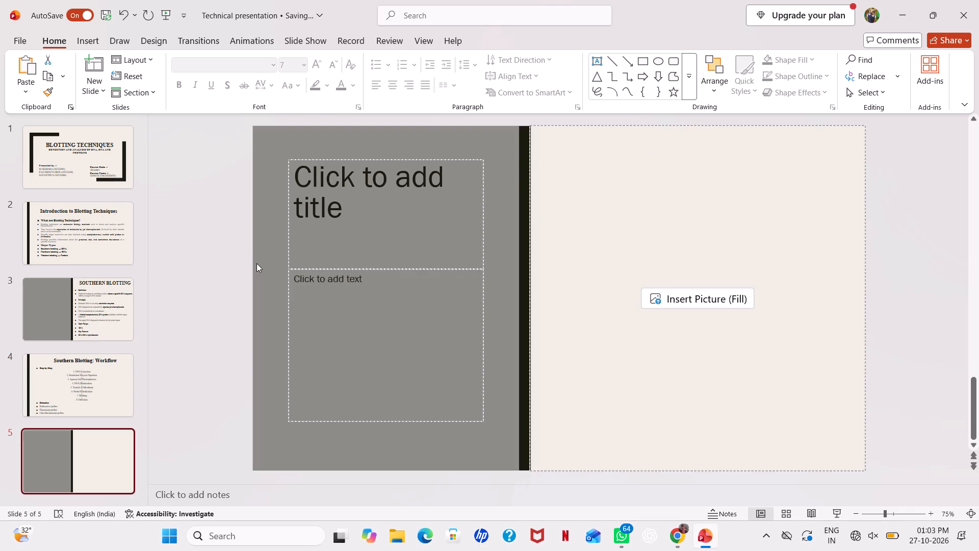
left_click(372, 234)
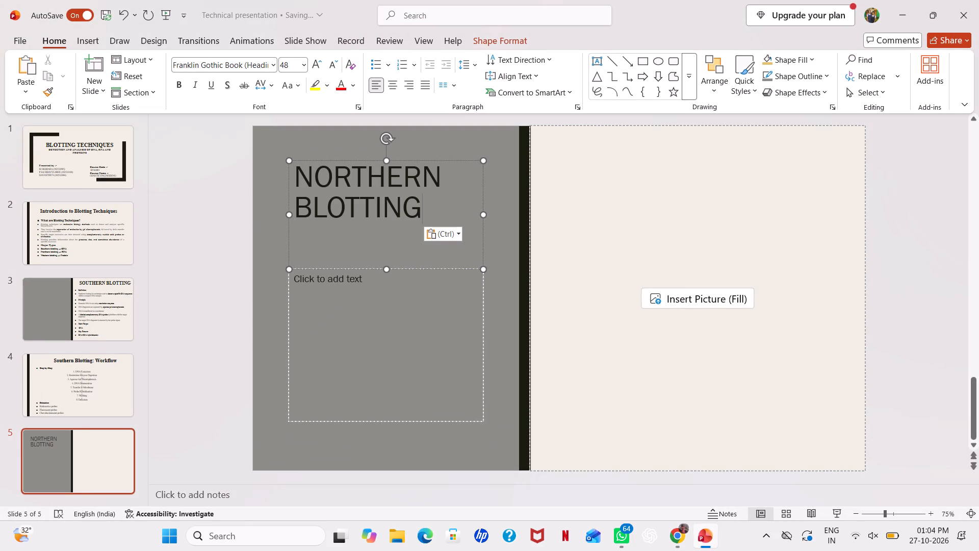
Format the NORTHERN BLOTTING title as 44 pt bold Times New Roman.
left_click_drag(293, 171, 387, 215)
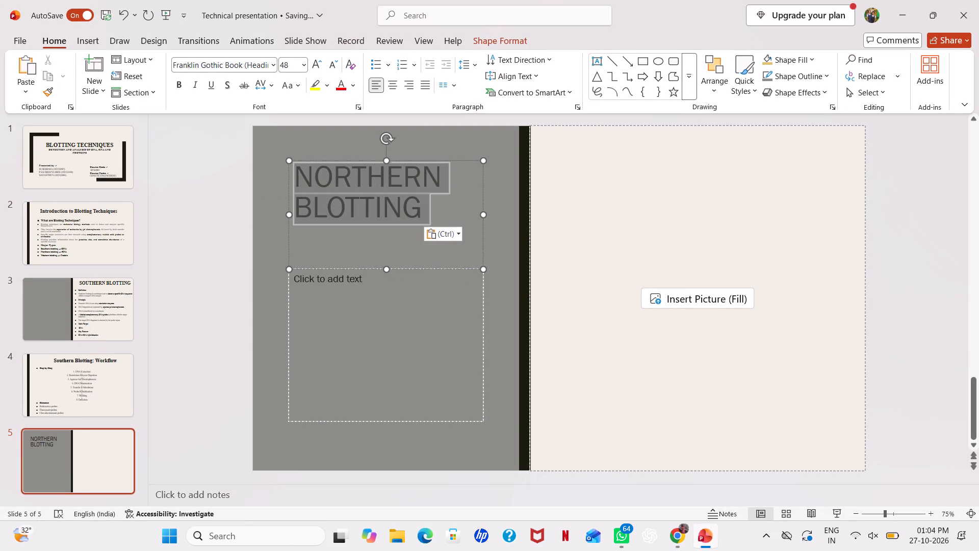
left_click_drag(387, 215, 422, 226)
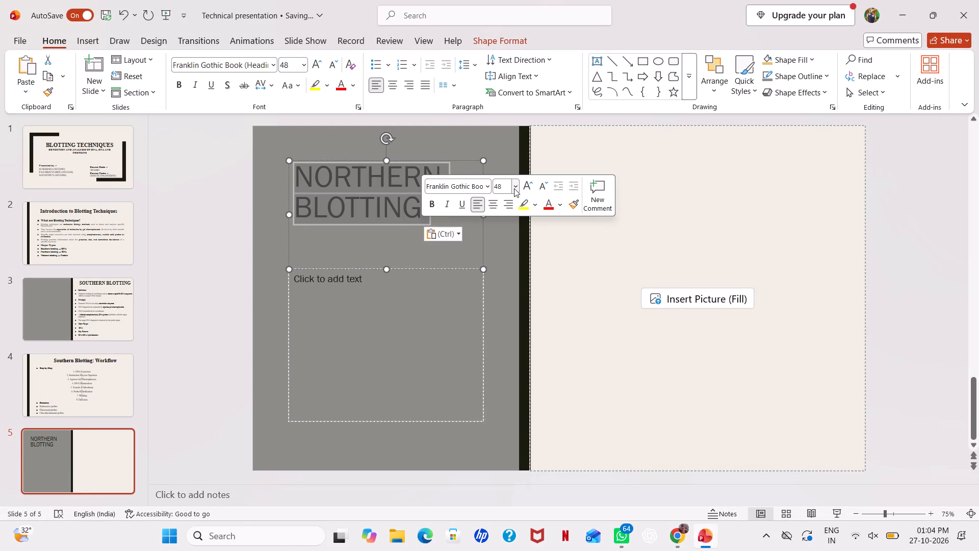
left_click(517, 187)
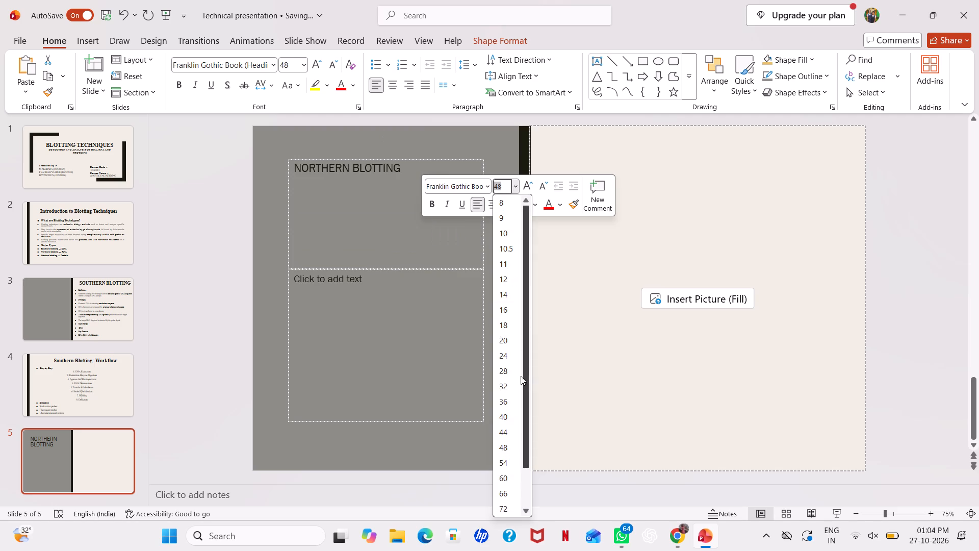
left_click(505, 432)
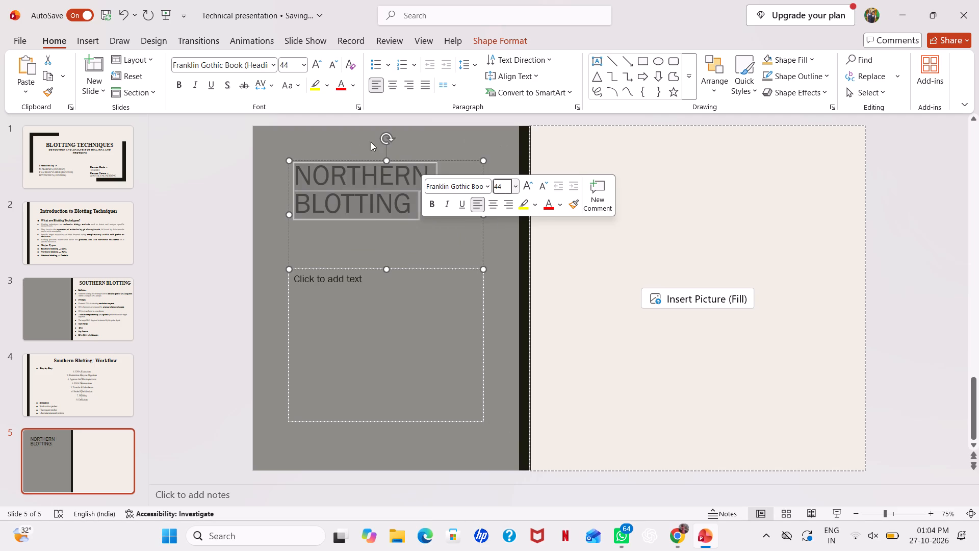
left_click(276, 68)
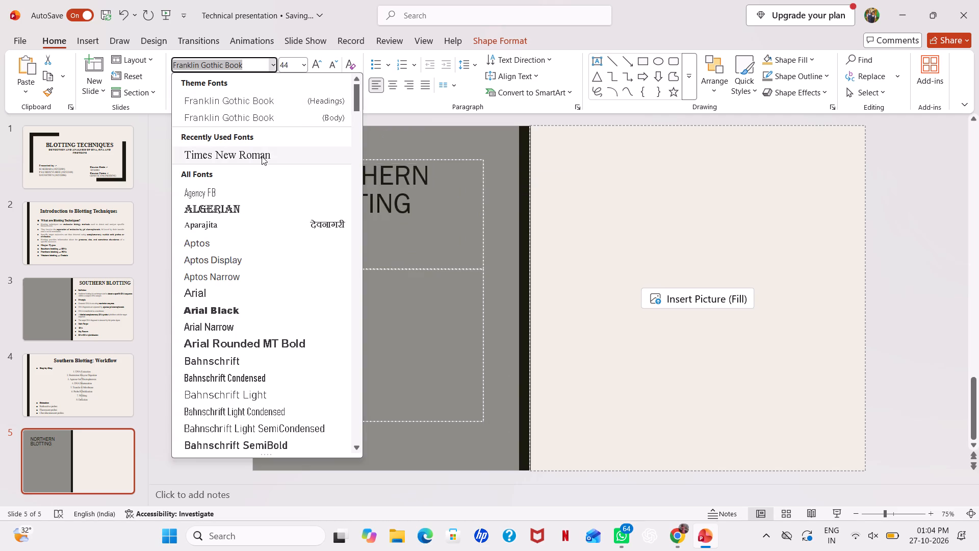
left_click(262, 156)
left_click(175, 86)
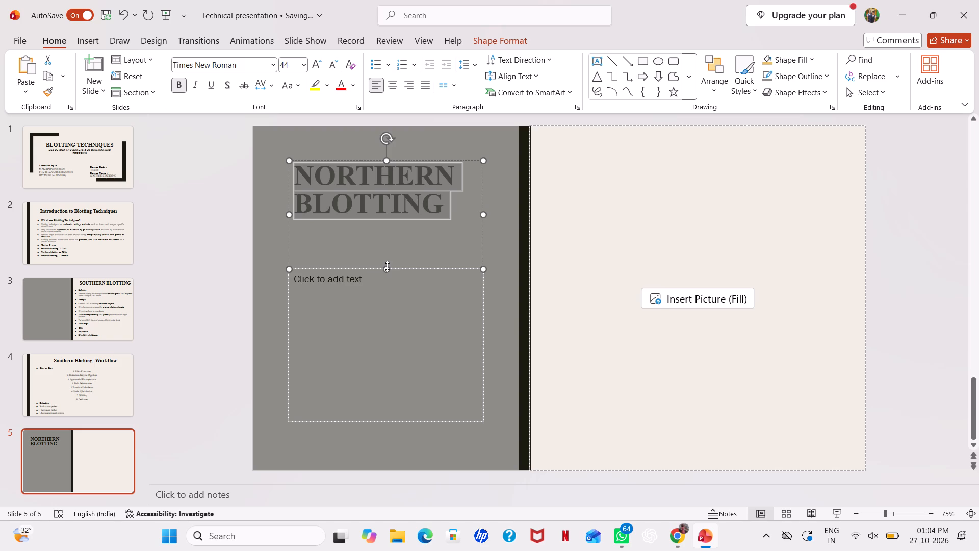
Shorten the title placeholder to just below its text and widen it to the far edge of the black bar.
left_click_drag(387, 266, 386, 231)
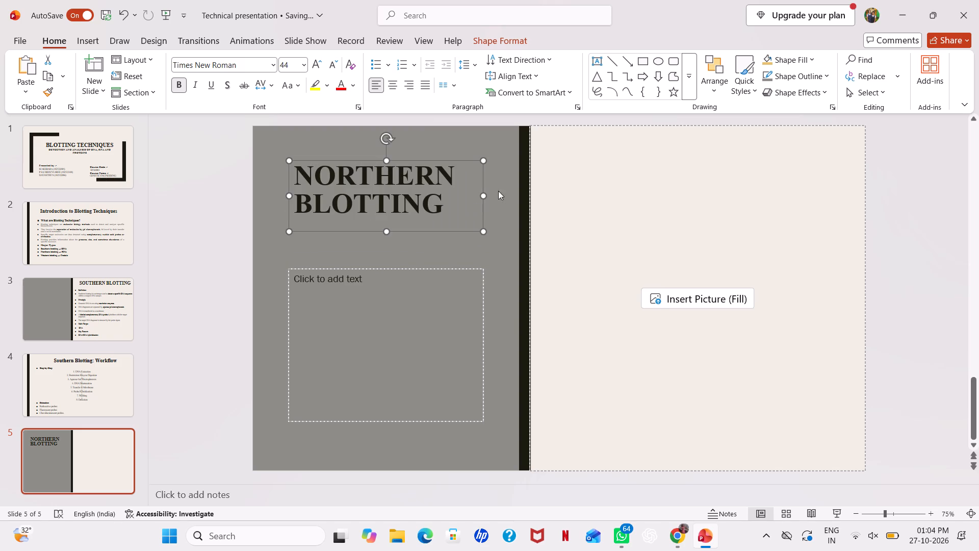
left_click_drag(482, 196, 530, 193)
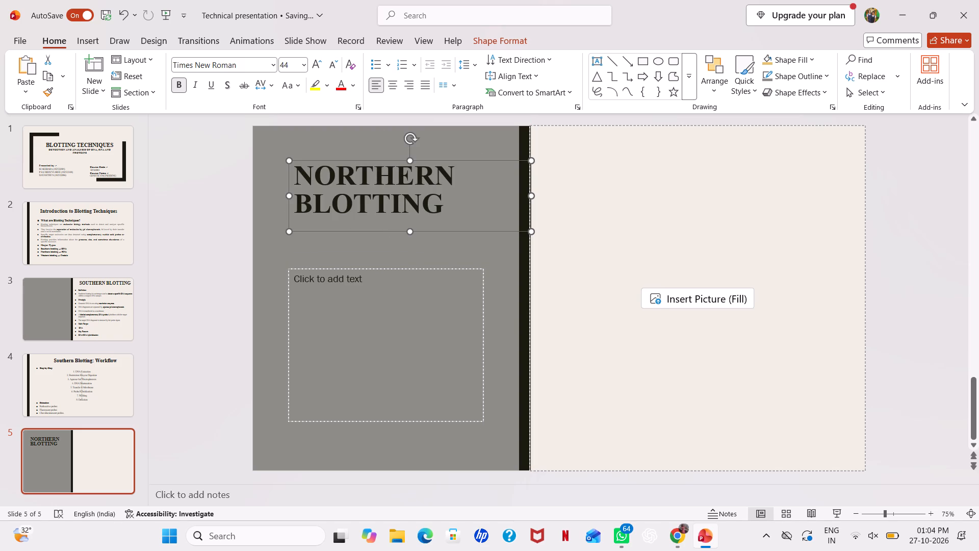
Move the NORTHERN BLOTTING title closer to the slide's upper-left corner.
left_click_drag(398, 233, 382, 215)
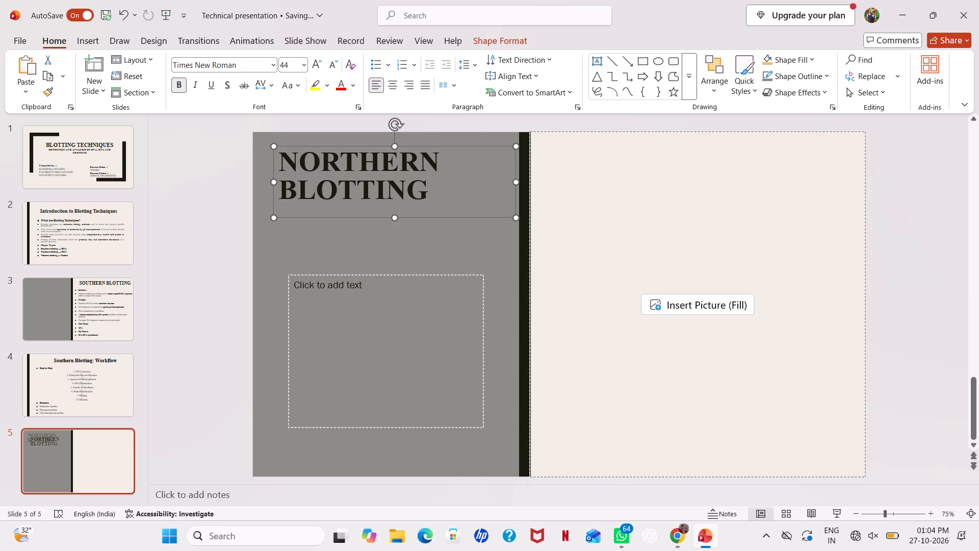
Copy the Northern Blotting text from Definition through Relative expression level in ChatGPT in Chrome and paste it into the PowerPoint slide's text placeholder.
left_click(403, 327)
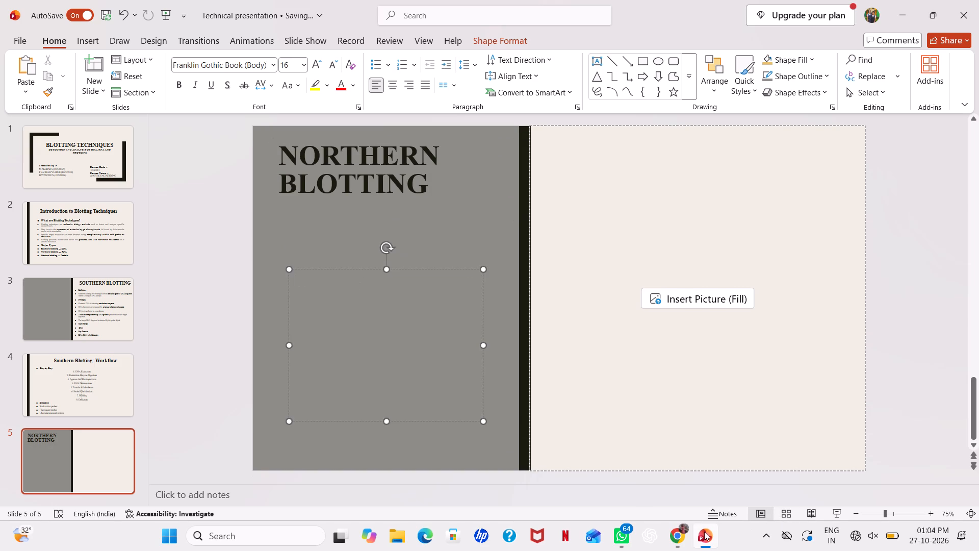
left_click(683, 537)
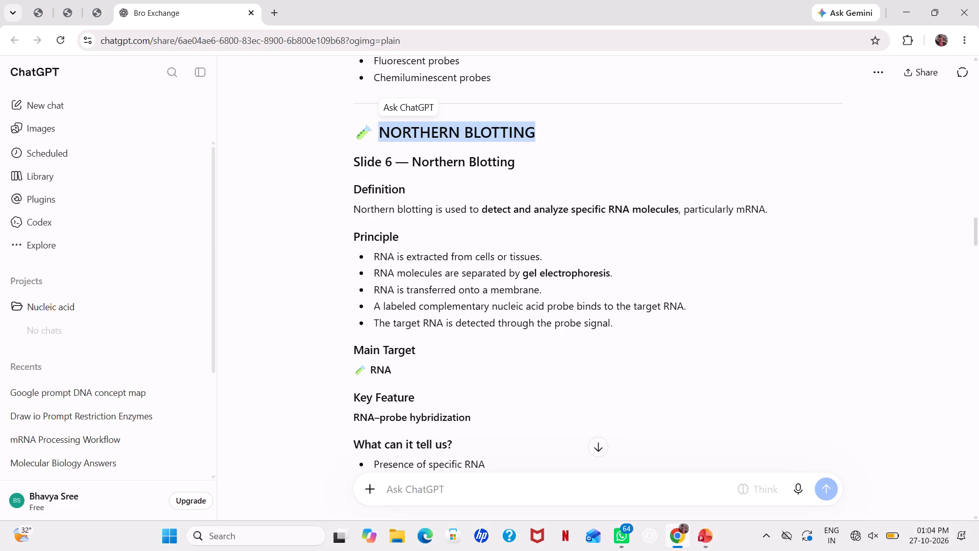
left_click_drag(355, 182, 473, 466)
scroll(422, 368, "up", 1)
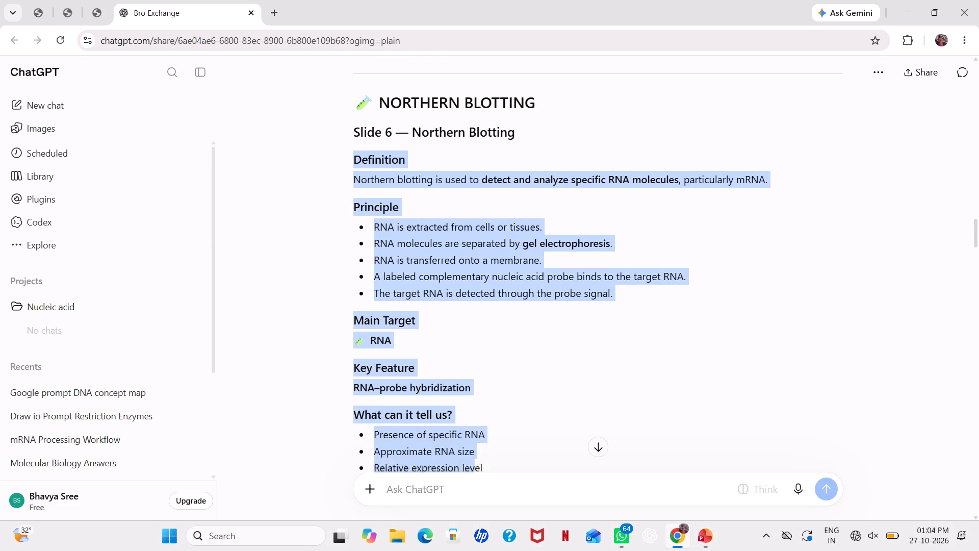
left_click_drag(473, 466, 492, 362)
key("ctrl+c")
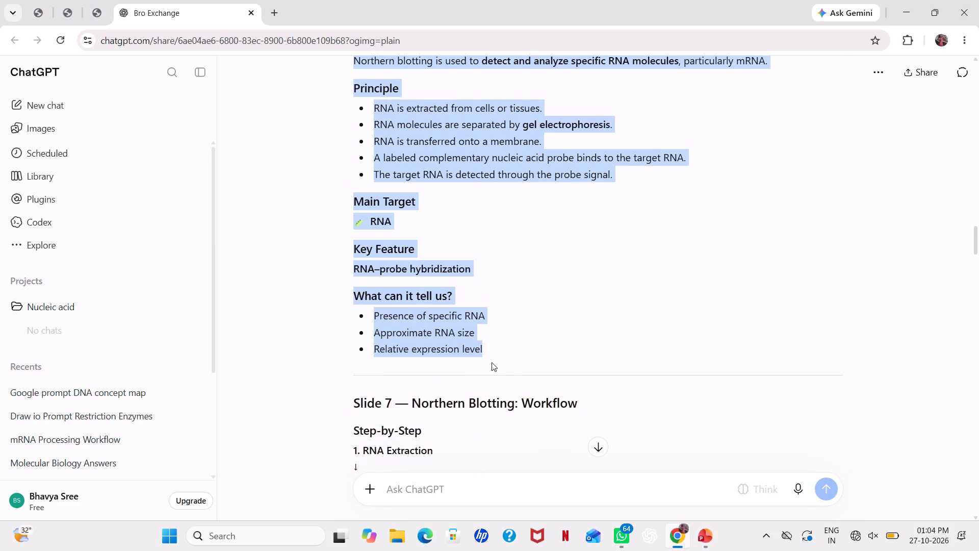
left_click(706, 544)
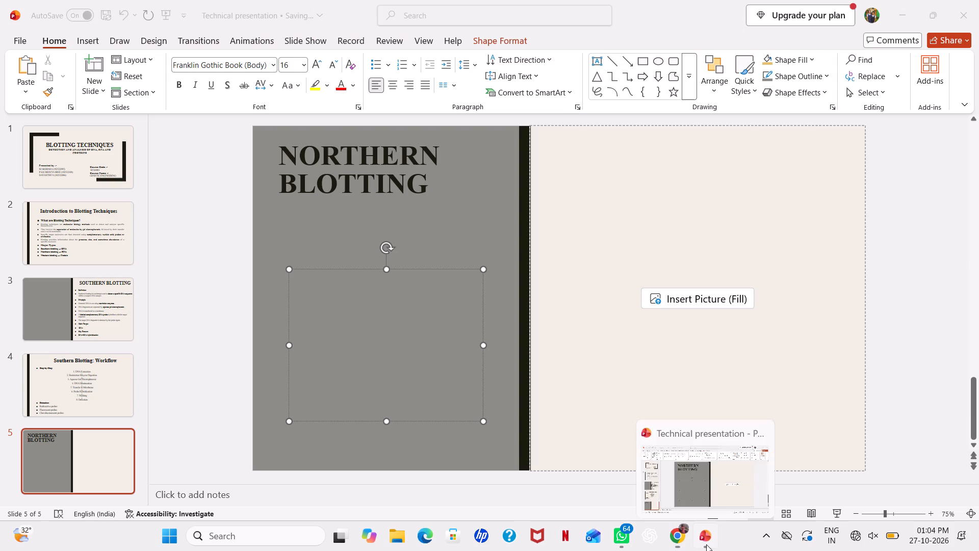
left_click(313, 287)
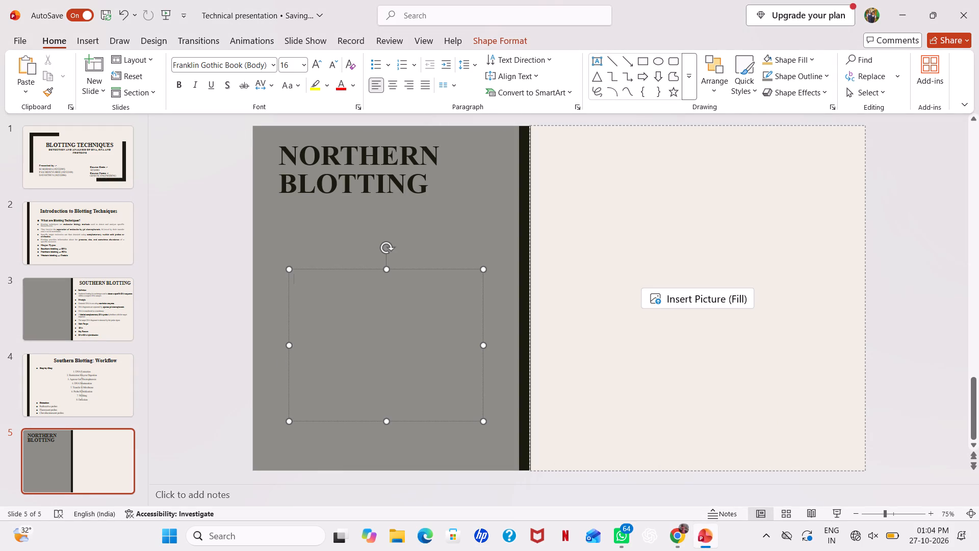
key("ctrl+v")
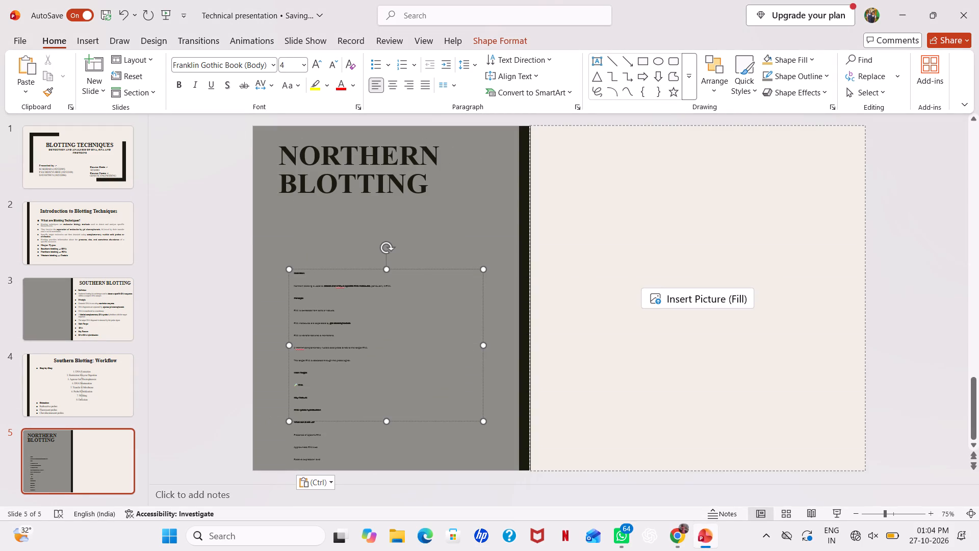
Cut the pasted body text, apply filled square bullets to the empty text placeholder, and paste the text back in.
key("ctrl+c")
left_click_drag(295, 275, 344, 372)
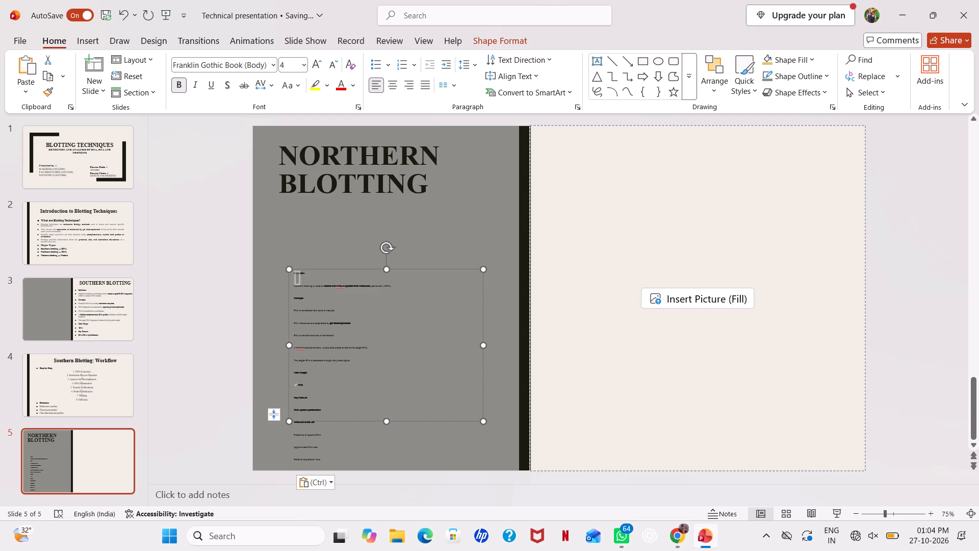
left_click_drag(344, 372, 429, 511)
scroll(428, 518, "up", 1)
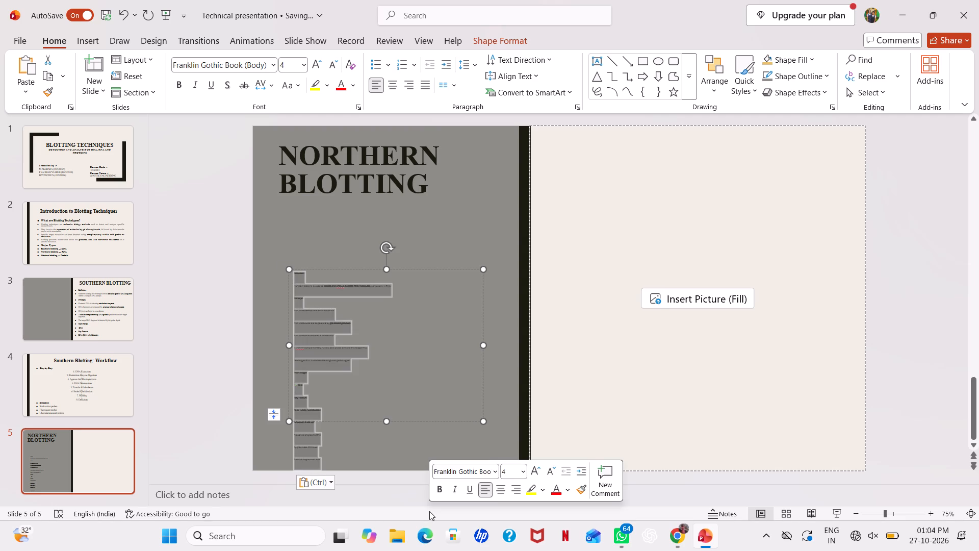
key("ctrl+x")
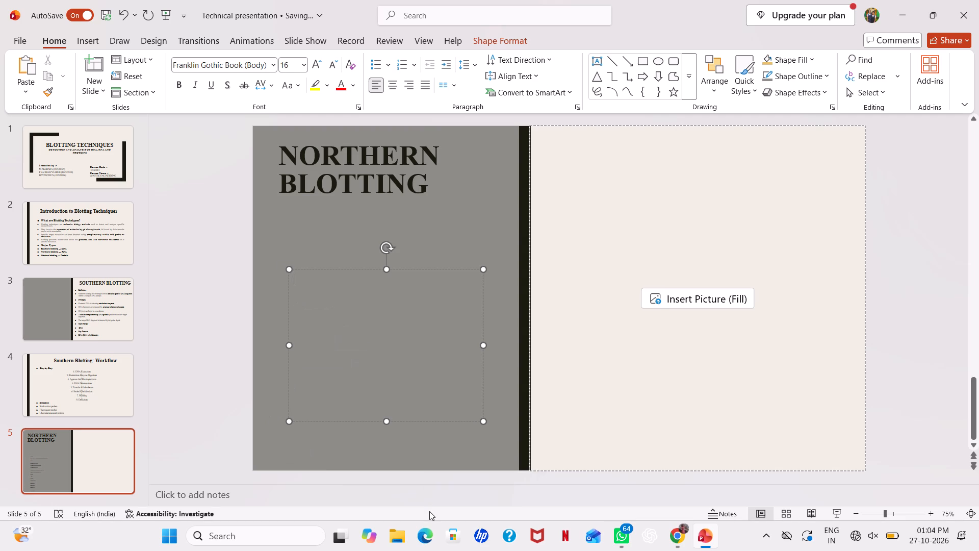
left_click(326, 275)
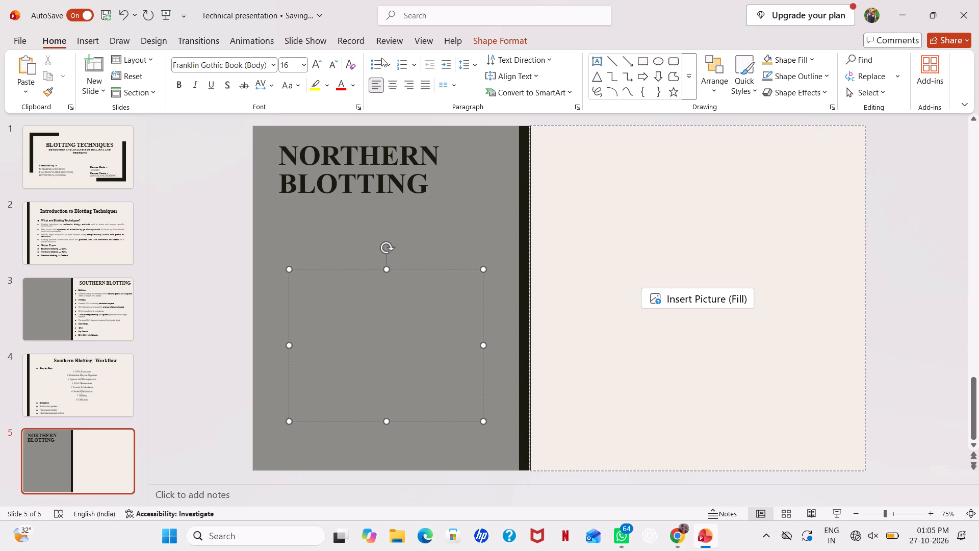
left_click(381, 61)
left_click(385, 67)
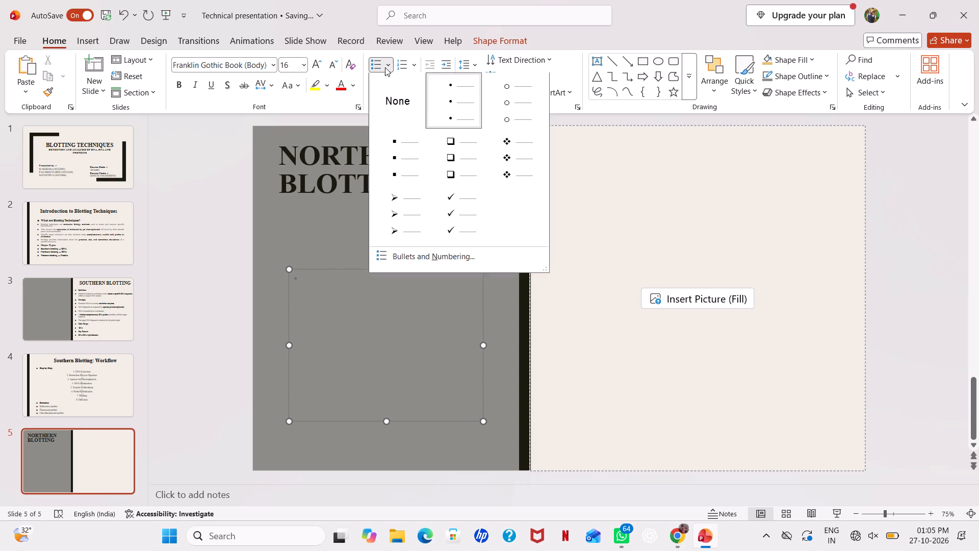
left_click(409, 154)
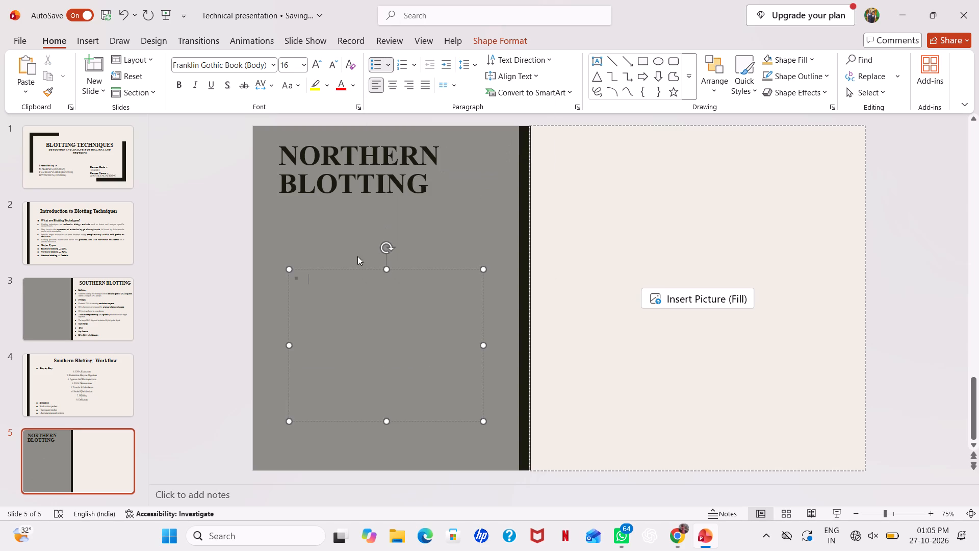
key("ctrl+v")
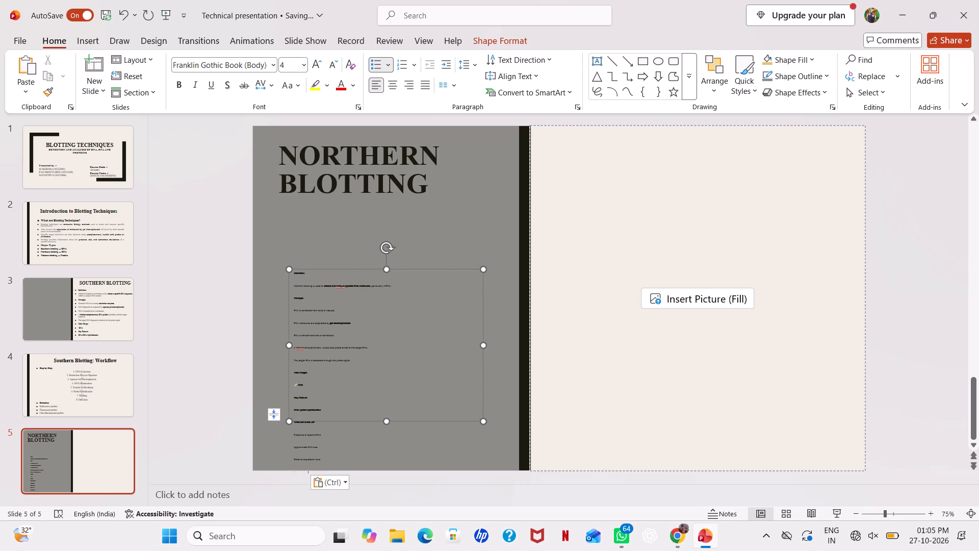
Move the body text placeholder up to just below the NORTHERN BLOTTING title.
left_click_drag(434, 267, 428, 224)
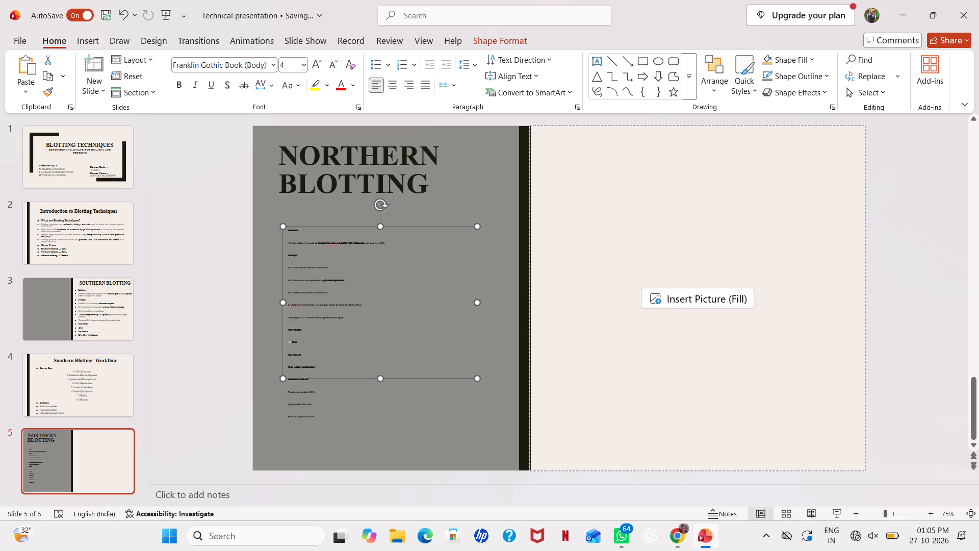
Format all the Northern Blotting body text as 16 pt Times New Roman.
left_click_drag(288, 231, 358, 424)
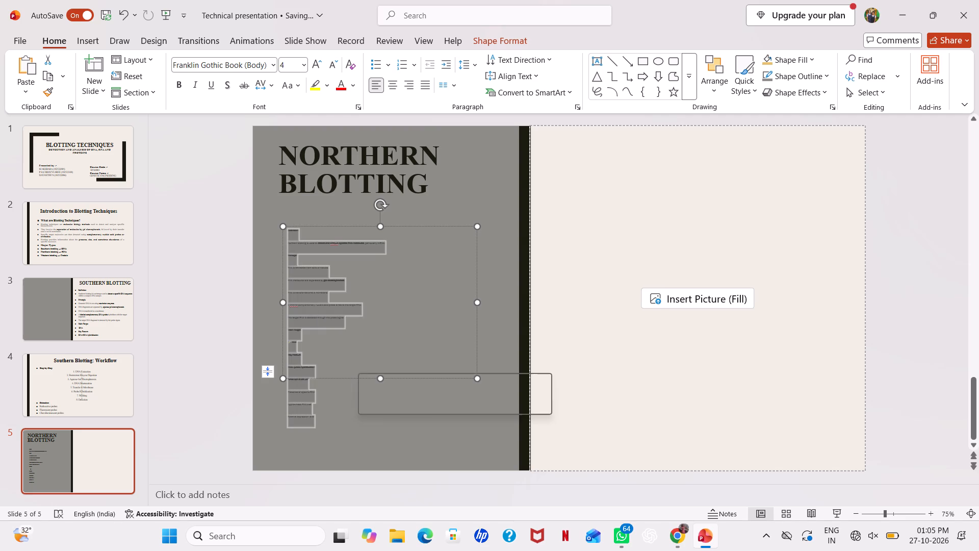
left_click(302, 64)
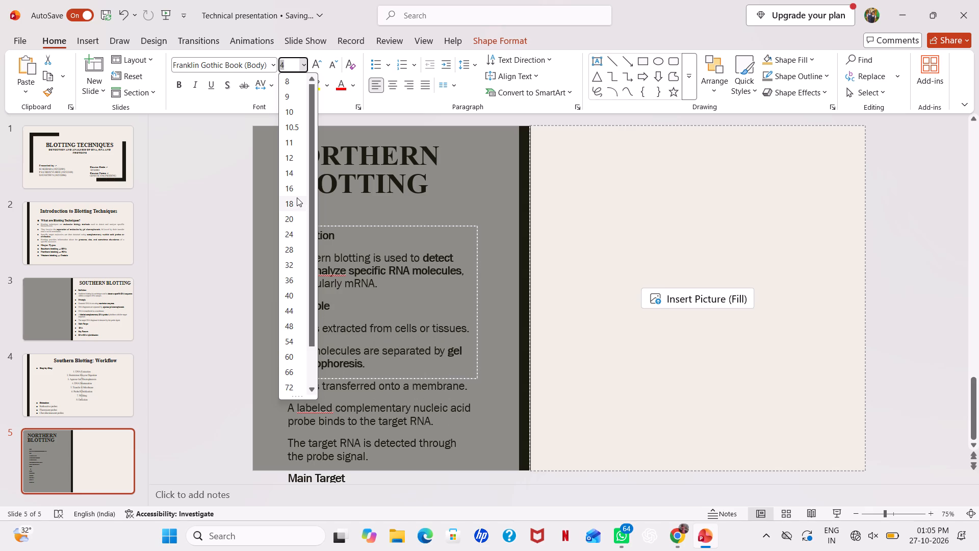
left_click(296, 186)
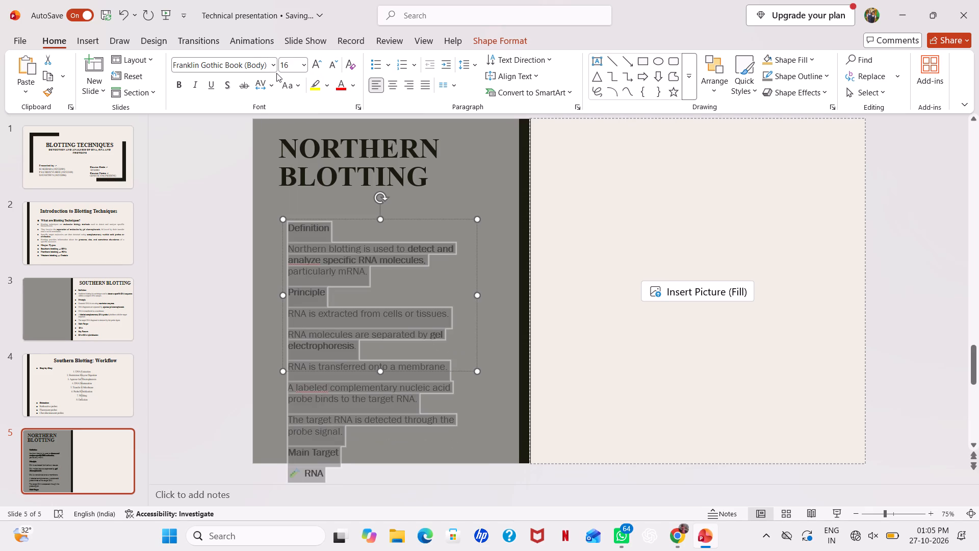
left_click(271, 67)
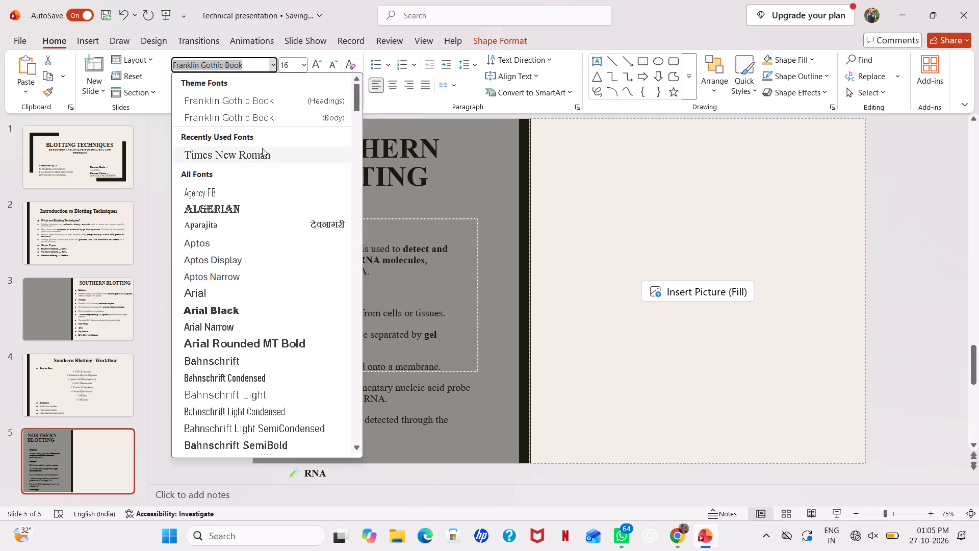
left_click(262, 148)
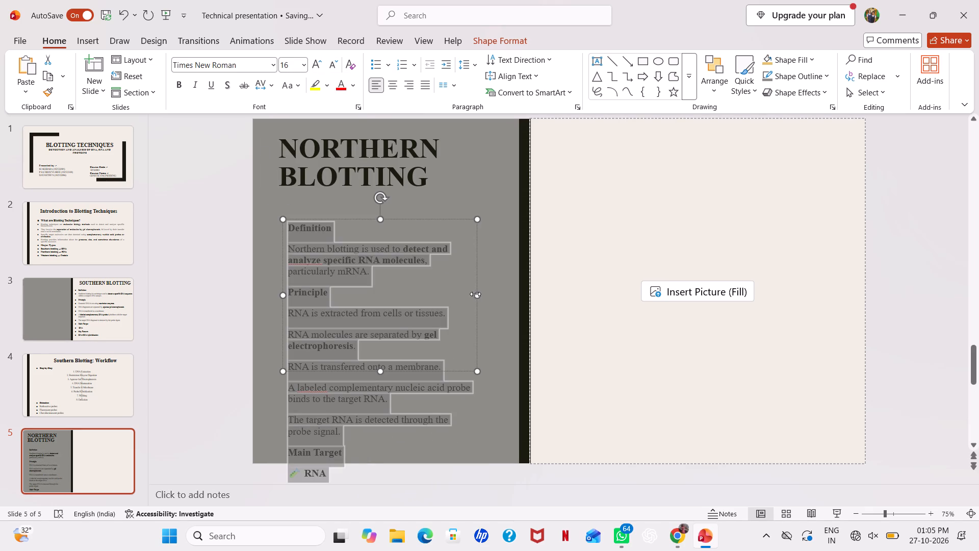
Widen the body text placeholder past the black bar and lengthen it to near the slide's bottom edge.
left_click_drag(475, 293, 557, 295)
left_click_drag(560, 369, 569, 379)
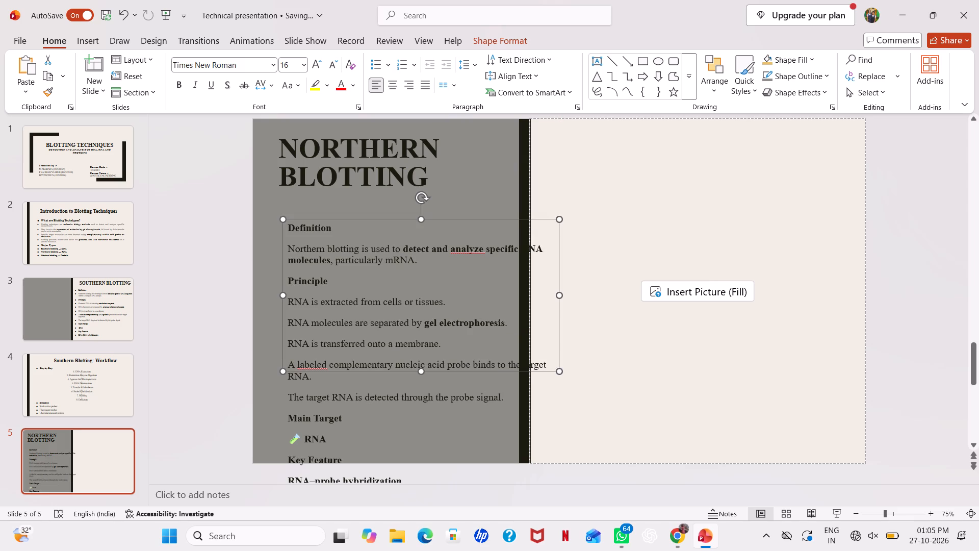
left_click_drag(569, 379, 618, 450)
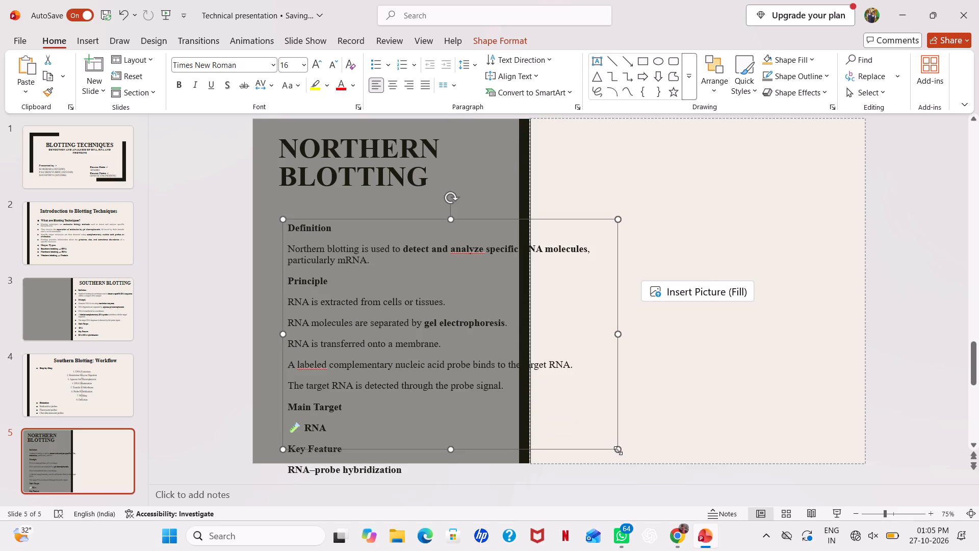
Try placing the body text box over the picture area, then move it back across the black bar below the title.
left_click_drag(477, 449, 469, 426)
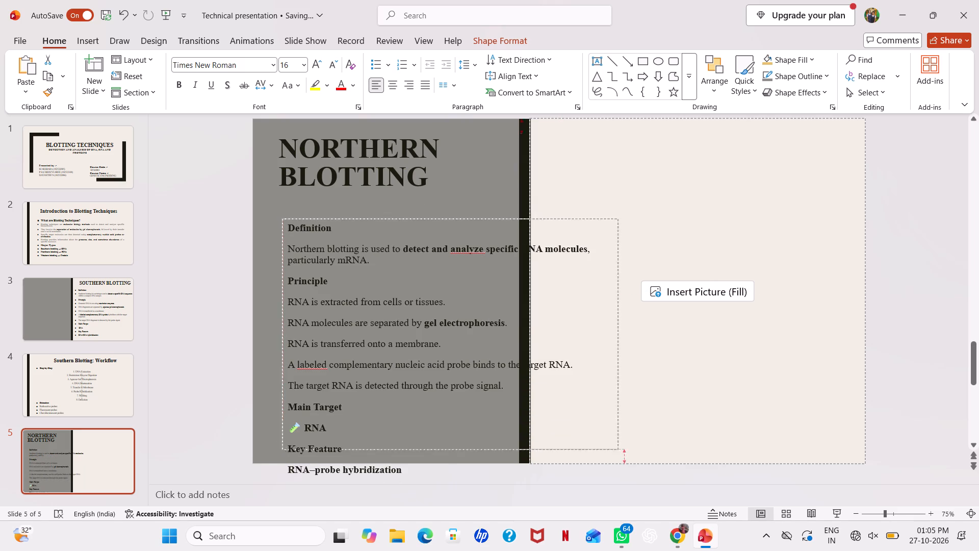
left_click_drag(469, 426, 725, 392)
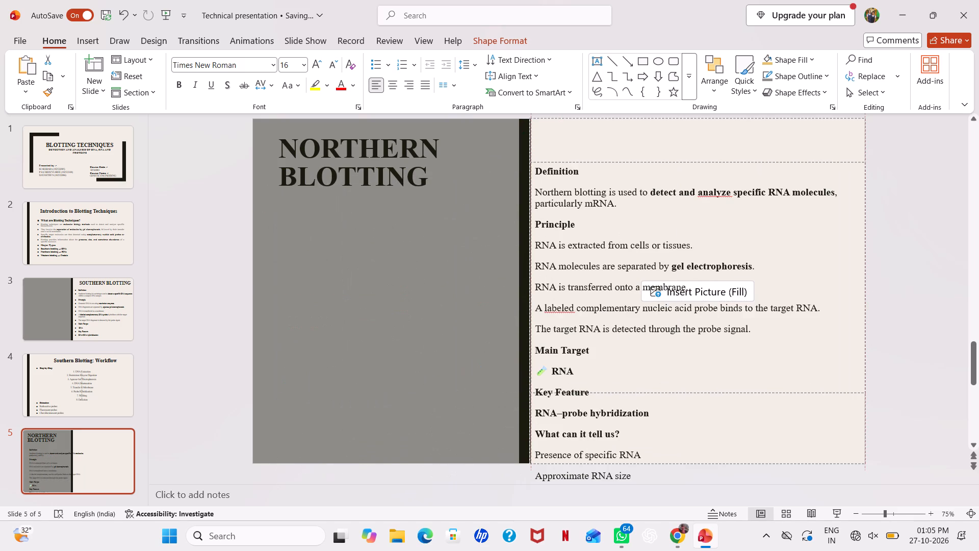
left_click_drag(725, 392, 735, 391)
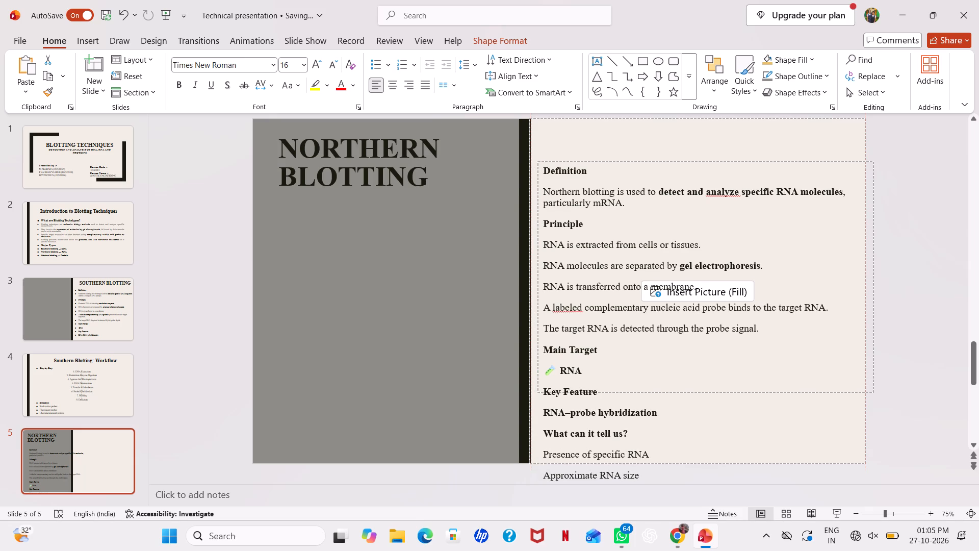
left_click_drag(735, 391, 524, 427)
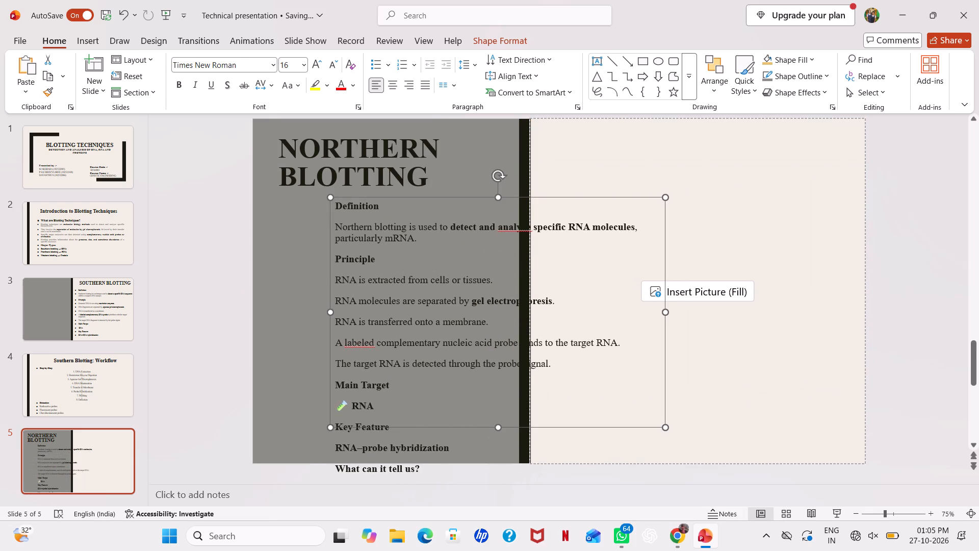
Check the Southern Blotting and Workflow slides, then cut the NORTHERN BLOTTING slide from the presentation.
left_click(98, 302)
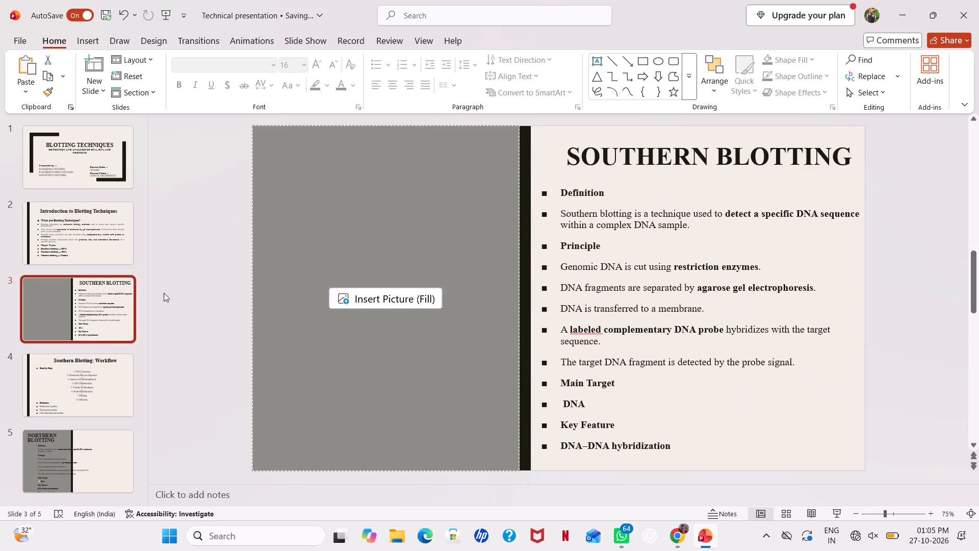
left_click(62, 377)
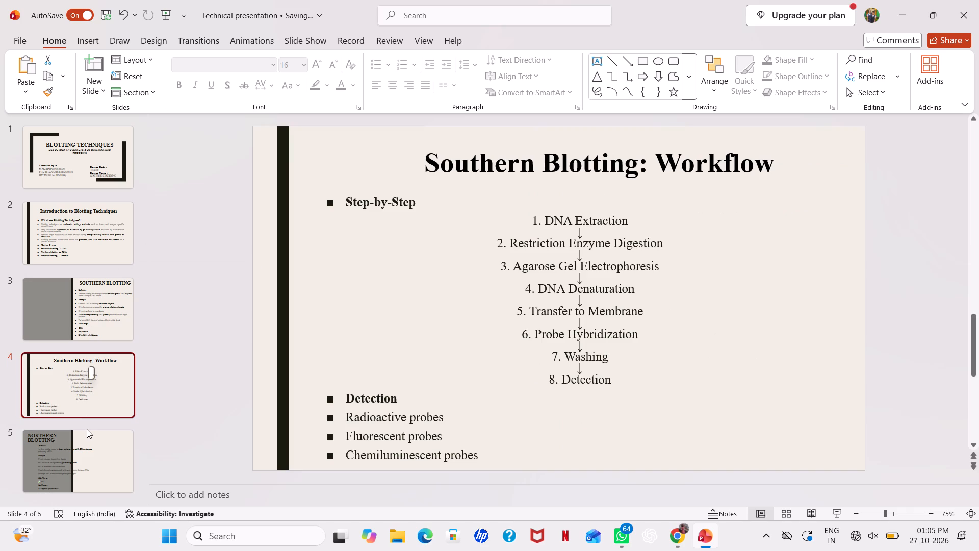
left_click(76, 452)
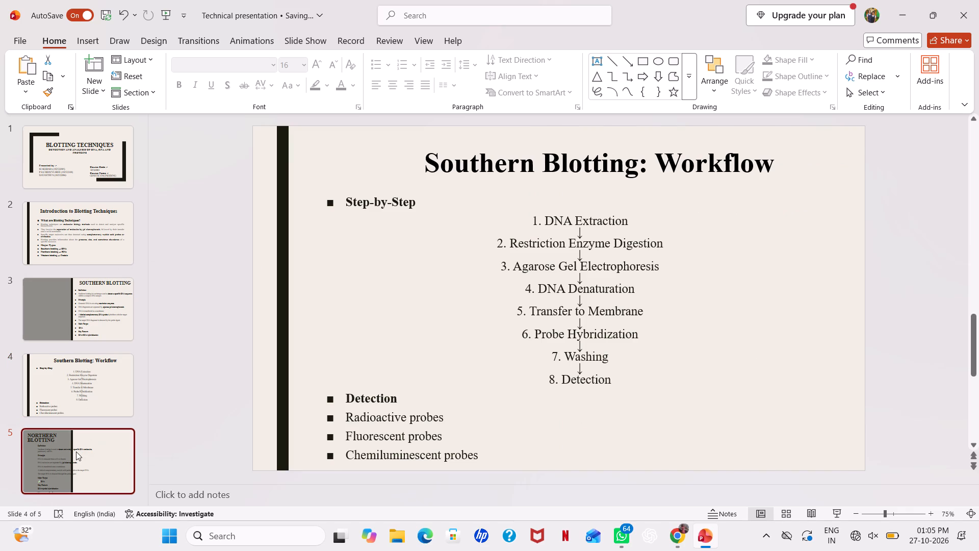
right_click(78, 453)
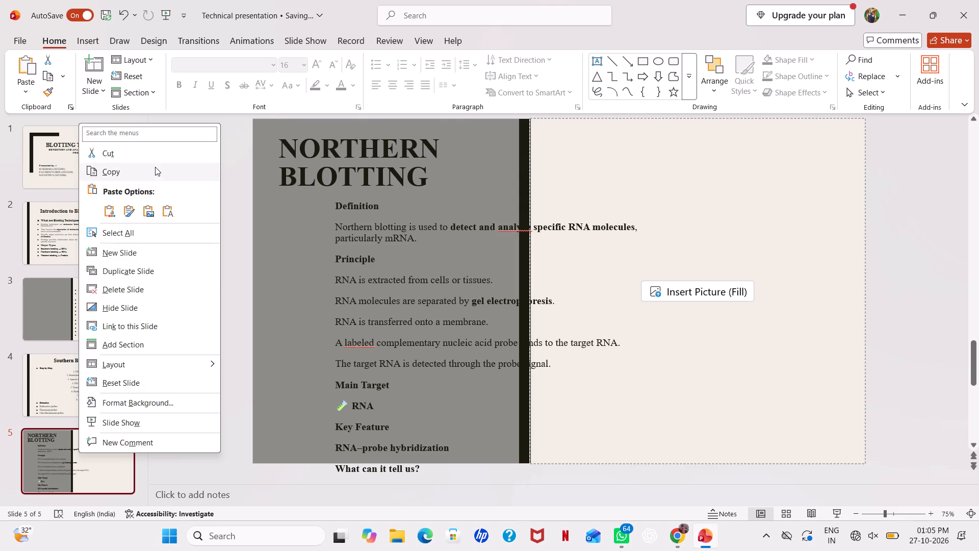
left_click(149, 155)
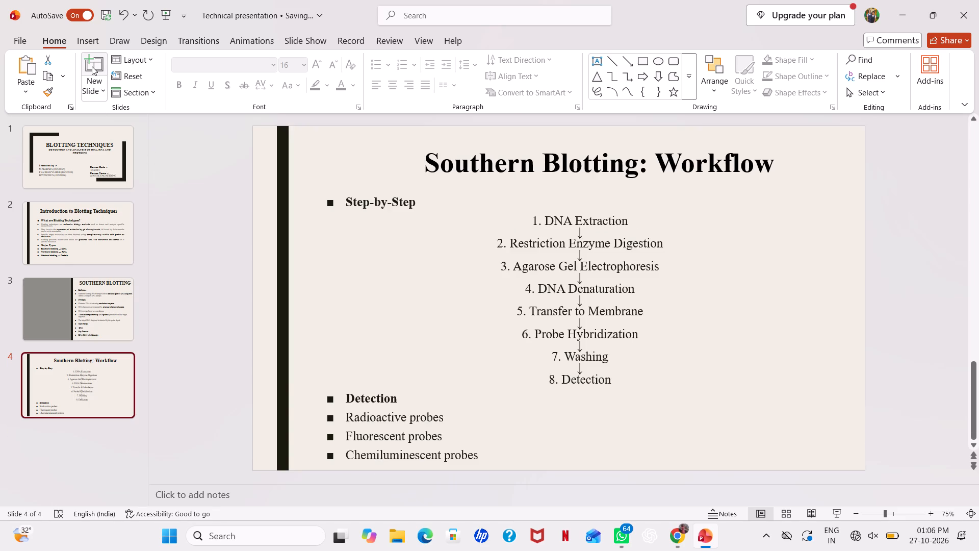
Insert a new slide with title and content placeholders after the Southern Blotting: Workflow slide.
left_click(92, 66)
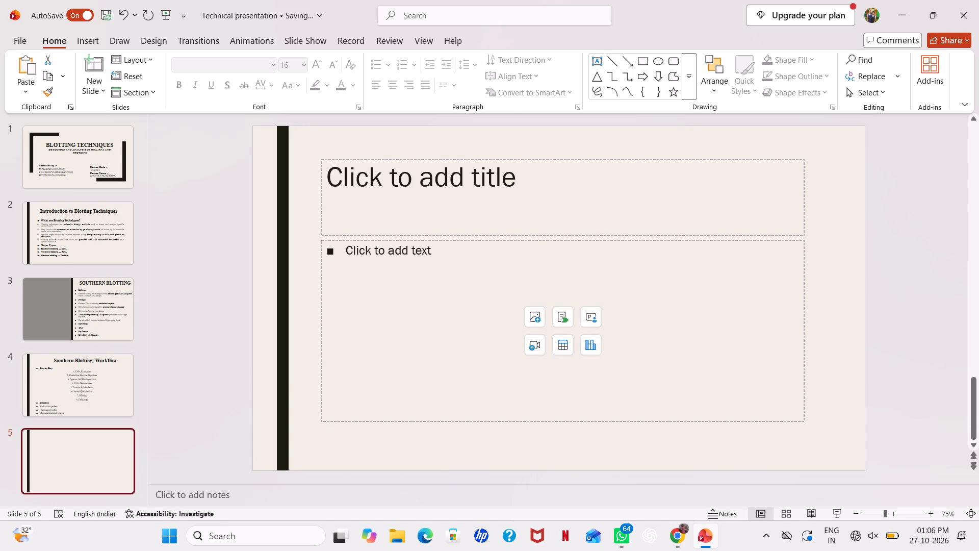
left_click(417, 270)
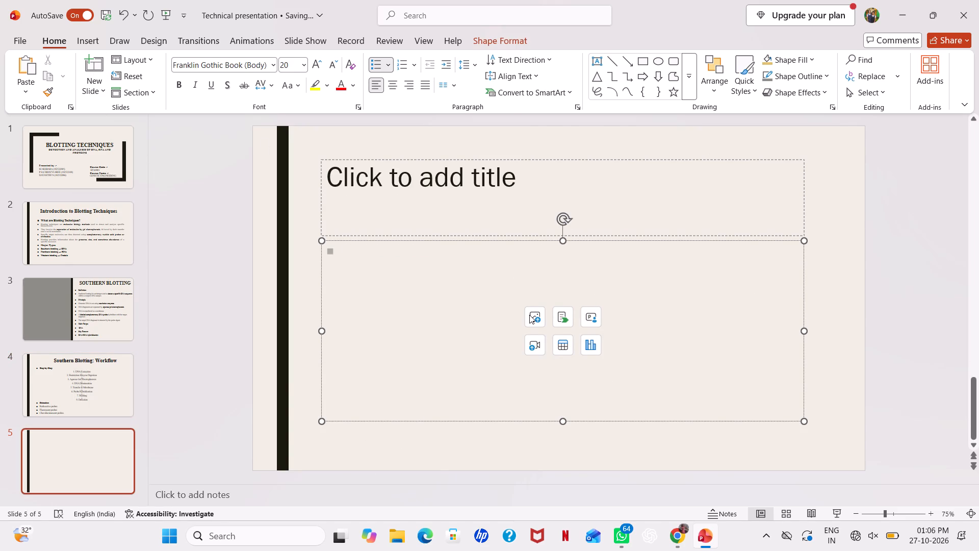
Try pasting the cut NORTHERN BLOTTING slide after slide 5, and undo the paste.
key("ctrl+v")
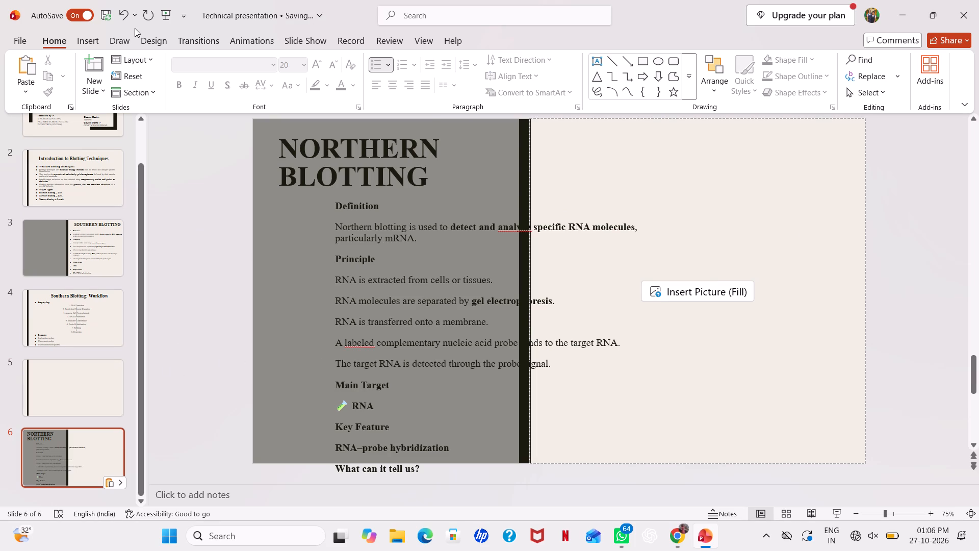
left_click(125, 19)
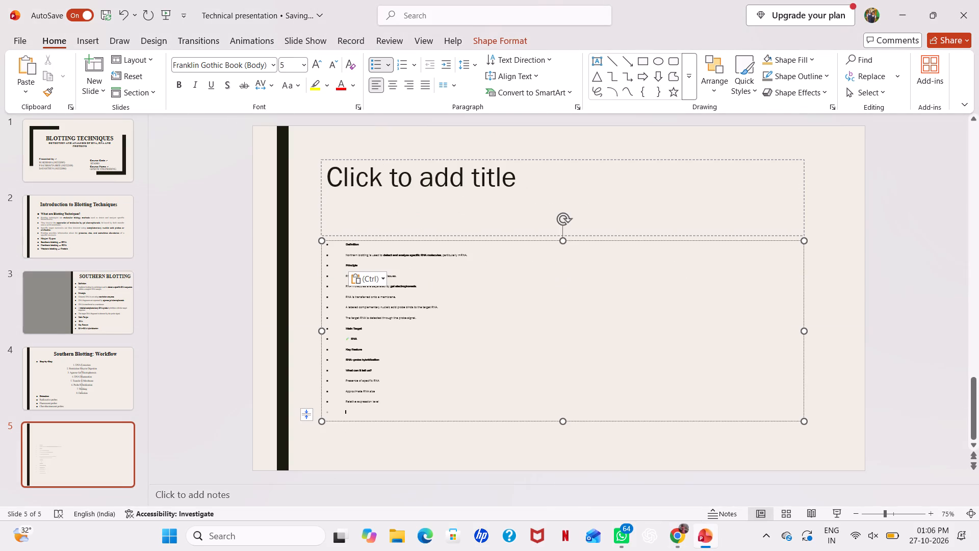
Format all the pasted Northern Blotting body text as 16 pt Times New Roman.
left_click_drag(345, 244, 433, 404)
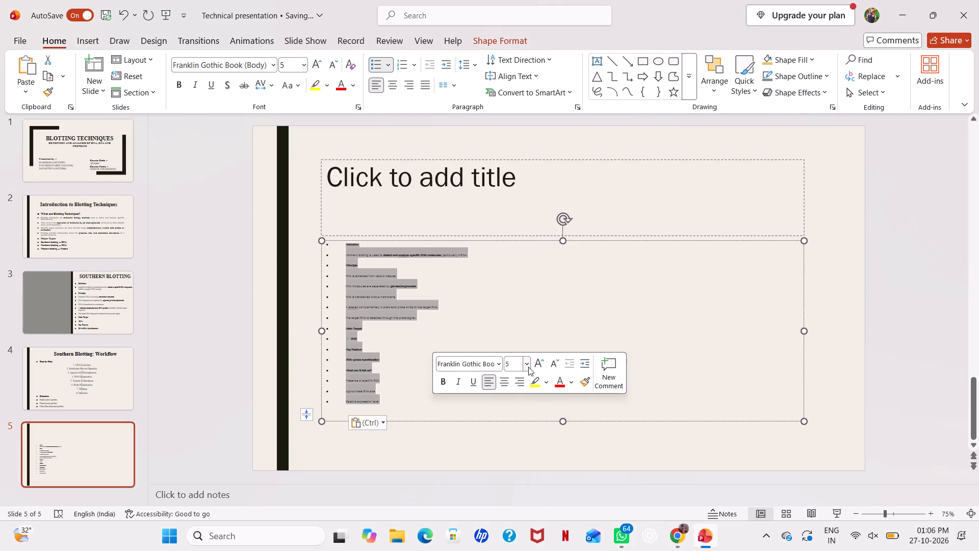
left_click(528, 367)
left_click(526, 146)
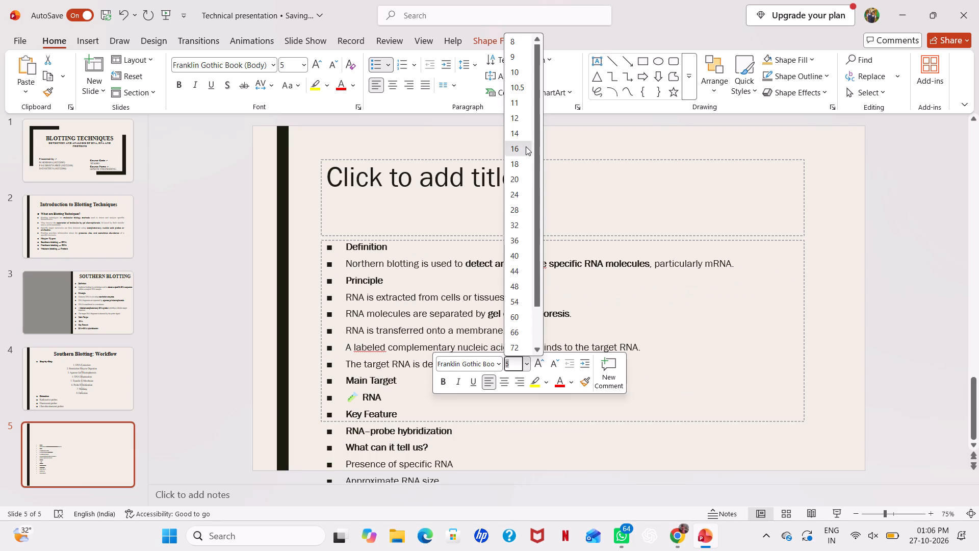
left_click(269, 63)
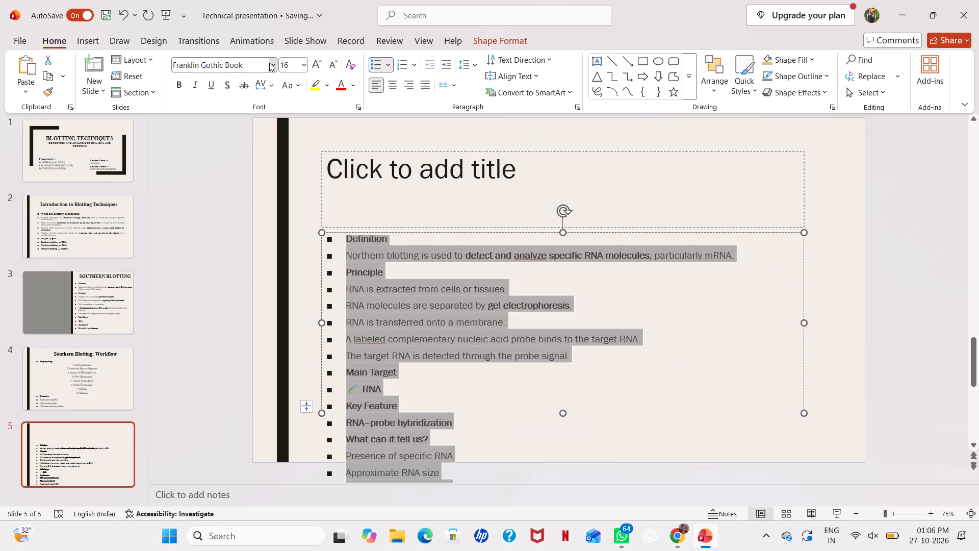
left_click(272, 159)
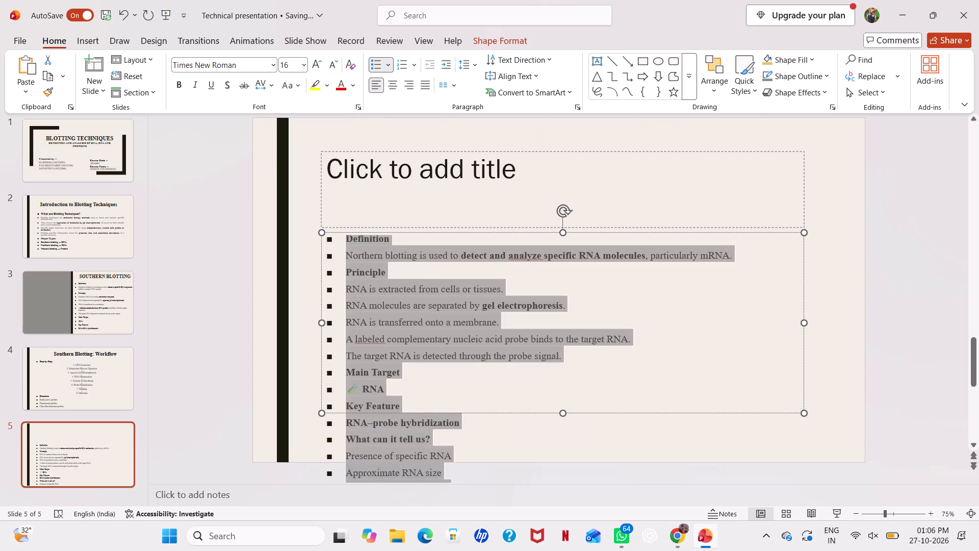
Widen the body placeholder to the slide's right edge and lengthen it past the slide's bottom edge.
left_click_drag(805, 324, 863, 320)
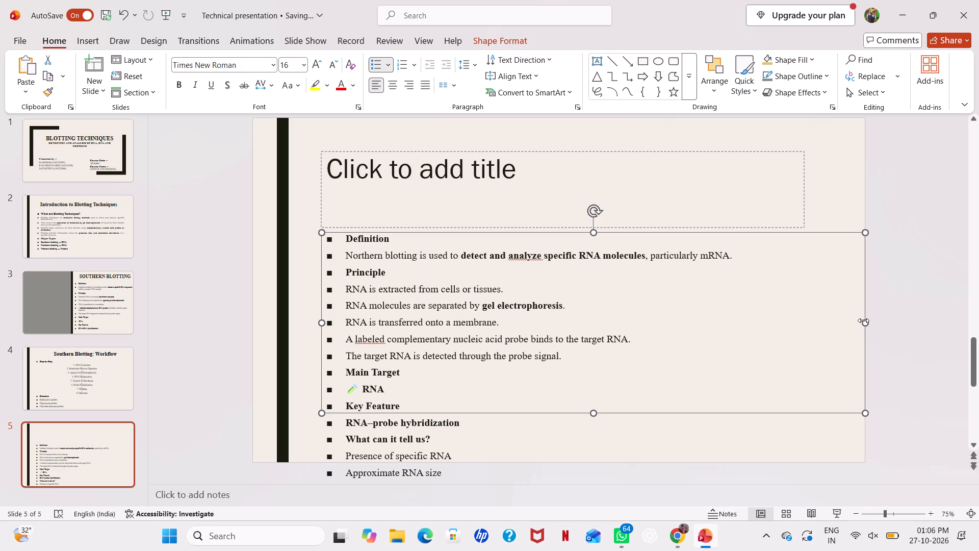
left_click_drag(591, 415, 599, 454)
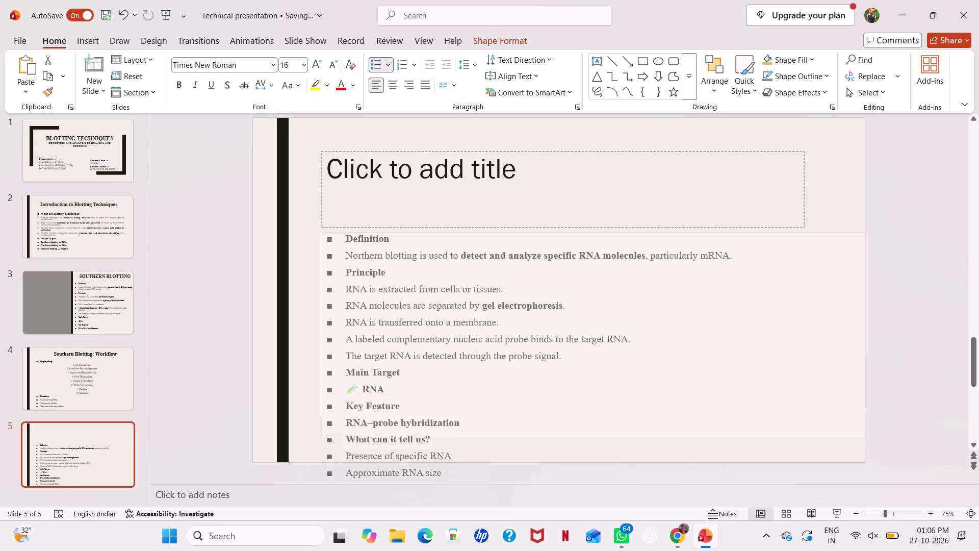
left_click_drag(599, 454, 597, 488)
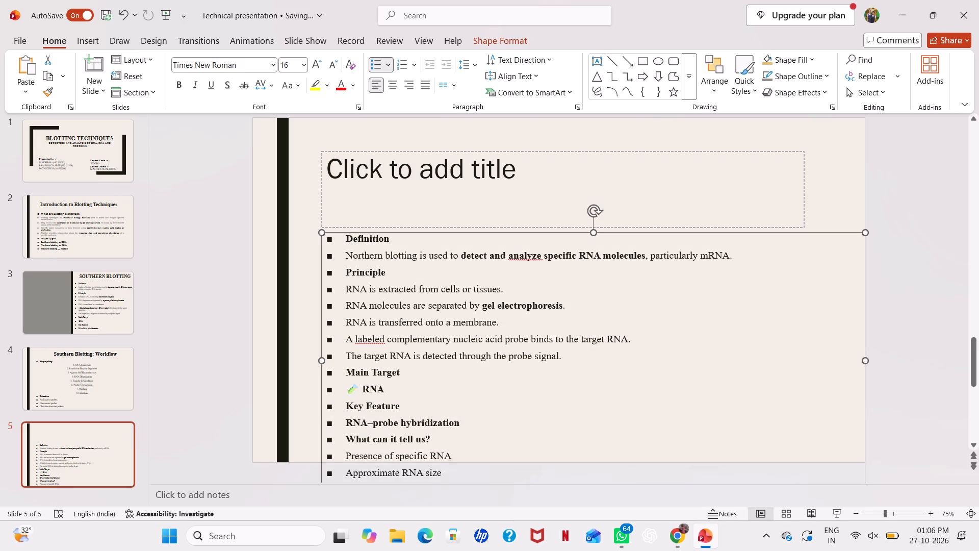
Move all the body text from slide 5 into the caption placeholder of a new Picture with Caption slide after it.
left_click_drag(347, 236, 368, 285)
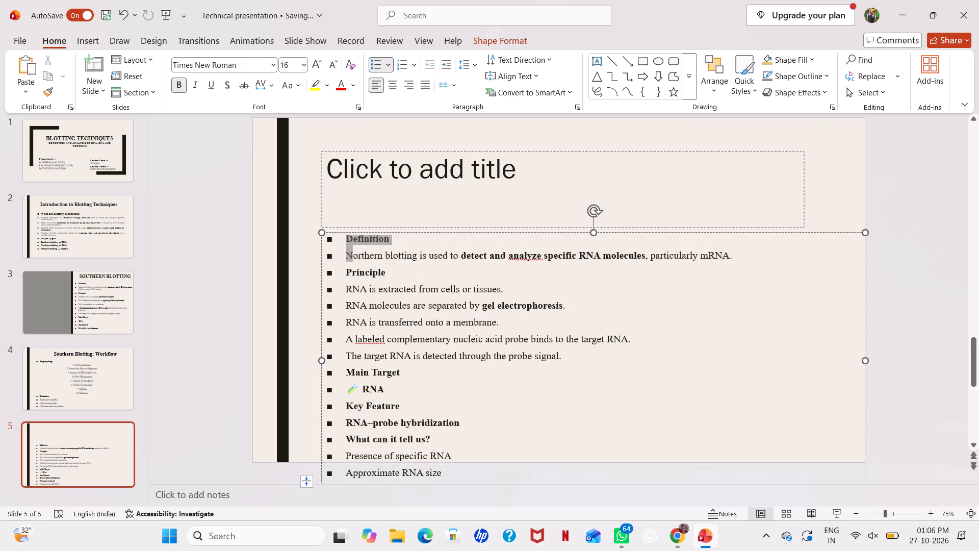
left_click_drag(368, 285, 465, 480)
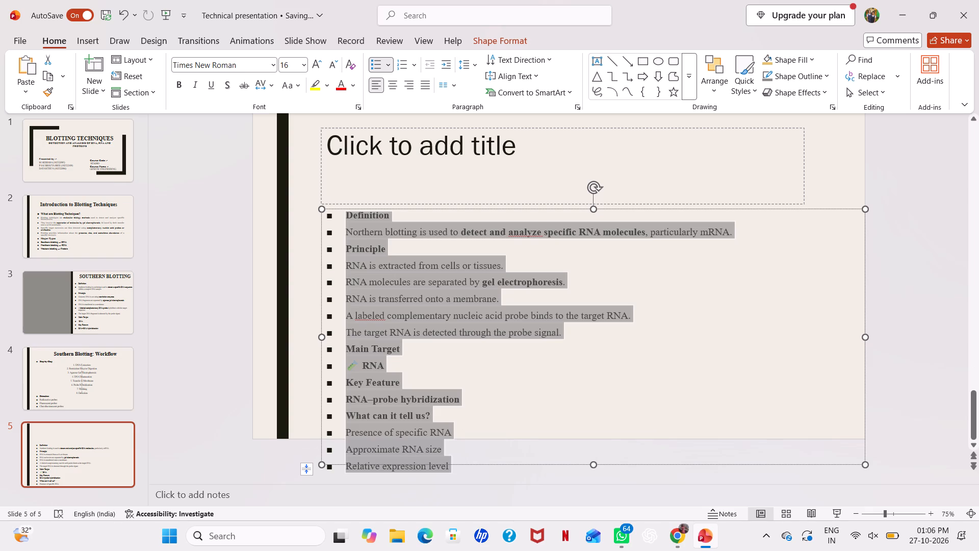
key("ctrl+x")
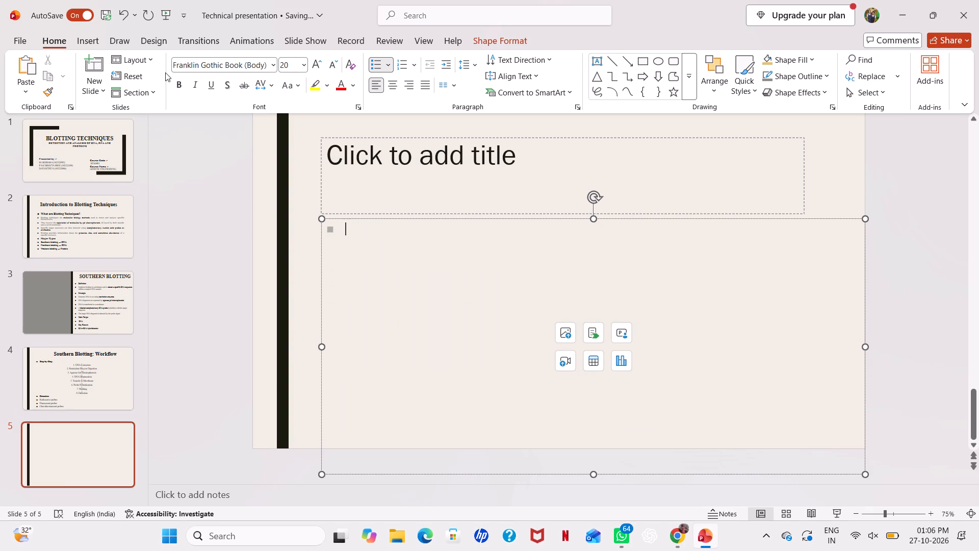
left_click(101, 85)
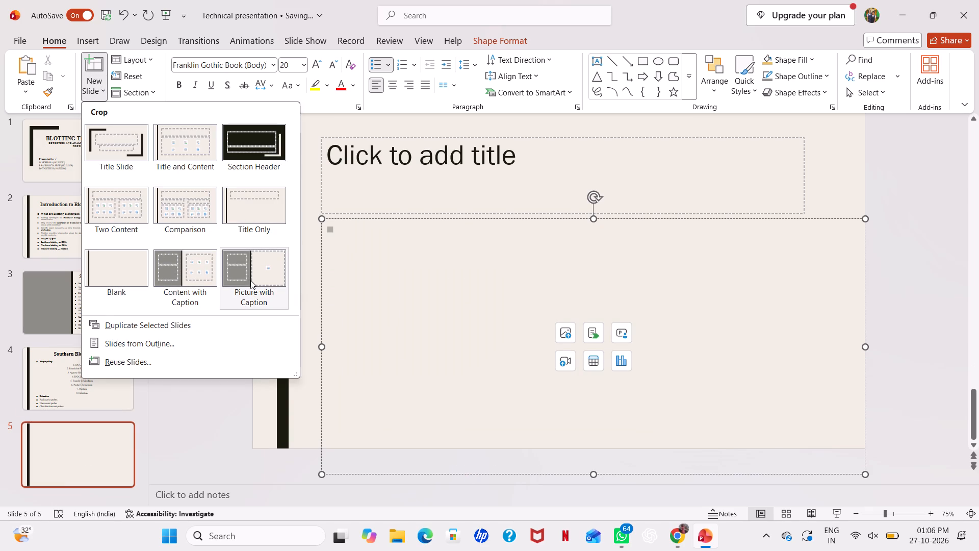
left_click(241, 274)
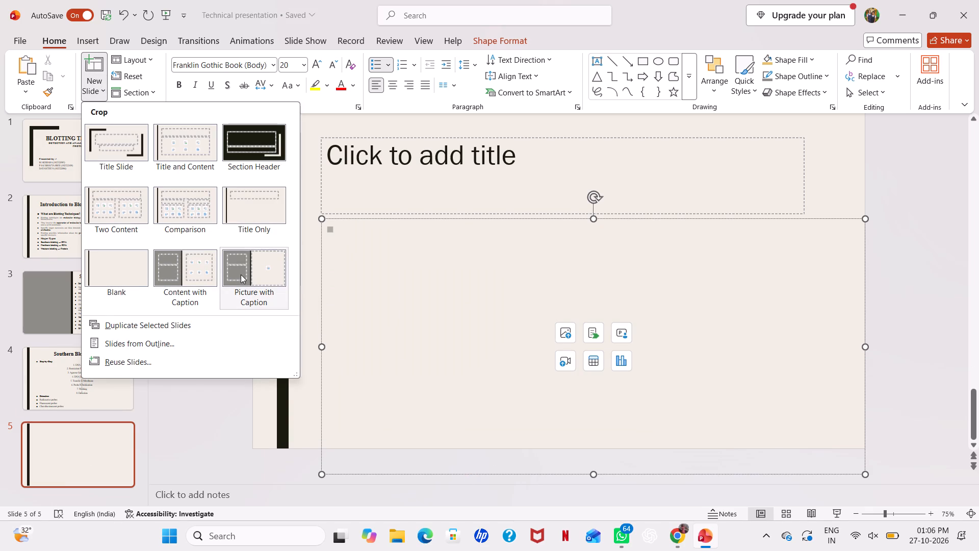
left_click(338, 298)
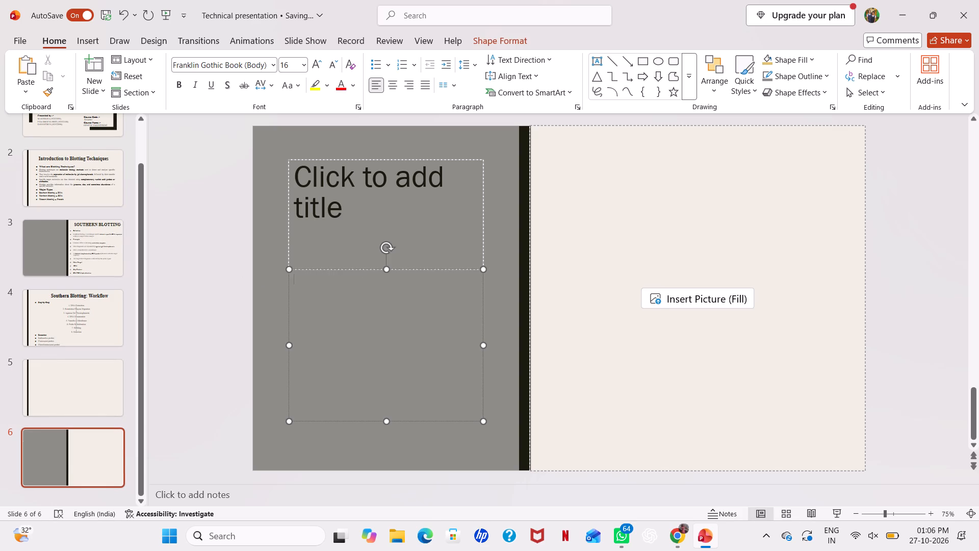
key("ctrl+v")
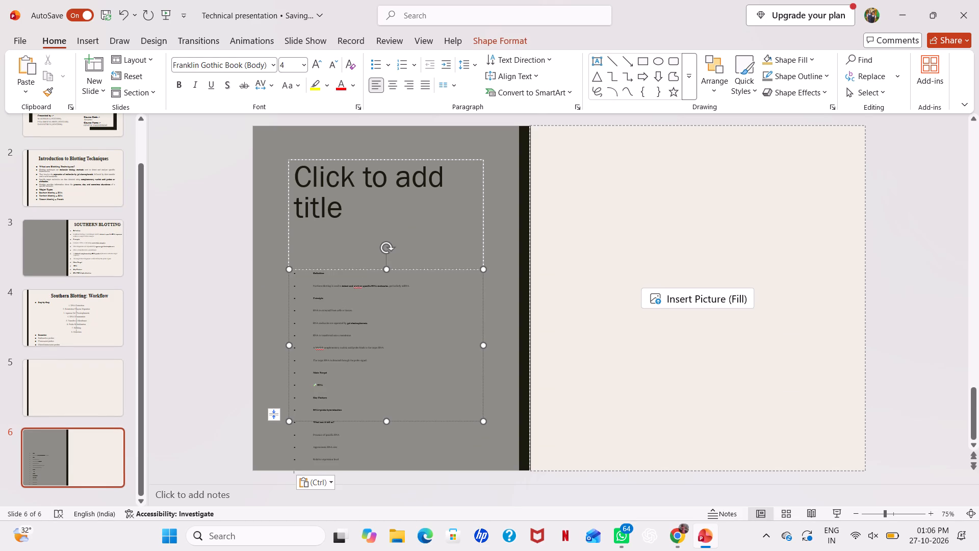
Move the body text box and the title placeholder from the grey area to the cream area, with the title above the text.
left_click_drag(436, 422, 712, 419)
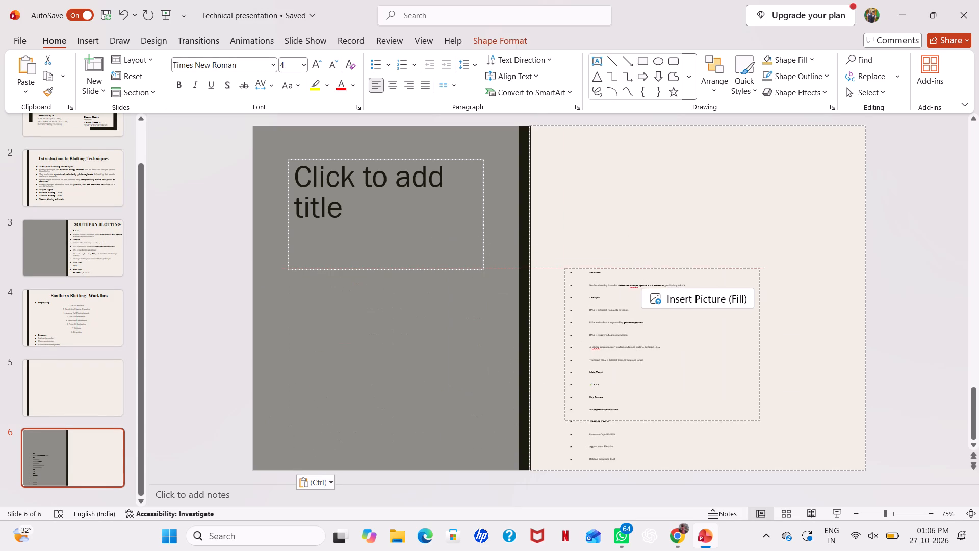
left_click_drag(712, 419, 728, 413)
left_click(461, 266)
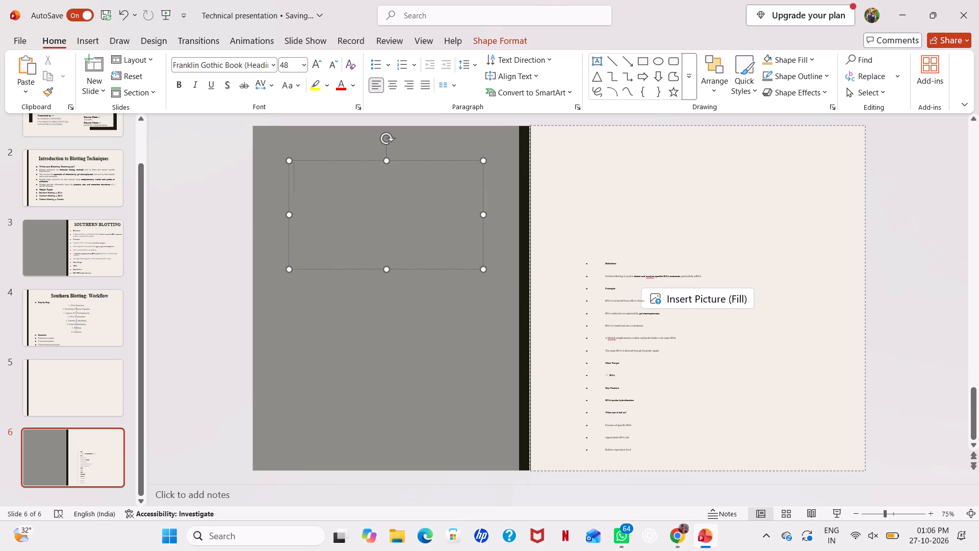
left_click_drag(460, 270, 749, 249)
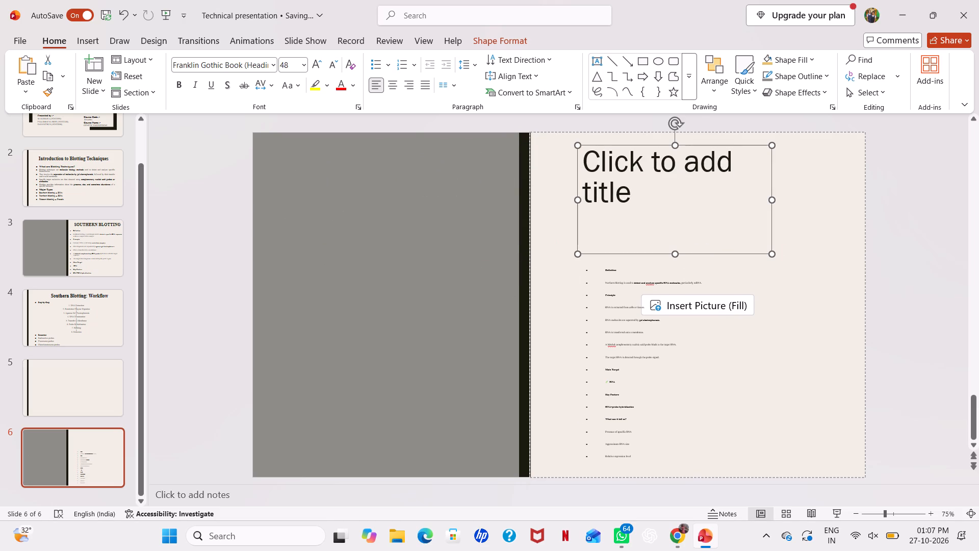
Move the picture placeholder onto the grey area, align it with the slide's edges, and narrow it to end at the black bar.
left_click(544, 318)
left_click_drag(533, 320, 492, 305)
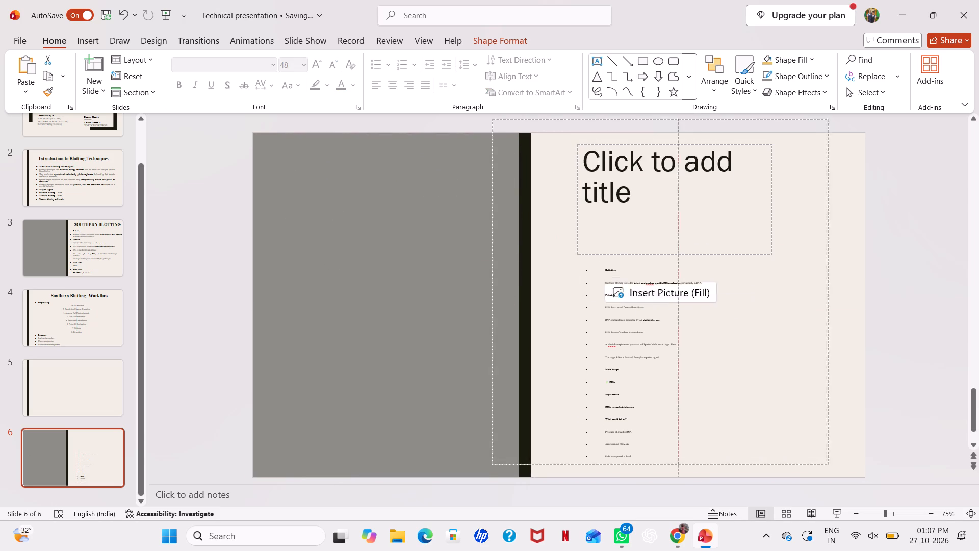
left_click_drag(492, 305, 280, 328)
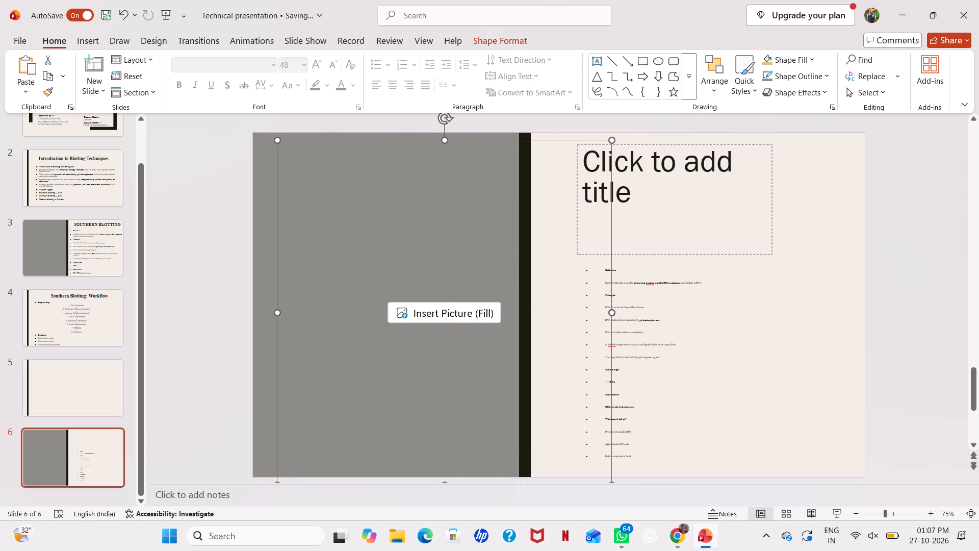
scroll(314, 326, "down", 1, "ctrl")
left_click_drag(315, 322, 304, 321)
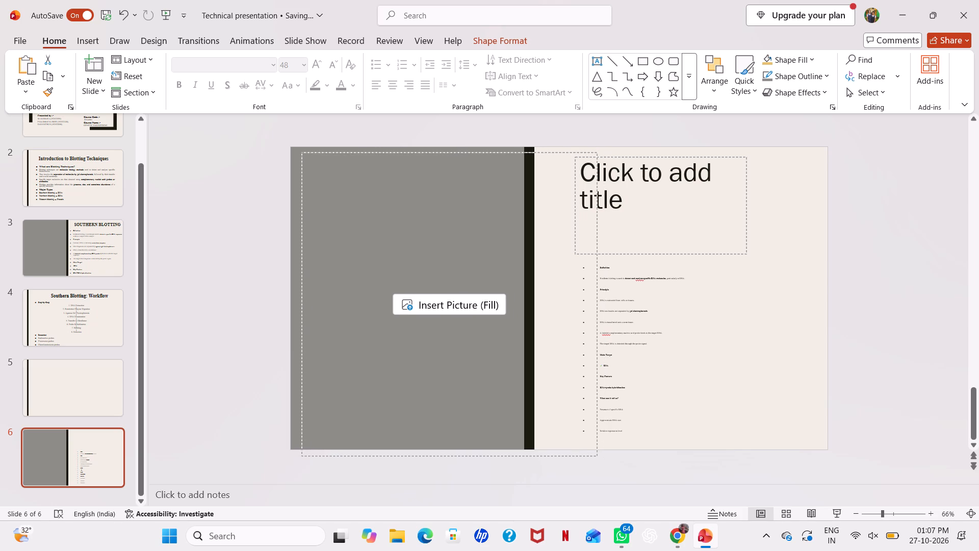
left_click_drag(304, 321, 296, 316)
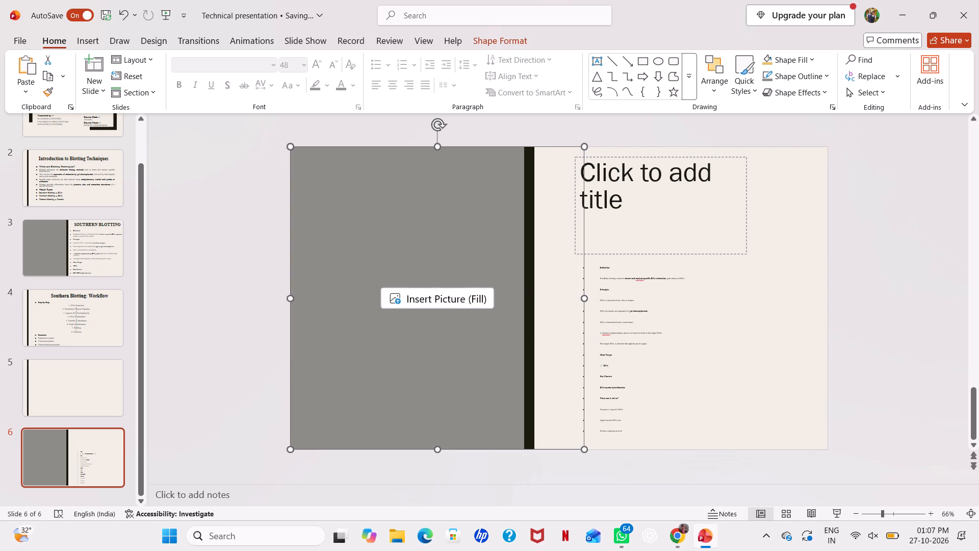
left_click_drag(583, 299, 530, 295)
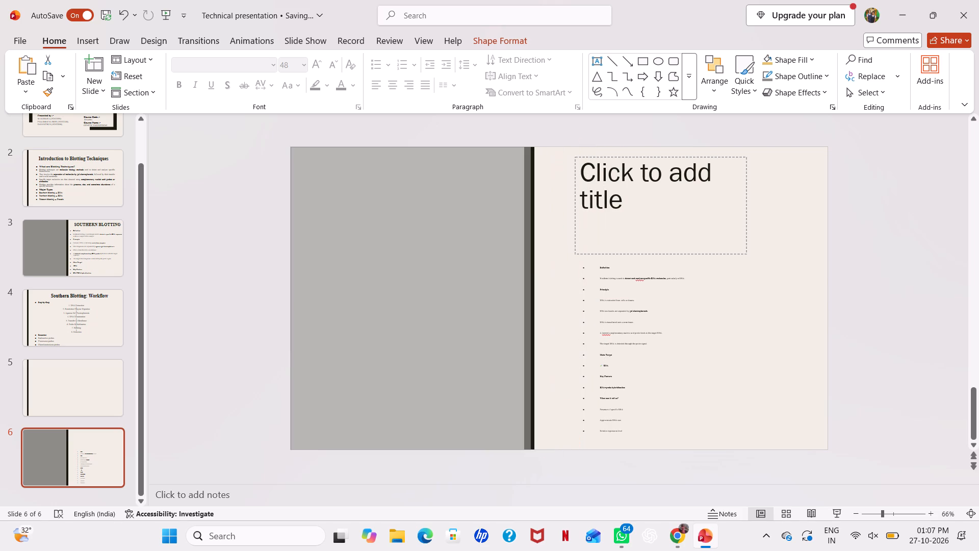
left_click_drag(530, 295, 527, 294)
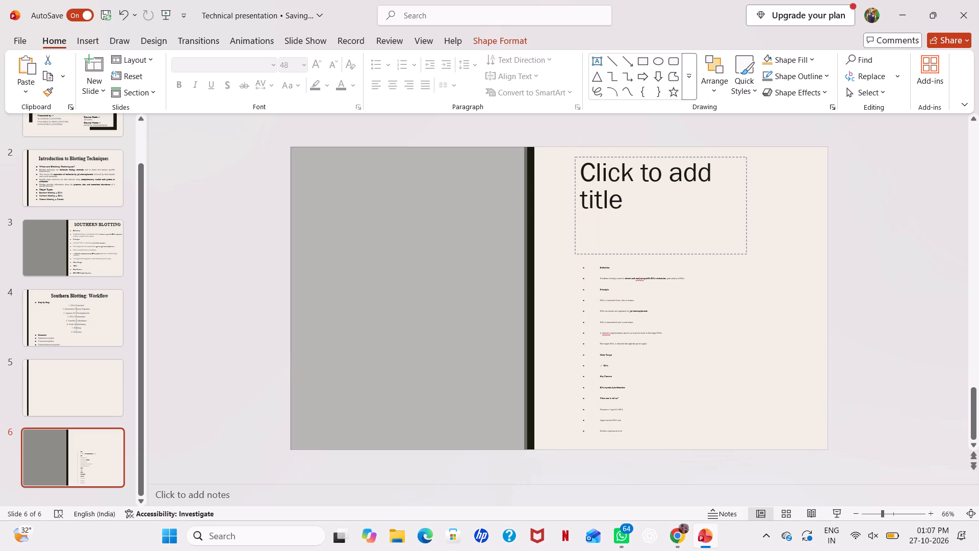
left_click_drag(527, 294, 524, 293)
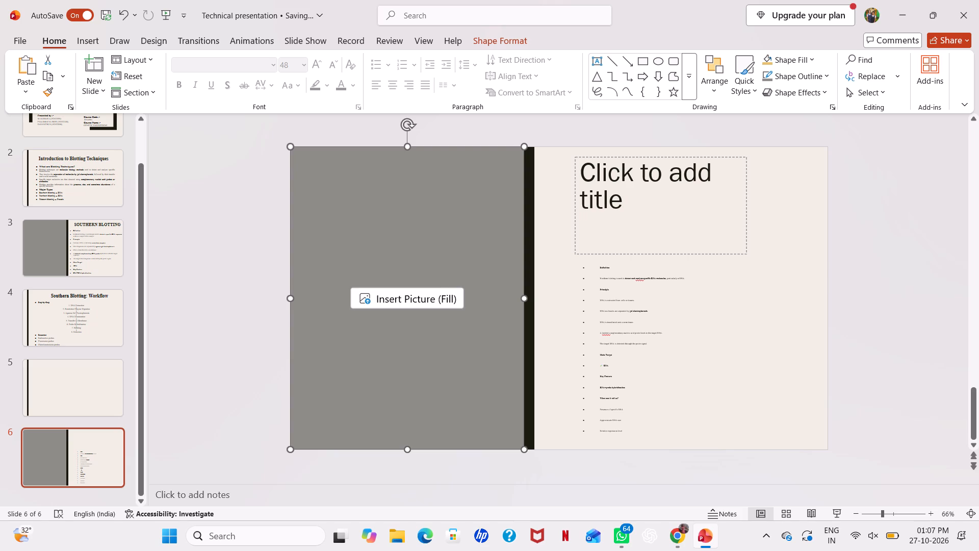
Widen the title placeholder to near the slide's right edge and reduce its height to about one line of text.
left_click(681, 201)
left_click(657, 300)
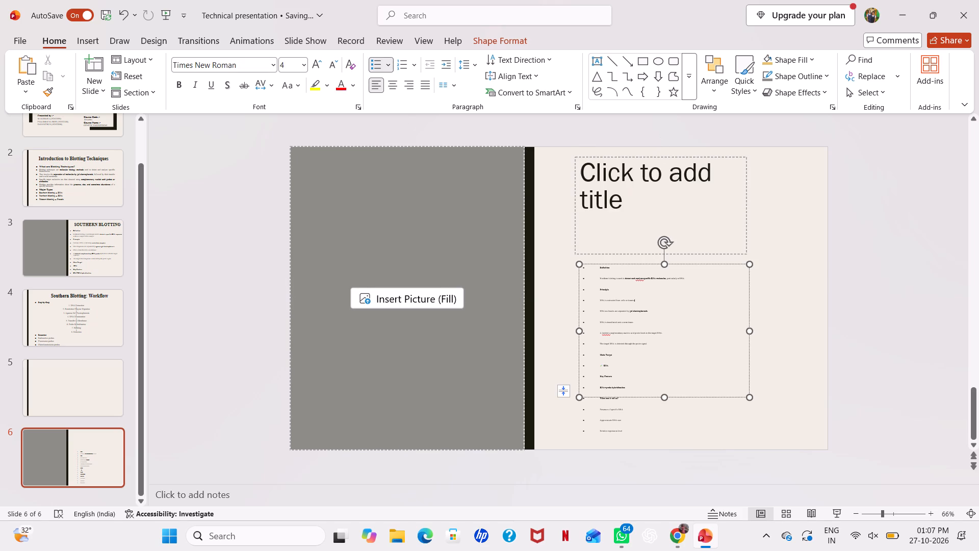
left_click(724, 228)
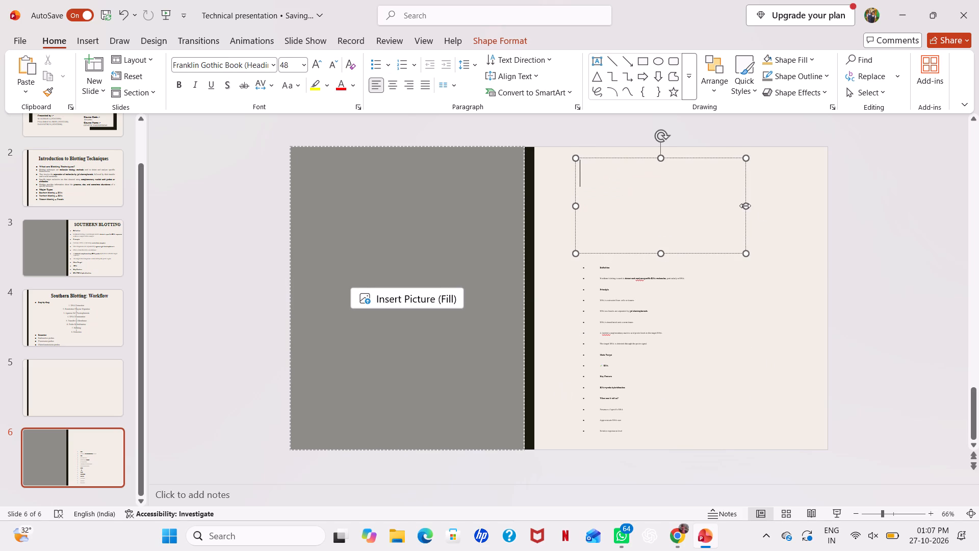
left_click_drag(745, 206, 805, 158)
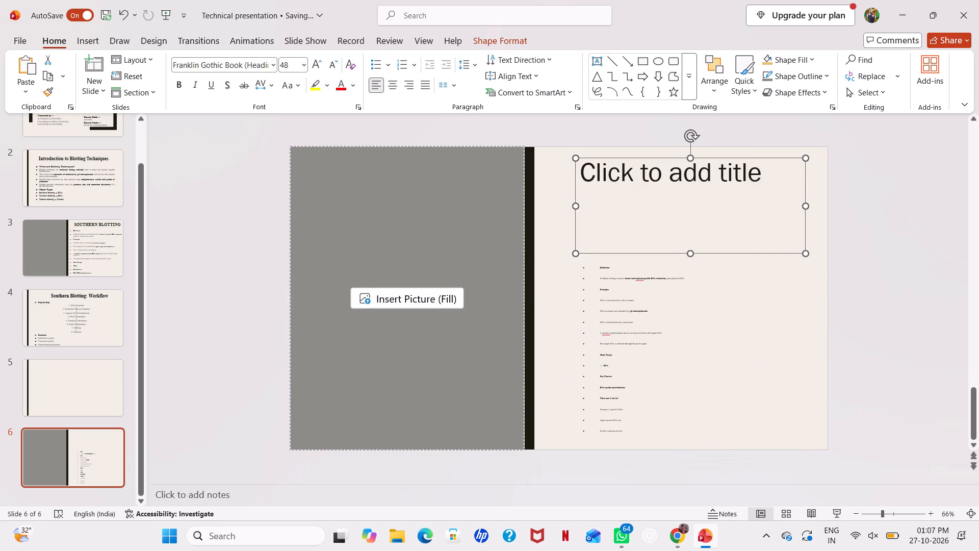
left_click_drag(689, 252, 691, 205)
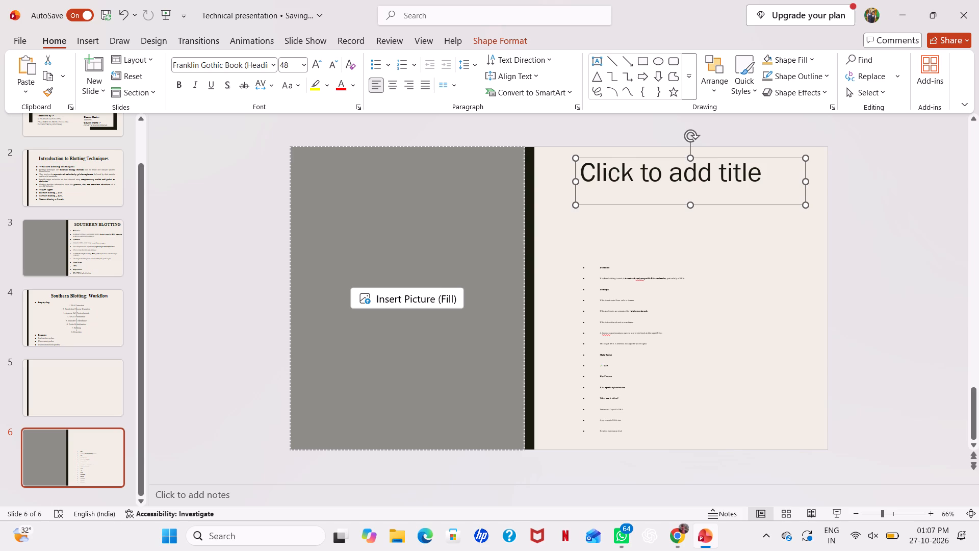
Set all the Northern Blotting body text on slide 6 to 16 pt.
left_click(659, 340)
left_click_drag(747, 333, 785, 333)
left_click_drag(594, 267, 595, 269)
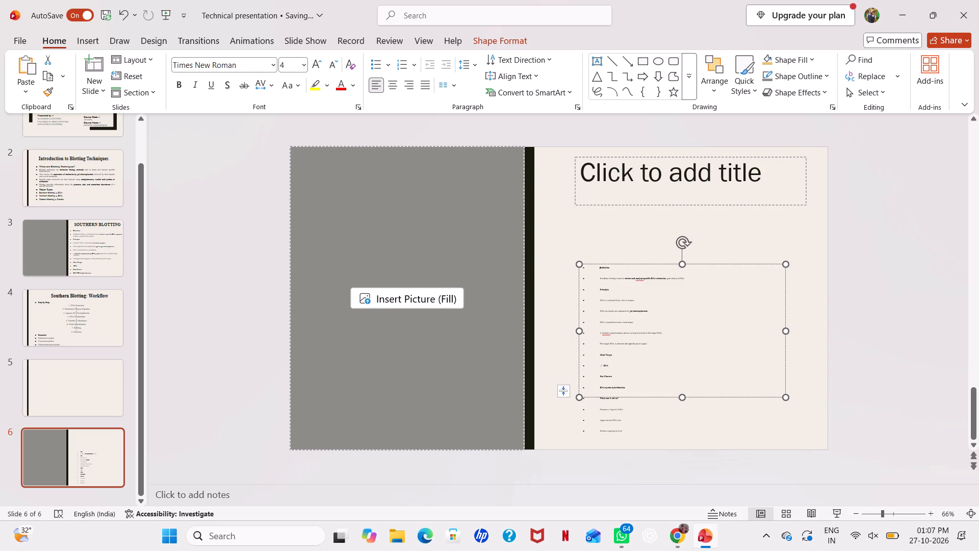
left_click_drag(595, 269, 683, 445)
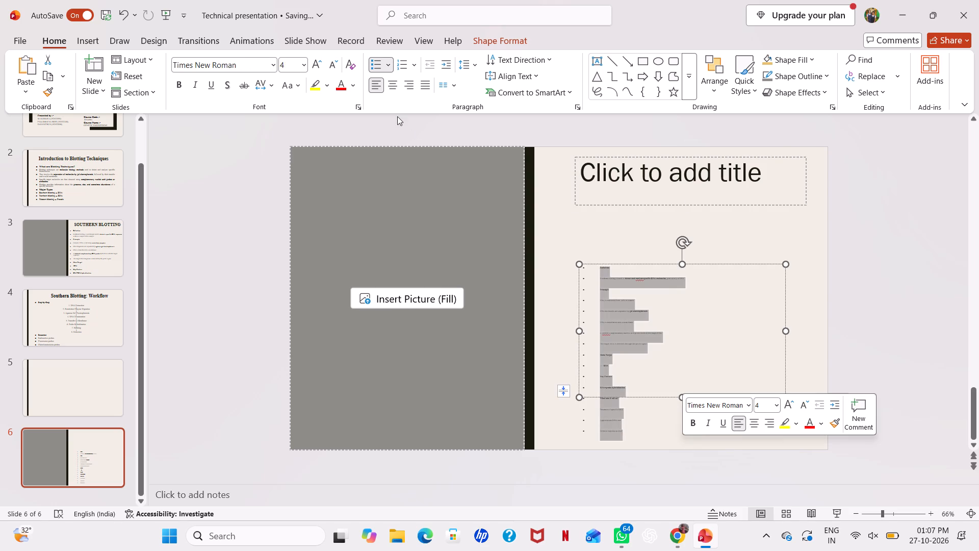
left_click(302, 62)
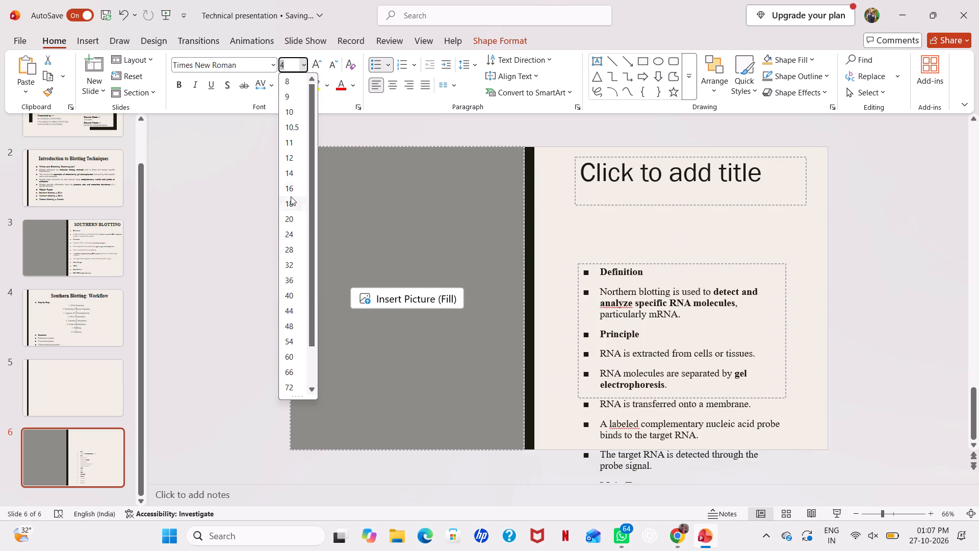
left_click(291, 192)
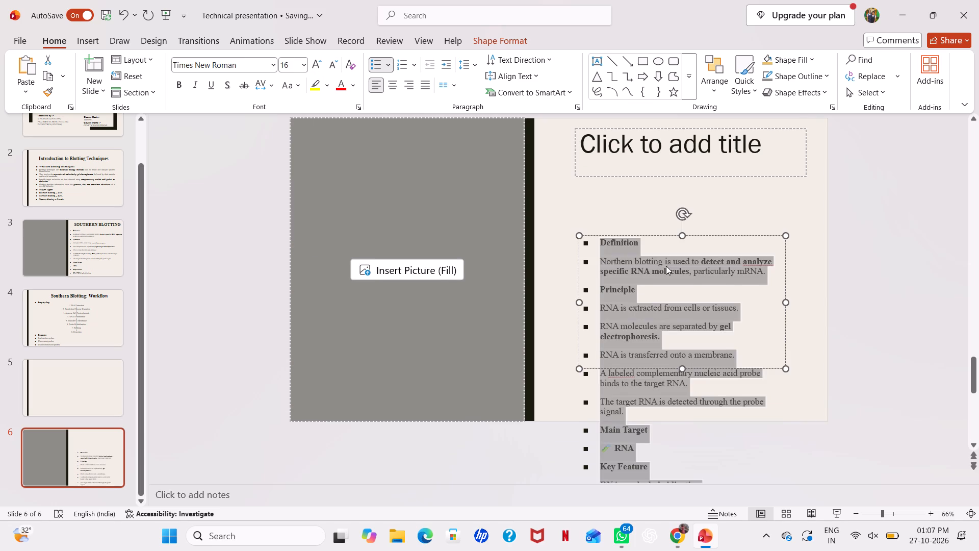
Move the body text box up under the title placeholder and enlarge it to near the slide's right edge and just past its bottom.
left_click_drag(663, 236, 639, 164)
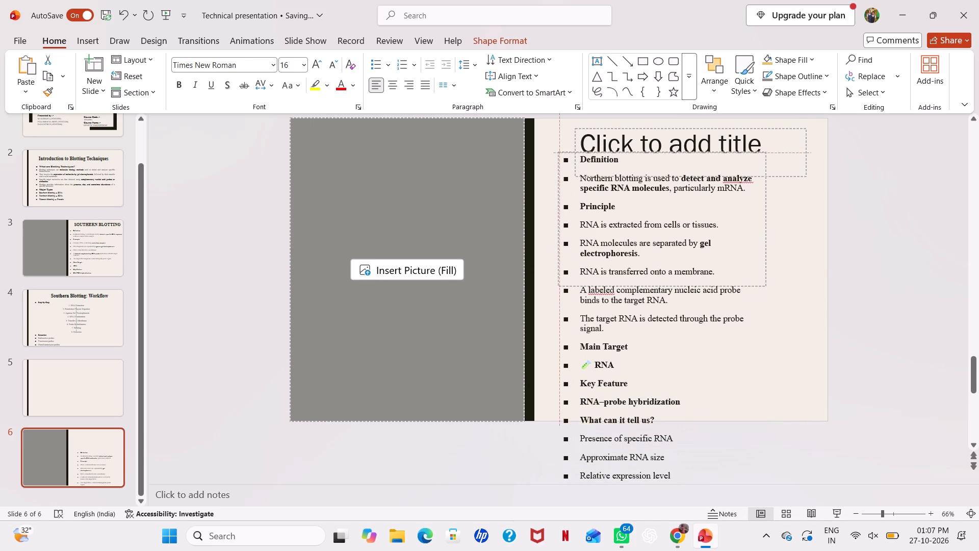
left_click_drag(639, 164, 638, 168)
left_click_drag(761, 231, 807, 232)
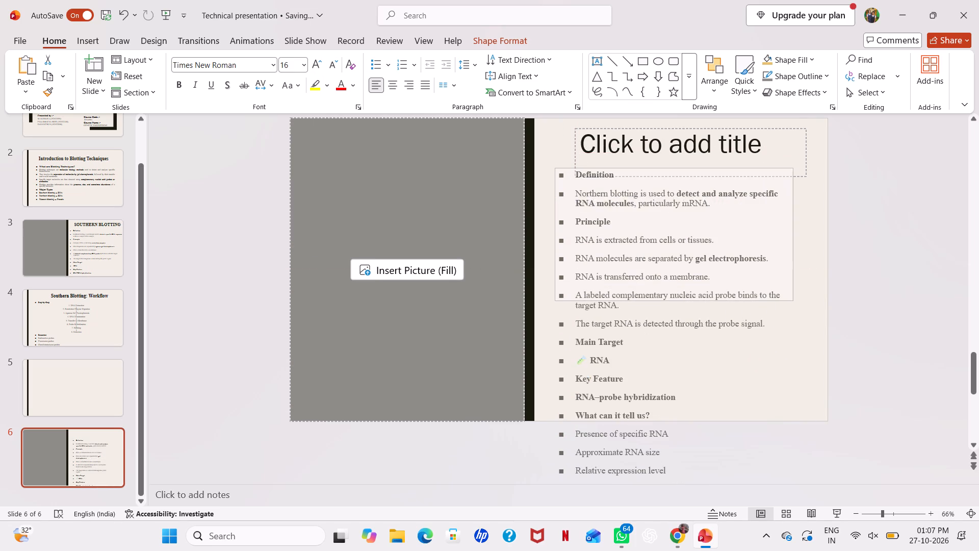
left_click_drag(807, 232, 867, 309)
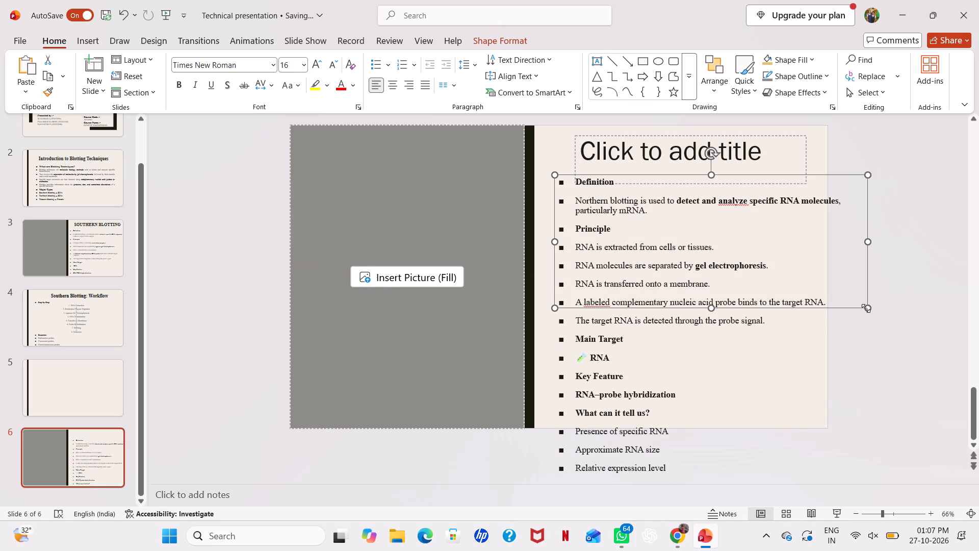
left_click_drag(866, 308, 820, 441)
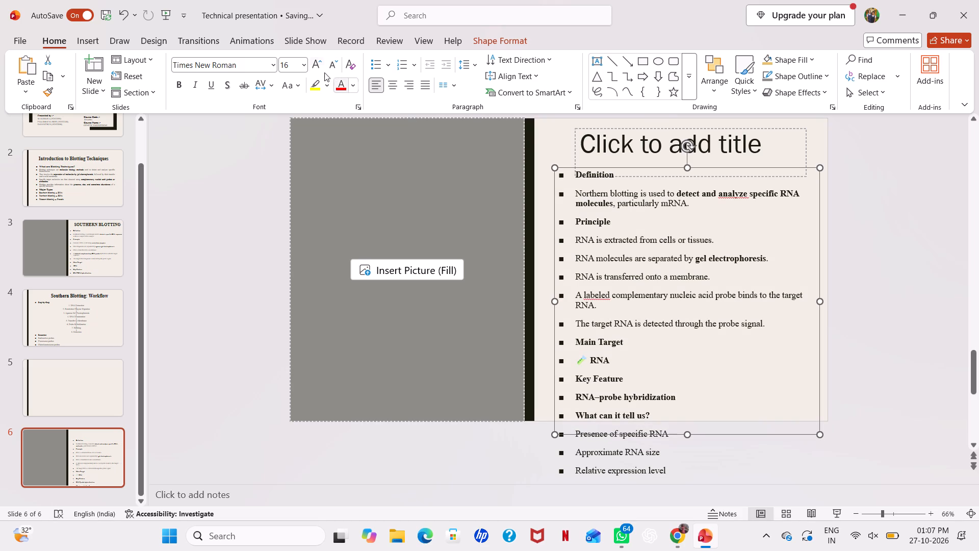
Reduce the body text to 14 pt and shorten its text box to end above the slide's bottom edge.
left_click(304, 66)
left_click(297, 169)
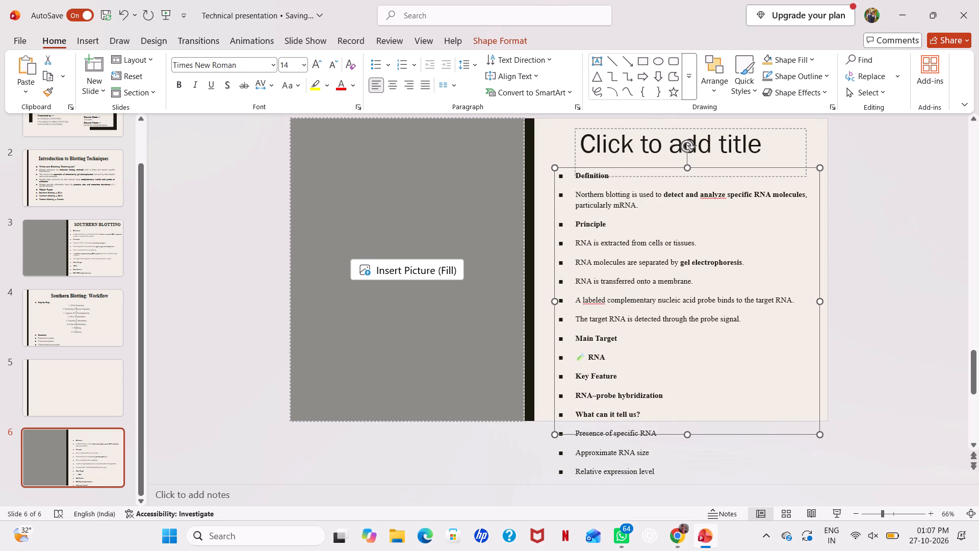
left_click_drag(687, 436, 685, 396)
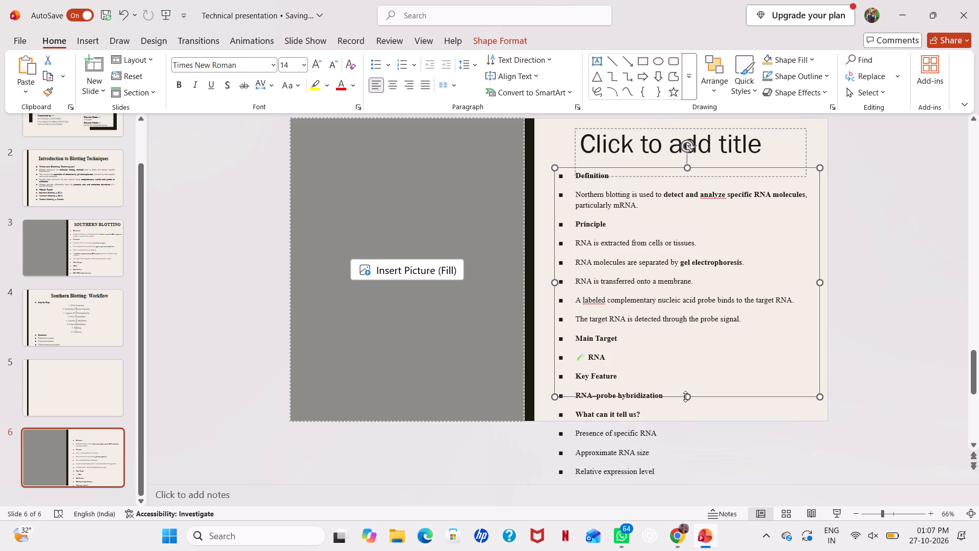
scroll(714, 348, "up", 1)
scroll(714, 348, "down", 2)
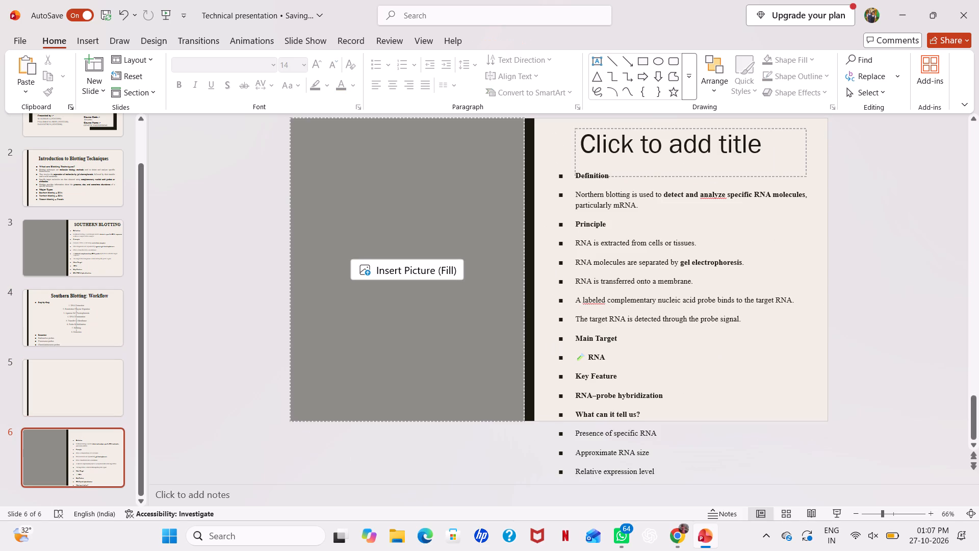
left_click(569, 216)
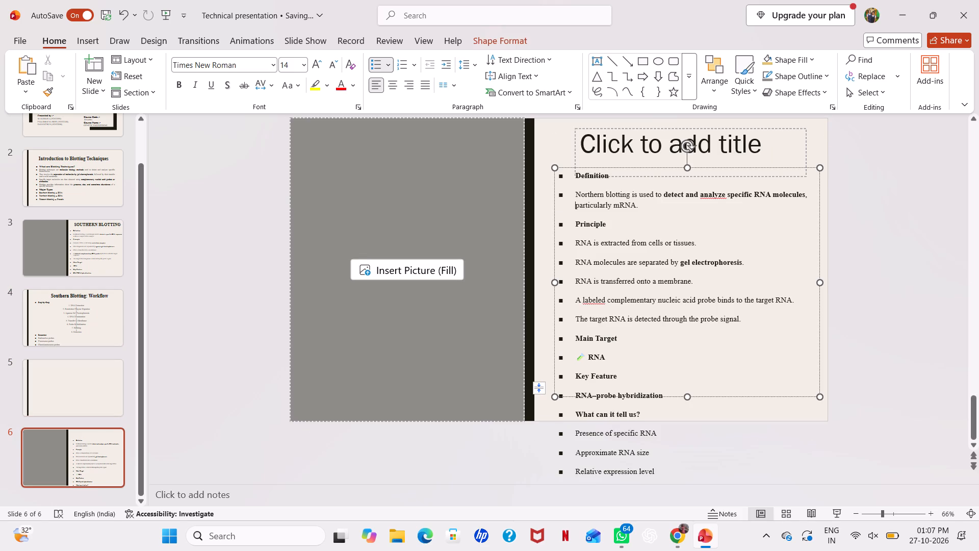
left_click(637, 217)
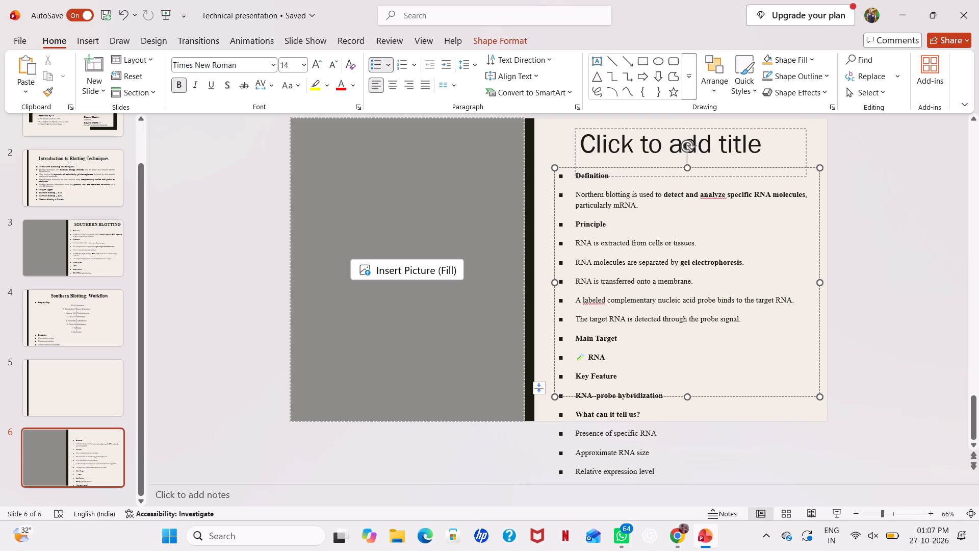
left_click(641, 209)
Check the Southern Blotting slide for comparison, and cut "What can it tell us?" and its three points from slide 6's body text.
left_click(101, 276)
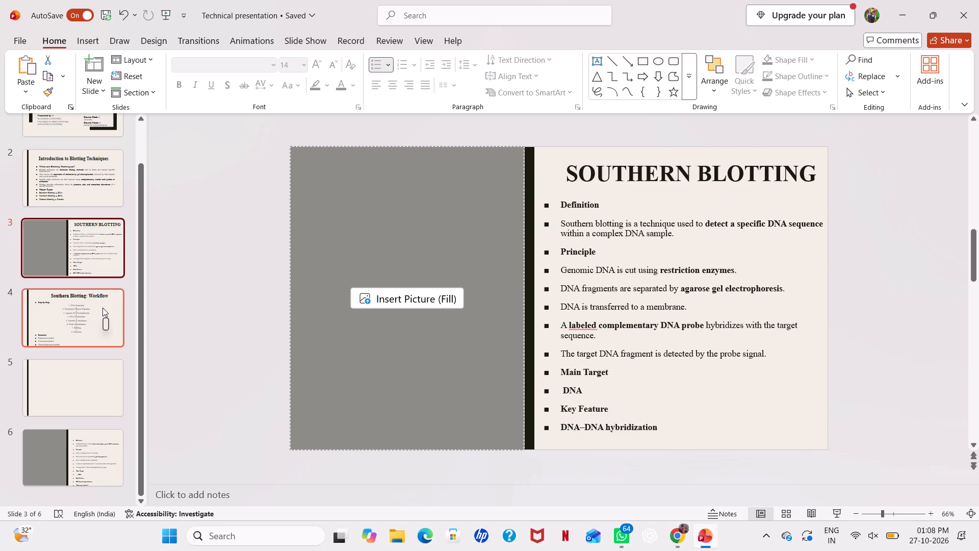
left_click(89, 443)
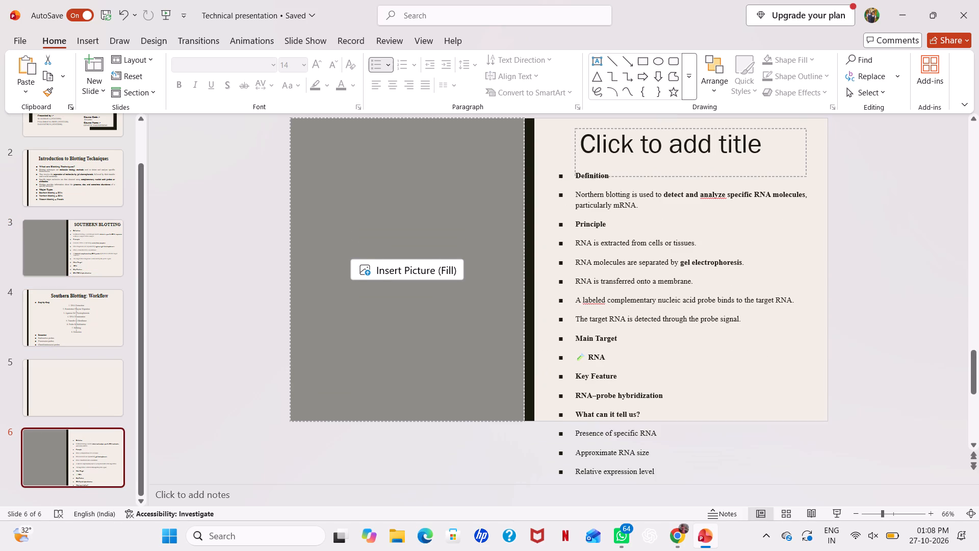
left_click_drag(566, 413, 657, 477)
key("ctrl+x")
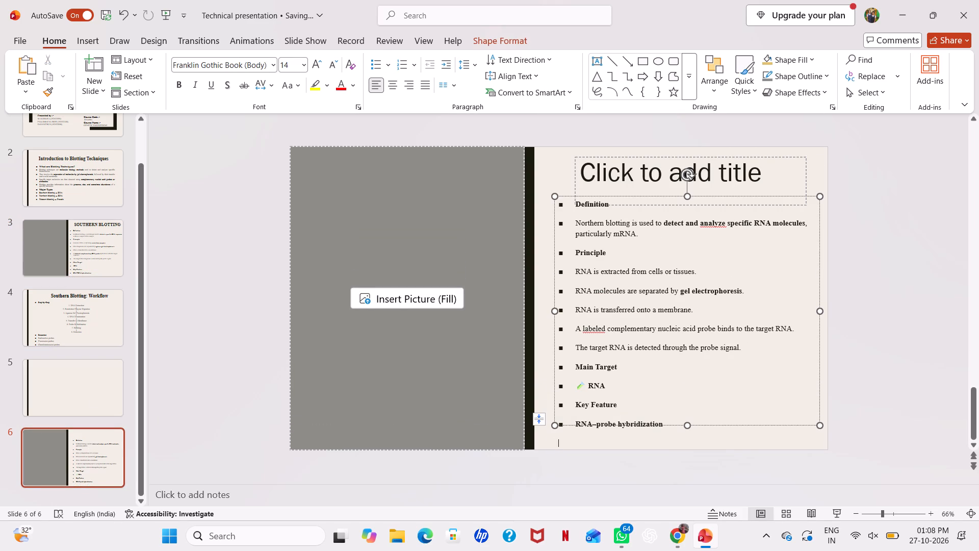
Move the body text box down and slightly left so it sits just below the title placeholder.
left_click_drag(707, 427, 704, 440)
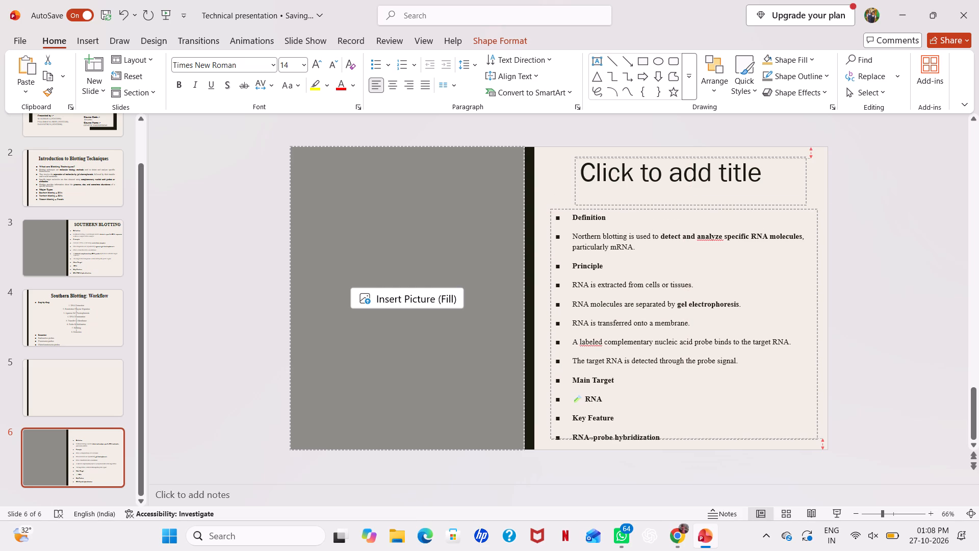
left_click_drag(704, 440, 702, 440)
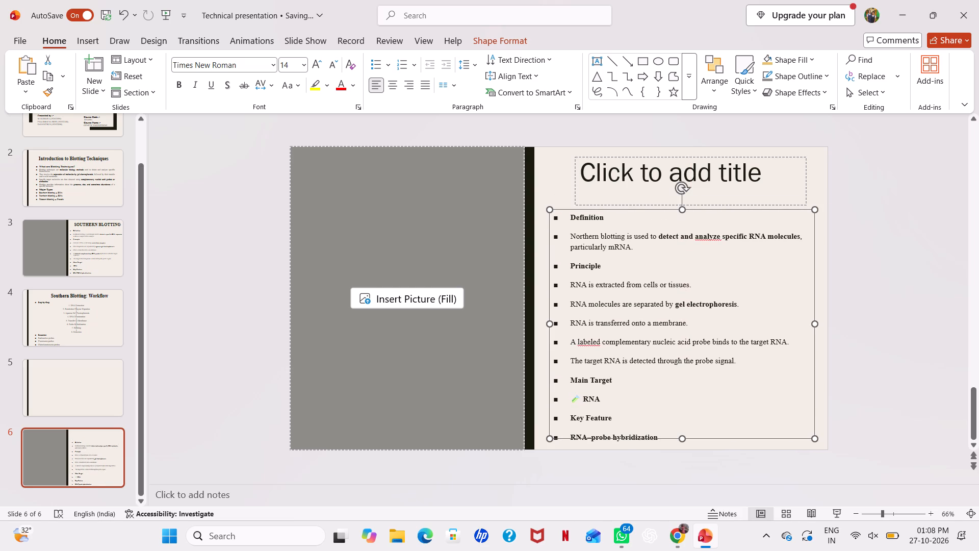
Set the remaining body text, from Definition to RNA–probe hybridization, to 16 pt.
left_click_drag(566, 220, 742, 441)
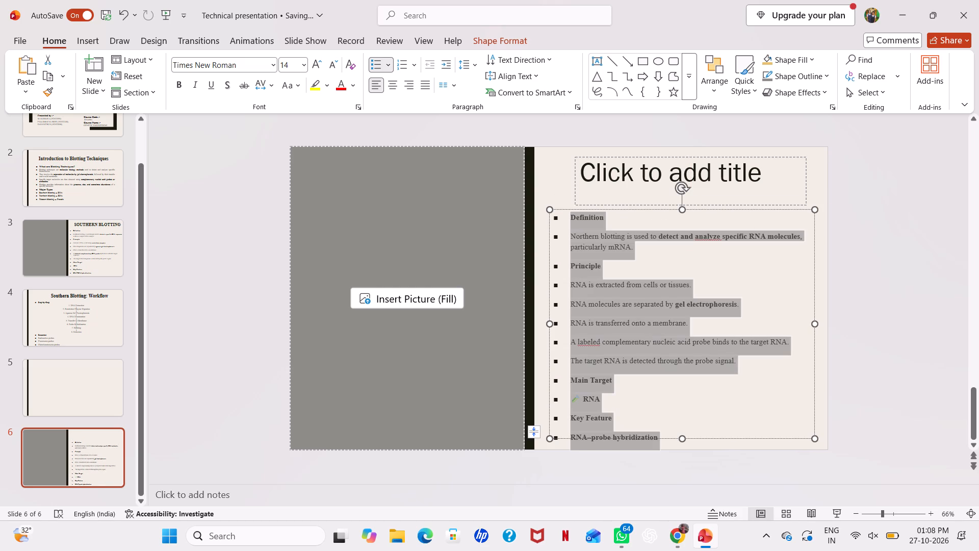
left_click_drag(742, 441, 745, 441)
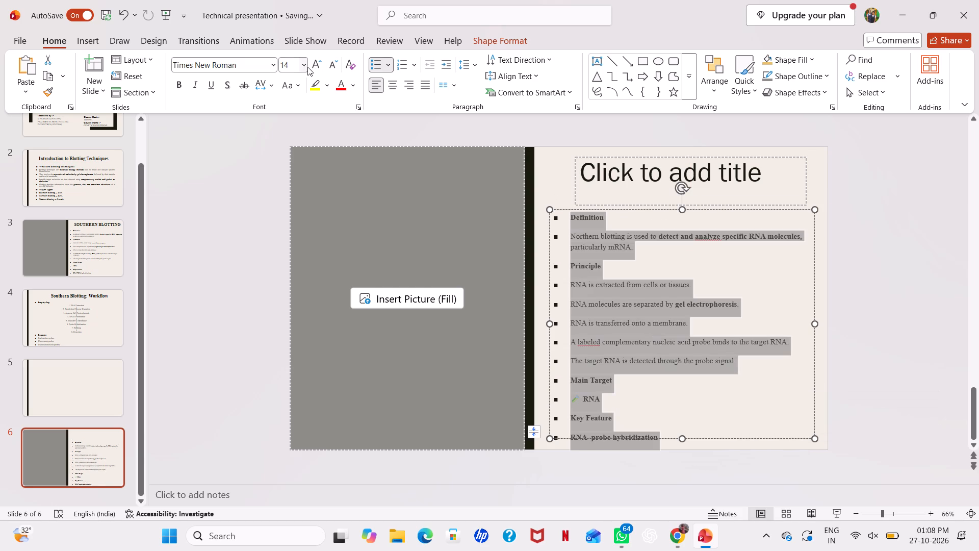
left_click(307, 67)
left_click(300, 65)
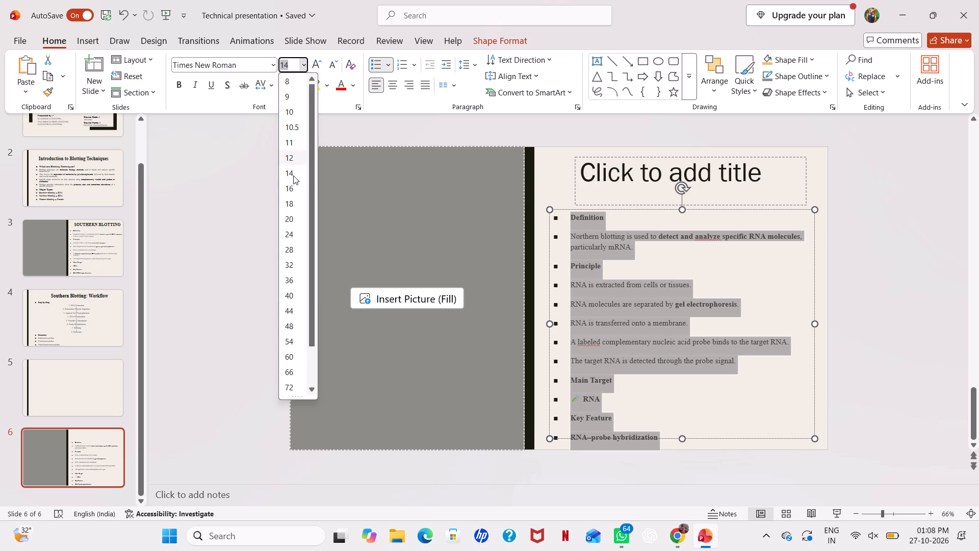
left_click(292, 187)
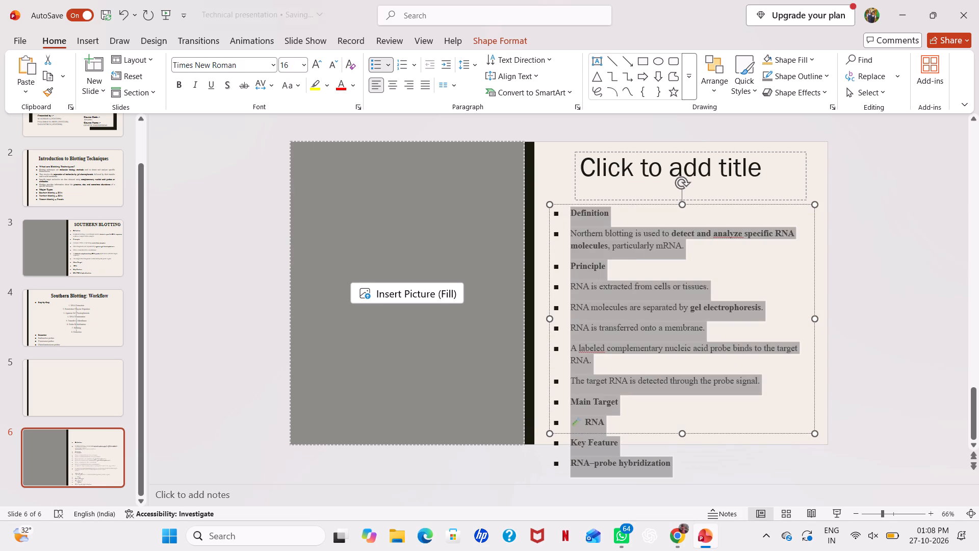
Resize the body text box so it ends near the slide's right edge and extends slightly below the slide's bottom edge.
left_click_drag(814, 317, 849, 317)
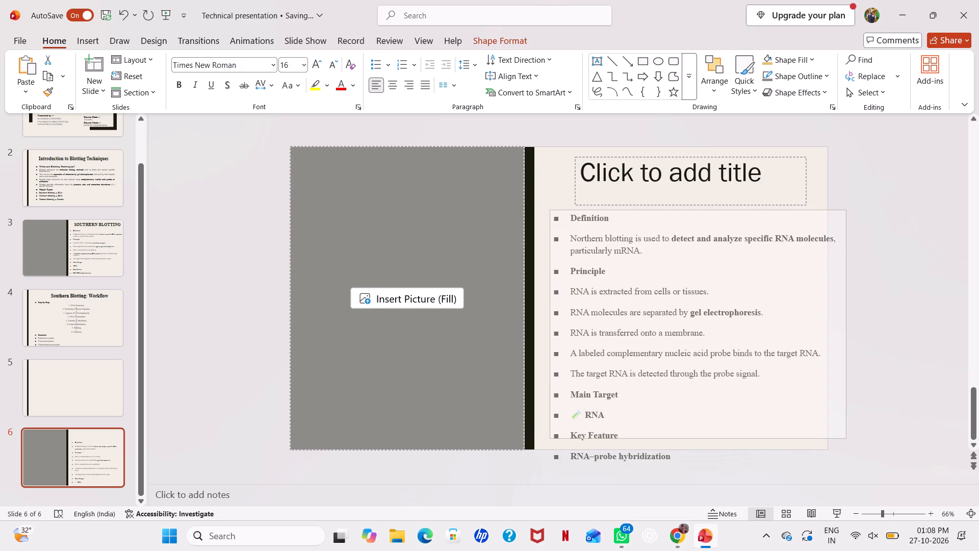
left_click_drag(849, 317, 837, 320)
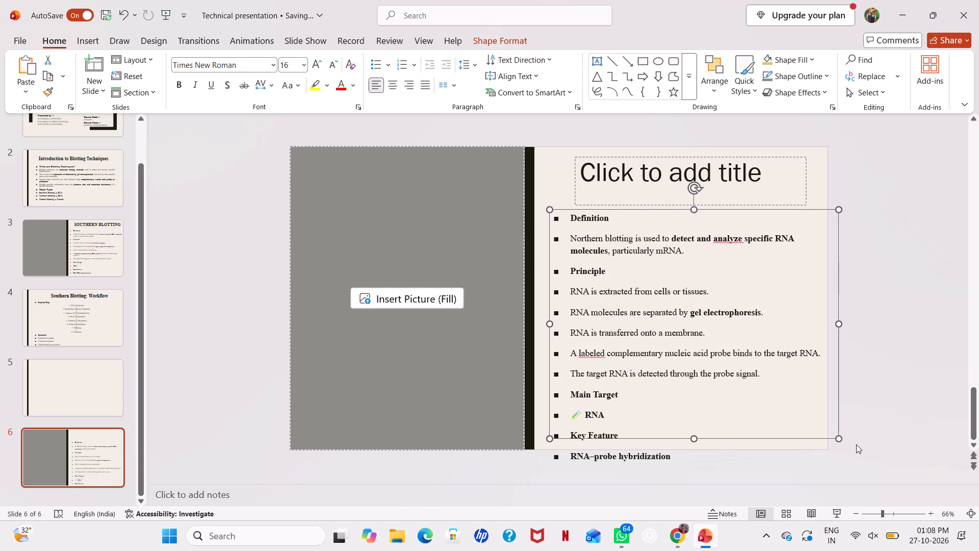
left_click_drag(837, 438, 843, 461)
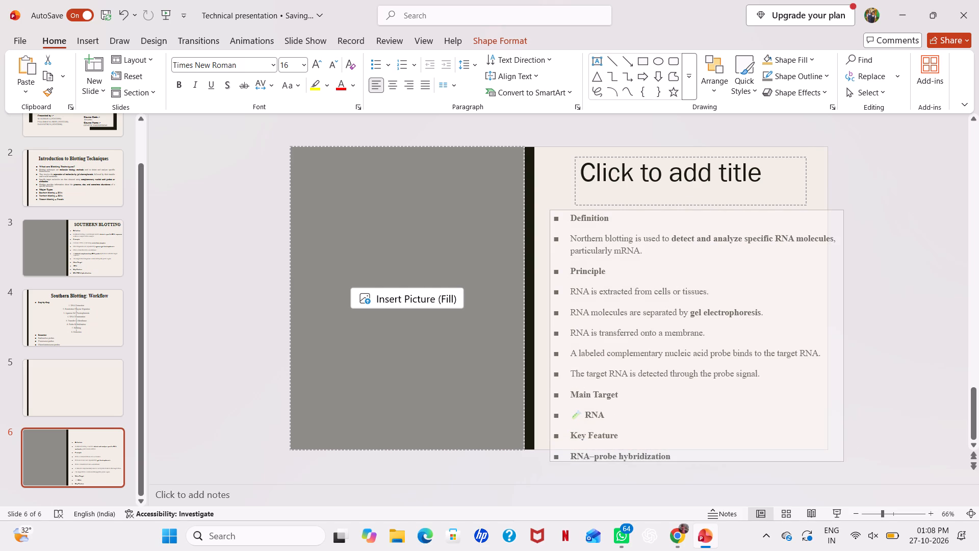
left_click_drag(843, 461, 824, 467)
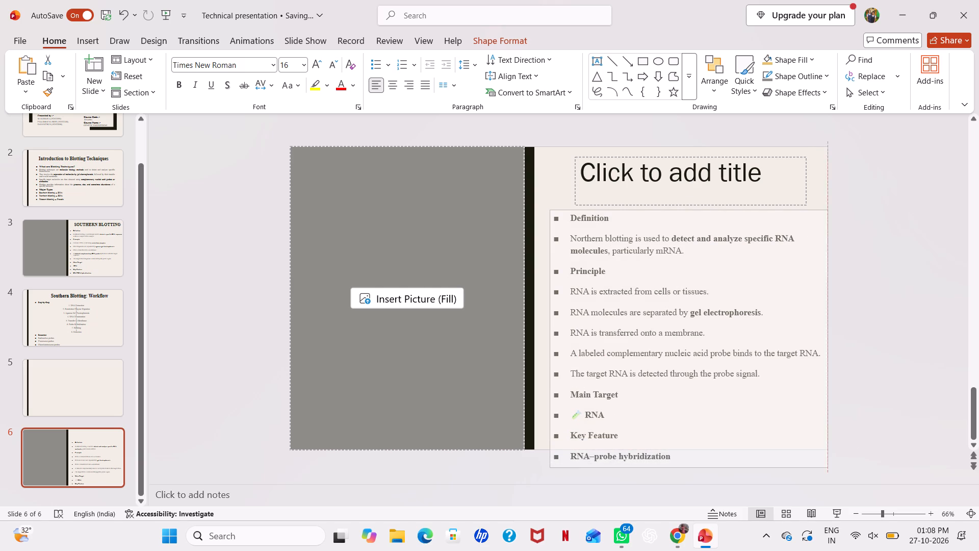
left_click_drag(824, 467, 822, 464)
left_click(730, 179)
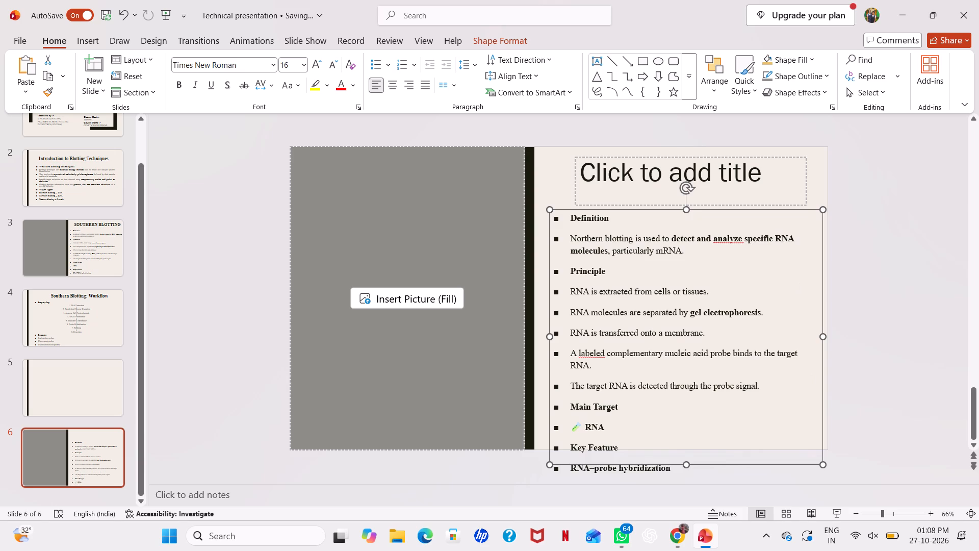
left_click(700, 541)
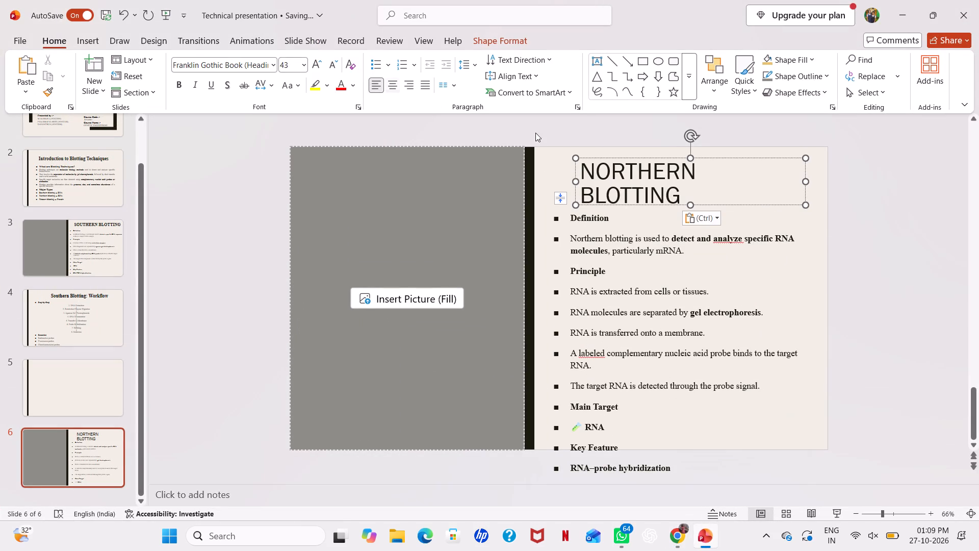
Format the NORTHERN BLOTTING title on slide 6 as 44 pt Times New Roman, bold and centered.
left_click_drag(579, 168, 681, 205)
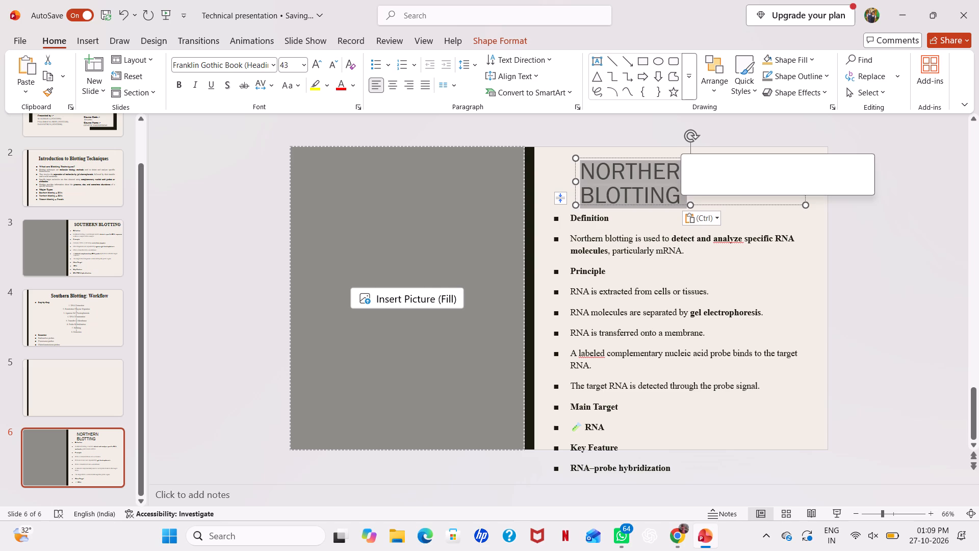
left_click(304, 63)
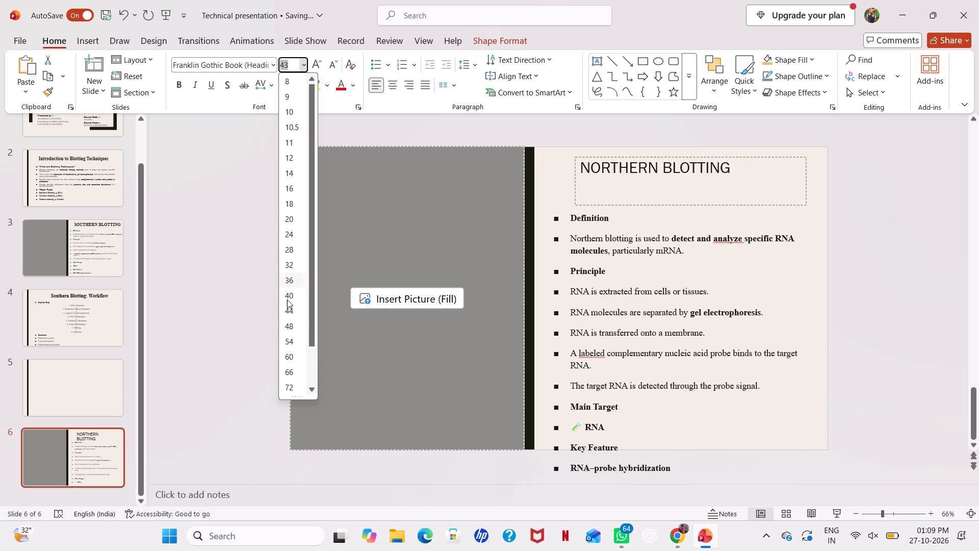
left_click(285, 316)
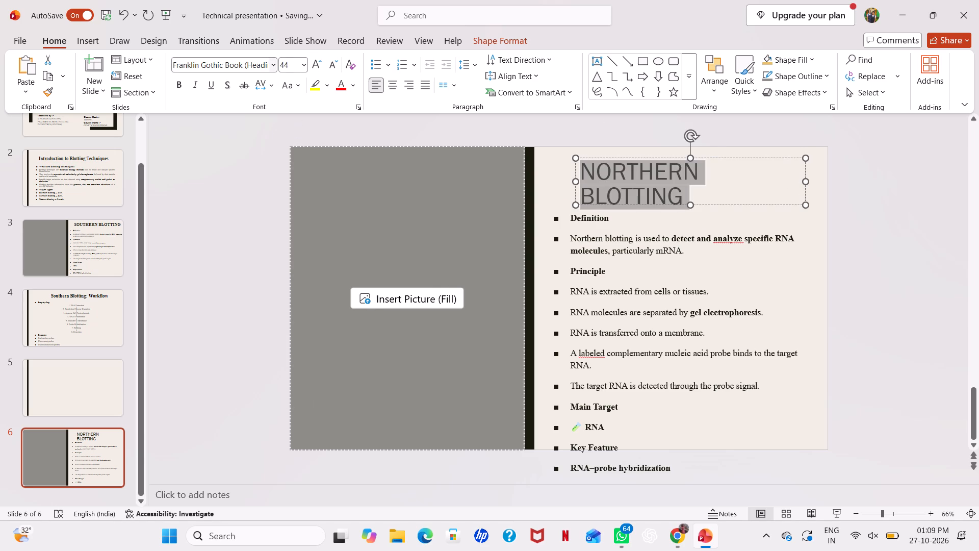
left_click(269, 66)
left_click_drag(252, 157, 295, 160)
left_click(295, 160)
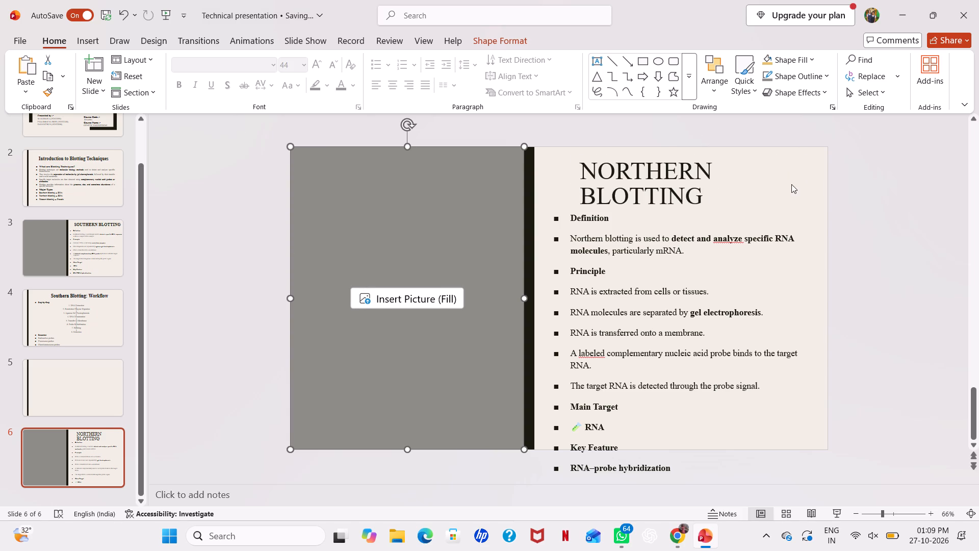
left_click(628, 178)
left_click_drag(578, 168, 680, 193)
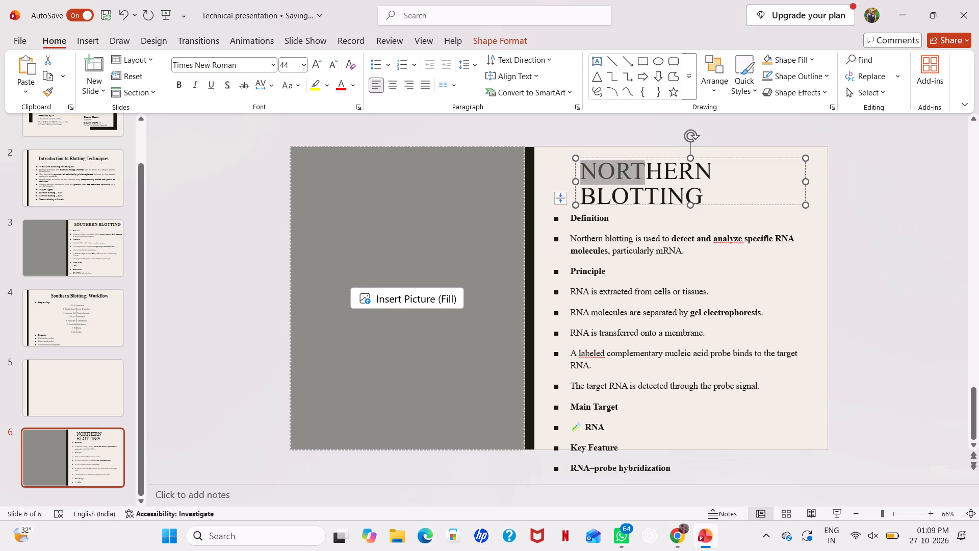
left_click_drag(680, 193, 708, 198)
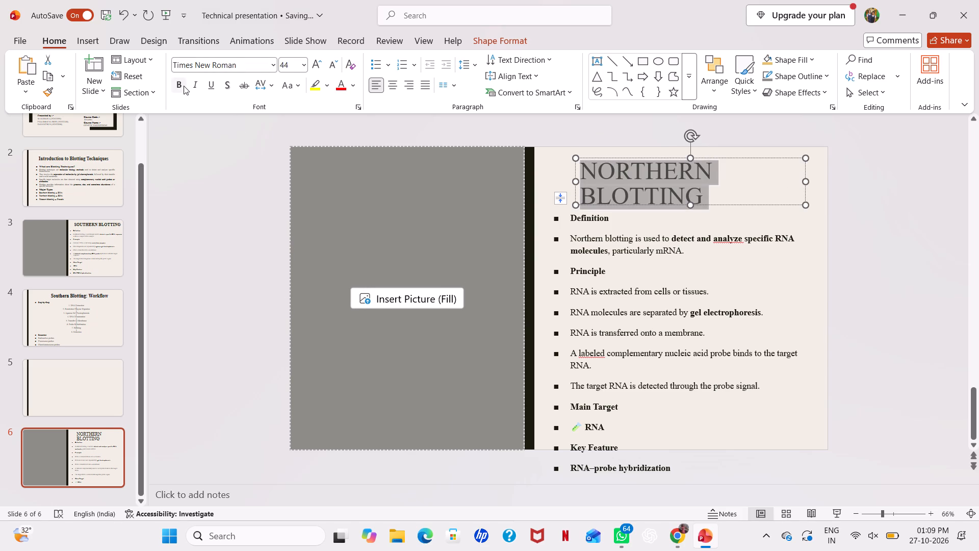
left_click(184, 86)
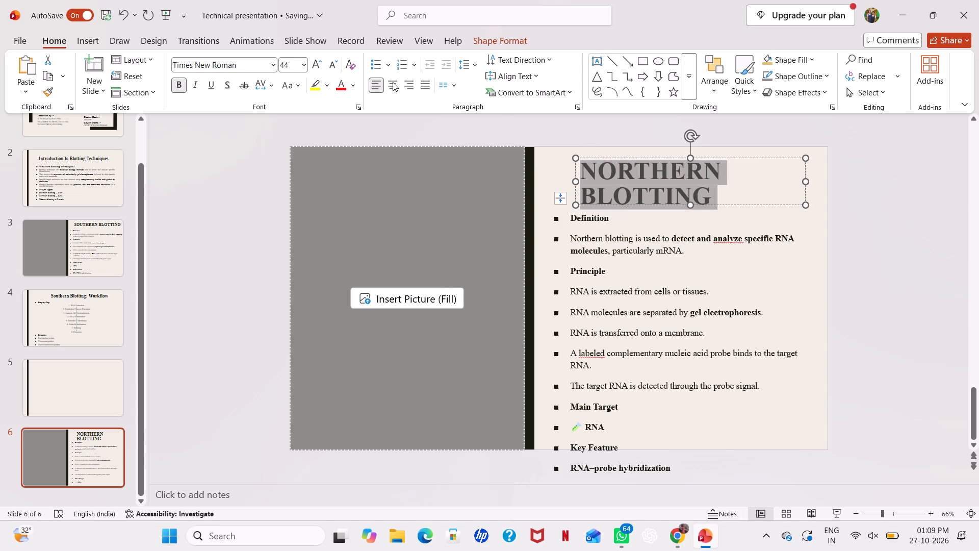
left_click(393, 82)
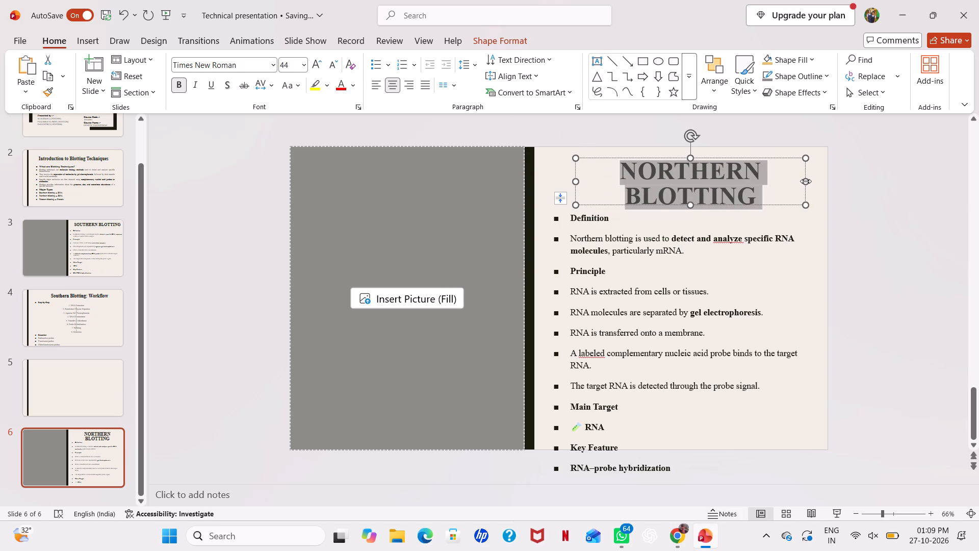
Widen the title box so NORTHERN BLOTTING fits on one line, reduce its height, and shift it slightly up and left.
left_click_drag(806, 181, 835, 182)
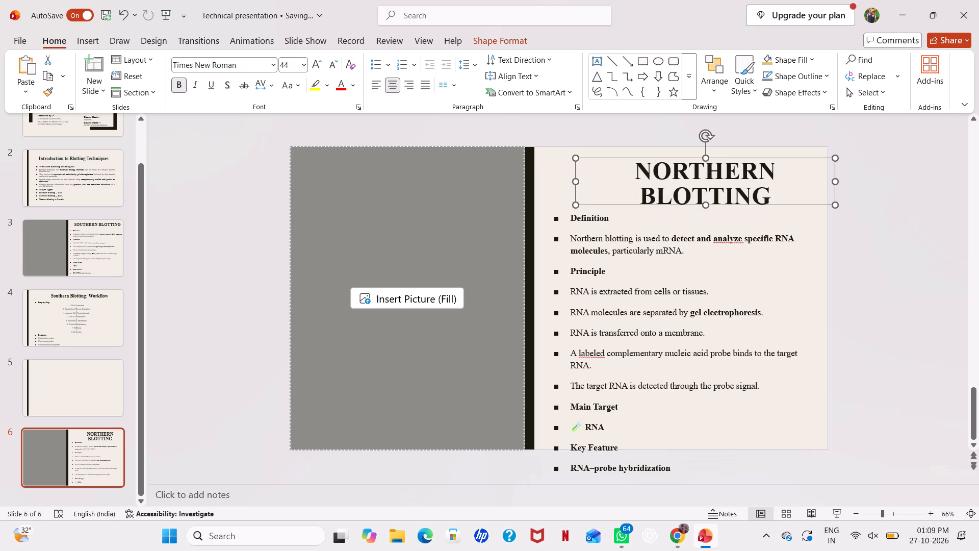
left_click_drag(575, 180, 536, 184)
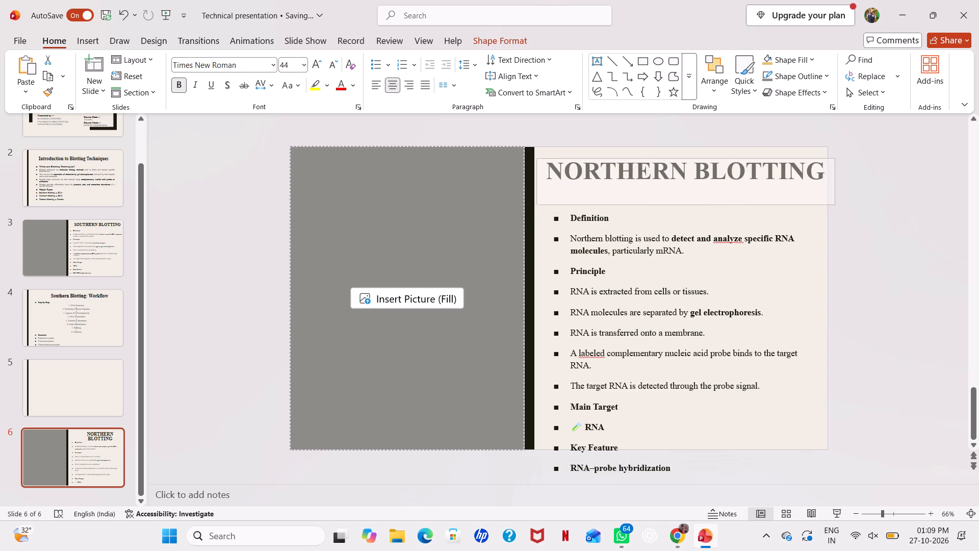
left_click_drag(536, 184, 530, 183)
left_click_drag(683, 205, 680, 190)
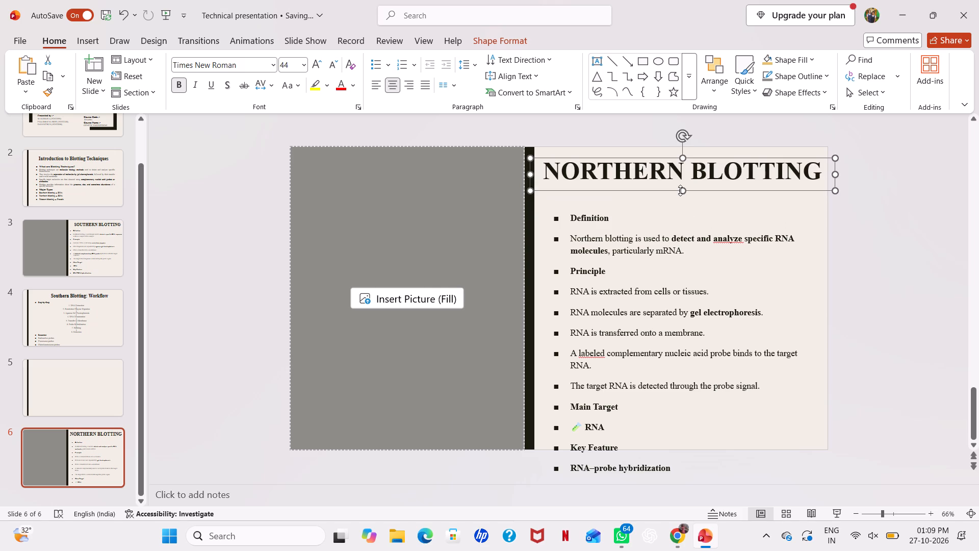
left_click(658, 190)
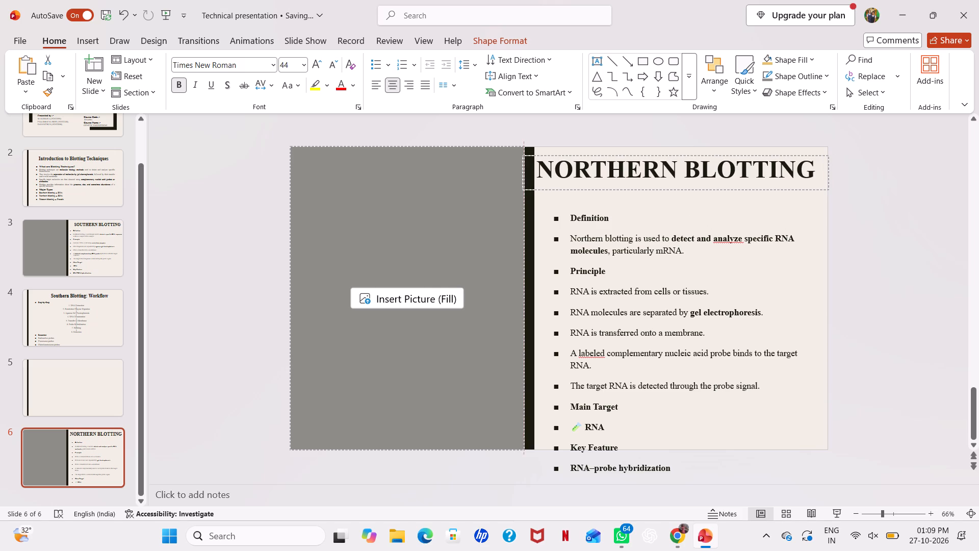
Move the body text box up so it starts directly beneath the NORTHERN BLOTTING title.
left_click(659, 268)
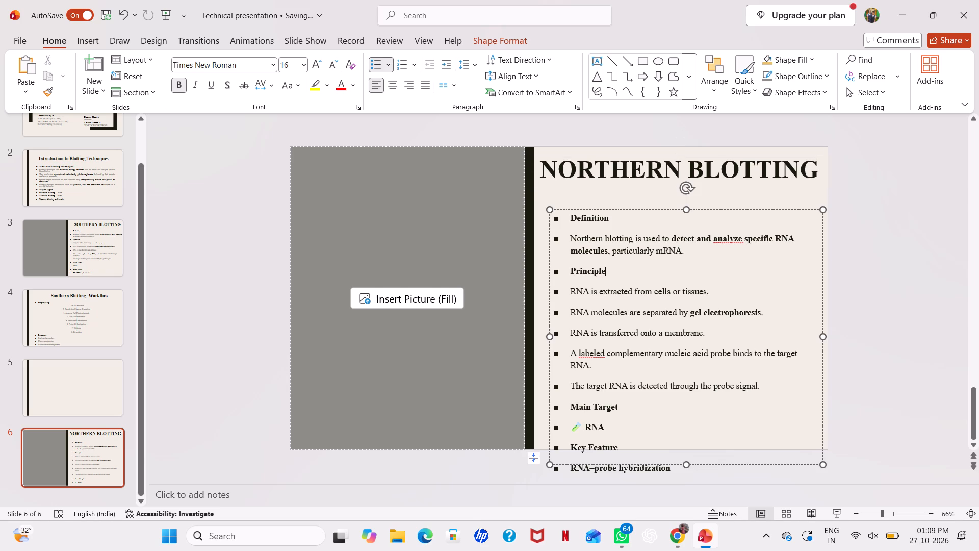
left_click_drag(701, 209, 700, 200)
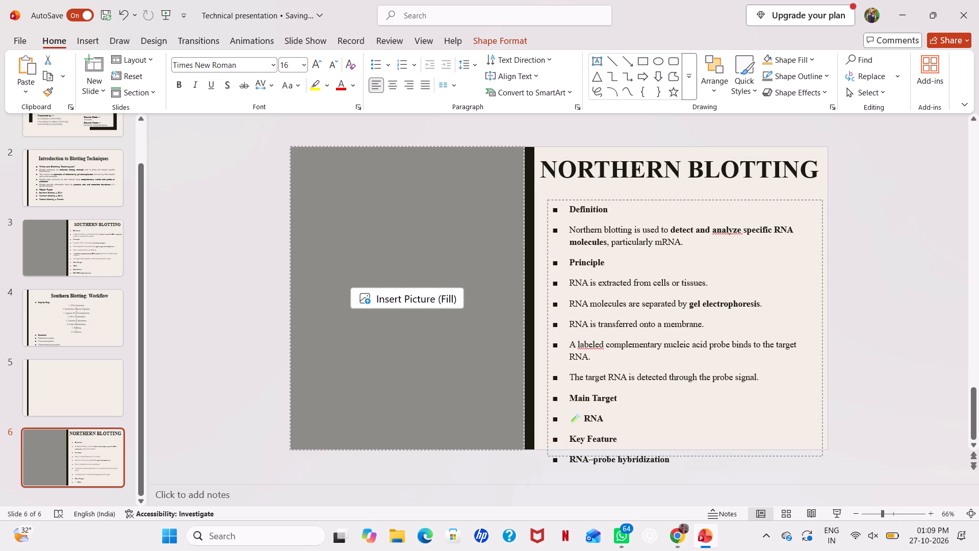
left_click_drag(700, 200, 700, 192)
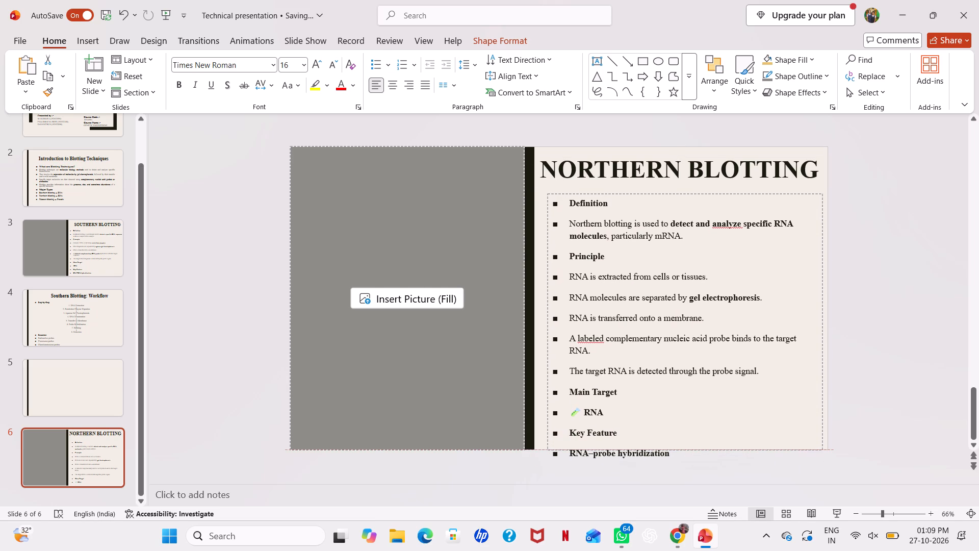
left_click_drag(700, 192, 700, 188)
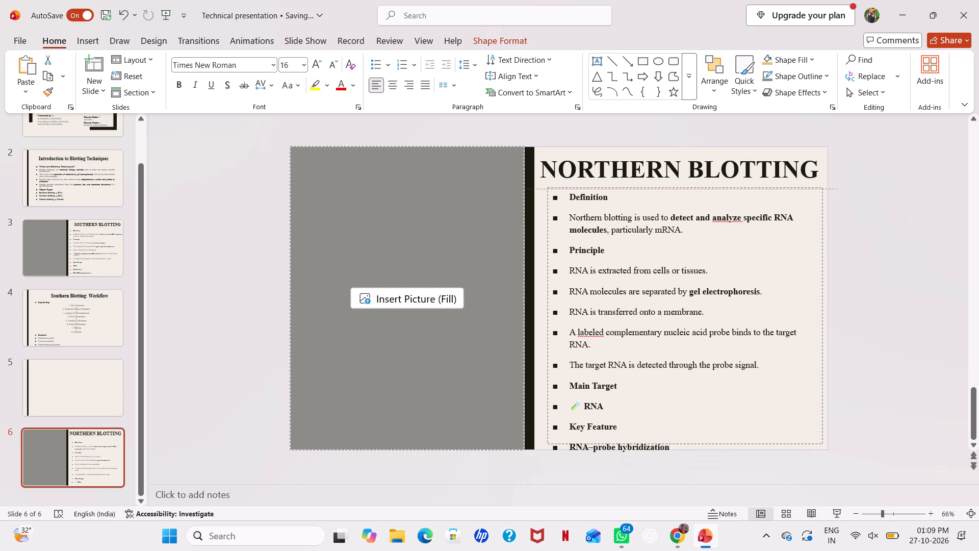
left_click_drag(700, 188, 700, 187)
left_click(964, 283)
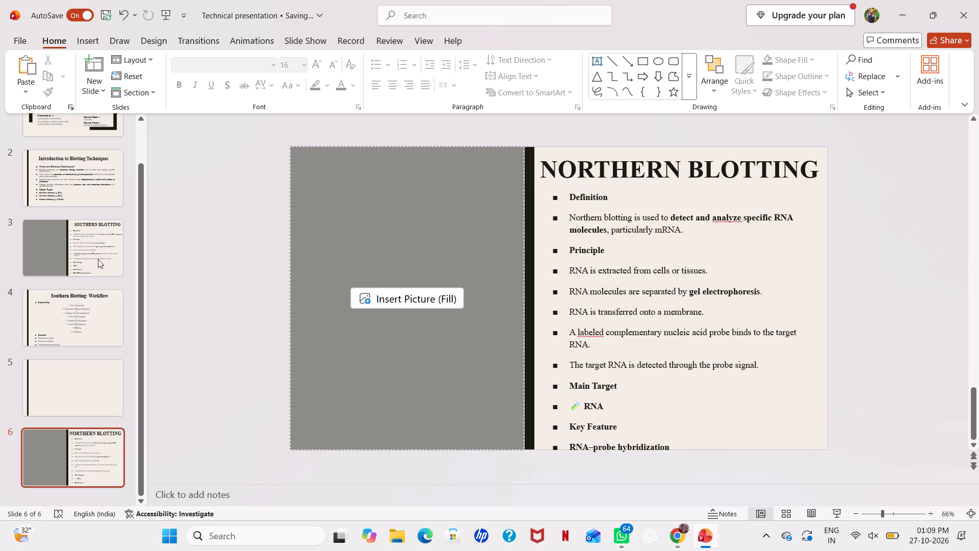
Check the Southern Blotting slide, then reorder the slides so the blank slide 5 follows the Northern Blotting slide.
left_click(80, 246)
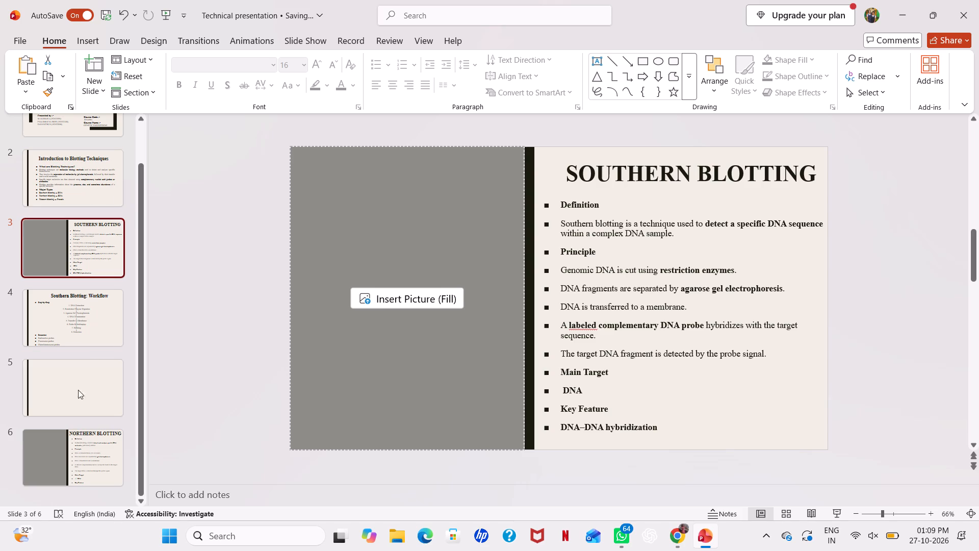
left_click(78, 445)
left_click_drag(89, 391, 89, 429)
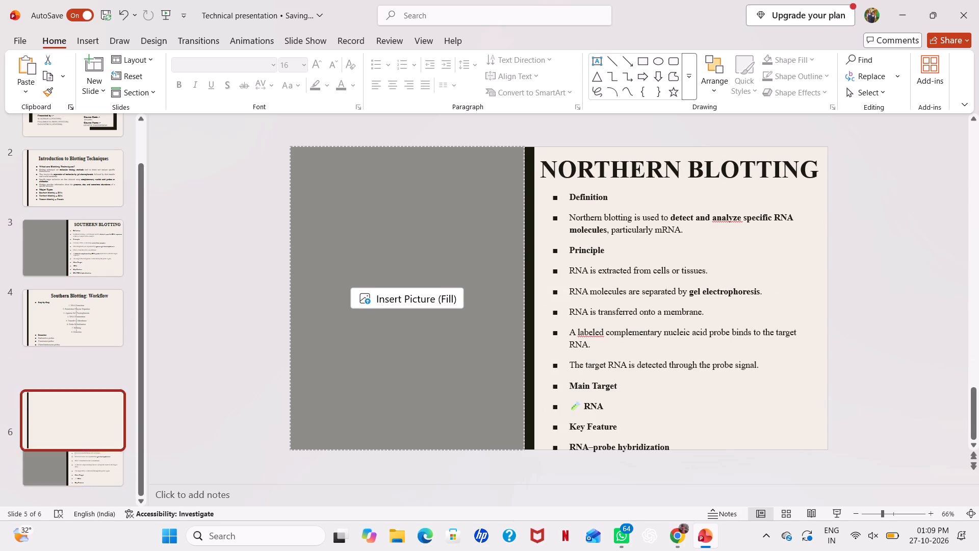
left_click_drag(89, 429, 88, 473)
left_click(87, 397)
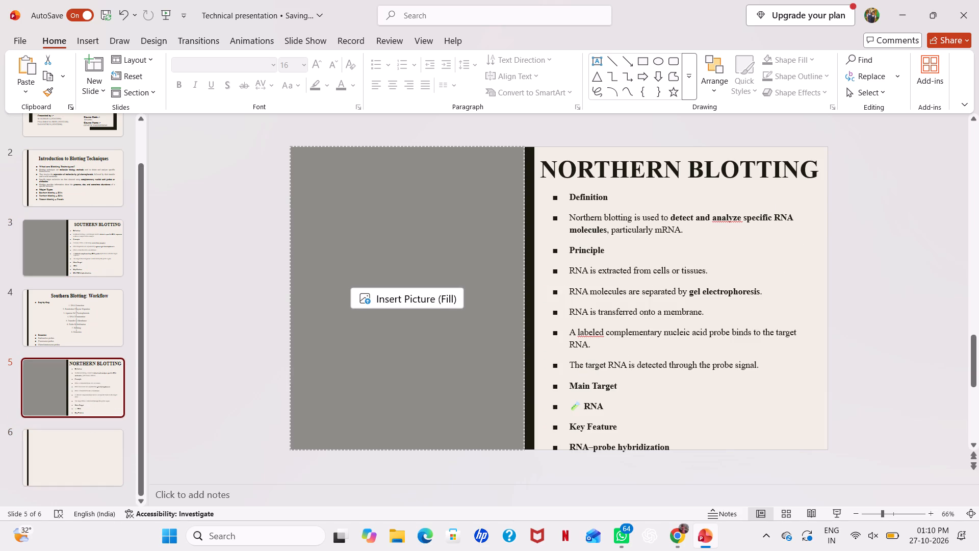
Remove the test tube emoji and the space before RNA under Main Target.
left_click(586, 407)
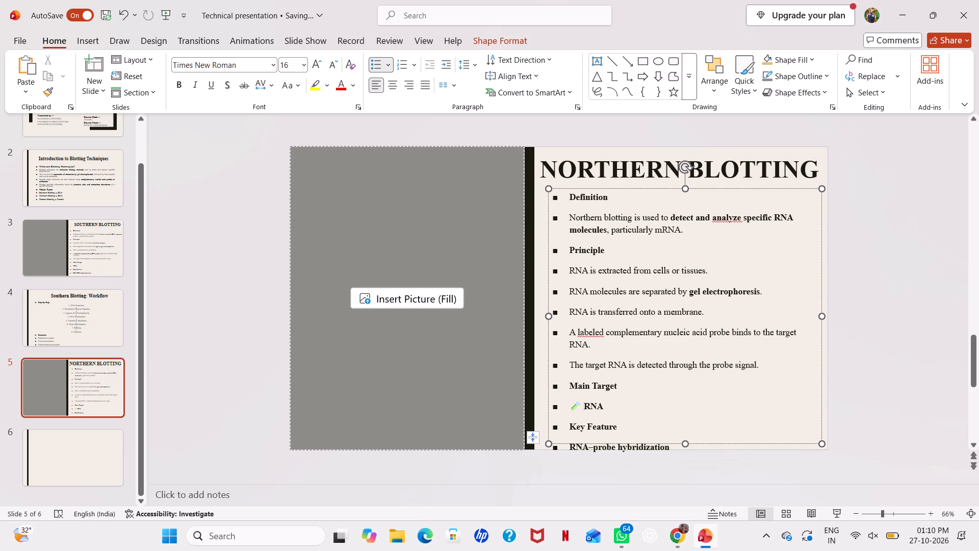
key("BackSpace")
key("BackSpace")
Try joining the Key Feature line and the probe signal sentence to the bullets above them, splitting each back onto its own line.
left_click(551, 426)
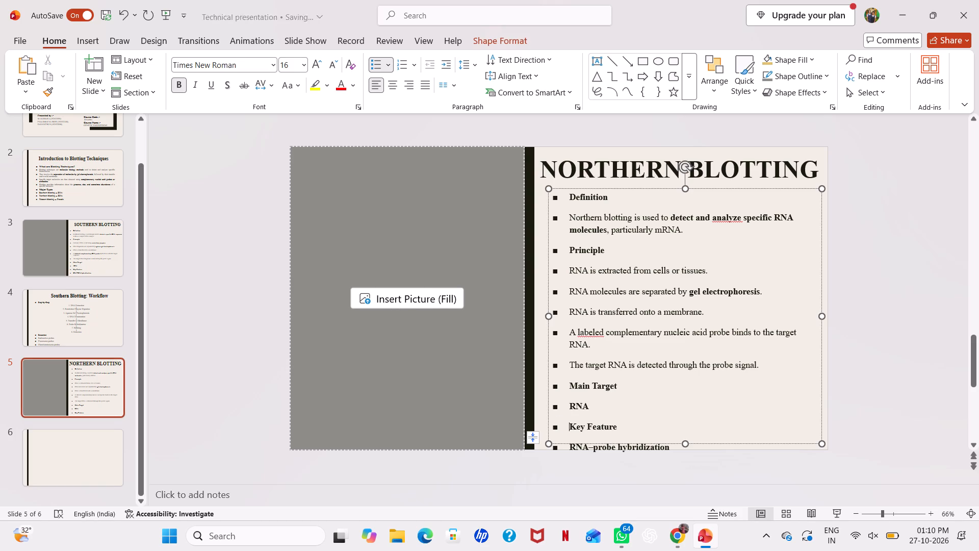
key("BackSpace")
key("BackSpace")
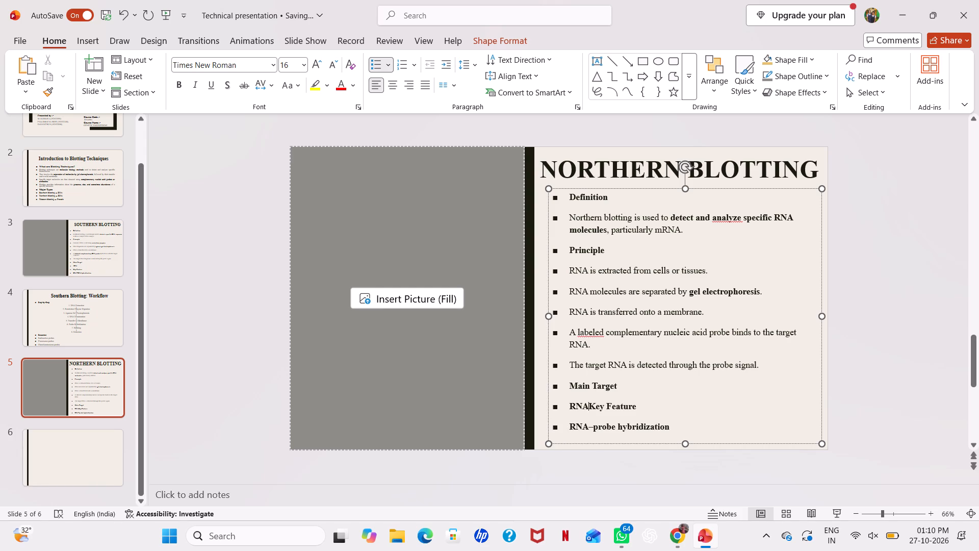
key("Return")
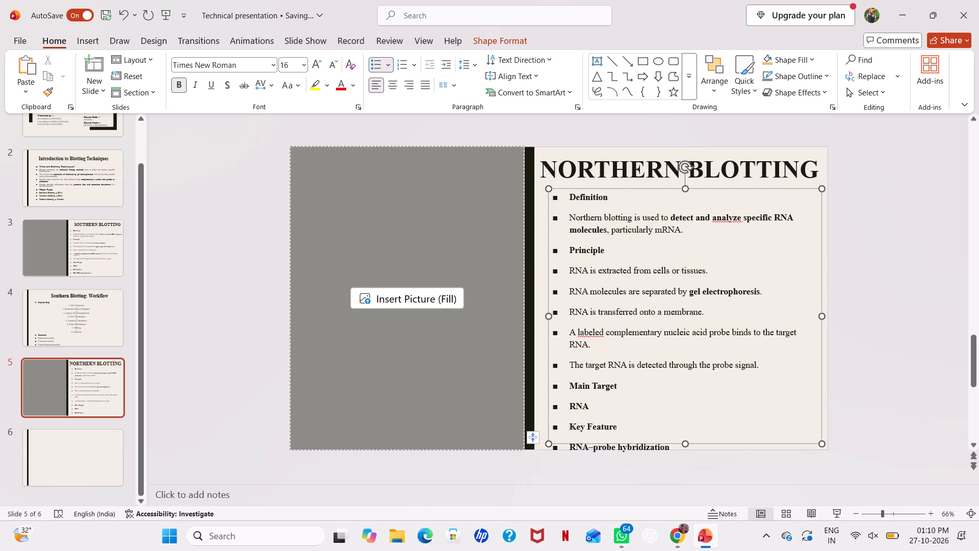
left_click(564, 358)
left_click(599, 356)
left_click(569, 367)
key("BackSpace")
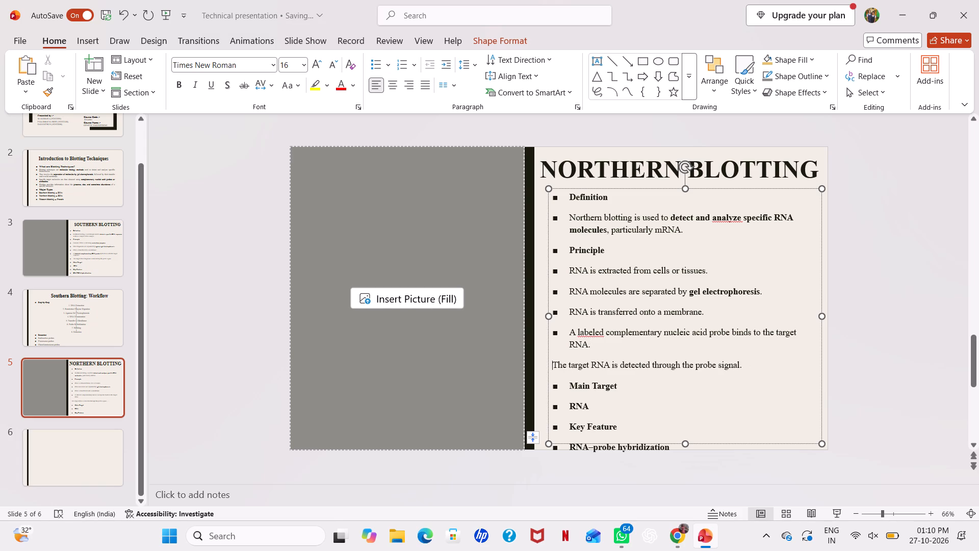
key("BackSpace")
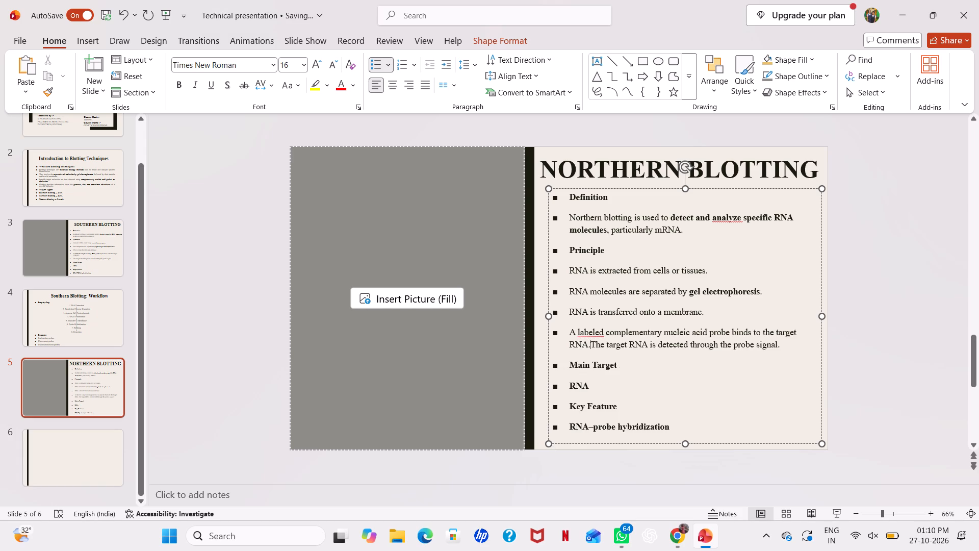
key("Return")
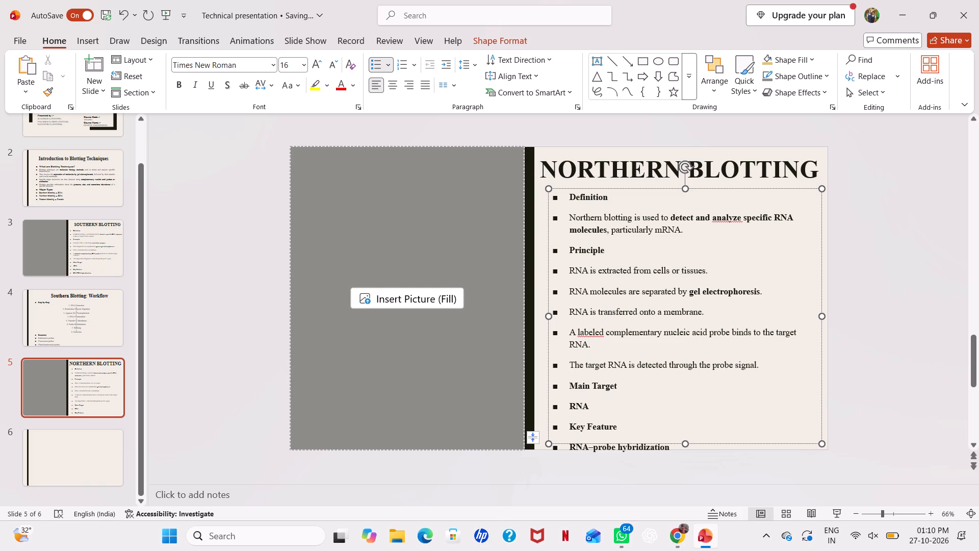
Move the sentence "RNA is transferred onto a membrane." to directly after "RNA is extracted from cells or tissues." in the same bullet.
left_click_drag(569, 312, 699, 307)
left_click_drag(699, 307, 723, 314)
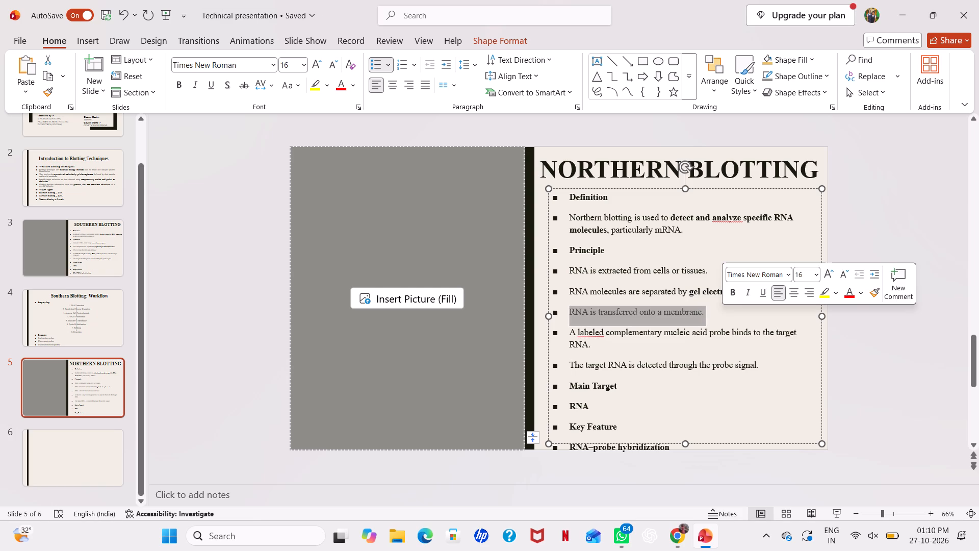
key("ctrl+x")
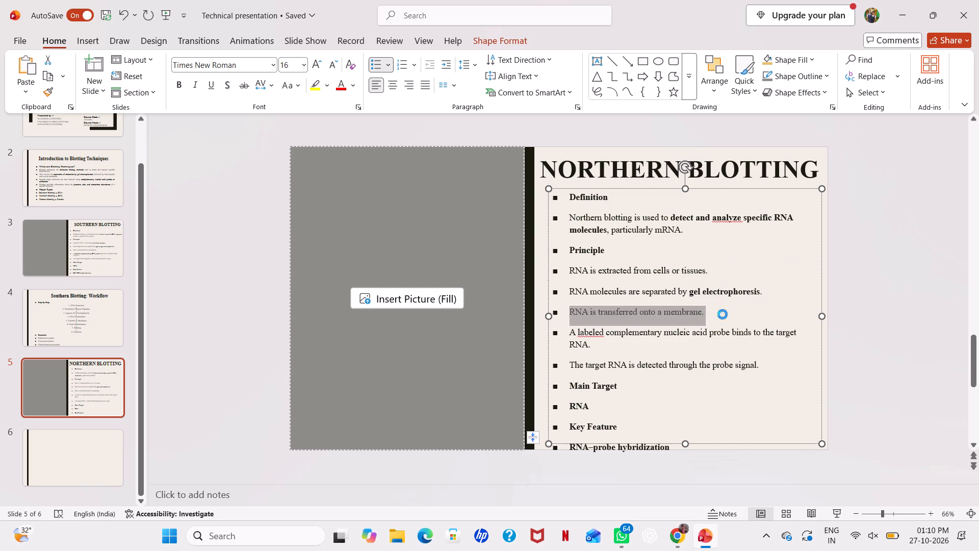
left_click(715, 274)
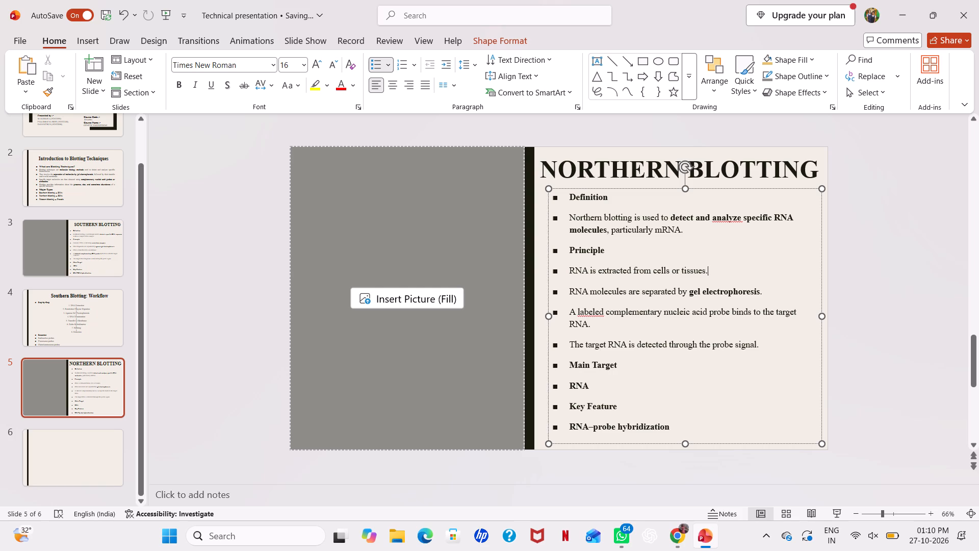
key("ctrl+v")
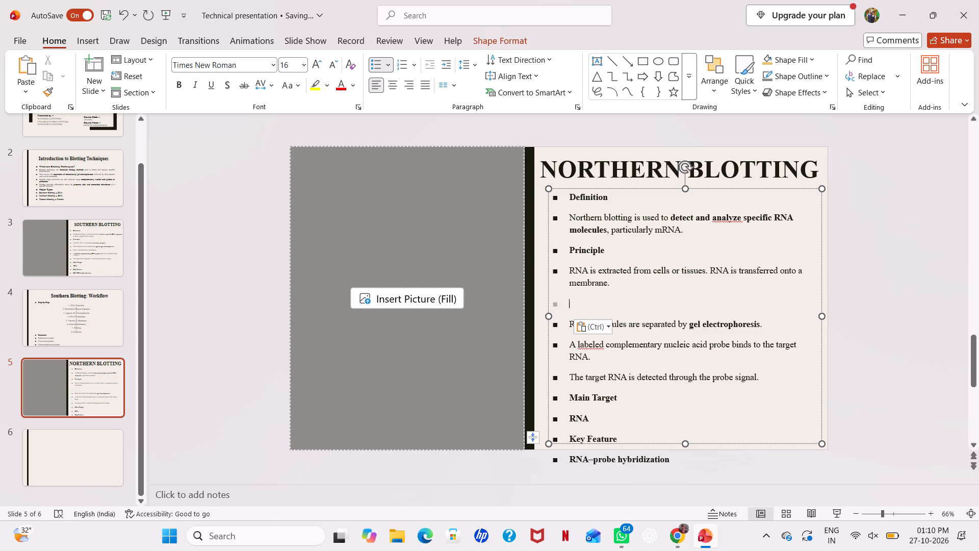
Delete the empty bullet under Principle and remove the sentence "RNA is transferred onto a membrane." from the RNA extraction bullet.
key("BackSpace")
key("BackSpace")
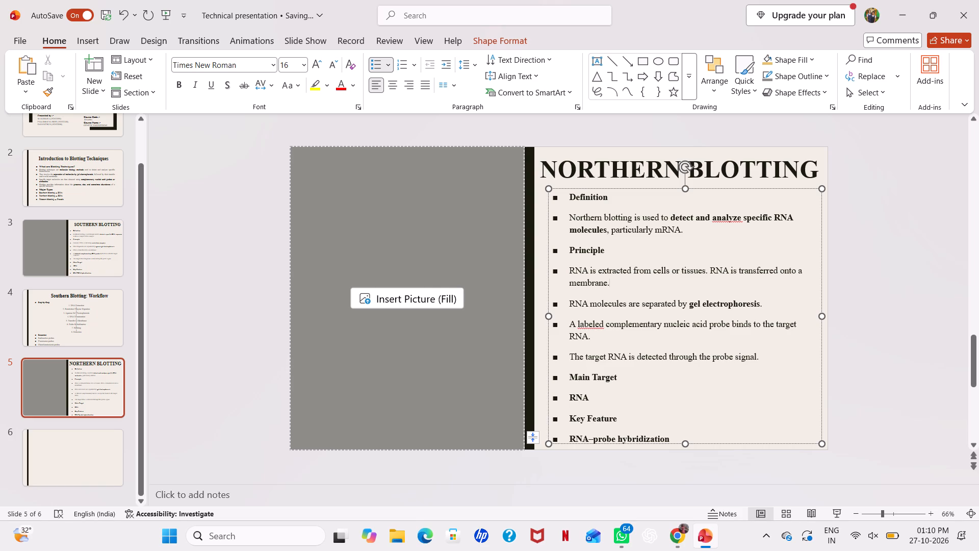
left_click_drag(706, 269, 707, 269)
left_click_drag(707, 269, 712, 281)
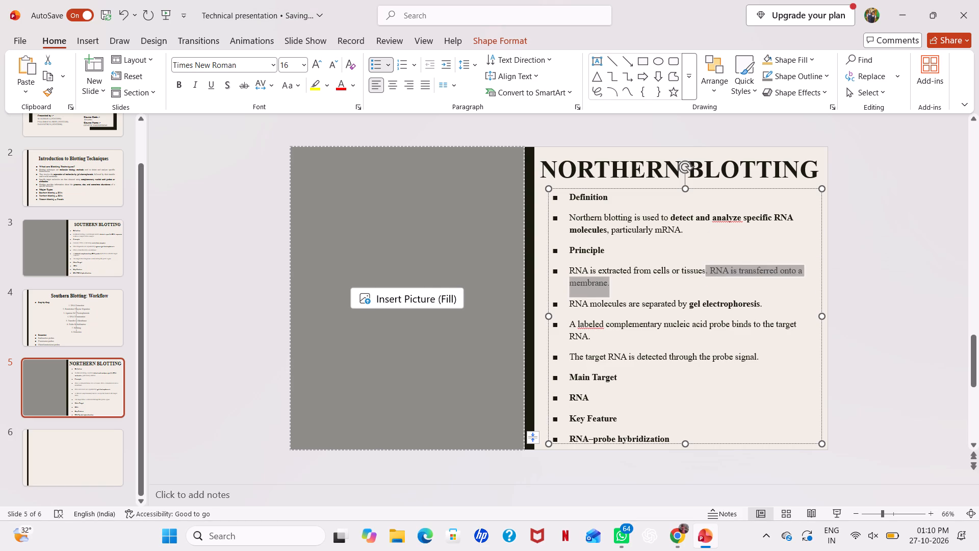
key("ctrl+x")
key("period")
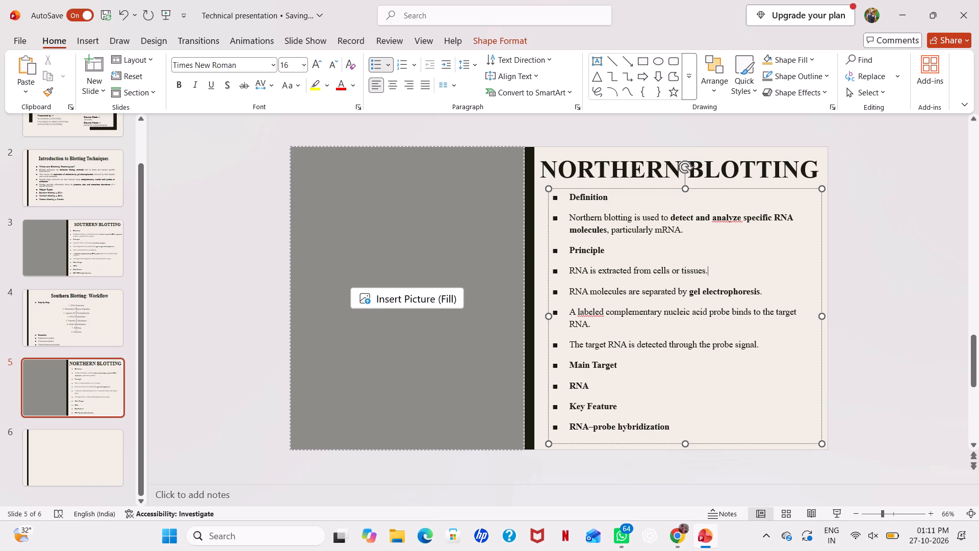
Set all the Northern Blotting body text, from Definition to RNA–probe hybridization, to font size 16.
left_click_drag(565, 197, 703, 436)
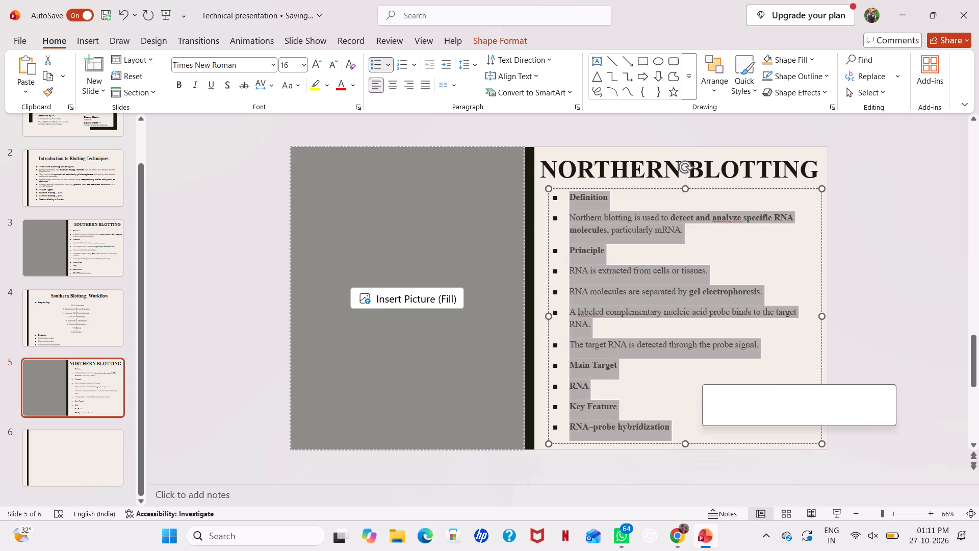
left_click(798, 394)
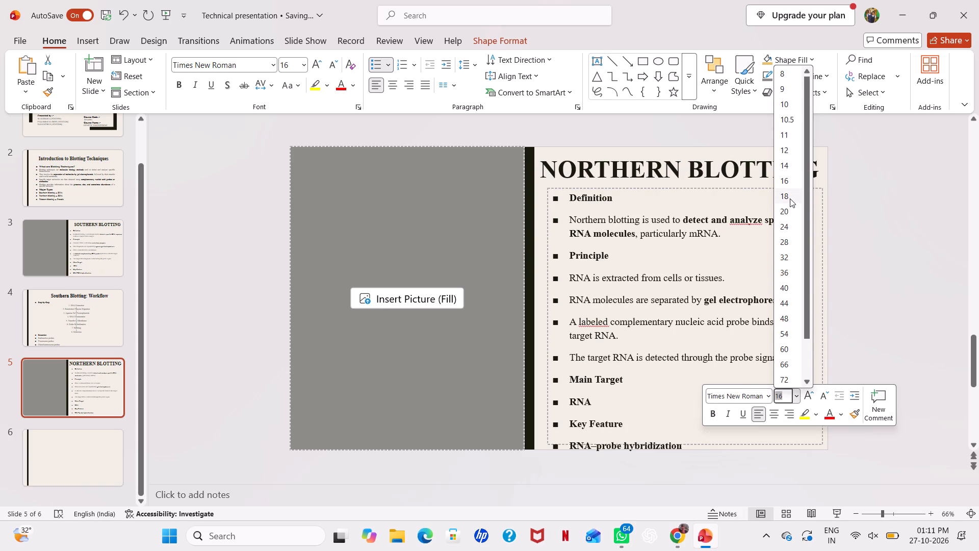
left_click(789, 186)
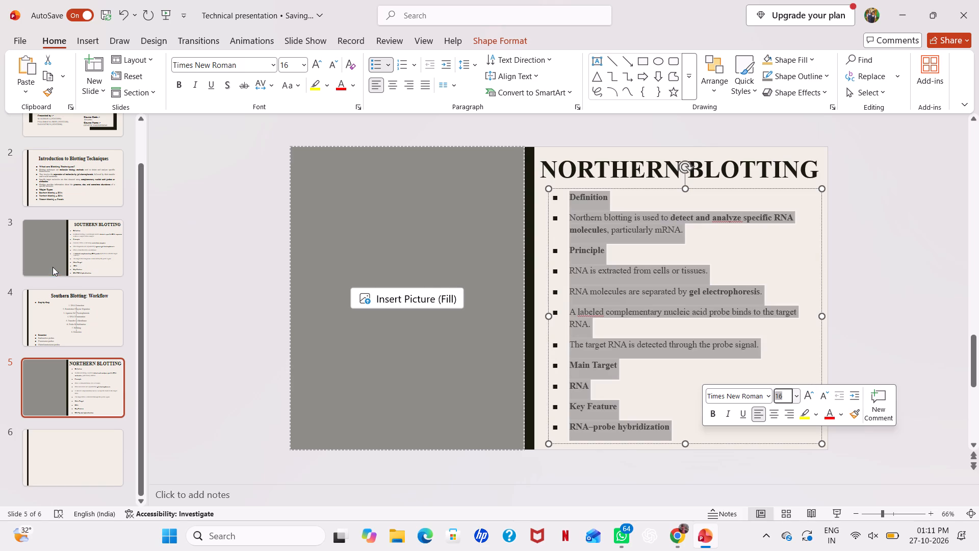
Check the Southern Blotting slide and its workflow slide.
left_click(94, 257)
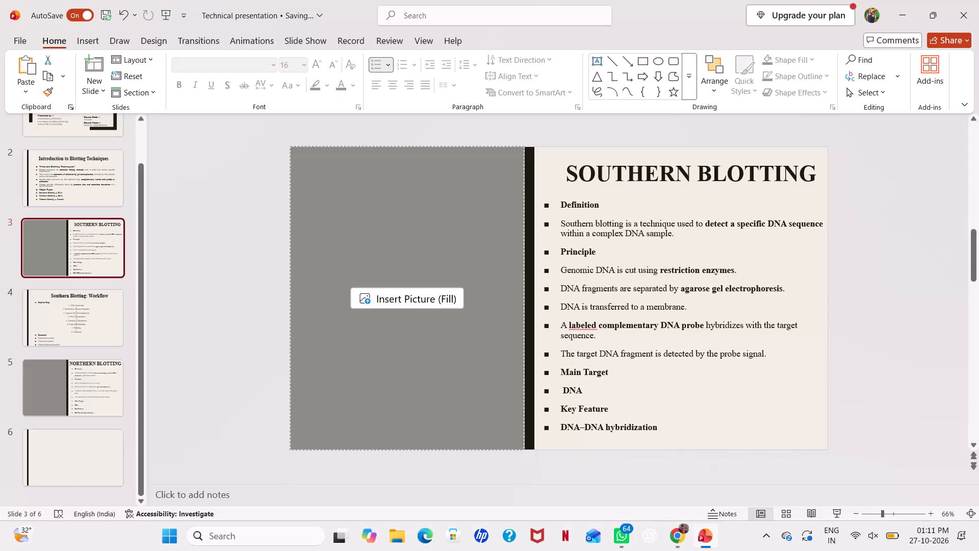
left_click(573, 225)
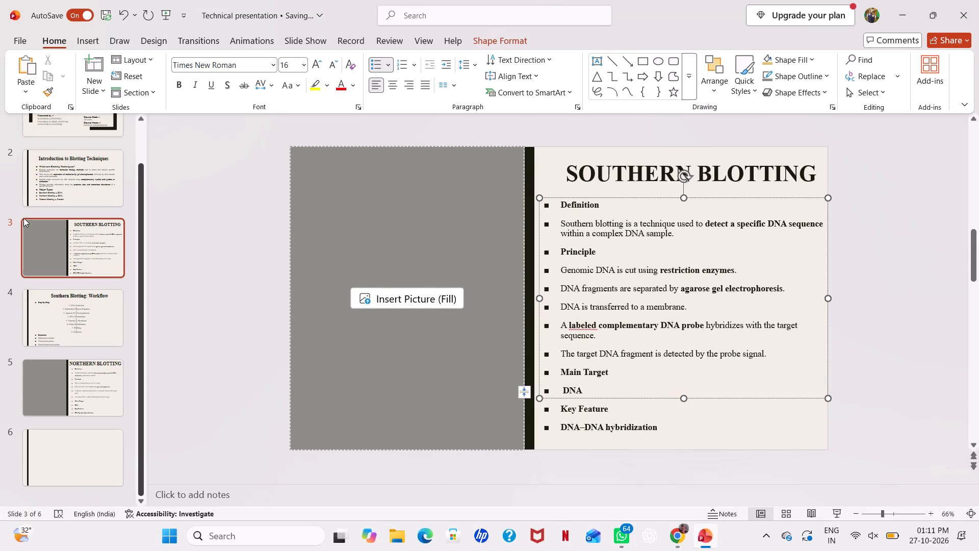
left_click(60, 314)
left_click(80, 453)
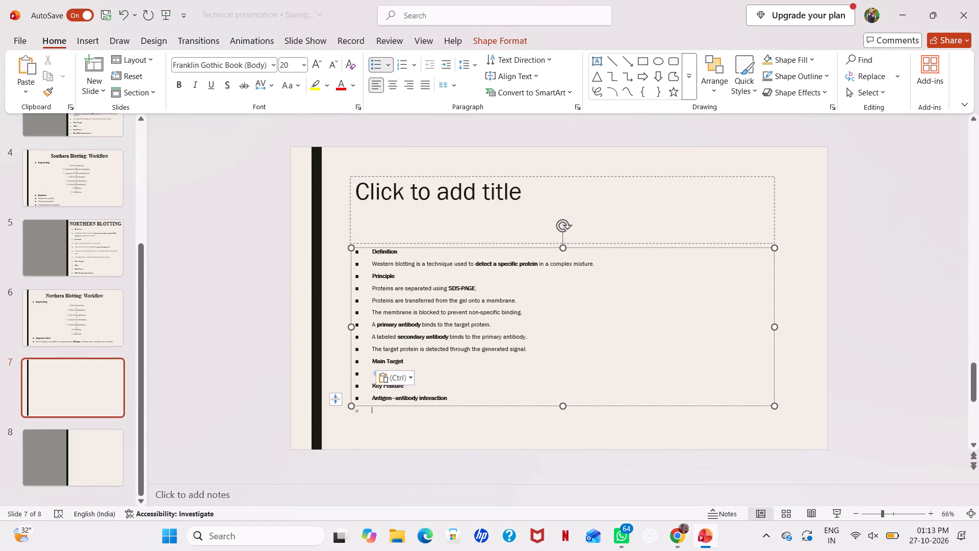
Move all the Western Blotting text from slide 7's content placeholder into the text placeholder on slide 8.
left_click_drag(368, 252, 496, 404)
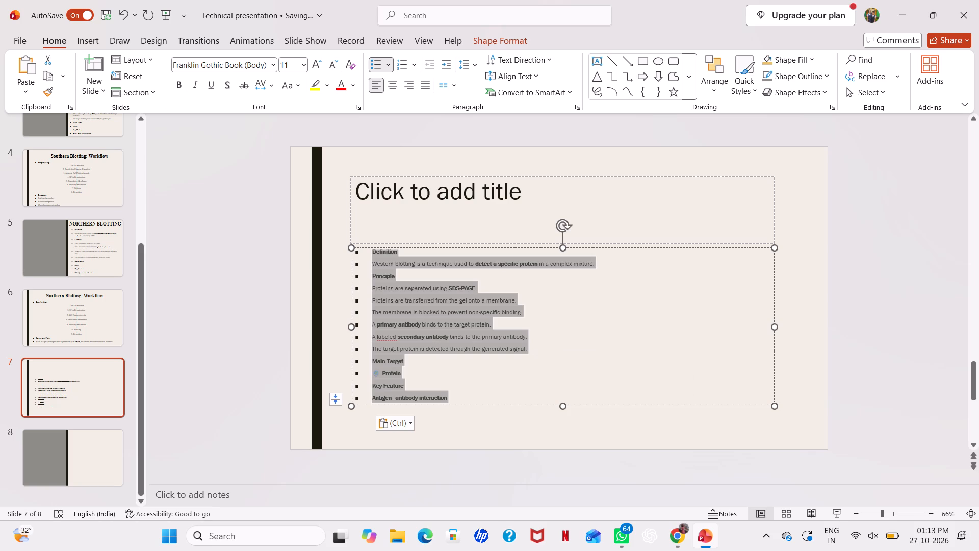
key("ctrl+c")
key("ctrl+x")
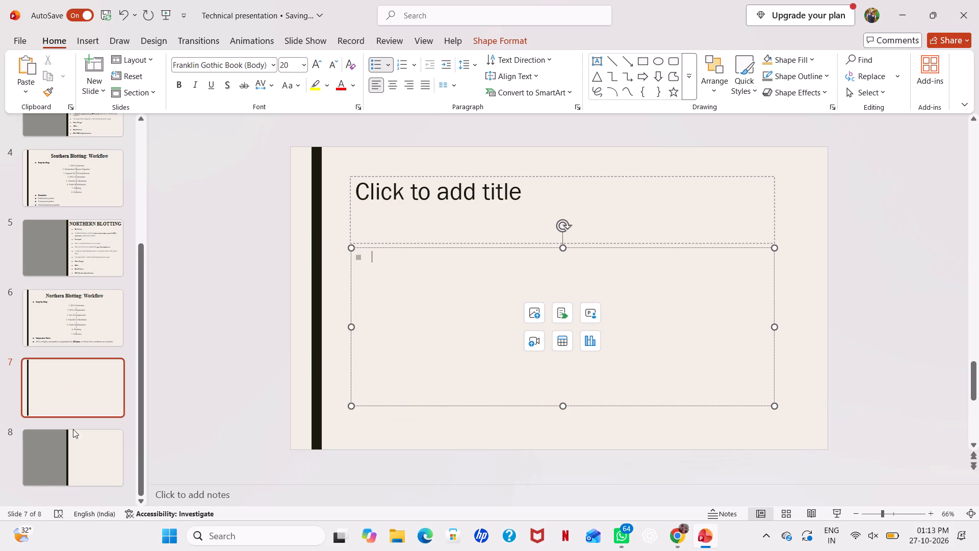
left_click(80, 466)
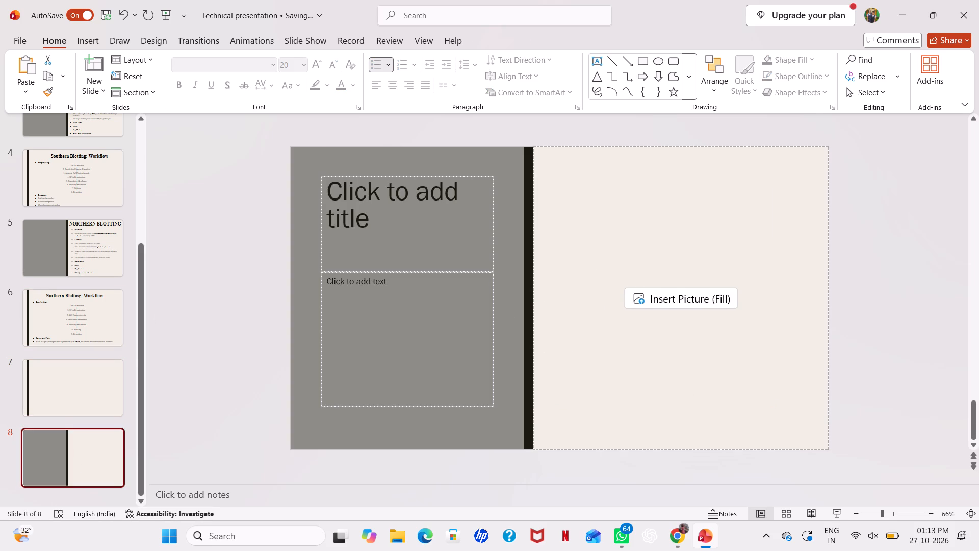
left_click(612, 309)
left_click_drag(612, 309, 564, 310)
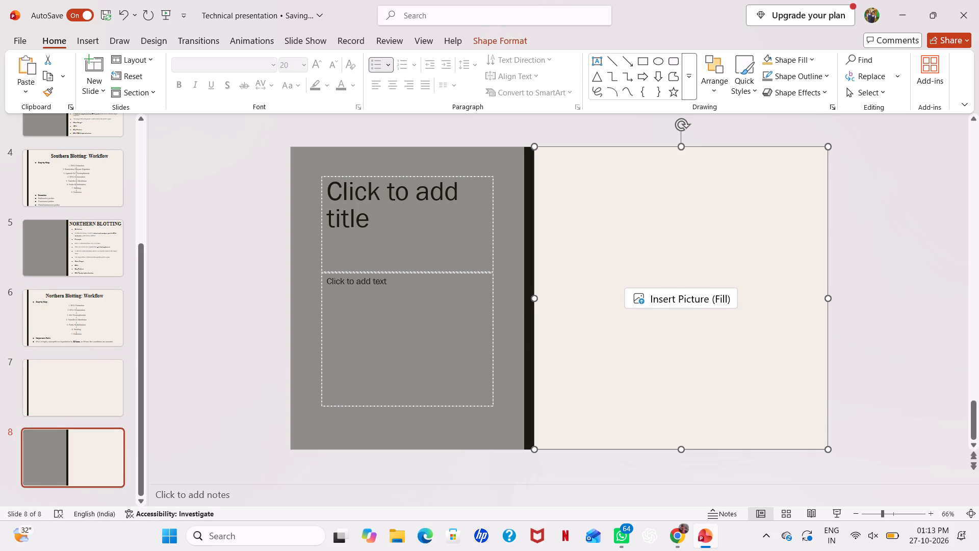
left_click(455, 330)
left_click_drag(455, 330, 485, 328)
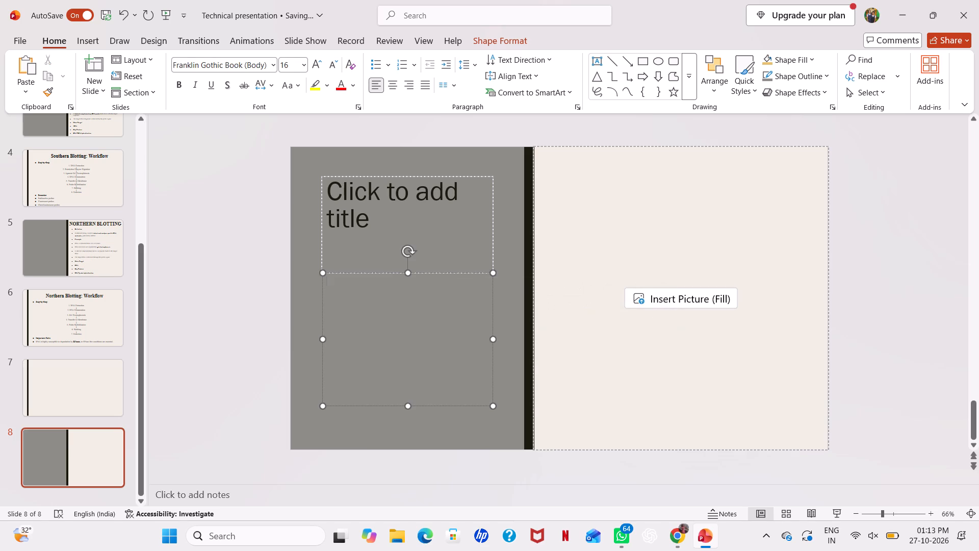
left_click(358, 294)
key("ctrl+v")
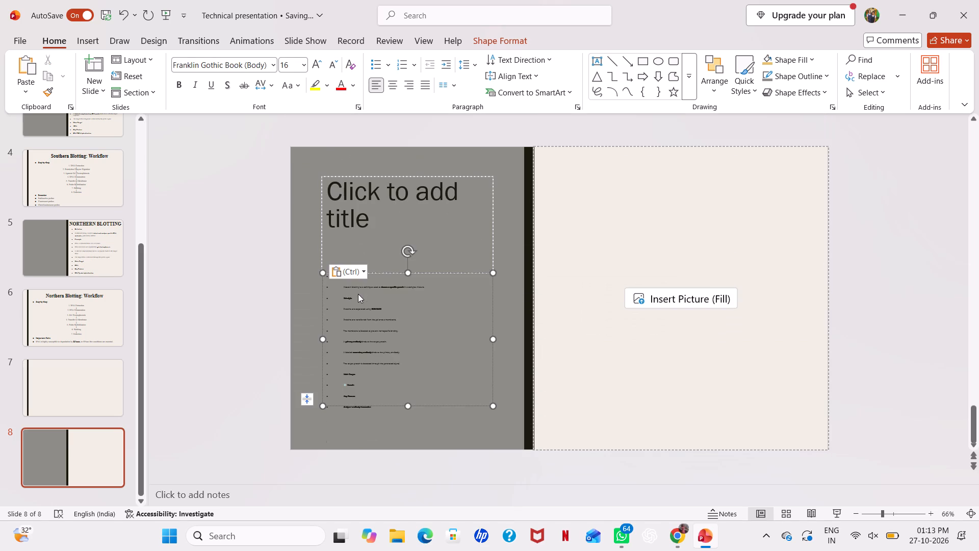
Move slide 8's picture placeholder from the cream area over to the grey area.
left_click(599, 277)
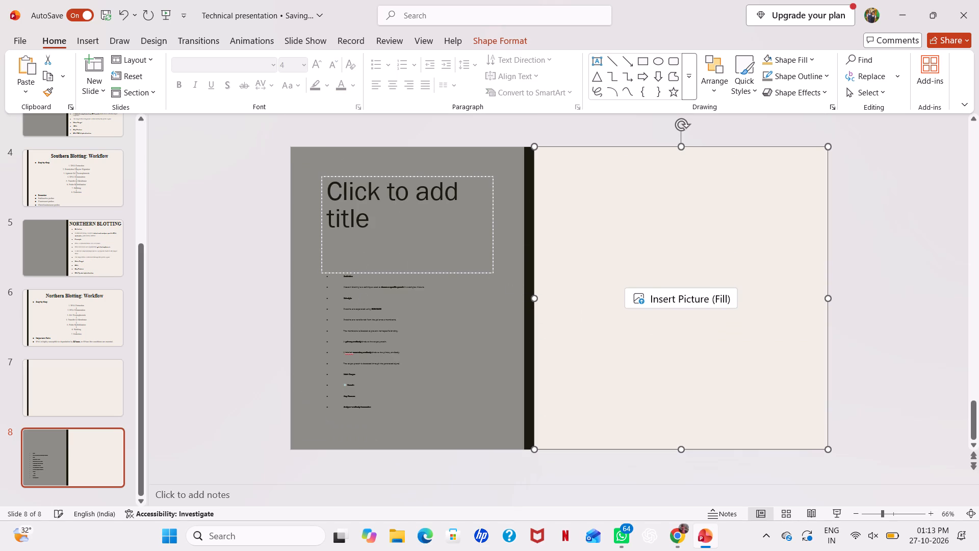
left_click_drag(559, 146, 308, 198)
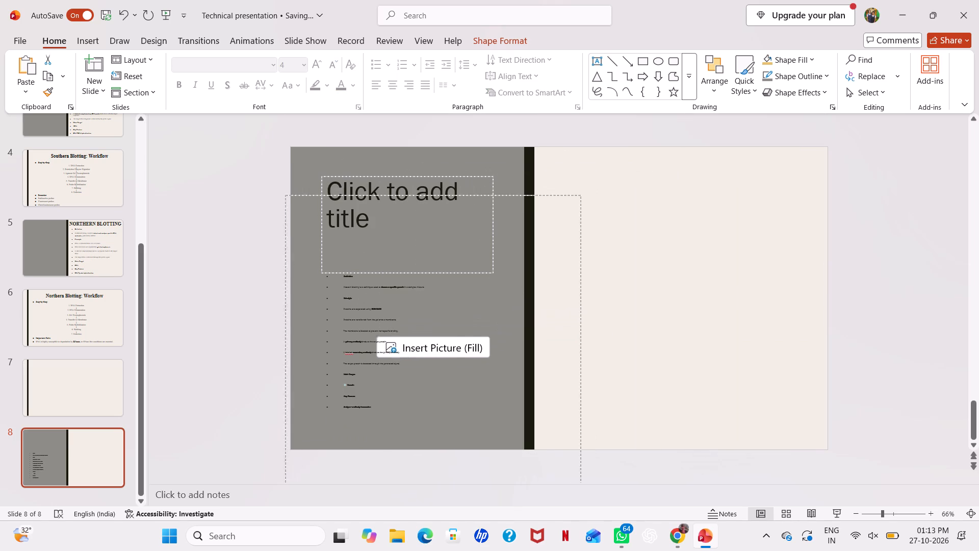
left_click_drag(308, 198, 276, 246)
Move slide 8's title placeholder and the Western Blotting text box onto the cream area, with the title above the text.
left_click(471, 172)
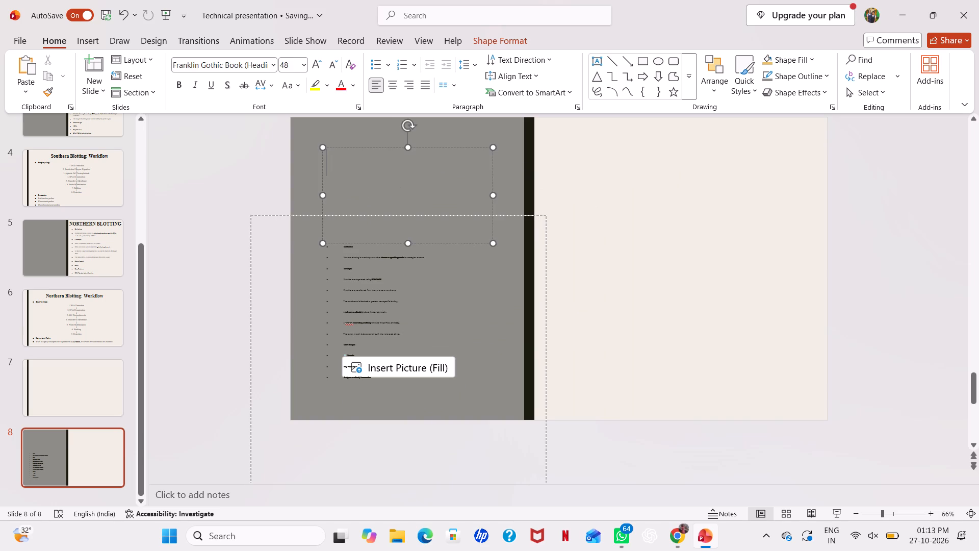
left_click_drag(492, 170, 716, 102)
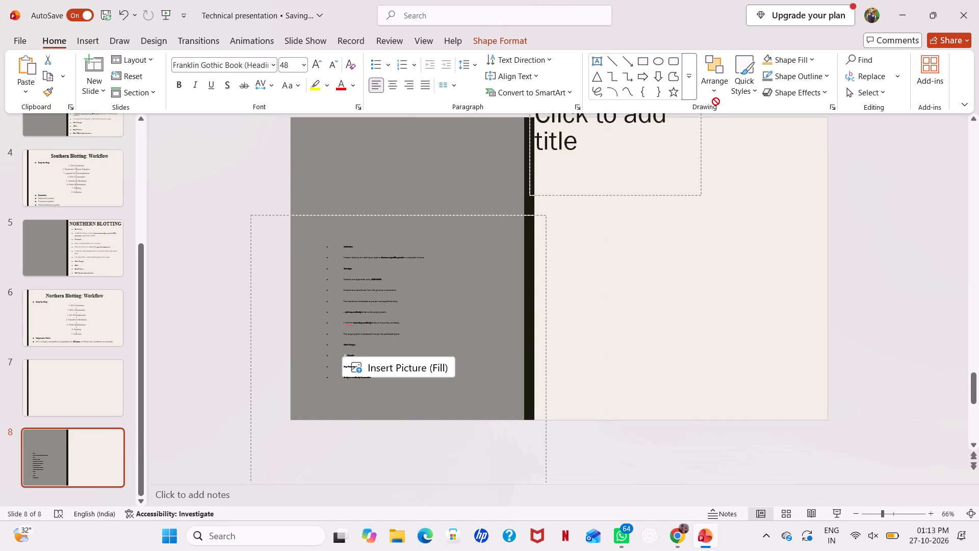
left_click_drag(716, 102, 716, 101)
left_click_drag(496, 175, 731, 149)
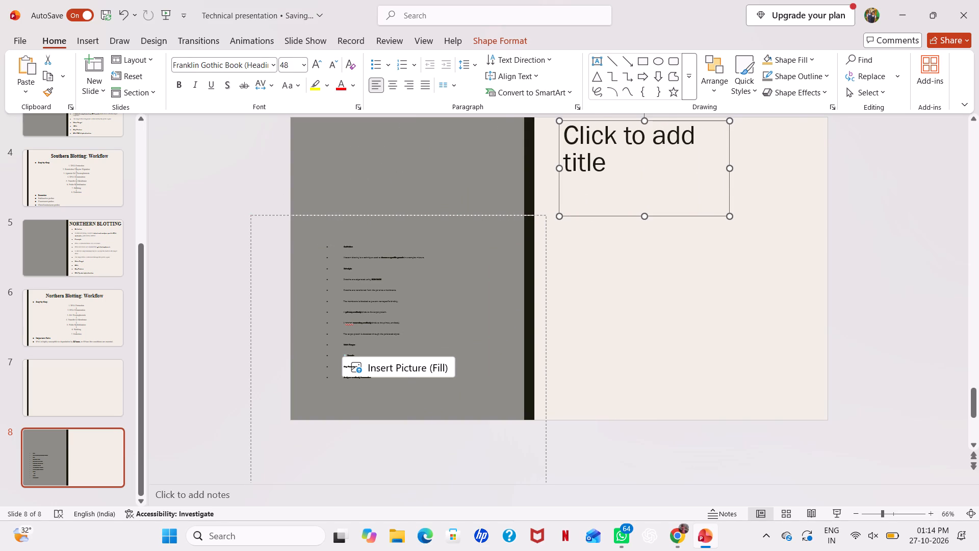
left_click(369, 327)
left_click_drag(493, 291, 538, 297)
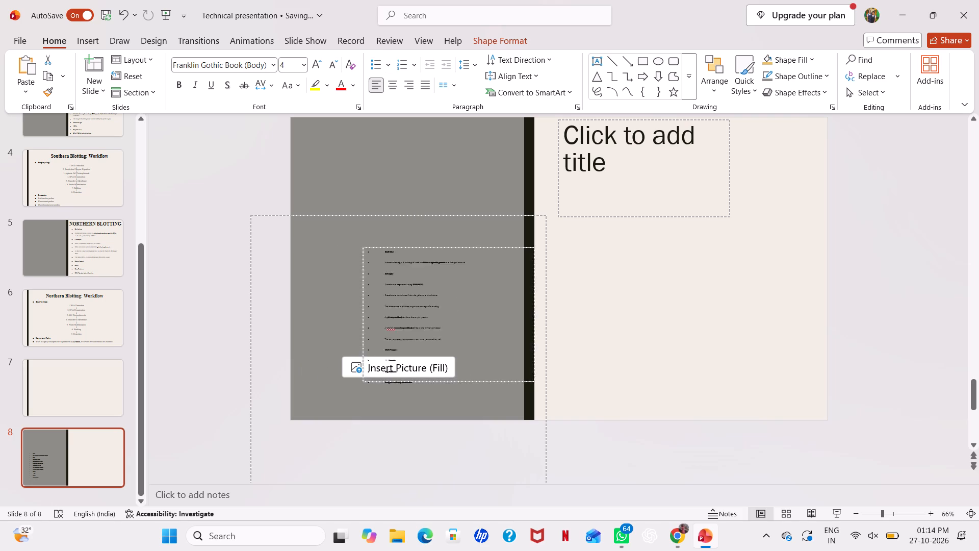
left_click_drag(538, 297, 751, 282)
scroll(681, 291, "right", 1)
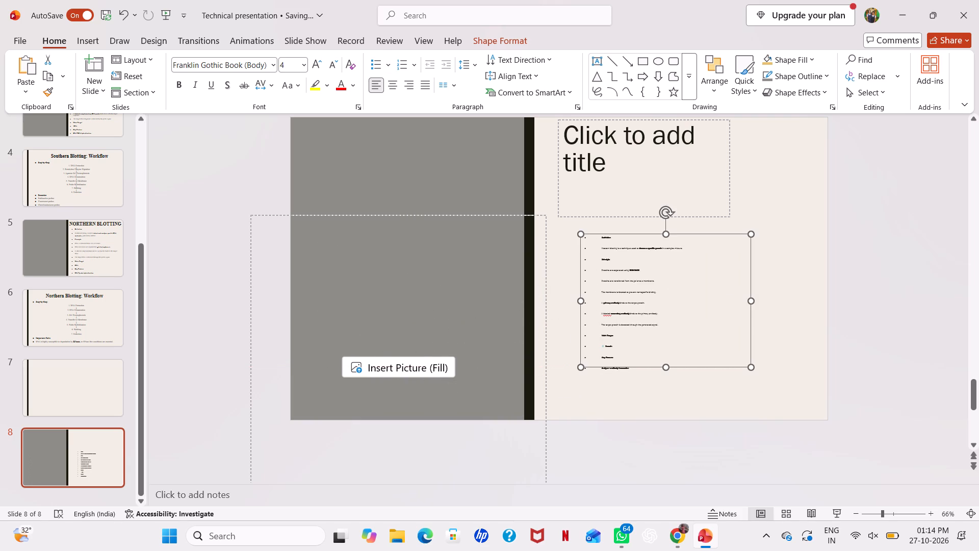
Align the picture placeholder with the grey area's edges on slide 8 and narrow it to end at the black bar.
left_click(506, 285)
scroll(506, 285, "up", 1)
scroll(506, 285, "down", 1)
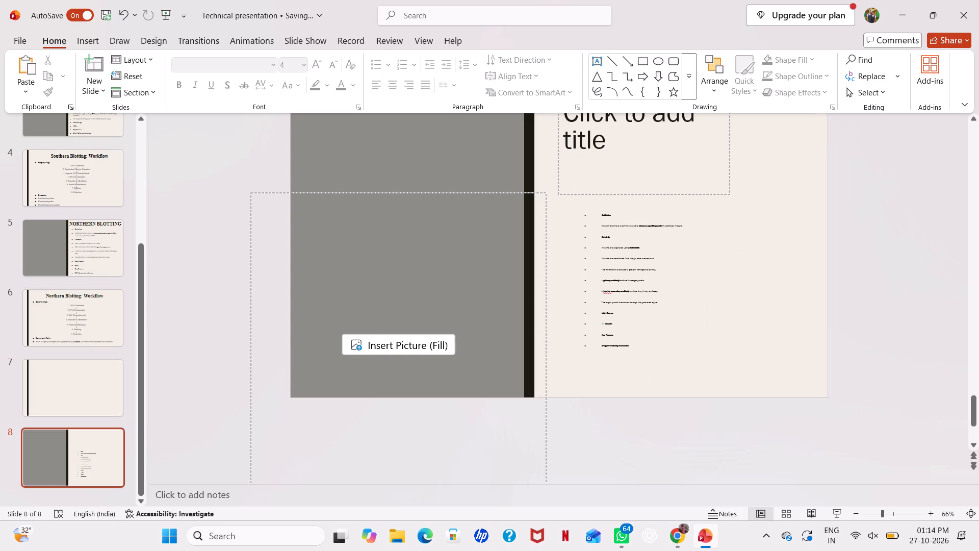
scroll(506, 285, "down", 1)
scroll(482, 221, "down", 2, "ctrl")
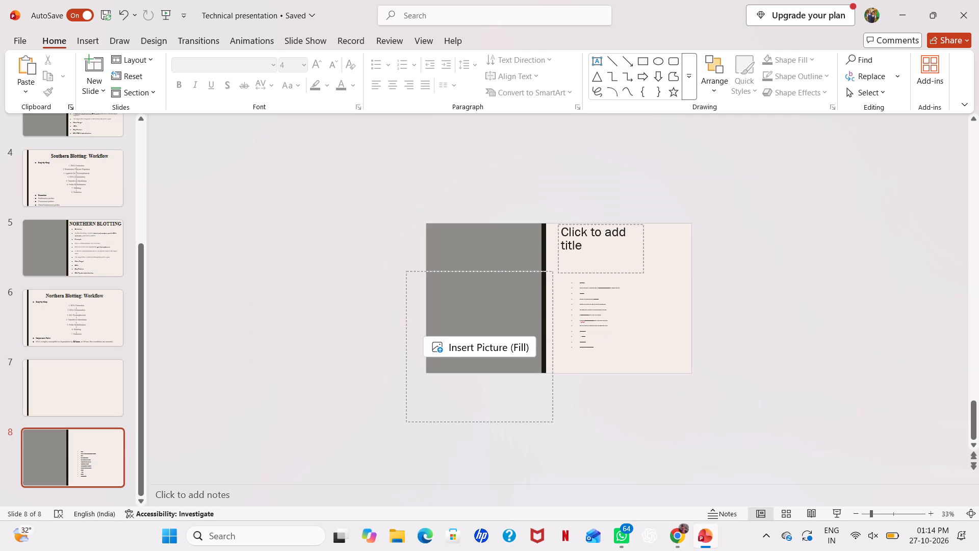
scroll(482, 221, "up", 1, "ctrl")
left_click(487, 281)
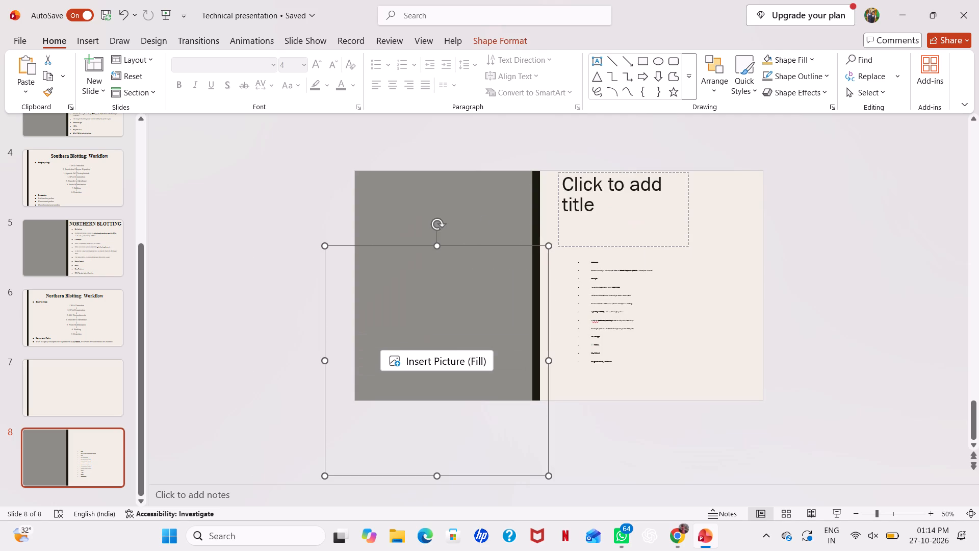
left_click_drag(484, 245, 496, 193)
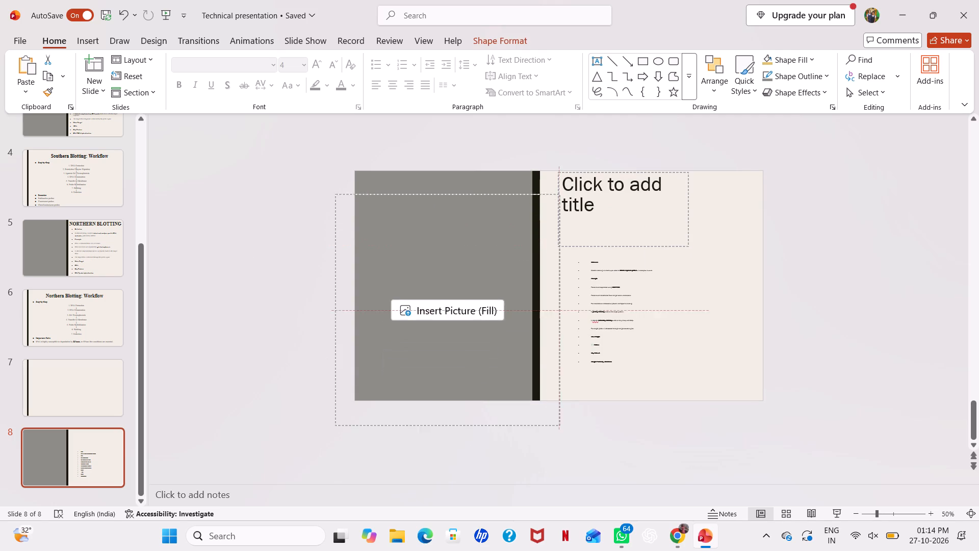
left_click_drag(496, 193, 513, 174)
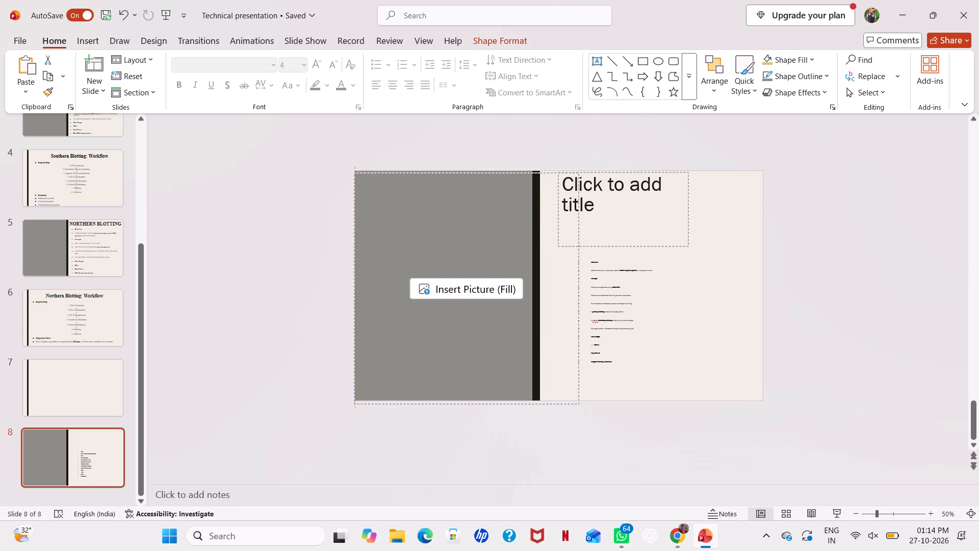
left_click_drag(513, 174, 512, 171)
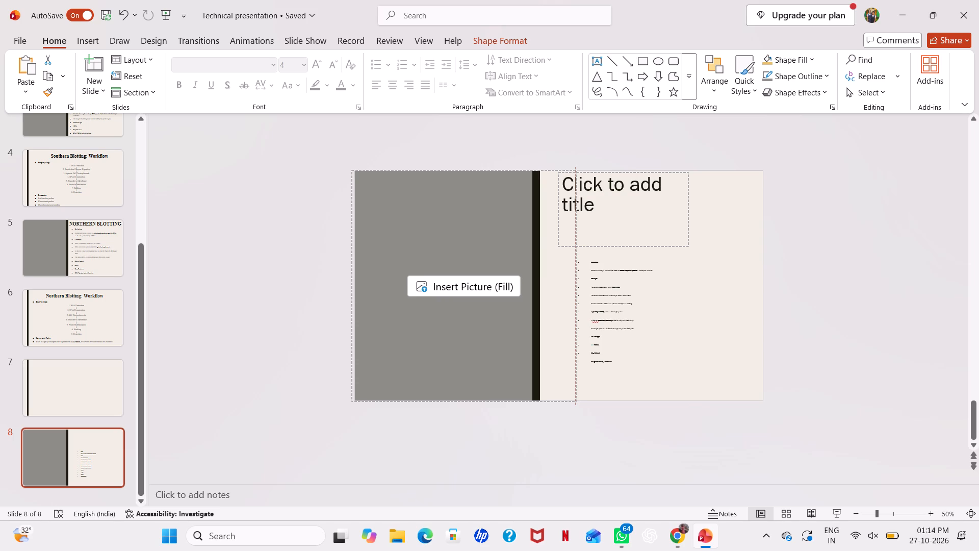
left_click_drag(512, 171, 517, 172)
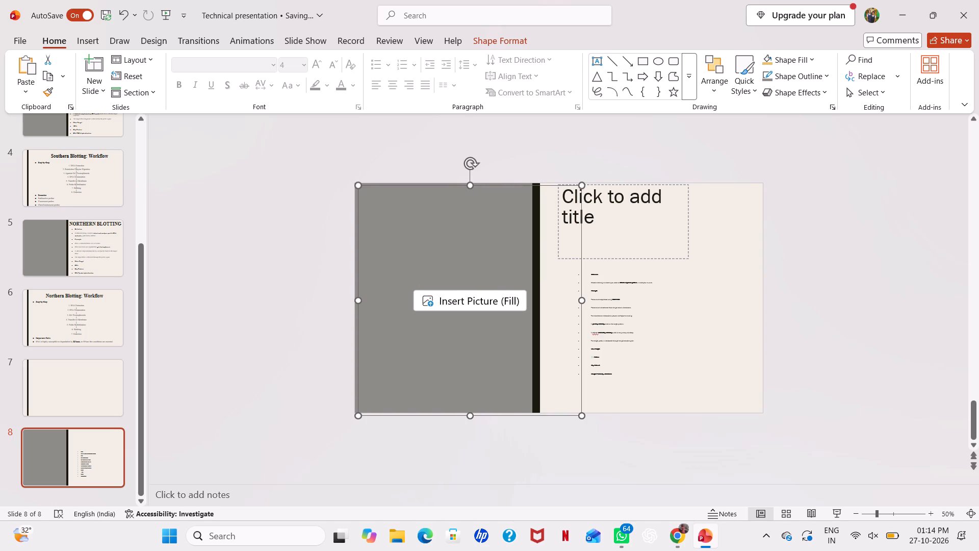
left_click(509, 185)
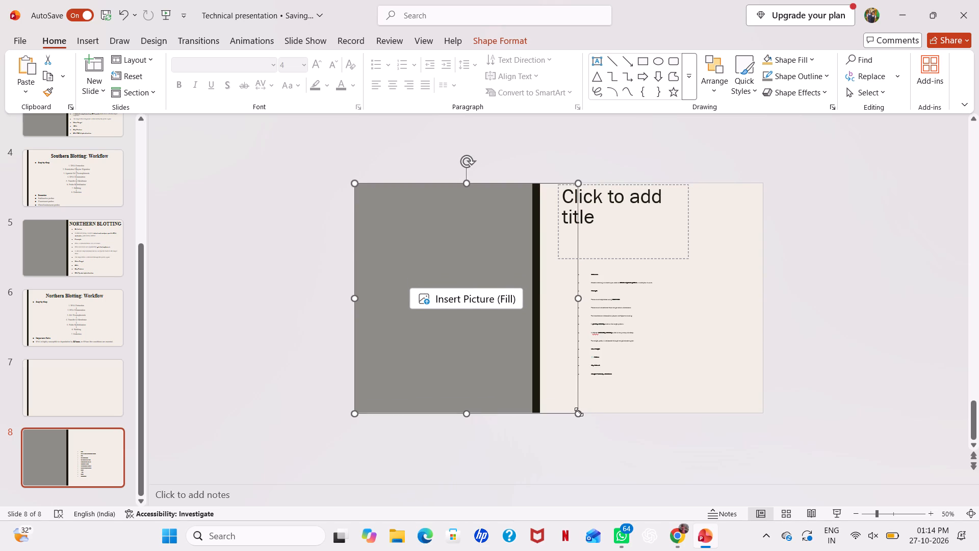
left_click_drag(576, 299, 533, 295)
left_click(524, 294)
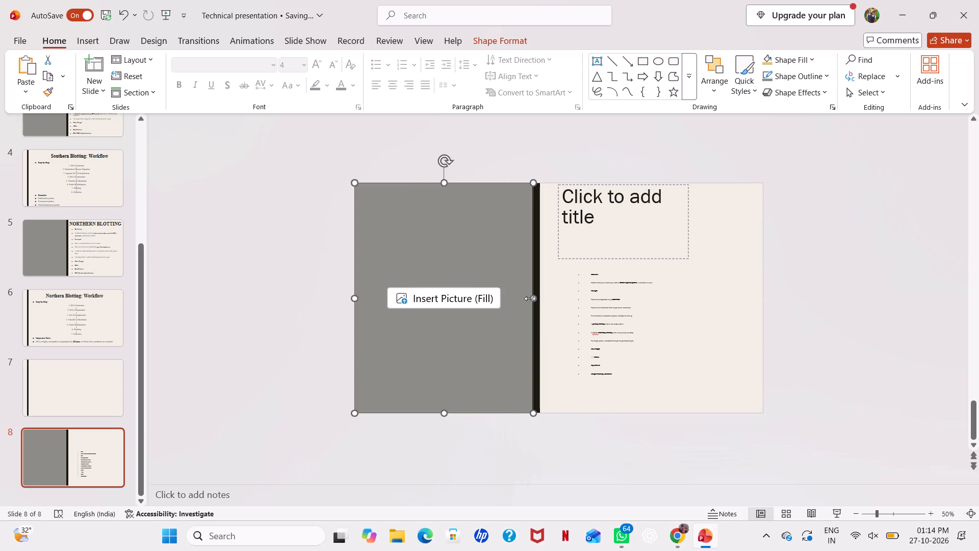
left_click(530, 298)
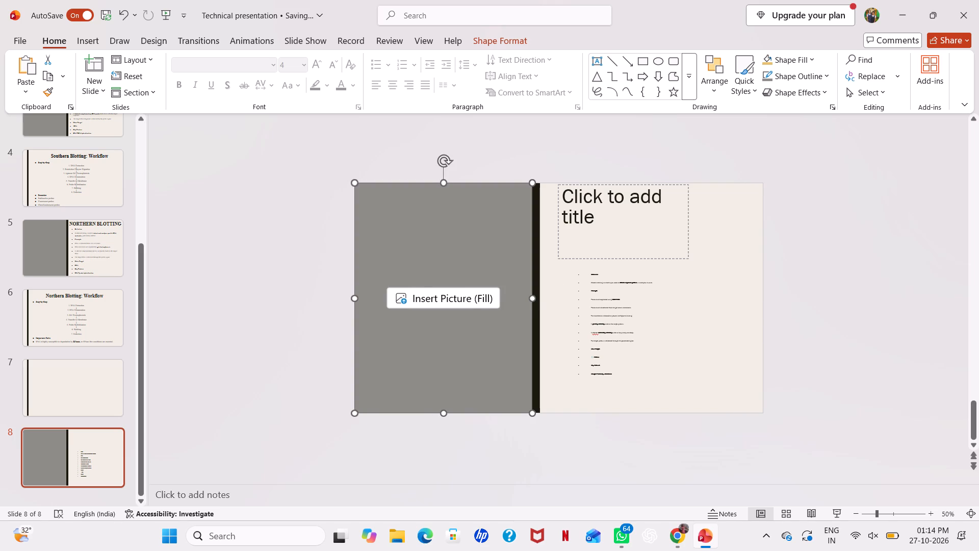
Widen slide 8's title placeholder across the cream area and reduce its height to a single line.
left_click(655, 224)
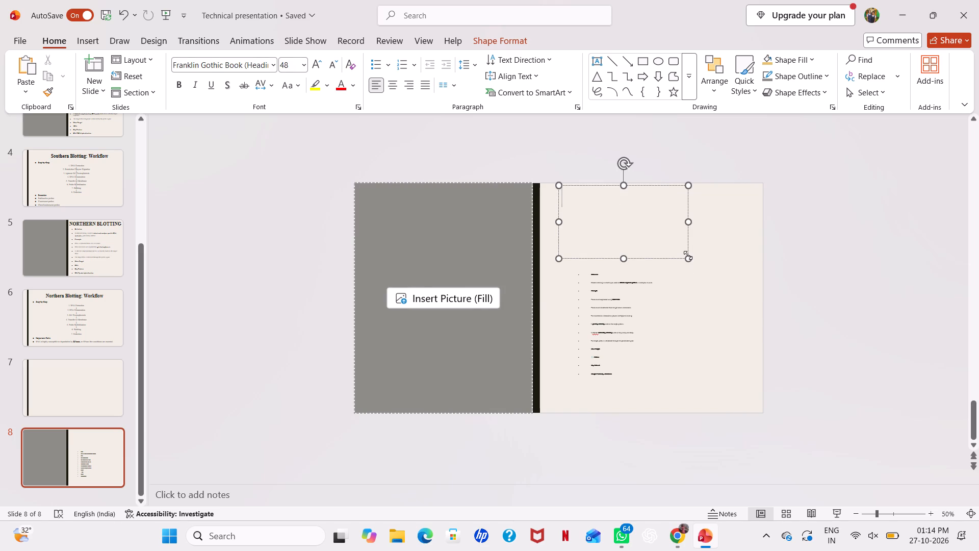
left_click_drag(688, 222, 735, 212)
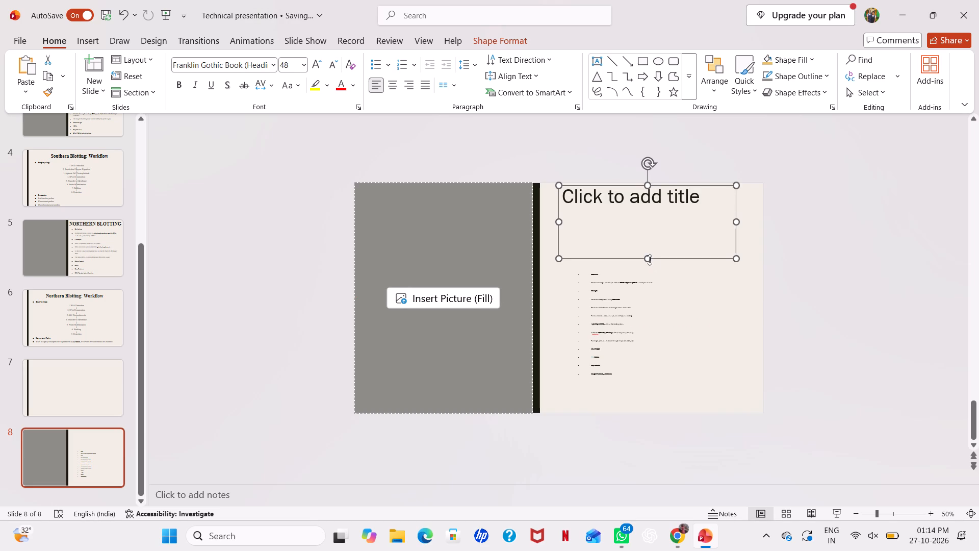
left_click_drag(649, 260, 645, 219)
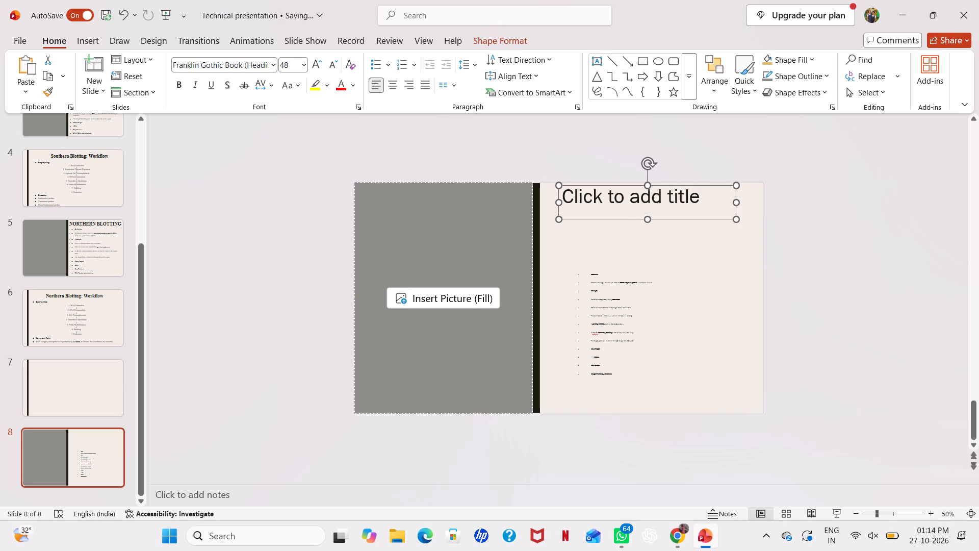
Set all the Western Blotting body text on slide 8 to Times New Roman, size 16.
left_click(637, 320)
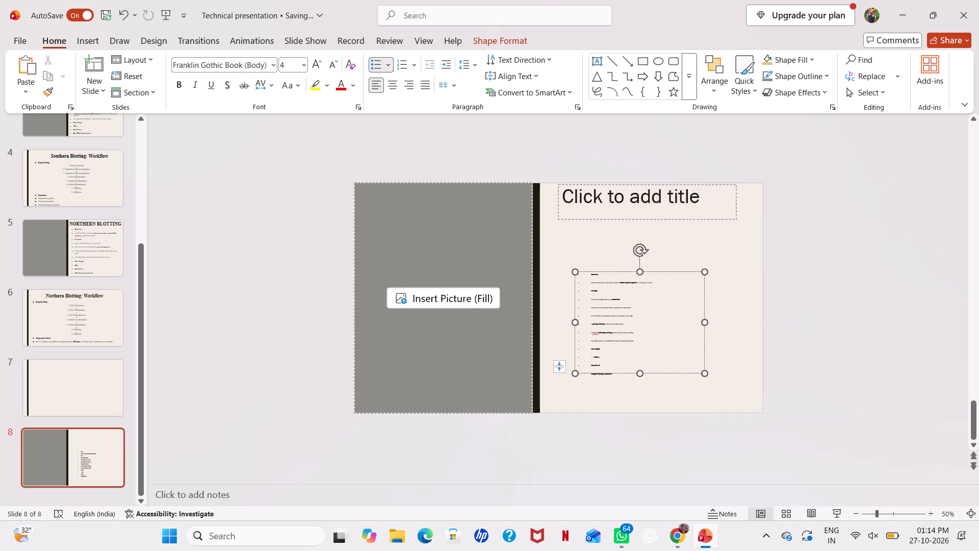
left_click_drag(589, 273, 638, 379)
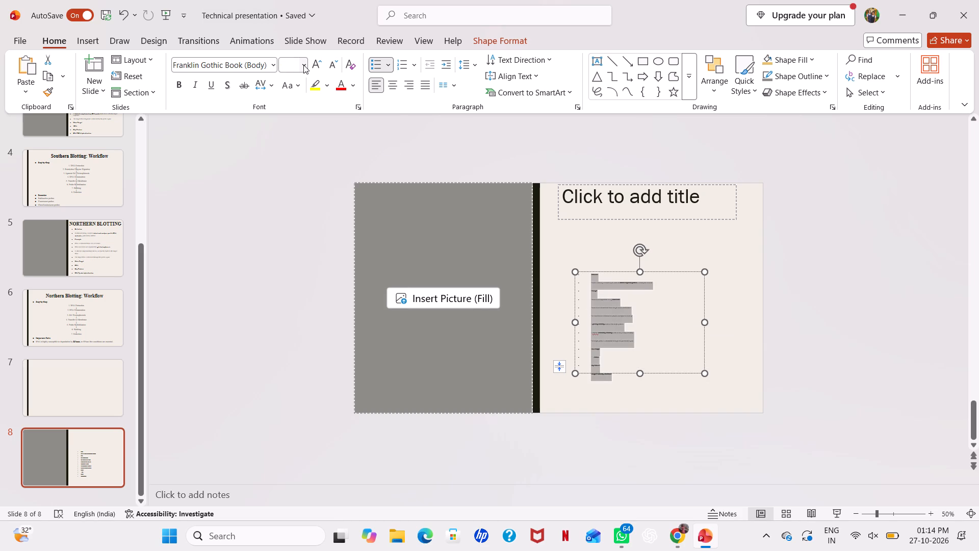
left_click(304, 65)
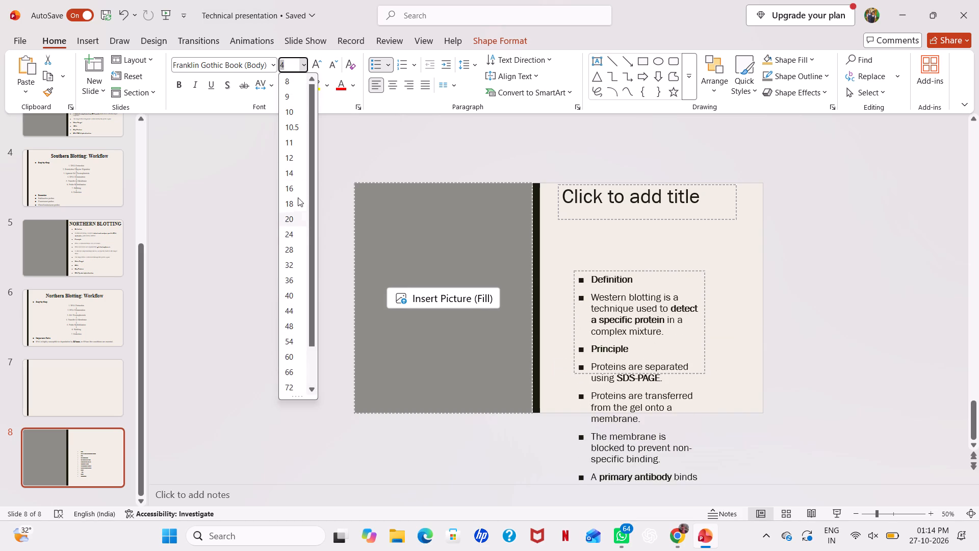
left_click(295, 188)
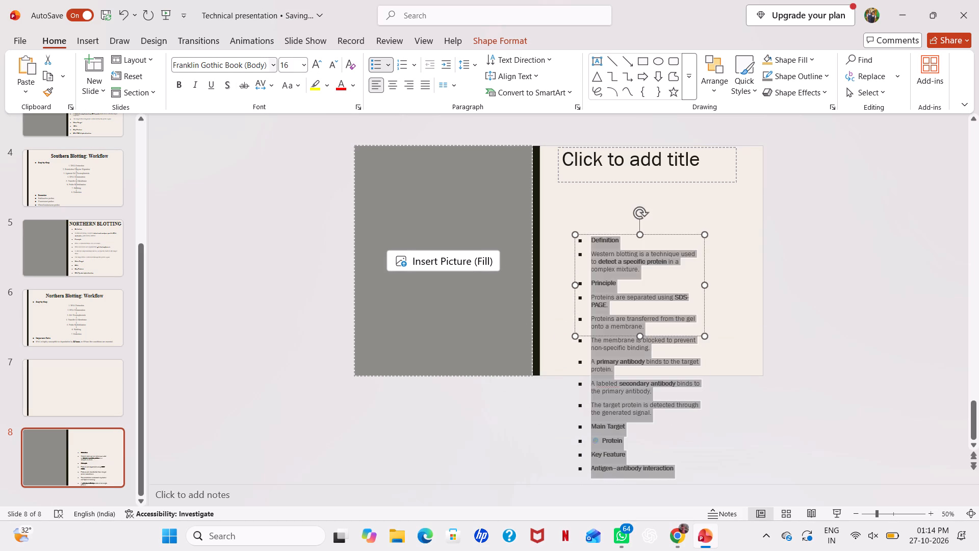
left_click(272, 66)
left_click(273, 151)
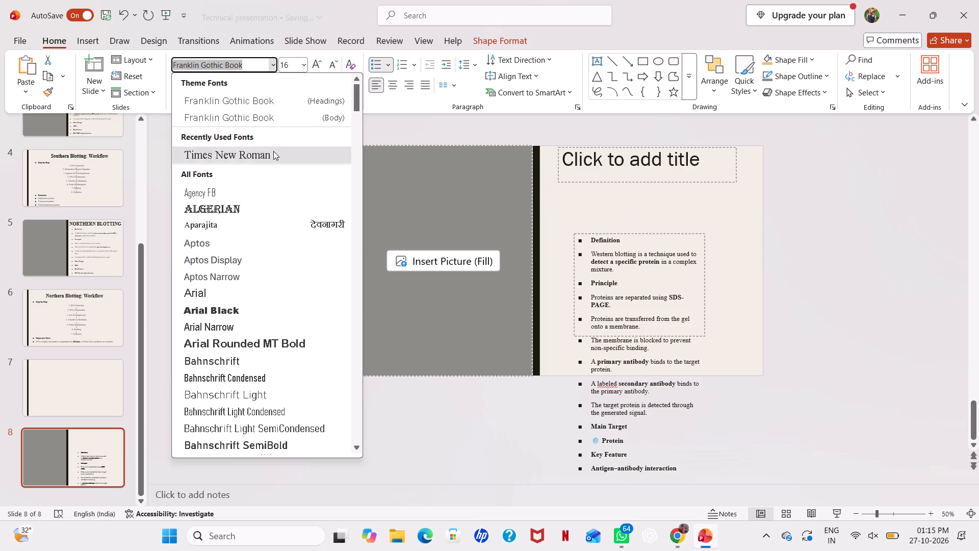
Enlarge the Western Blotting body text box to fill slide 8's cream area below the title, nudging it slightly upward.
left_click_drag(705, 287, 757, 282)
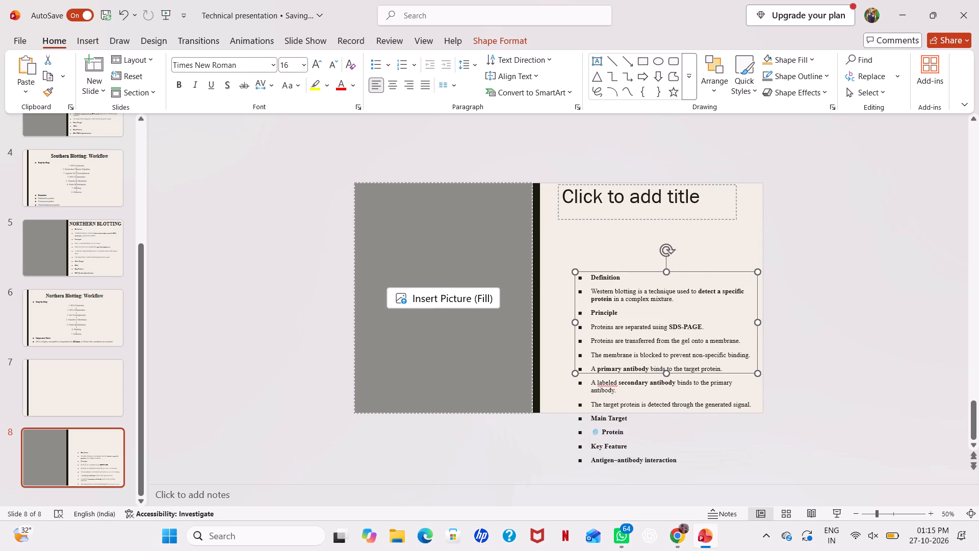
left_click_drag(575, 323, 563, 322)
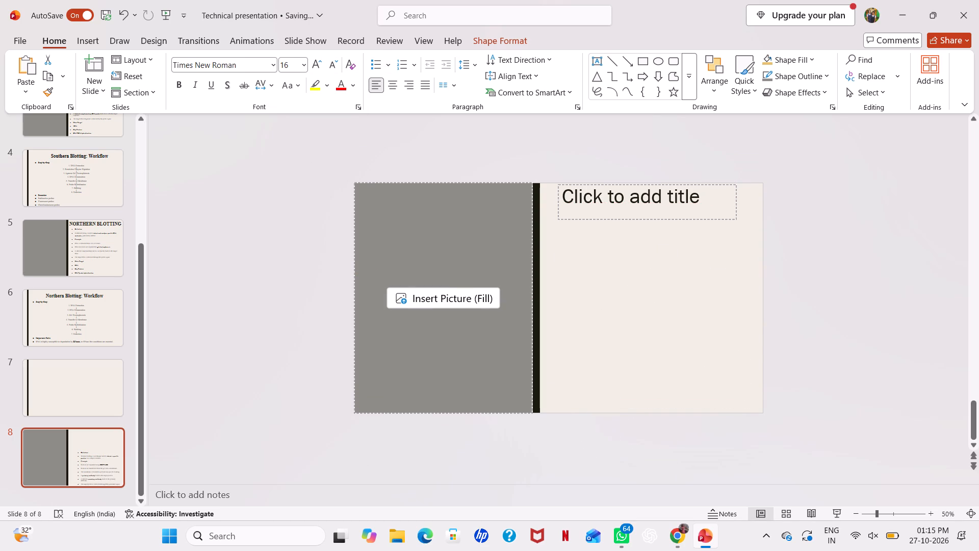
left_click_drag(563, 322, 551, 322)
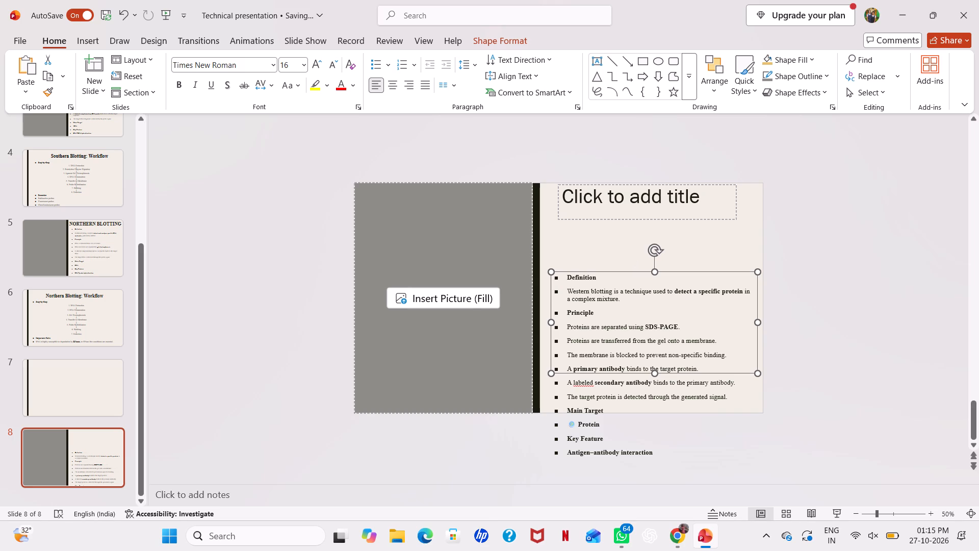
left_click_drag(628, 271, 626, 230)
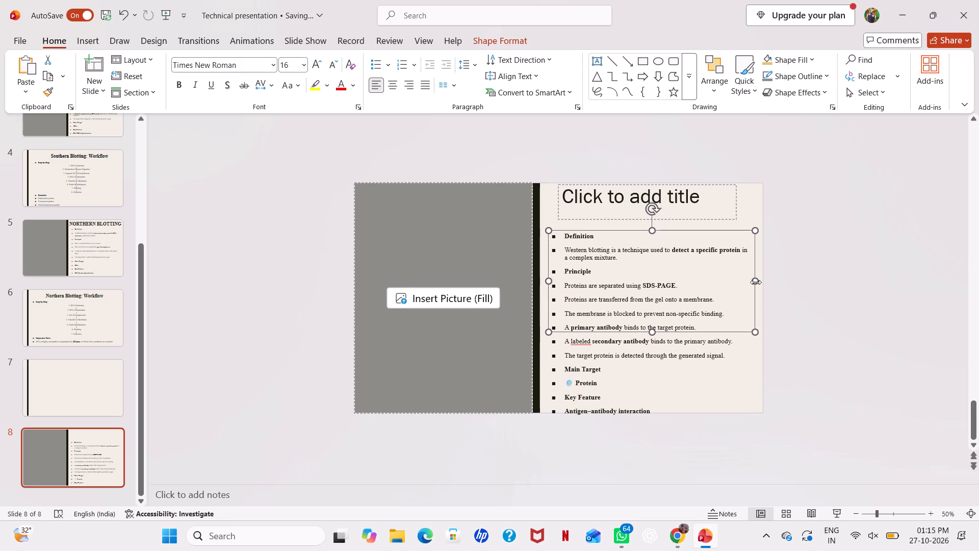
left_click_drag(756, 282, 765, 283)
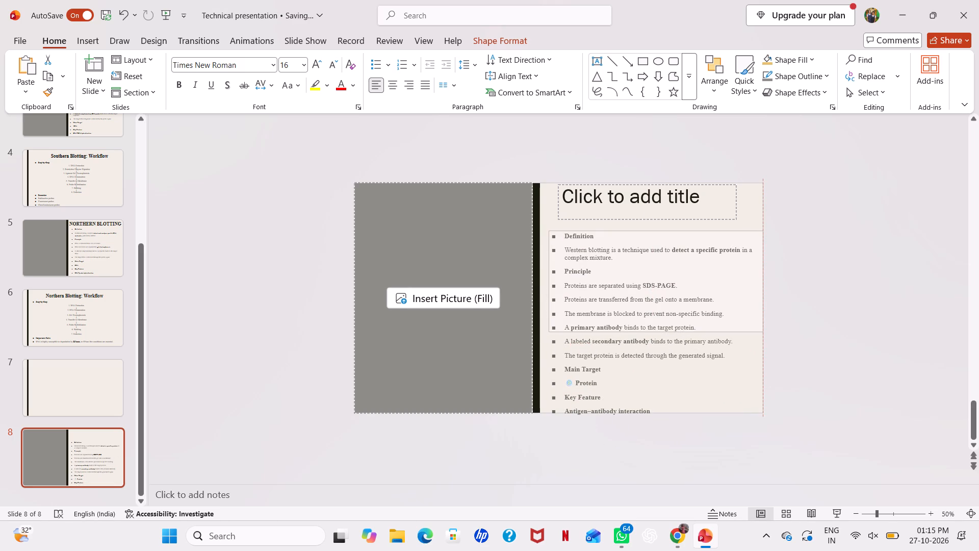
left_click_drag(765, 283, 764, 285)
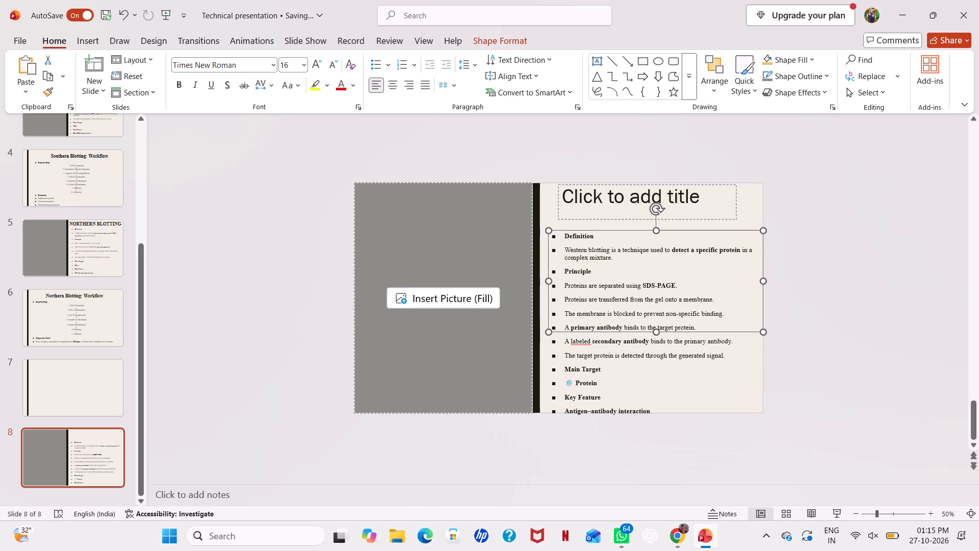
left_click_drag(547, 281, 543, 281)
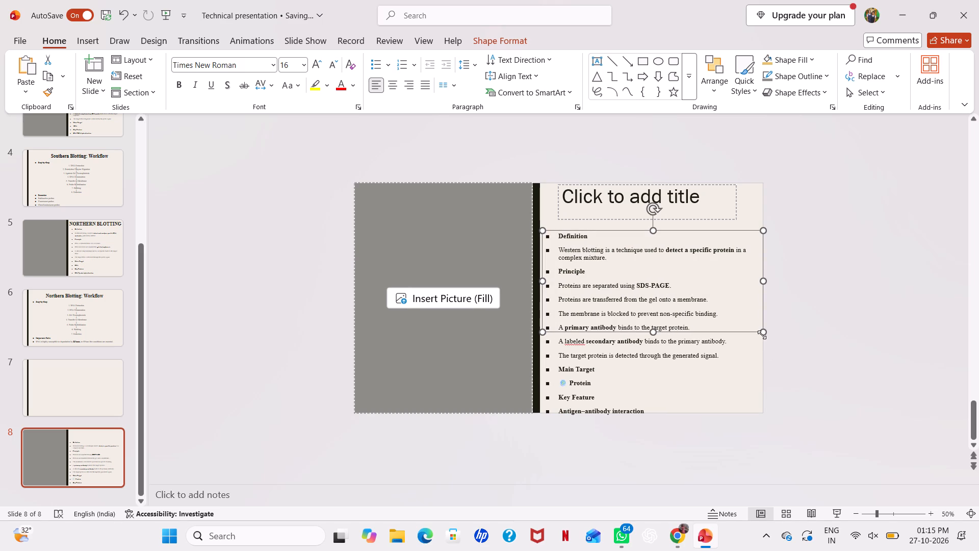
left_click_drag(762, 332, 766, 414)
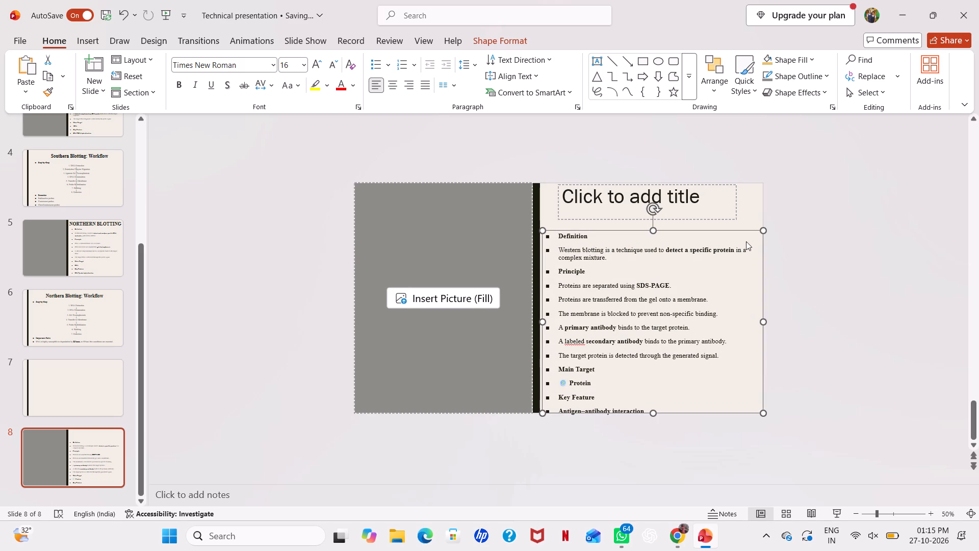
left_click(739, 231)
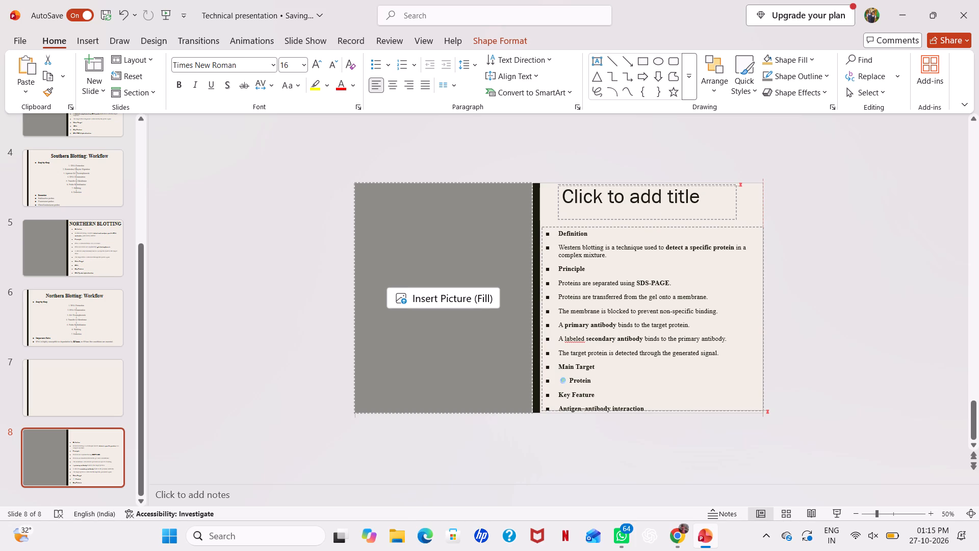
left_click(689, 206)
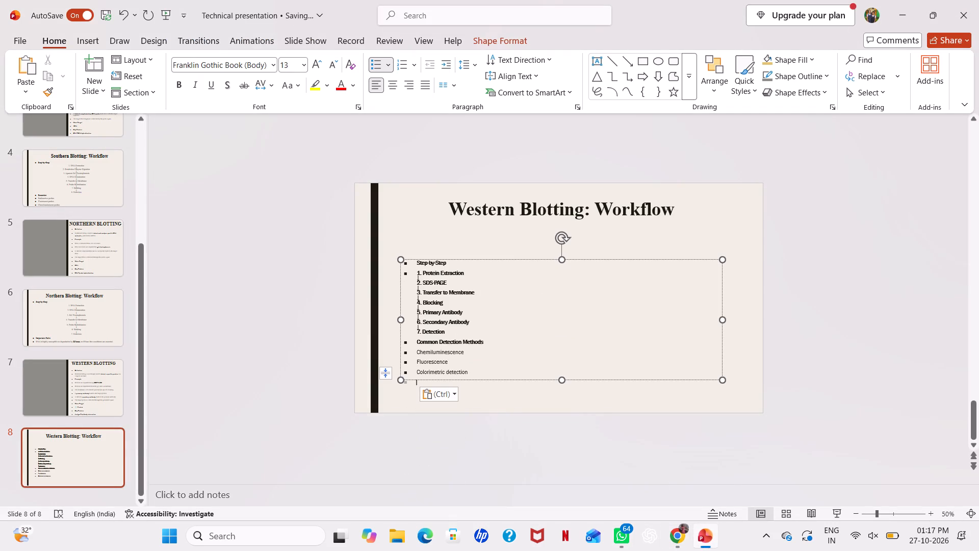
Extend the top edge of slide 8's body text box upward toward the title.
left_click_drag(562, 258, 564, 241)
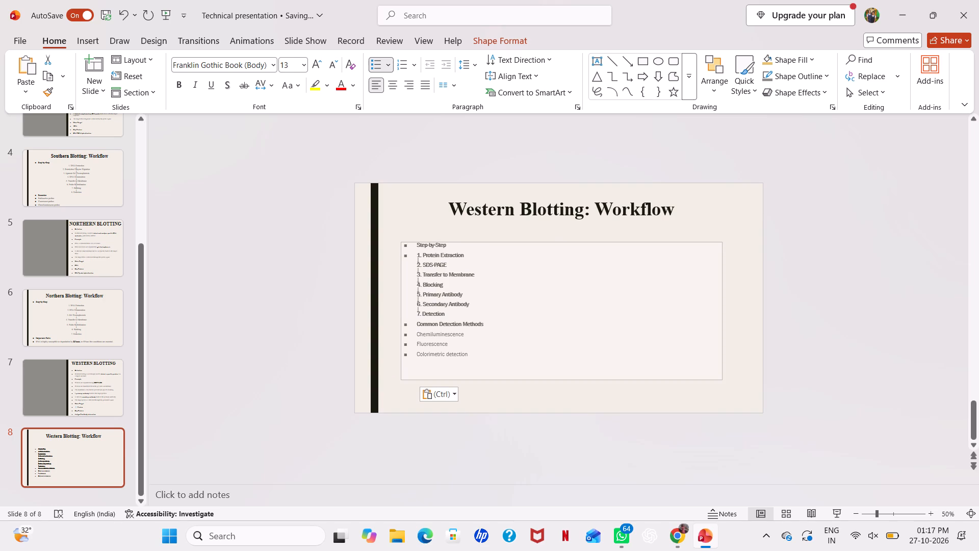
left_click_drag(564, 241, 564, 240)
Set the font size of all the body text on the Western Blotting workflow slide to 20.
left_click_drag(418, 244, 510, 370)
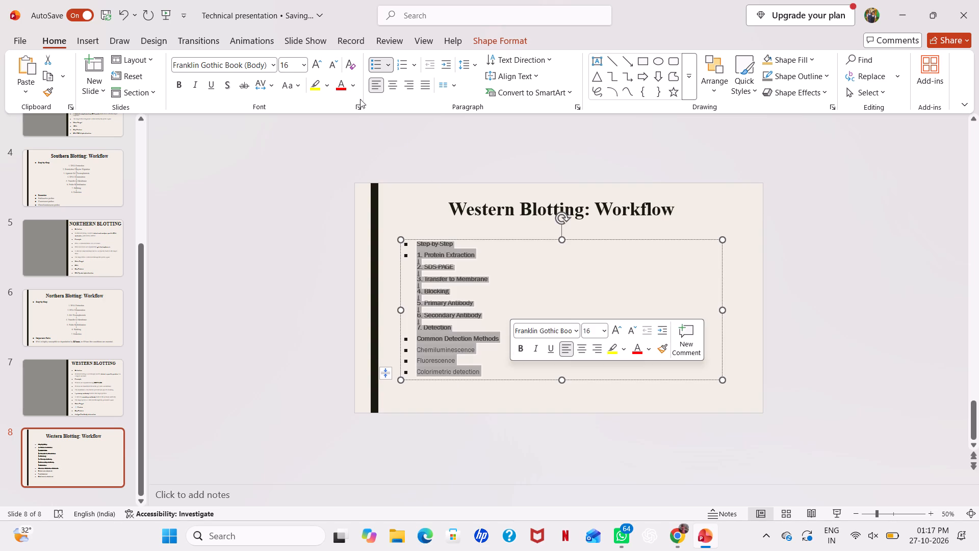
left_click(303, 62)
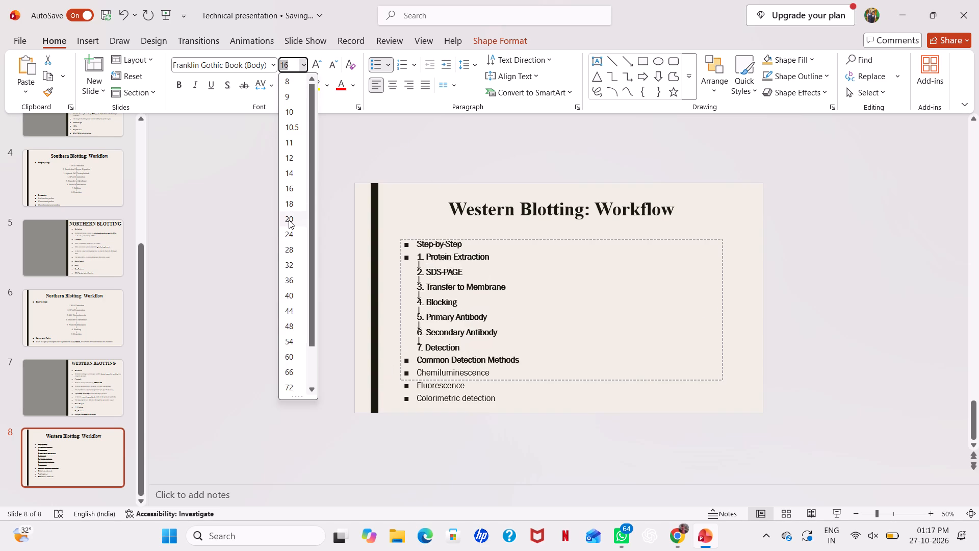
left_click(289, 220)
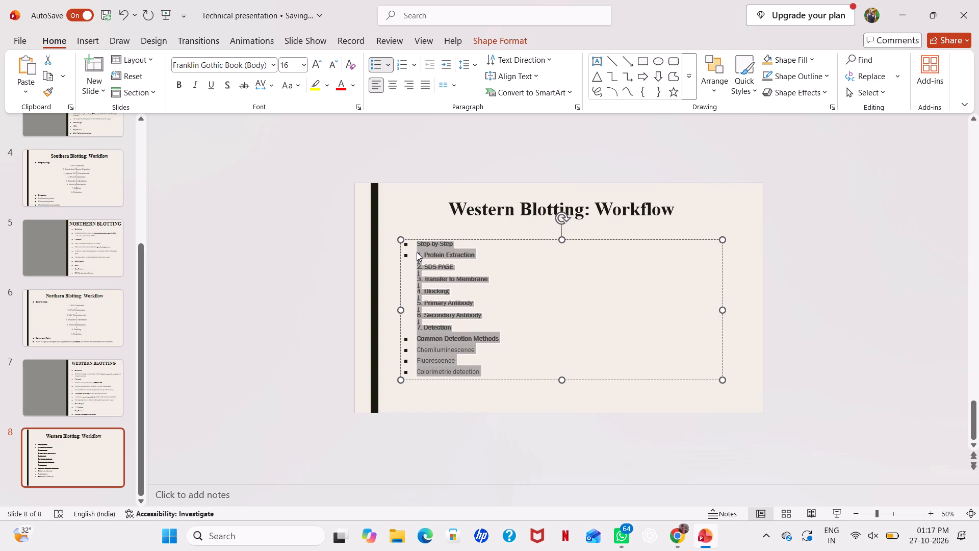
Centre the seven numbered steps, Protein Extraction to Detection, and set their font size to 20.
left_click(417, 252)
left_click_drag(417, 252, 470, 332)
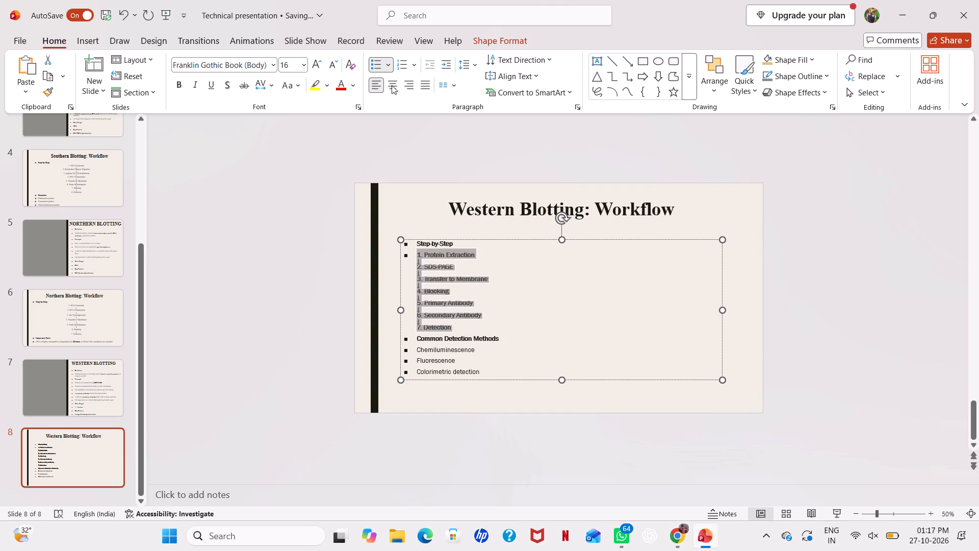
left_click(392, 85)
left_click(302, 64)
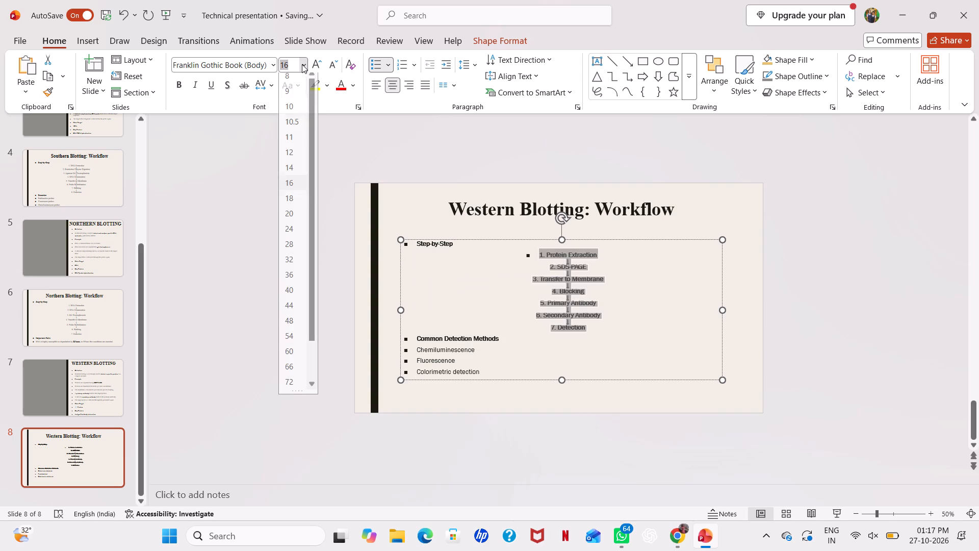
left_click(293, 222)
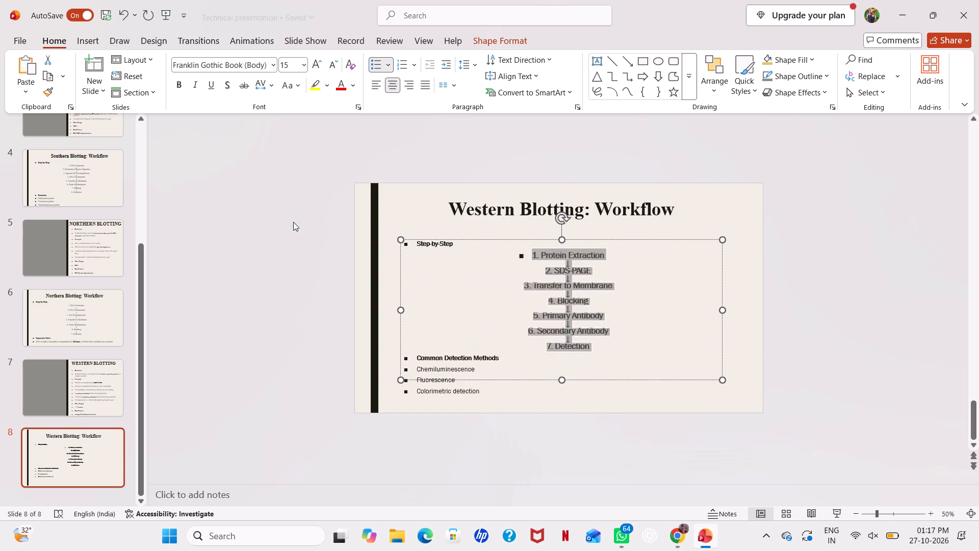
Change all the body text on the Western Blotting workflow slide to Times New Roman.
left_click(275, 60)
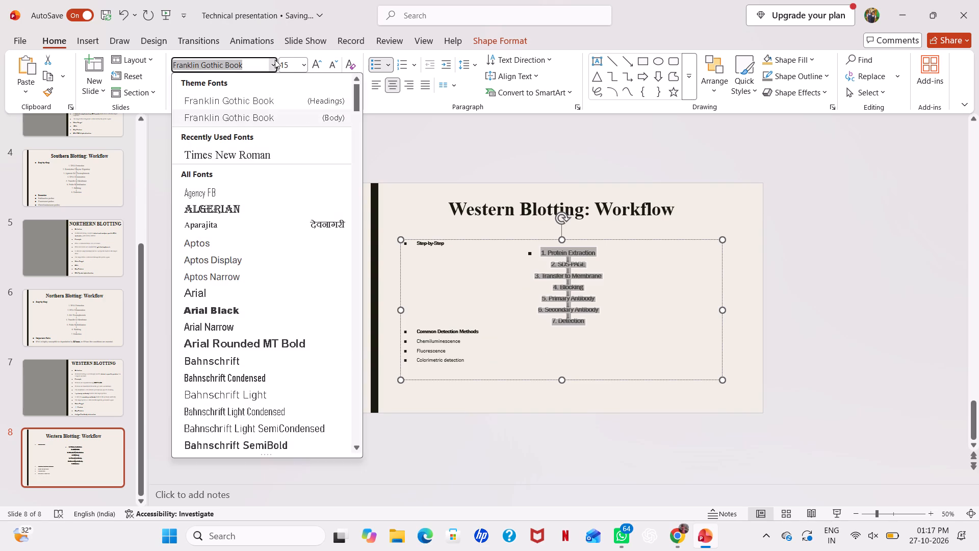
left_click(272, 160)
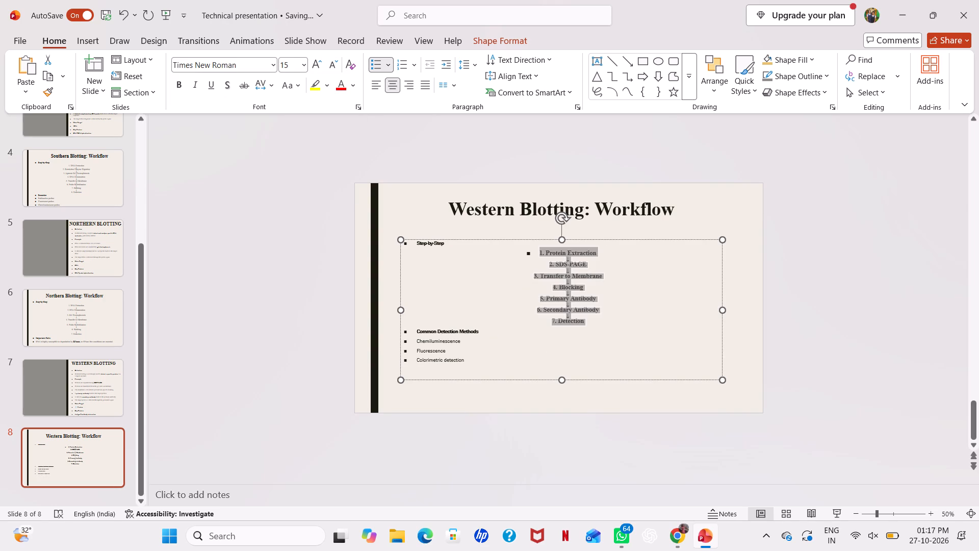
left_click_drag(413, 241, 478, 361)
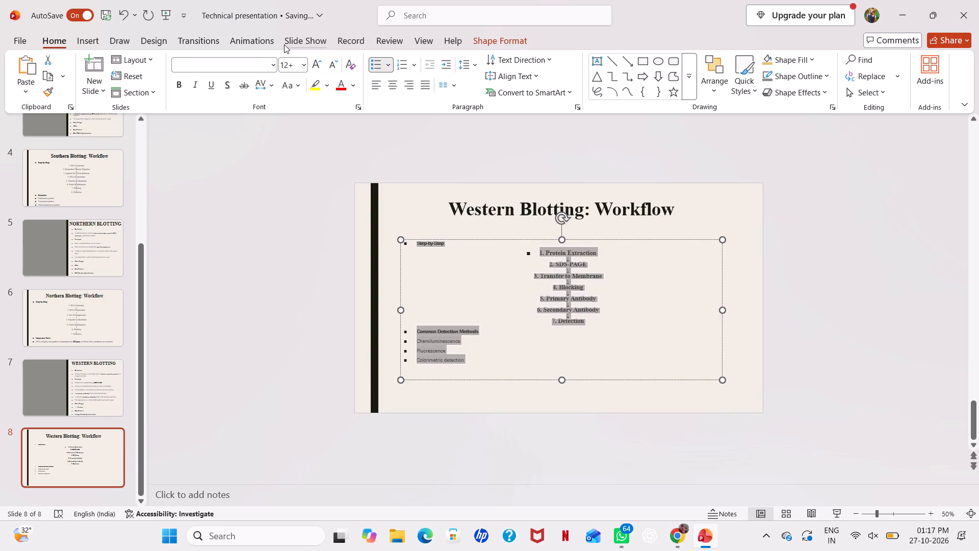
left_click(274, 66)
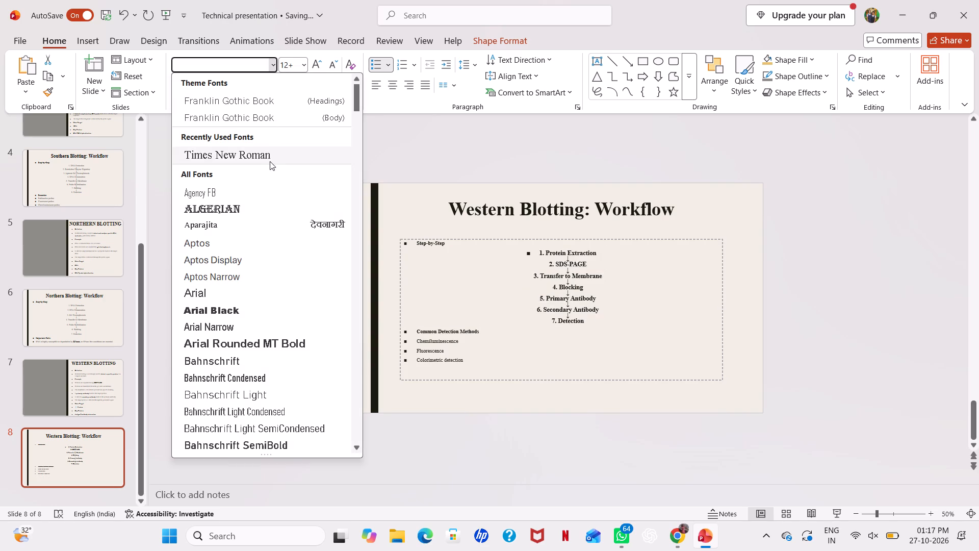
left_click(271, 156)
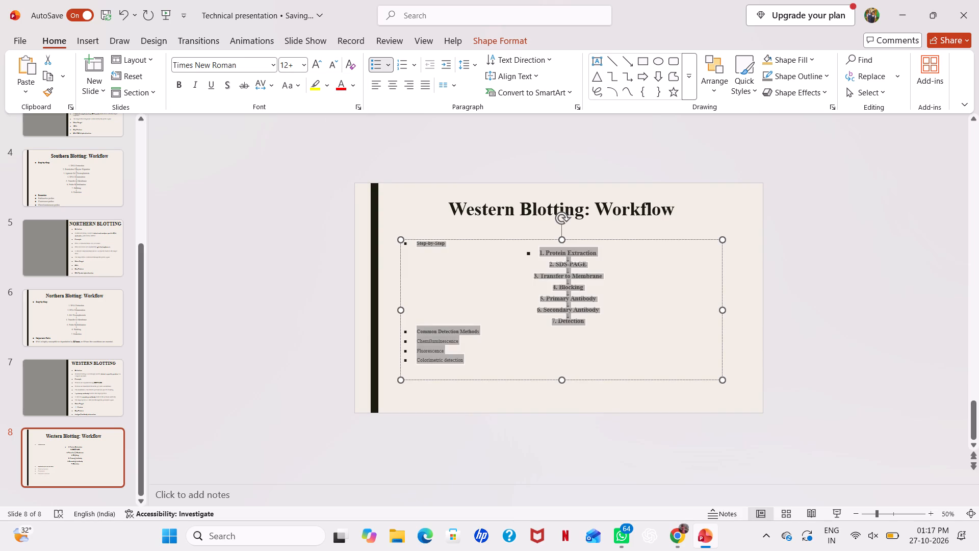
Enlarge the body text box on the Western Blotting workflow slide by extending its lower-right corner toward the slide's corner.
left_click_drag(724, 379, 746, 404)
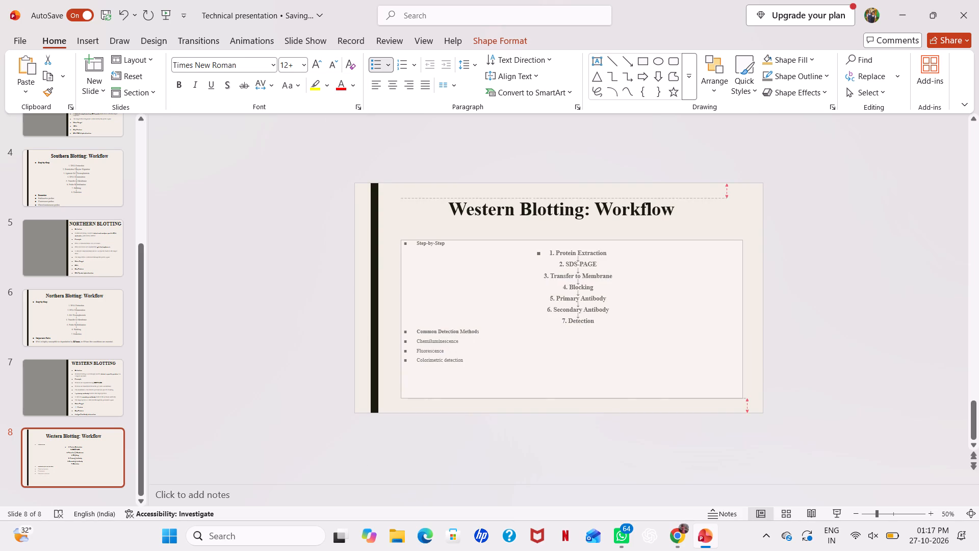
left_click_drag(746, 404, 751, 407)
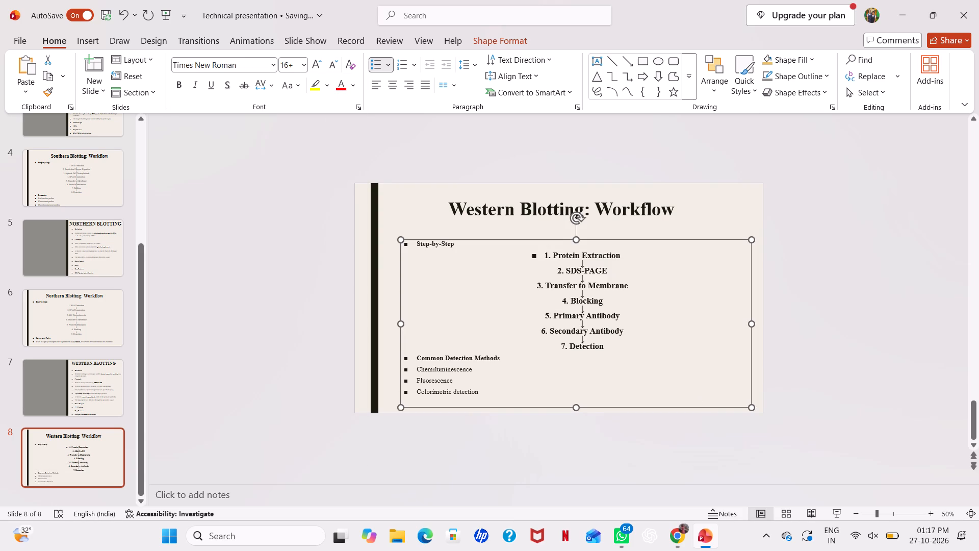
Remove the bullet before 1. Protein Extraction and the bold formatting from all seven numbered steps.
left_click(543, 260)
key("BackSpace")
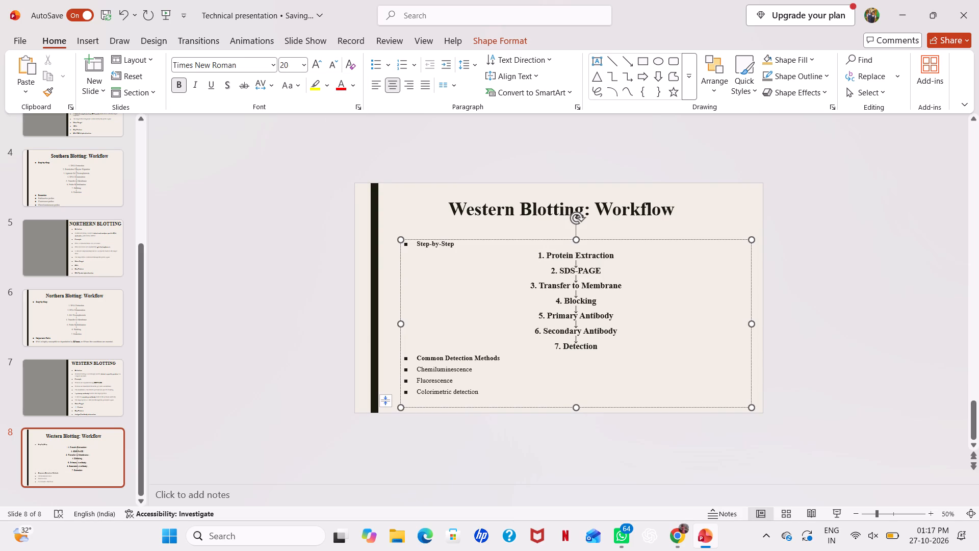
left_click_drag(539, 254, 611, 356)
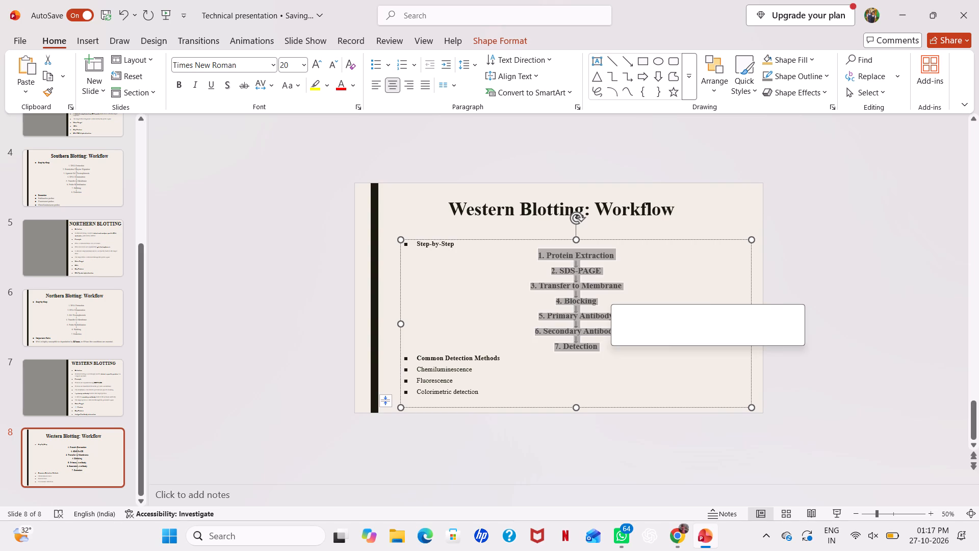
left_click(619, 341)
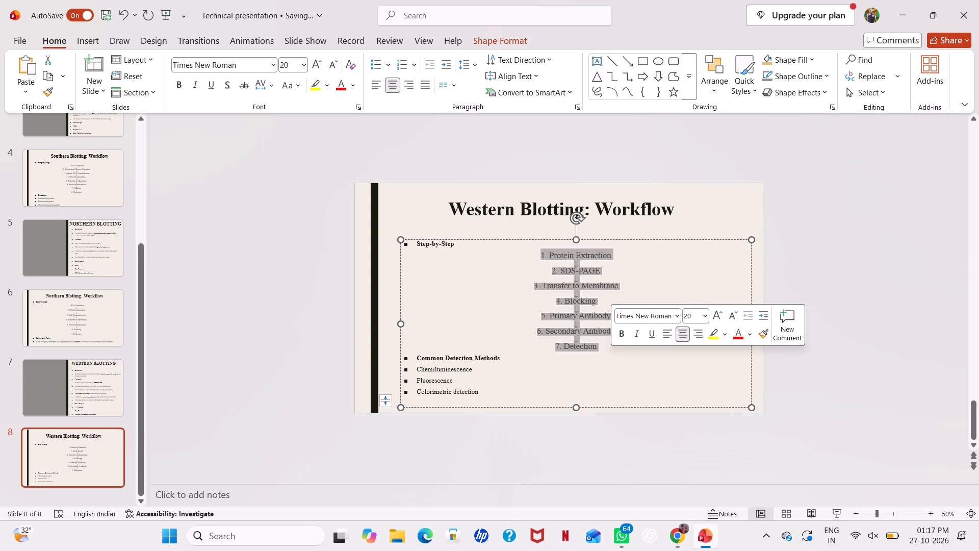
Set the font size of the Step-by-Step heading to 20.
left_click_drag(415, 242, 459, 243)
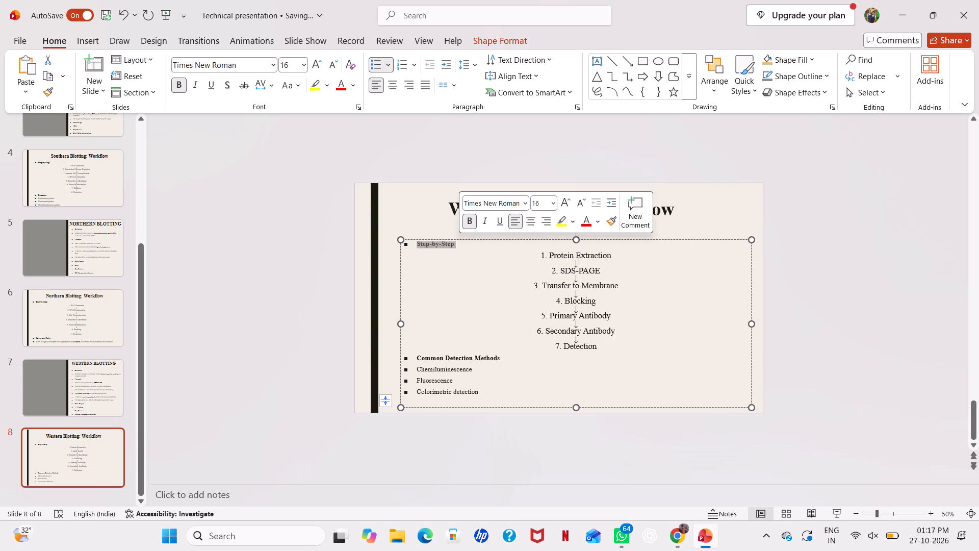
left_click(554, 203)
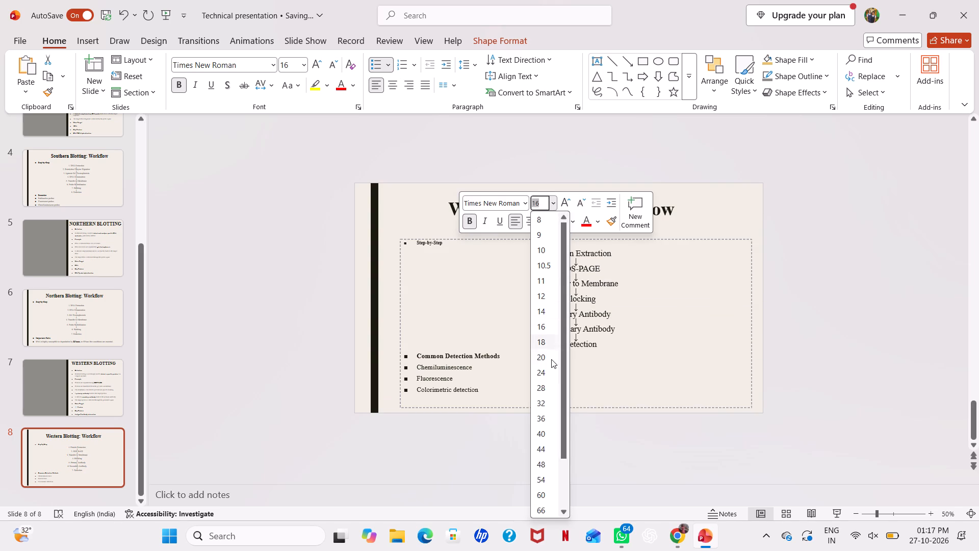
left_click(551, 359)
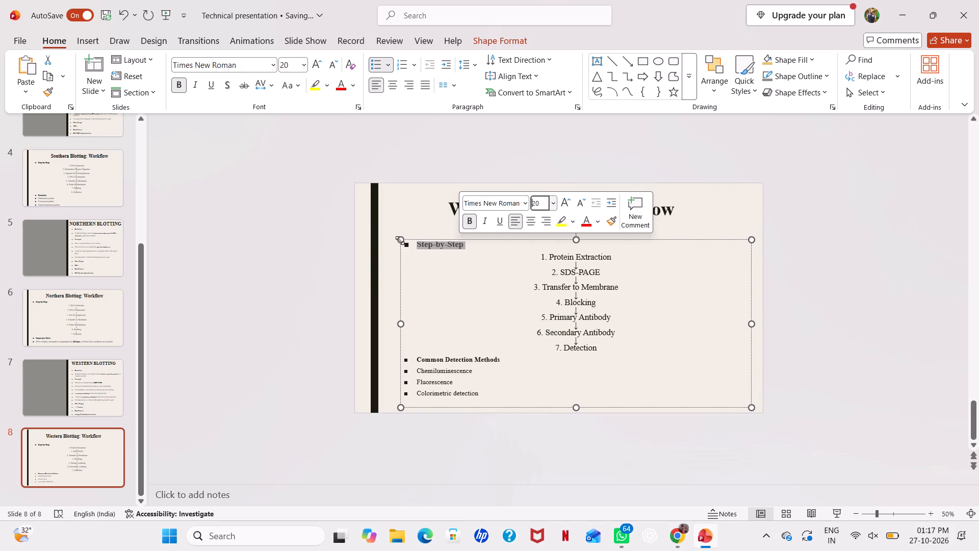
Extend the upper-left corner of slide 8's body text box outward, up to just below the title.
left_click_drag(400, 240, 389, 228)
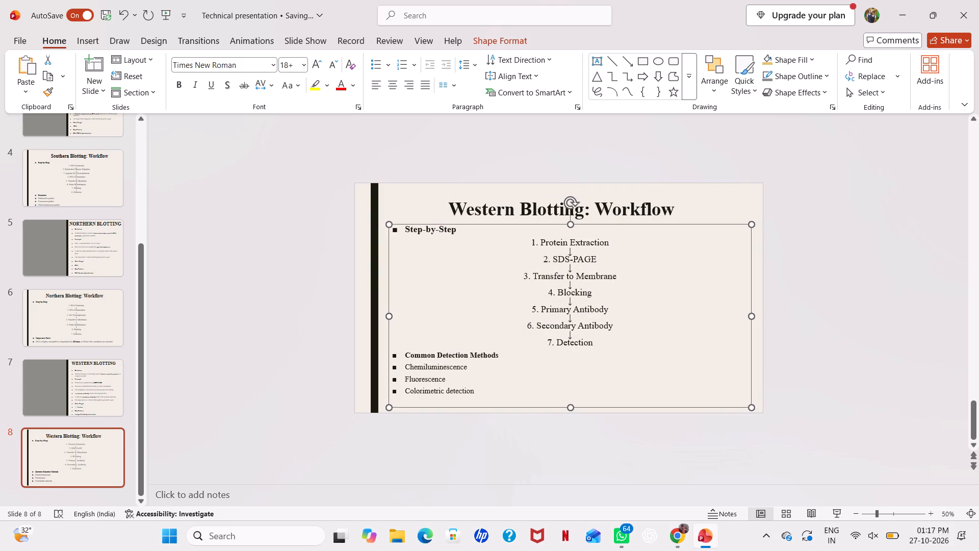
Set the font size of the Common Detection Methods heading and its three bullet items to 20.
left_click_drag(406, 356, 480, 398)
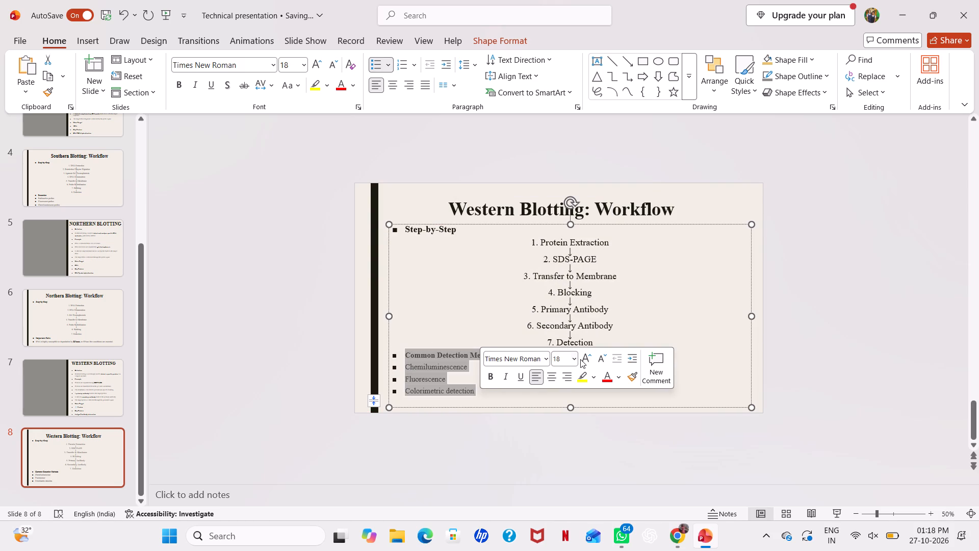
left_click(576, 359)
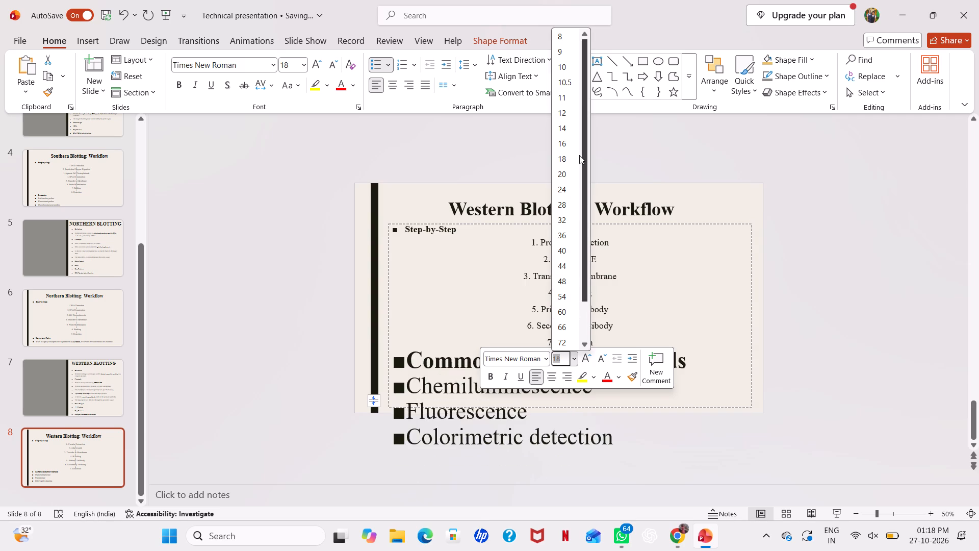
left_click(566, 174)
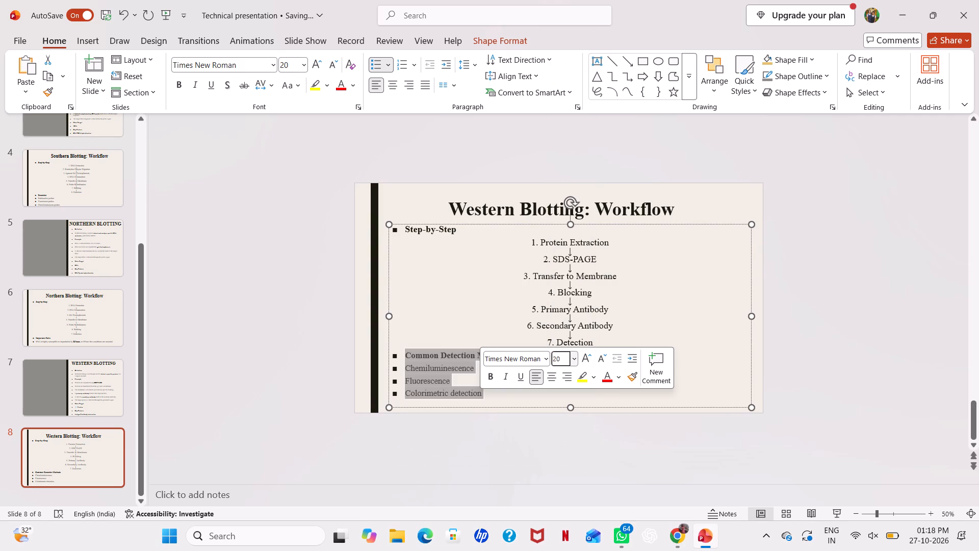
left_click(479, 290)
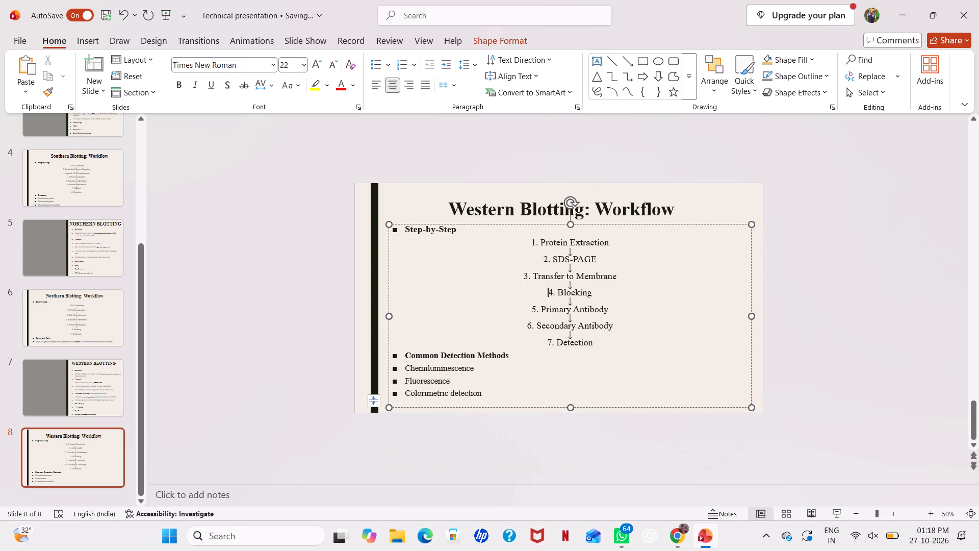
Set the font size of all body text, from Step-by-Step to Colorimetric detection, to 20.
left_click_drag(403, 229, 516, 397)
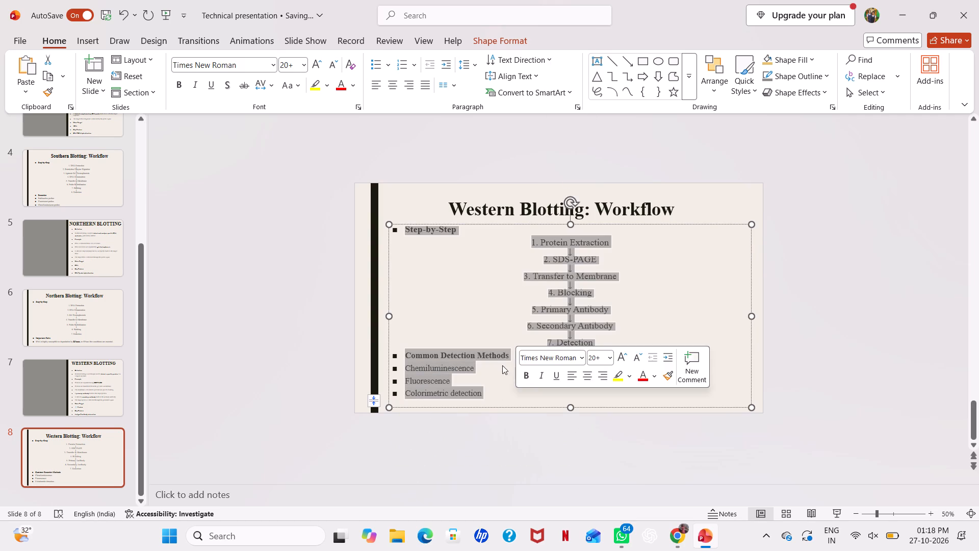
left_click(304, 65)
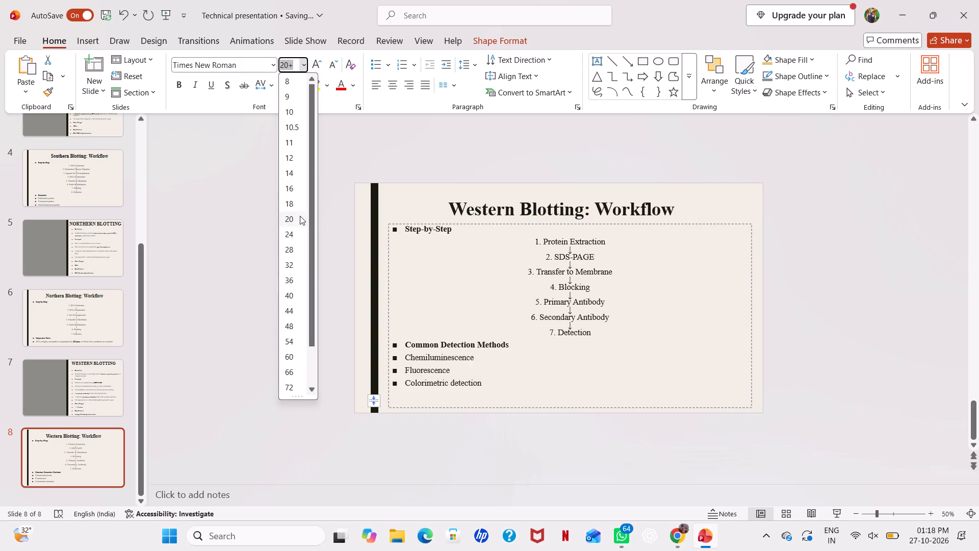
left_click(300, 216)
left_click(259, 258)
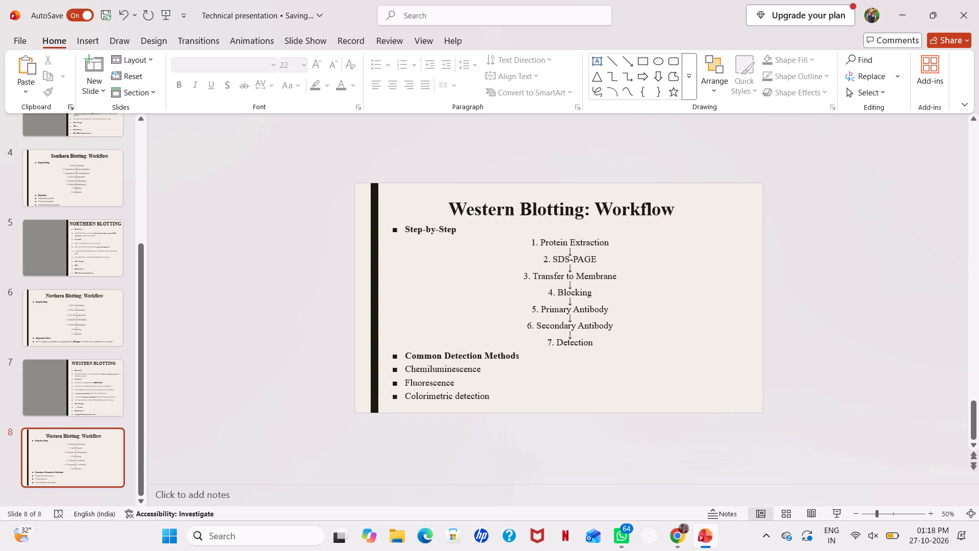
Move the body text box of the Western Blotting workflow slide slightly down and to the right, away from the title.
left_click(512, 306)
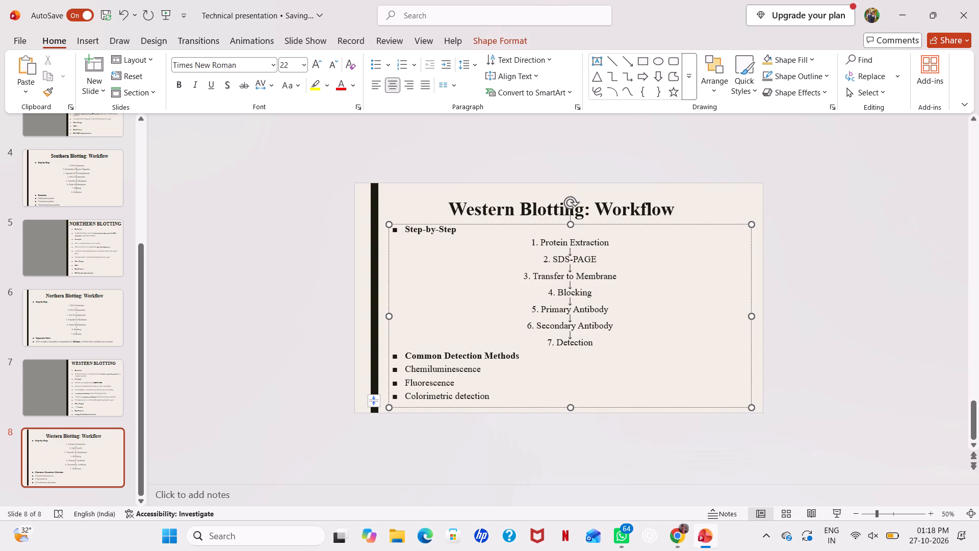
left_click_drag(570, 224, 570, 227)
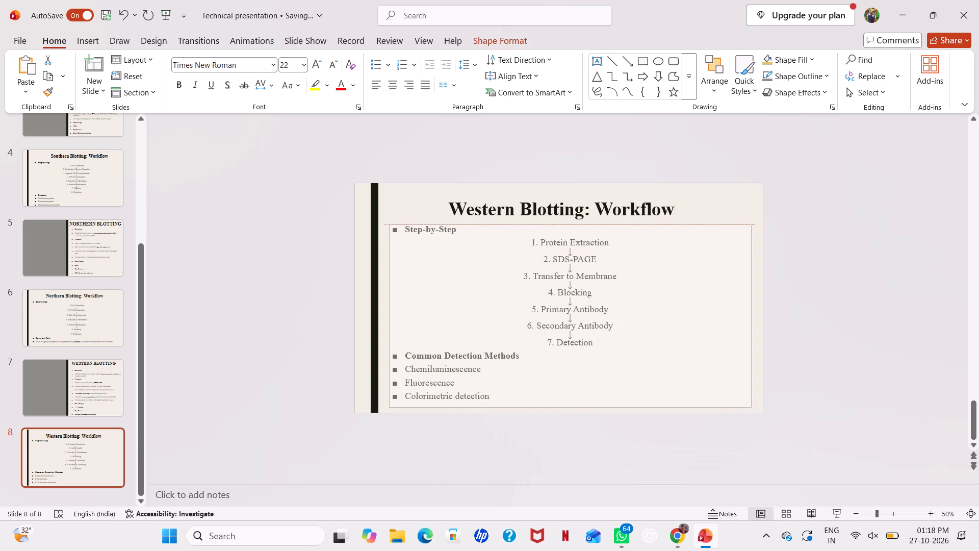
left_click_drag(570, 227, 571, 230)
left_click_drag(570, 228, 570, 222)
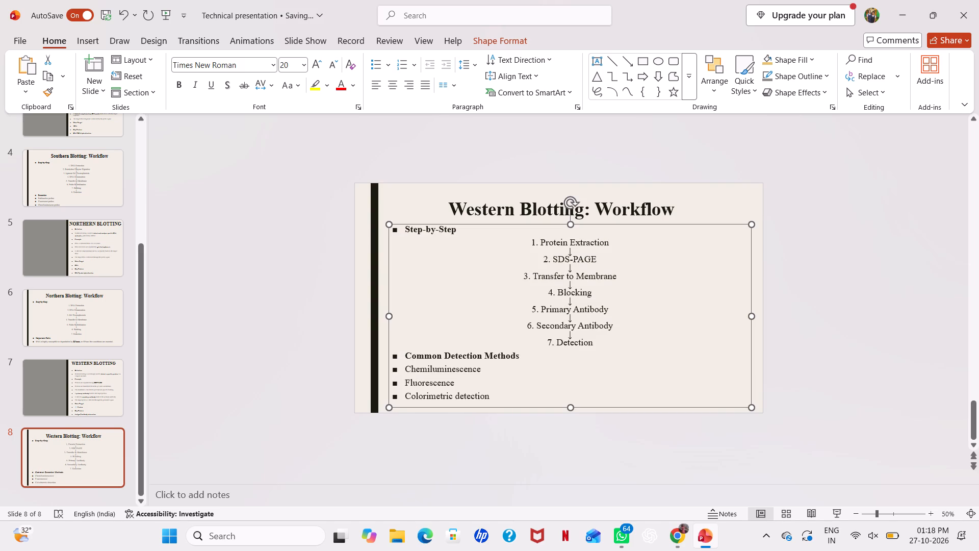
left_click_drag(538, 408, 538, 411)
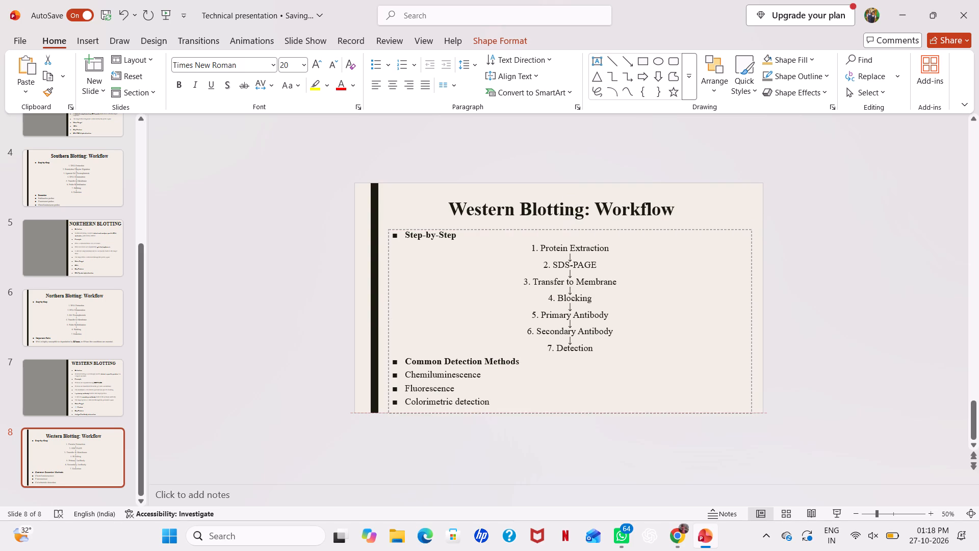
left_click_drag(538, 411, 551, 411)
left_click(841, 159)
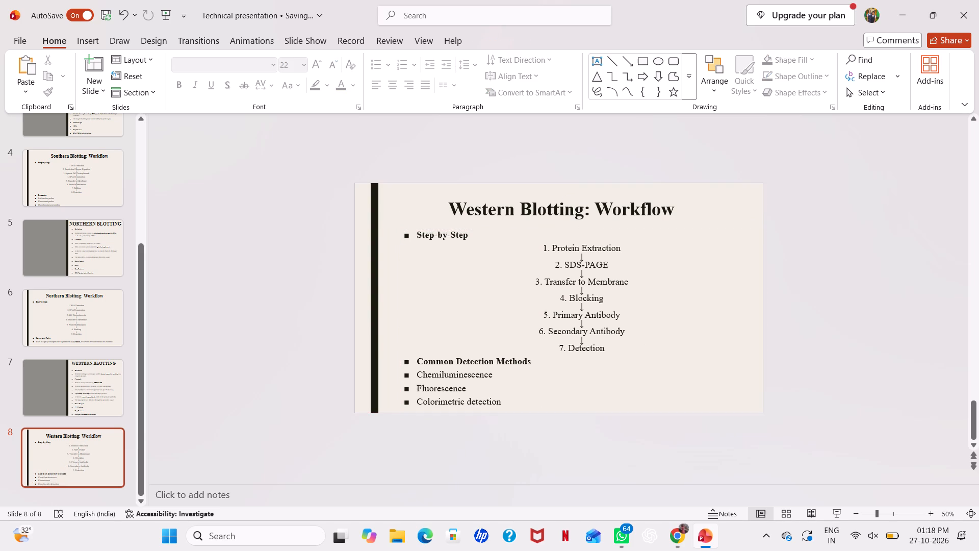
Add a new title-and-content slide after the Western Blotting workflow slide.
scroll(115, 396, "down", 2)
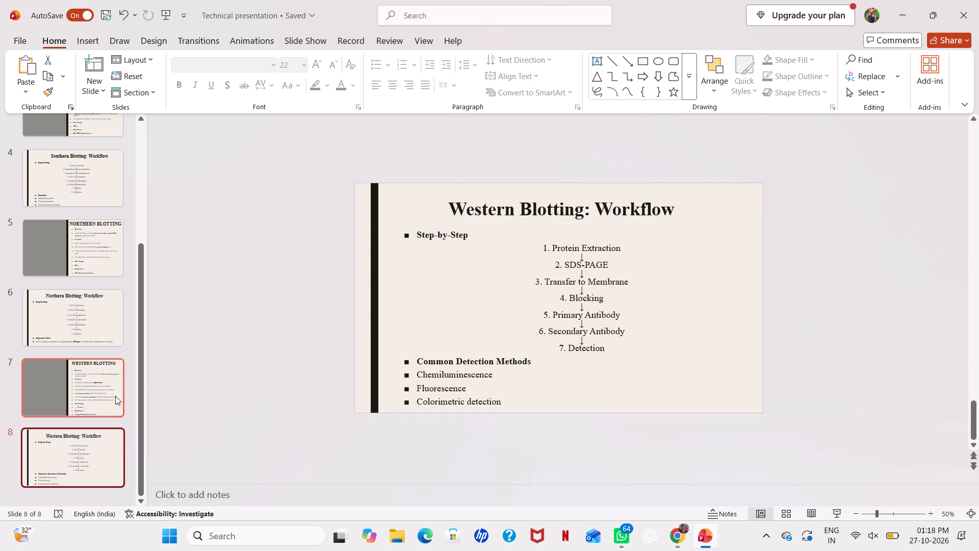
left_click(87, 59)
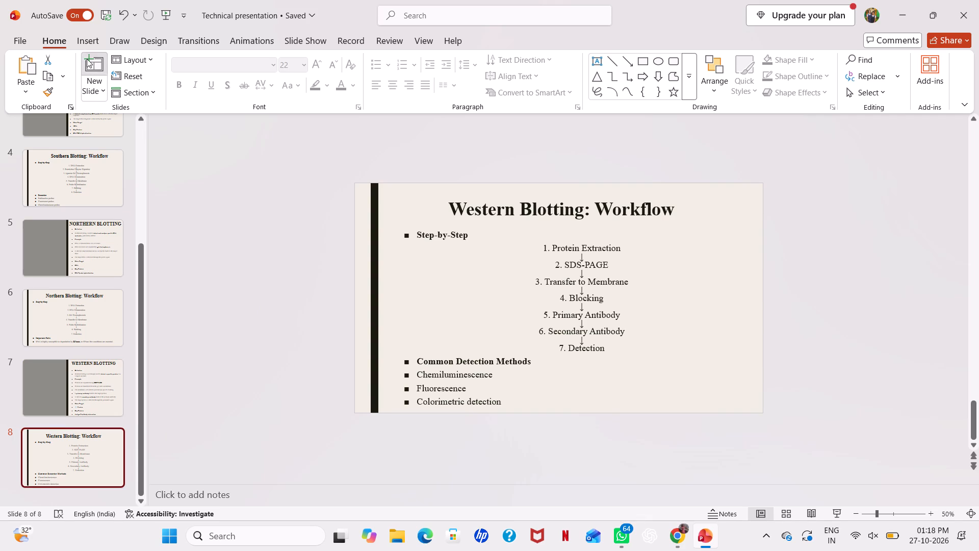
left_click(683, 541)
scroll(536, 382, "down", 2)
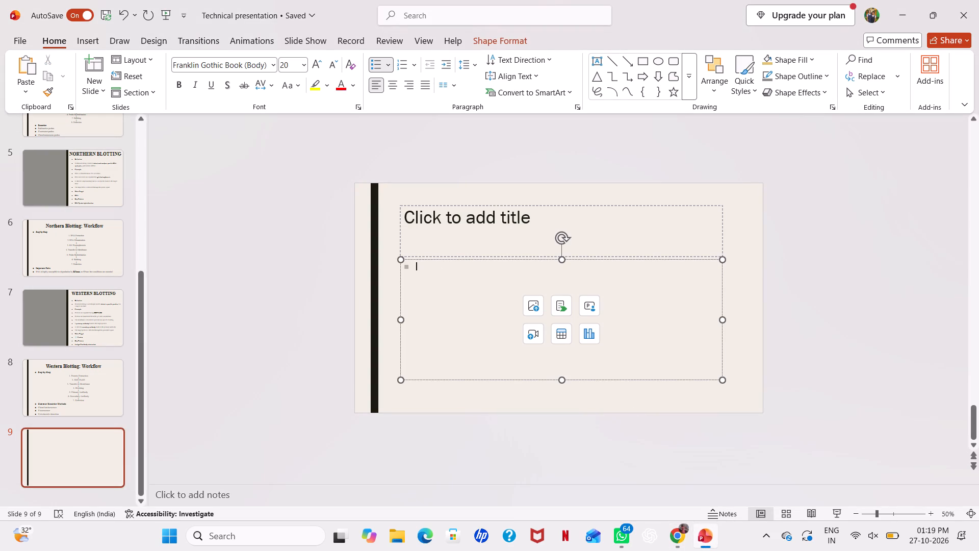
key("ctrl+v")
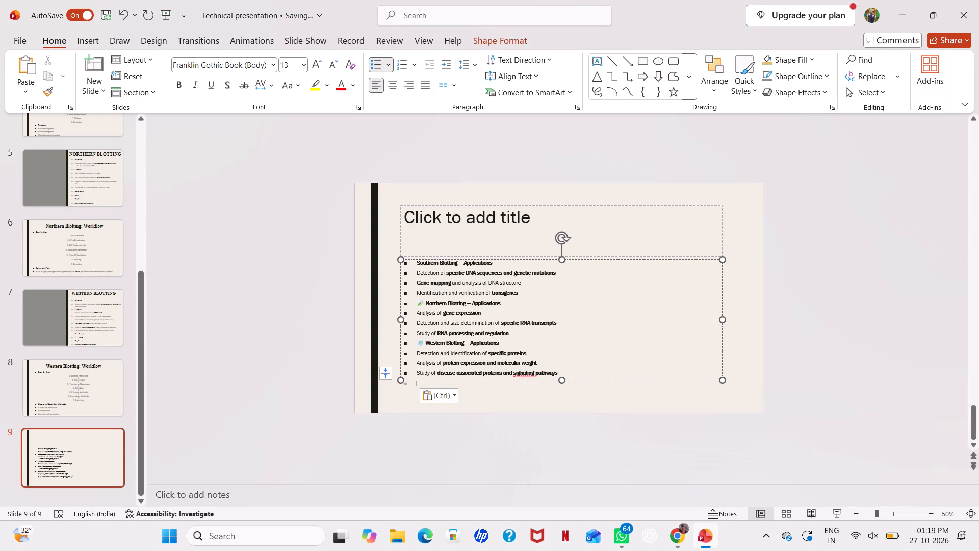
Copy the word Applications from the first body line into the title of slide 9 and remove its bullet.
left_click_drag(463, 263, 499, 264)
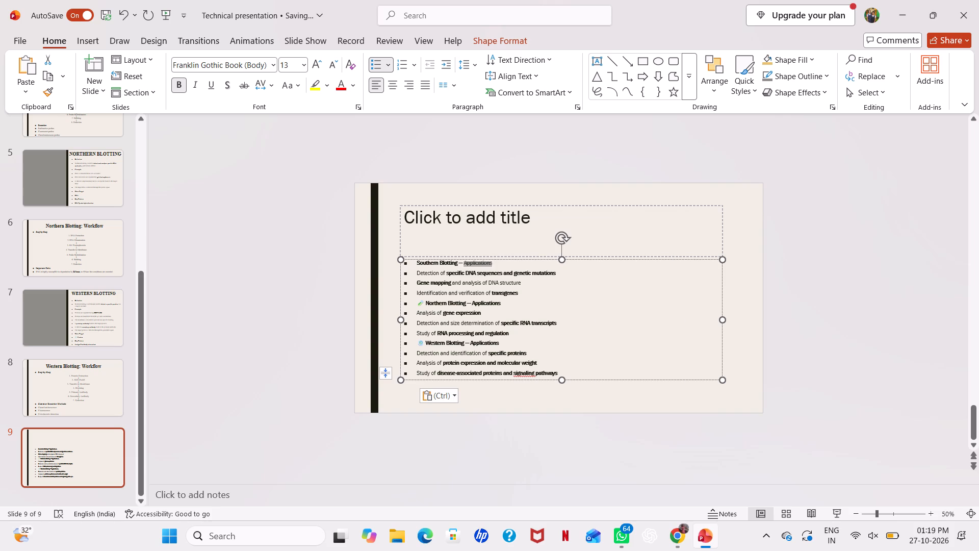
key("ctrl+c")
left_click(485, 237)
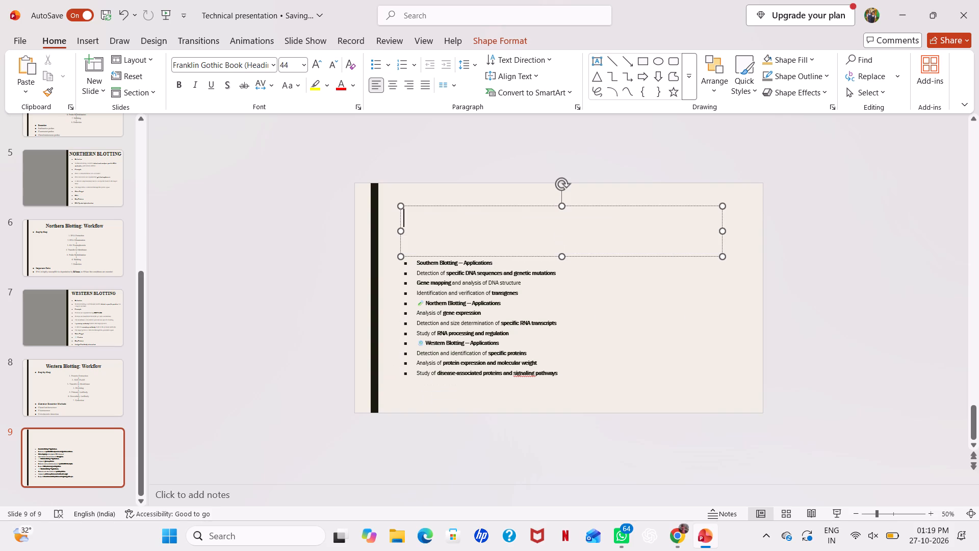
key("ctrl+v")
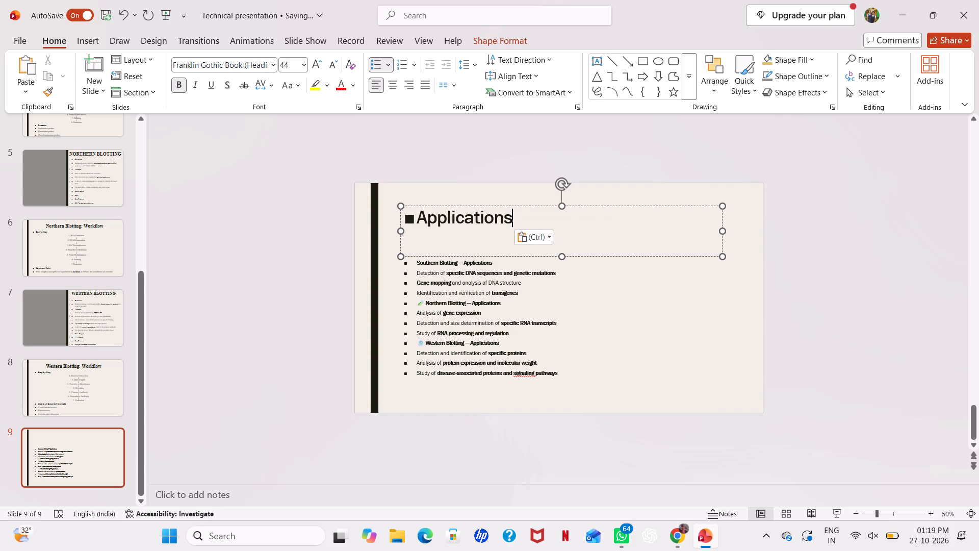
left_click(415, 217)
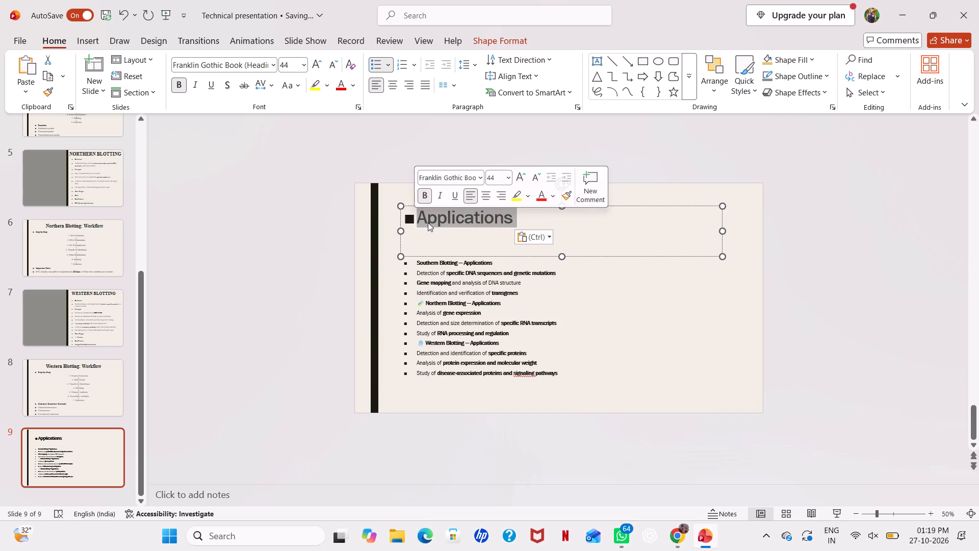
left_click(414, 215)
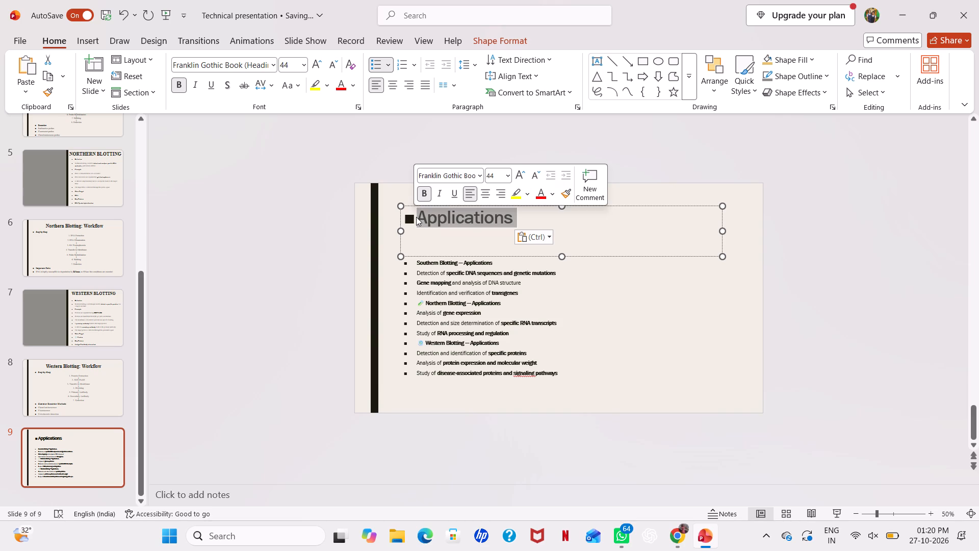
left_click(416, 217)
key("BackSpace")
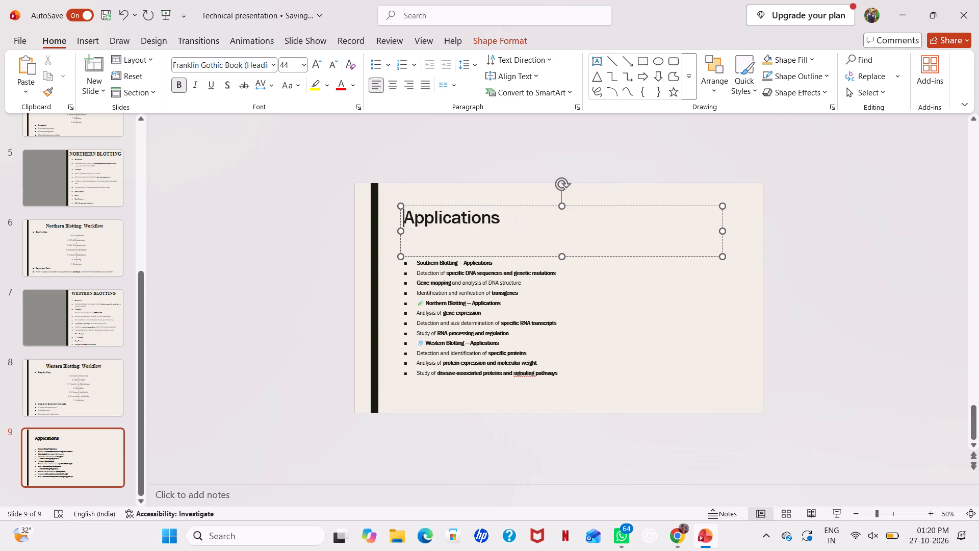
Format the Applications title in Times New Roman and centre it.
left_click_drag(407, 216, 512, 222)
left_click(577, 184)
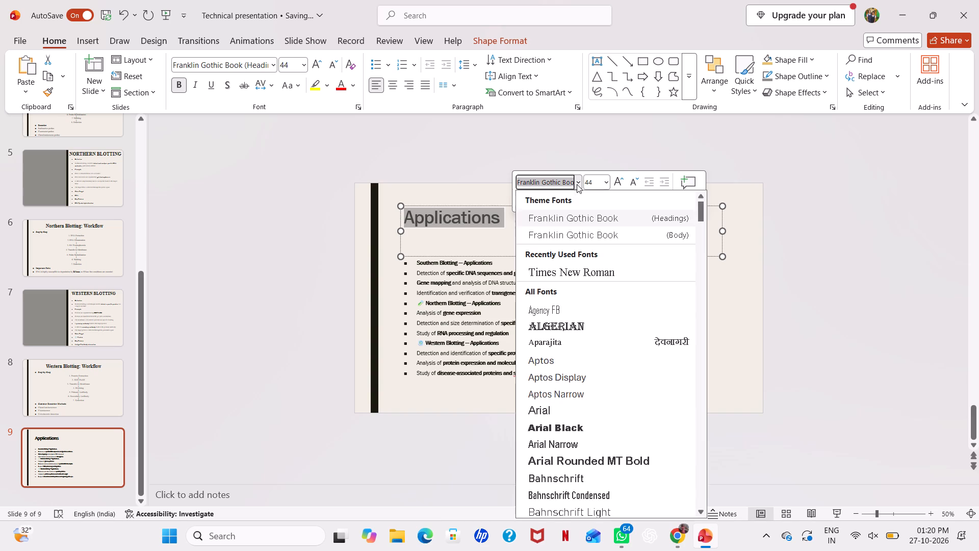
left_click(581, 269)
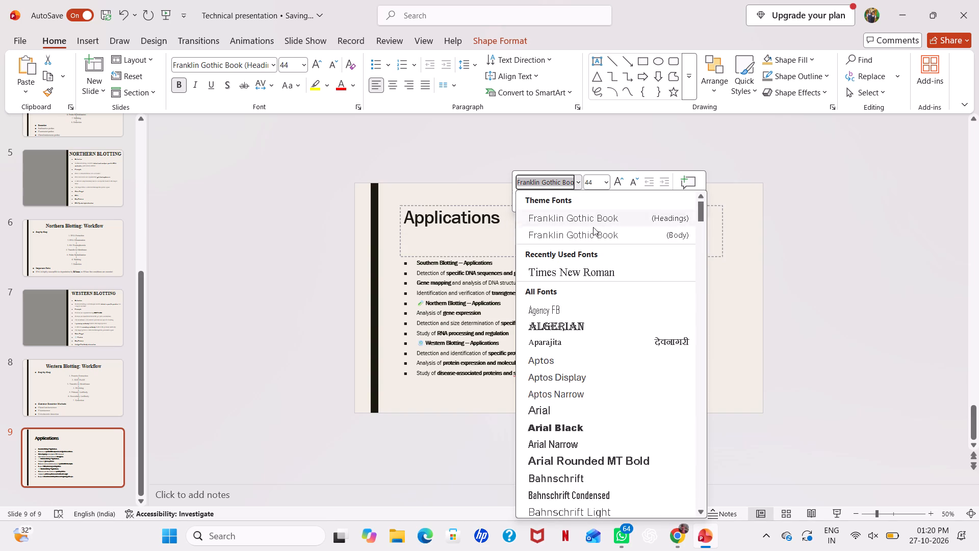
left_click(585, 270)
left_click(507, 222)
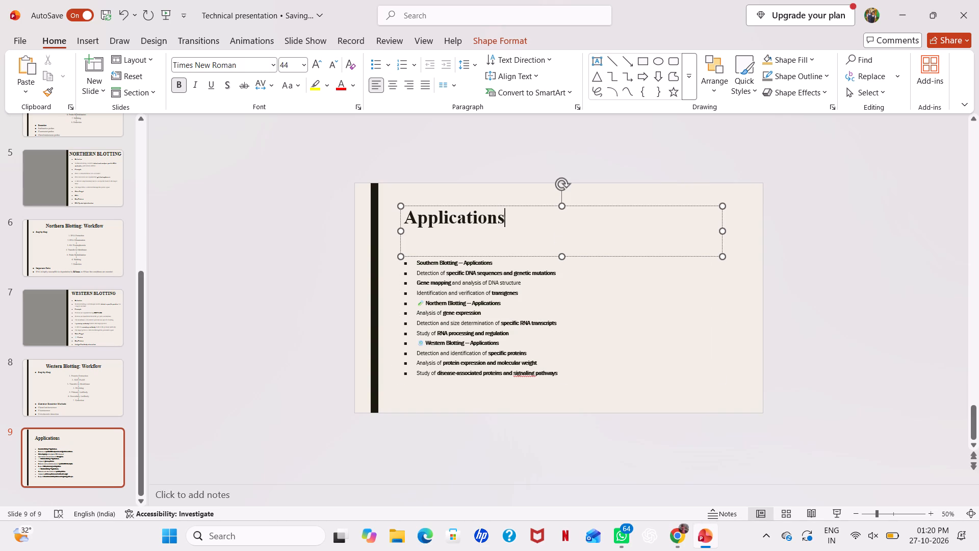
left_click_drag(403, 217, 509, 218)
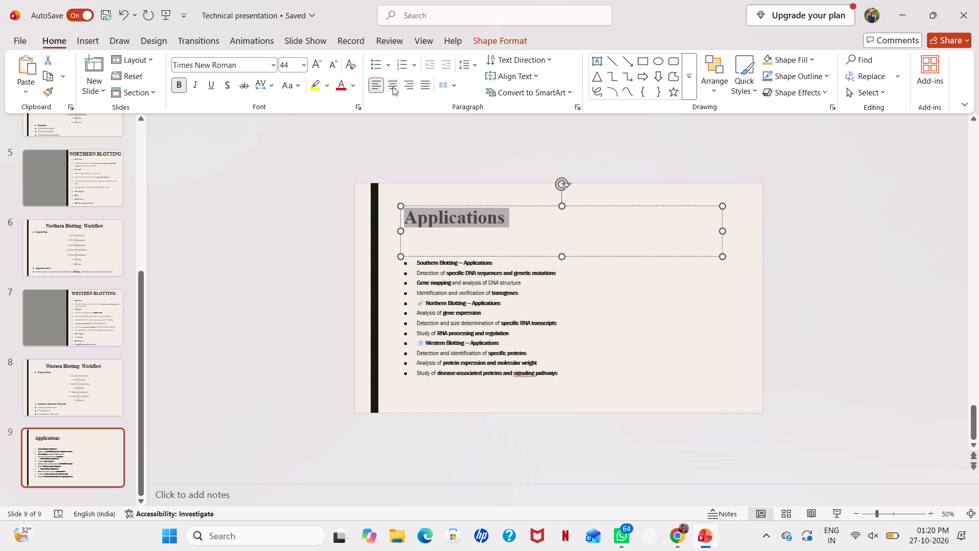
left_click(393, 87)
Reduce the title box's height and width, and reposition it slightly higher, centred above the body text.
left_click_drag(564, 255, 563, 236)
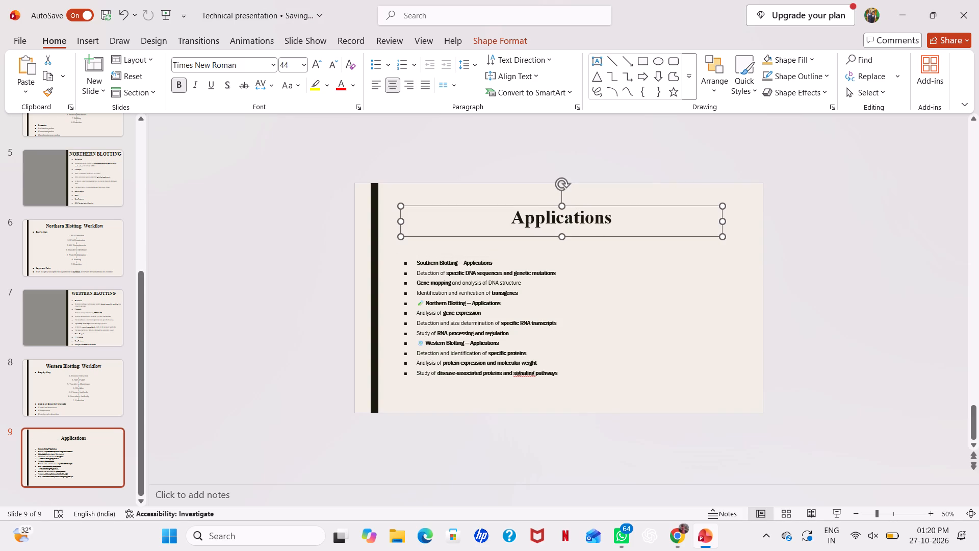
left_click_drag(399, 220, 470, 222)
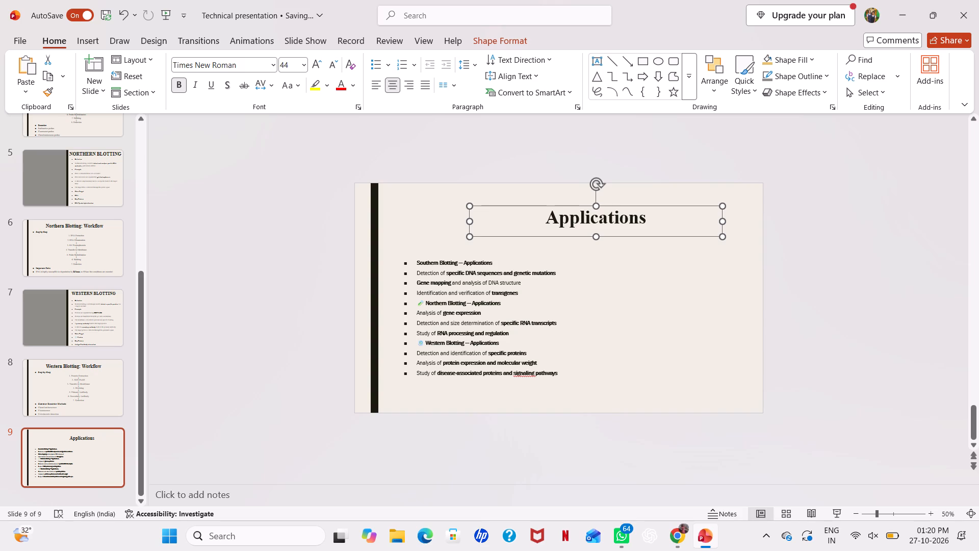
left_click_drag(547, 235, 512, 234)
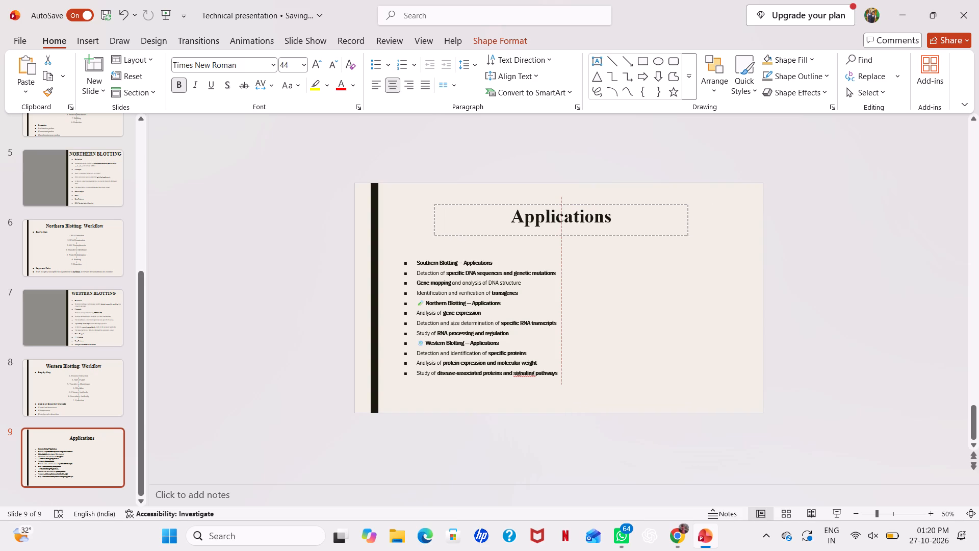
left_click_drag(512, 234, 513, 233)
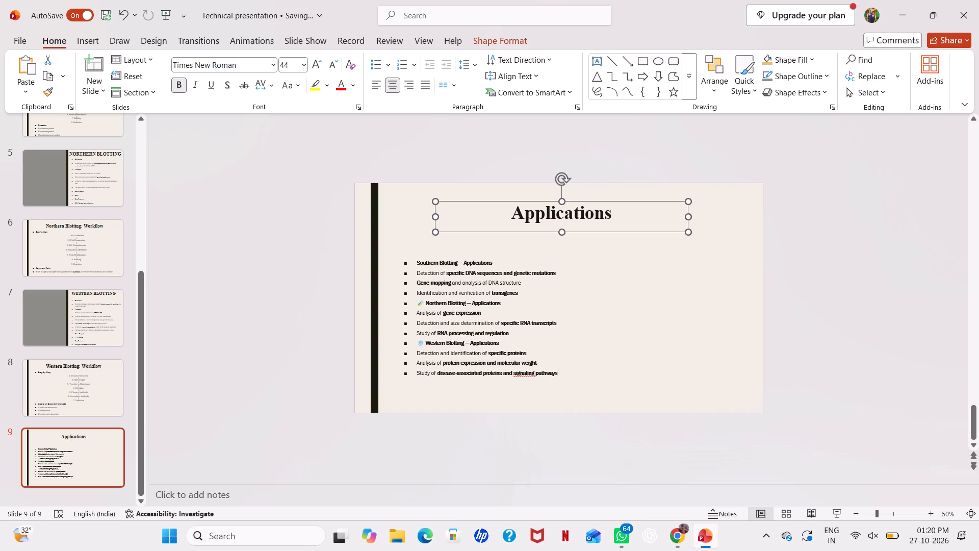
Set all body text on the Applications slide to Times New Roman, size 16.
left_click_drag(416, 263, 569, 385)
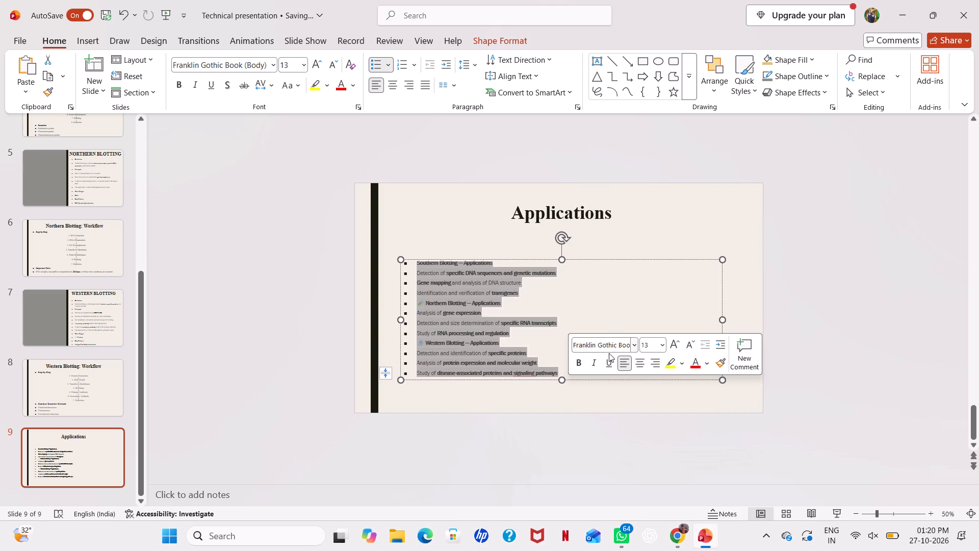
left_click(273, 66)
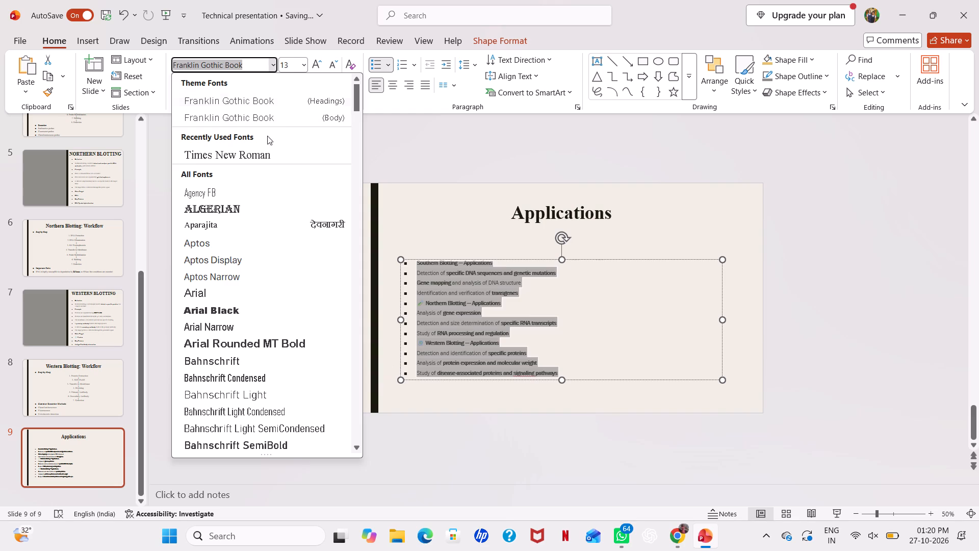
left_click(268, 151)
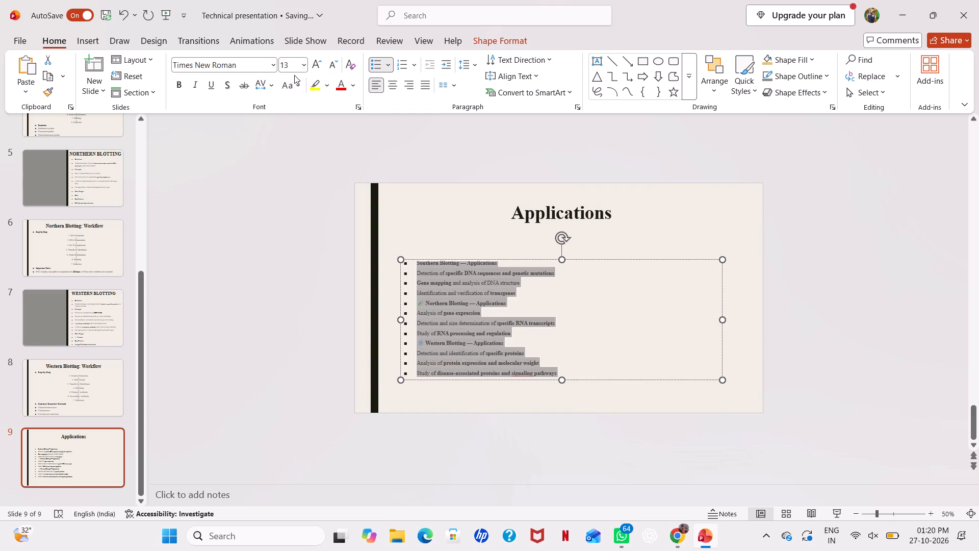
left_click(306, 68)
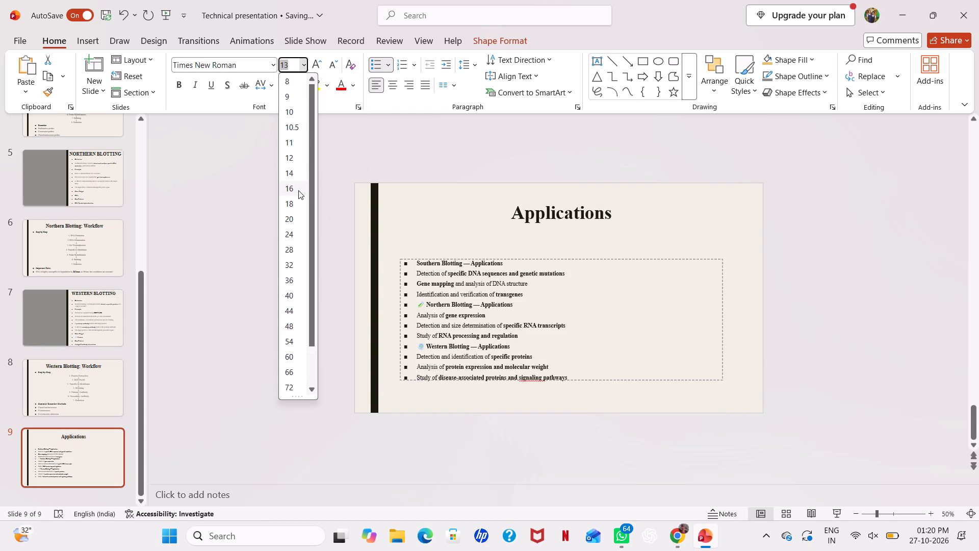
left_click(298, 190)
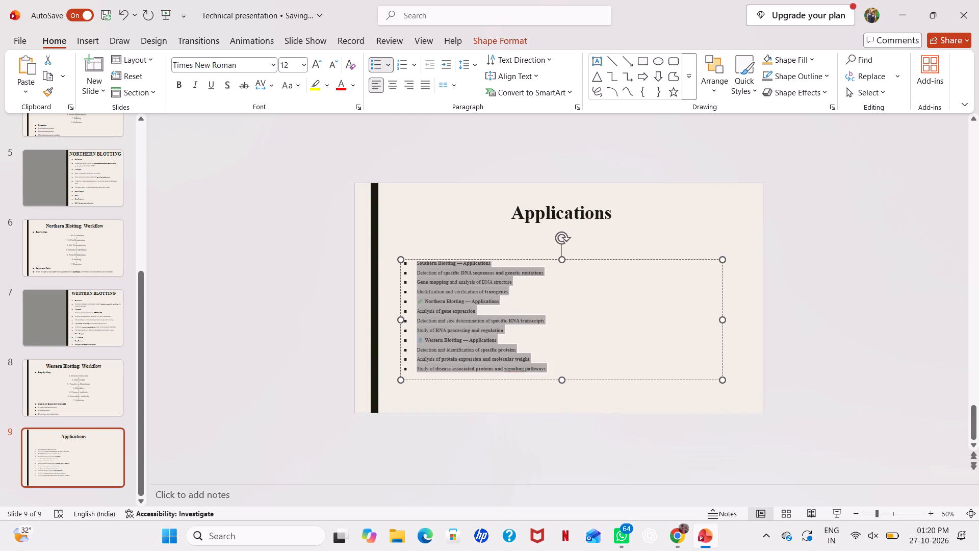
Enlarge the body text box upward to just below the title and outward toward the slide's lower-right corner.
left_click_drag(563, 260, 563, 242)
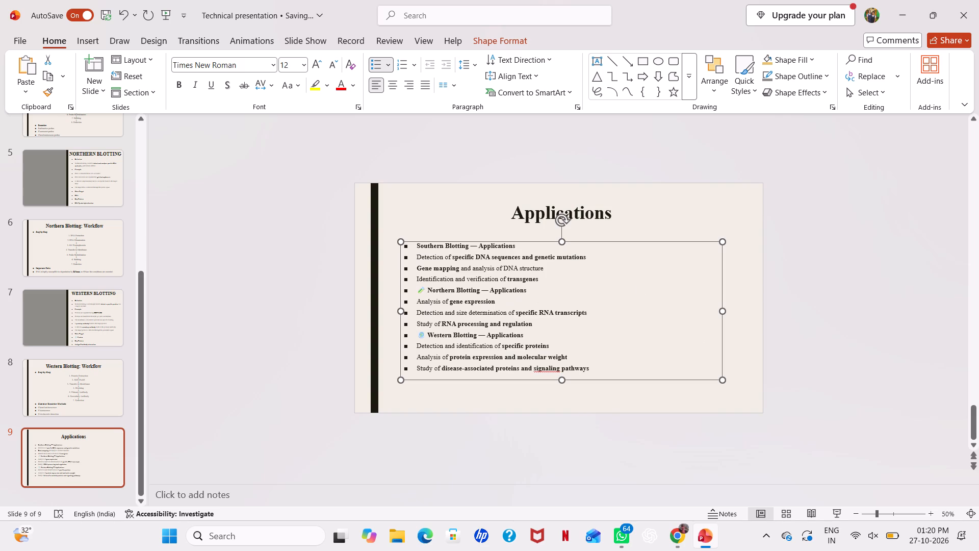
left_click_drag(723, 380, 752, 402)
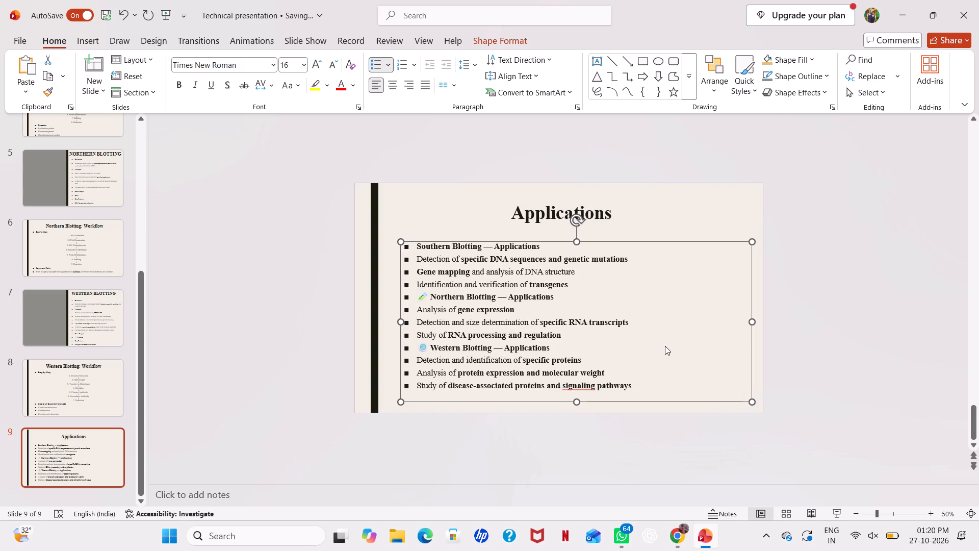
Delete the test tube emoji in front of the Northern Blotting — Applications heading.
left_click(420, 261)
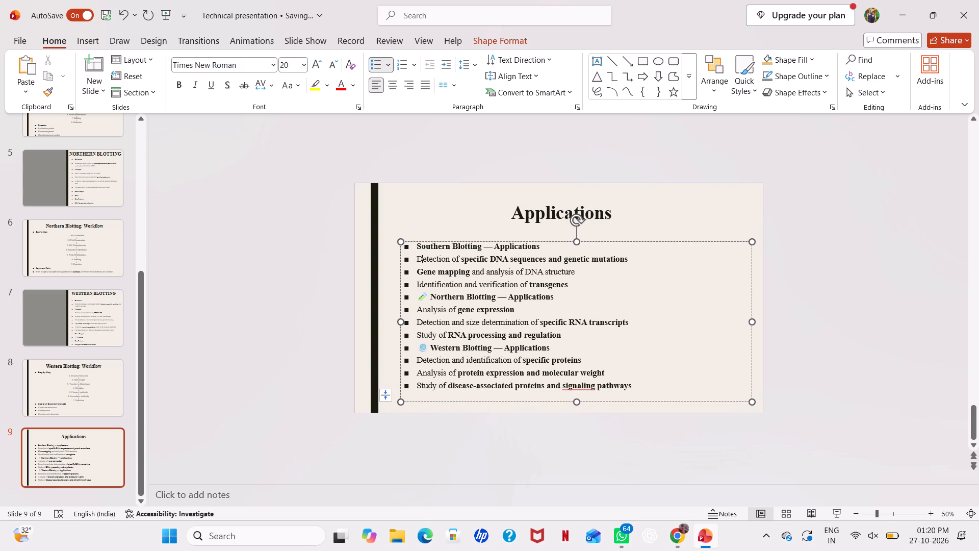
left_click(612, 326)
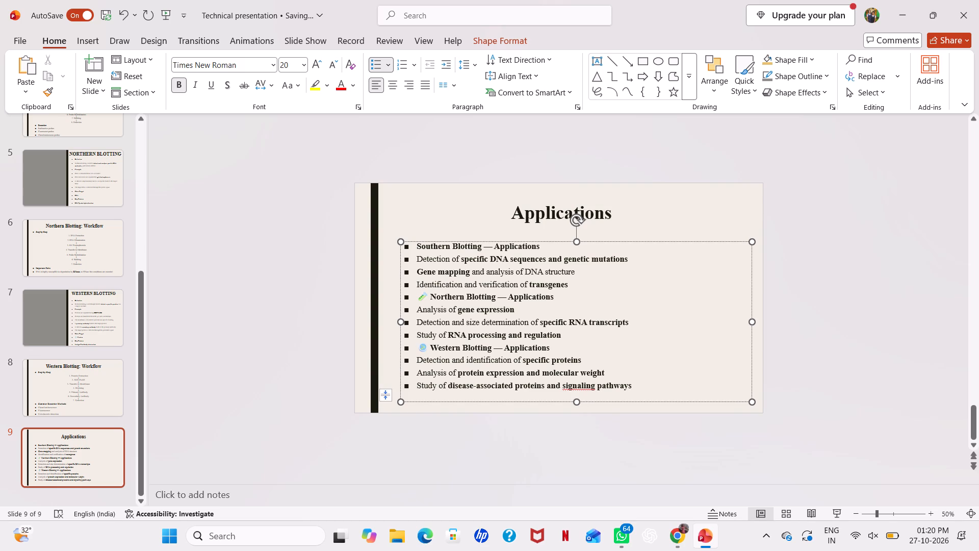
left_click(429, 296)
key("BackSpace")
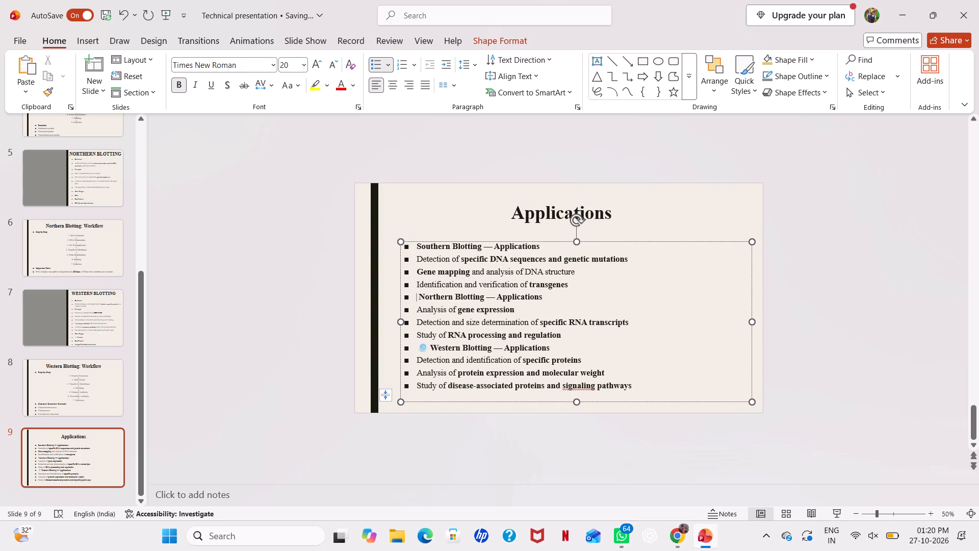
Delete the emoji in front of the Western Blotting — Applications heading.
left_click(431, 348)
key("BackSpace")
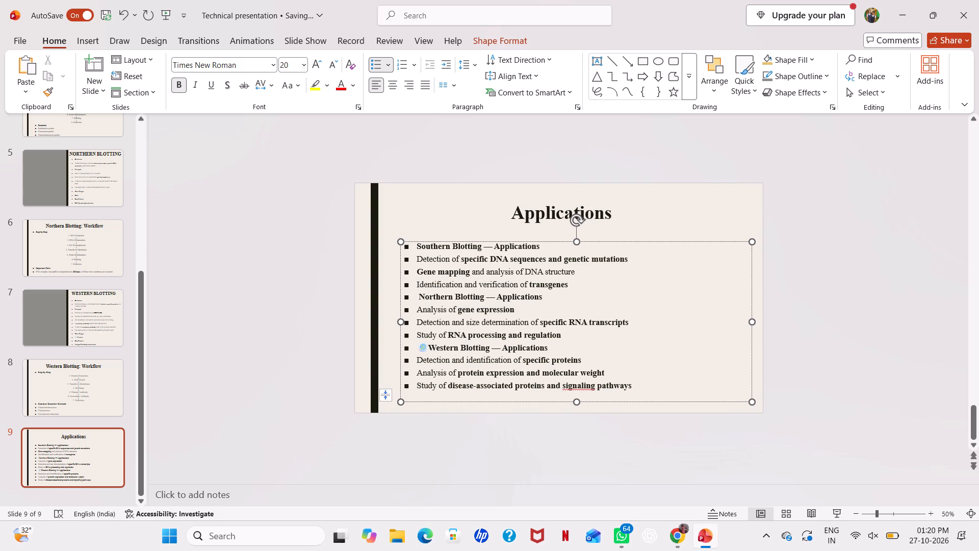
key("BackSpace")
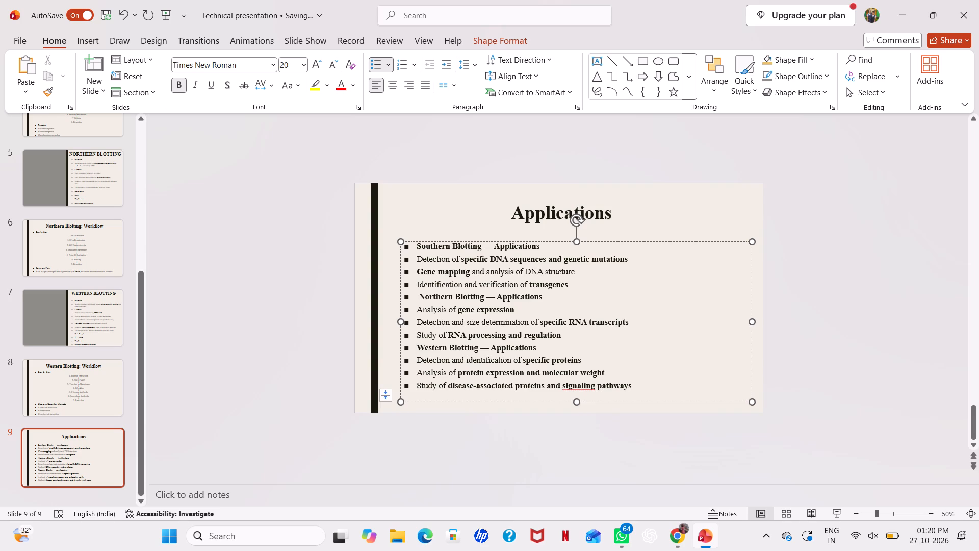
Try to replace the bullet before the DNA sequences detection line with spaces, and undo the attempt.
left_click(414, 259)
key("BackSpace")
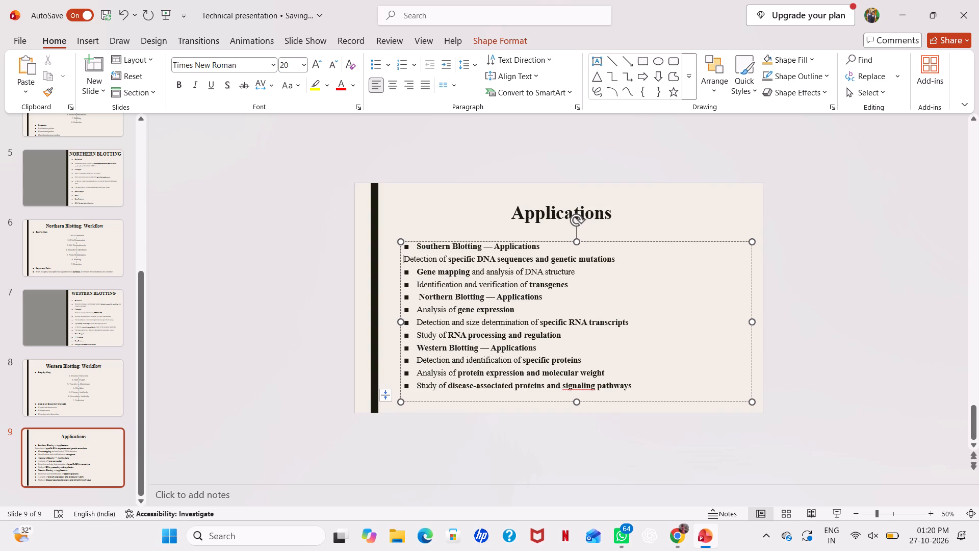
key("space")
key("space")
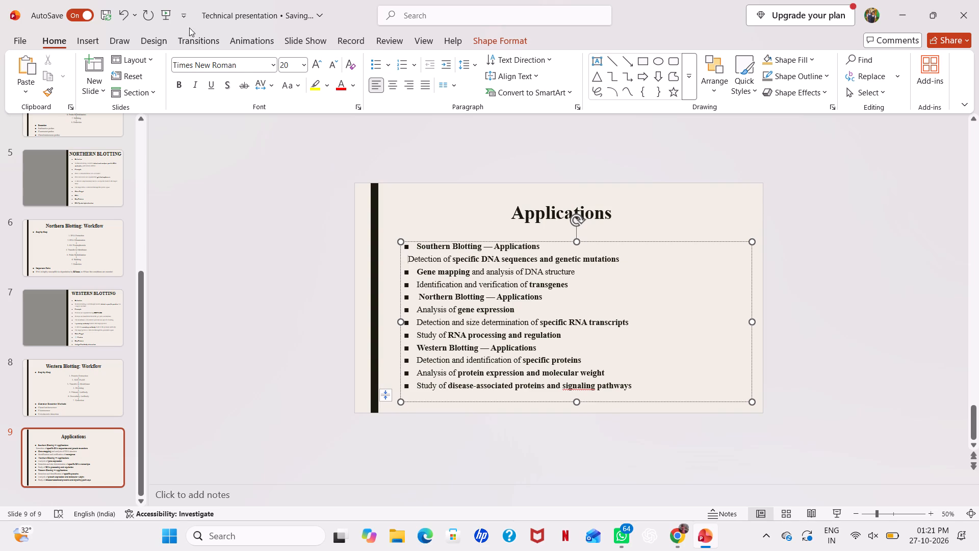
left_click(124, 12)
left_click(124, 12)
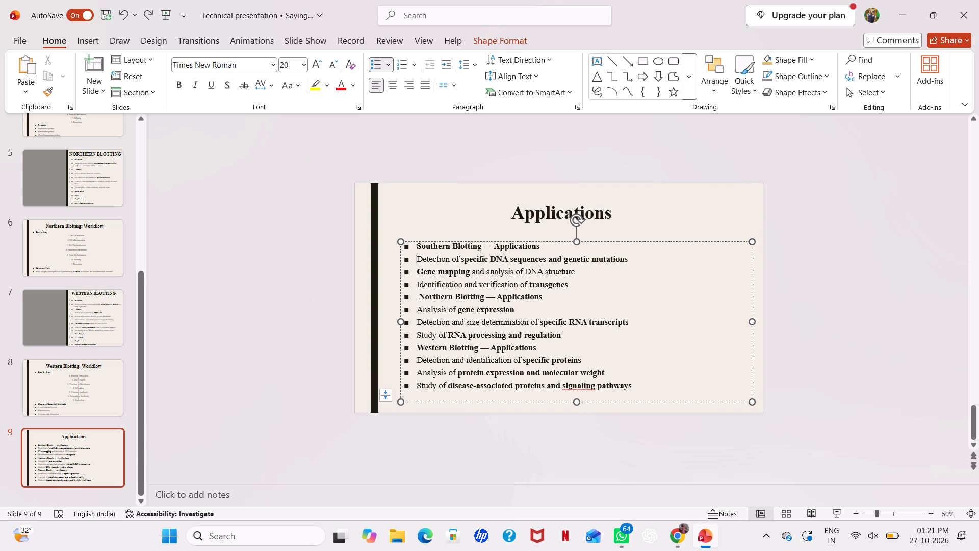
Remove bold from the three application points under each of the Southern, Northern and Western Blotting headings, keeping the headings bold.
left_click_drag(411, 260, 478, 283)
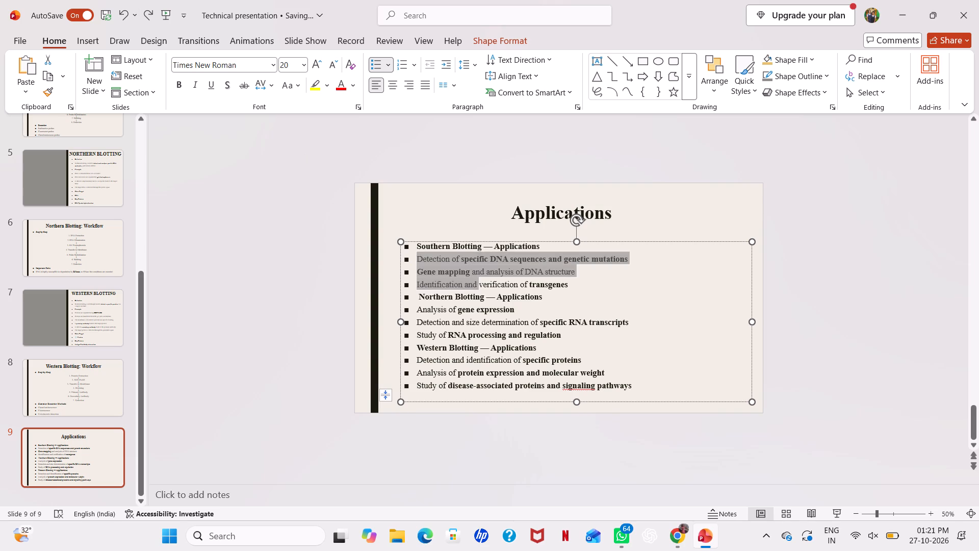
left_click_drag(478, 283, 559, 285)
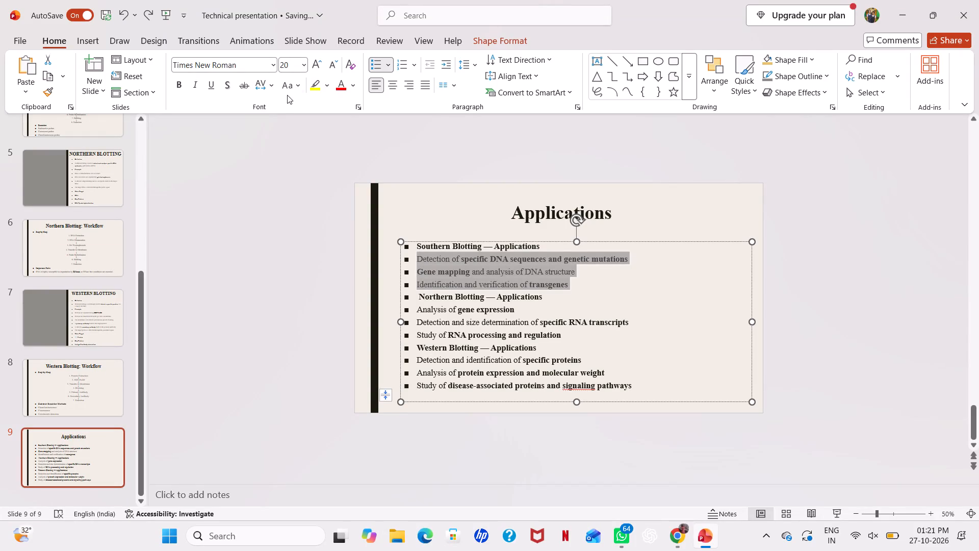
left_click(182, 87)
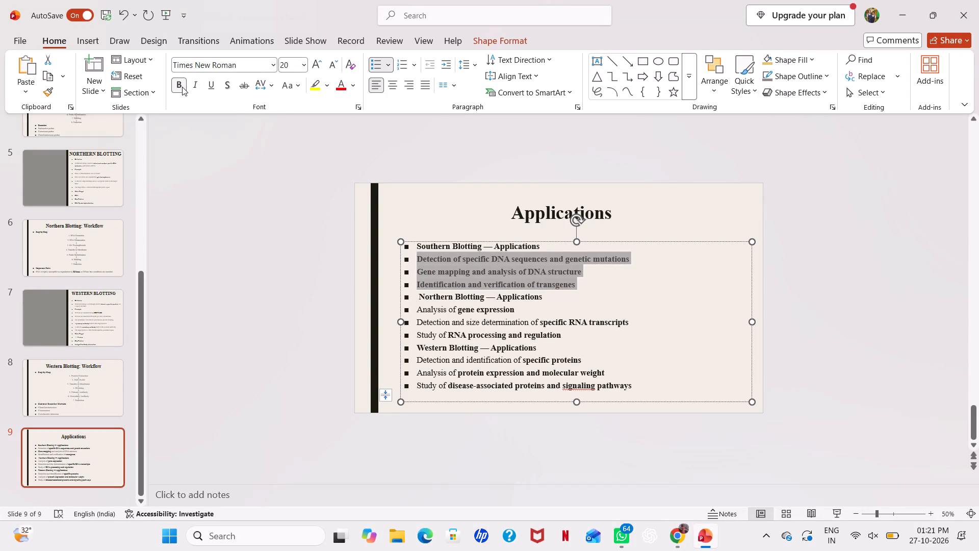
left_click(179, 88)
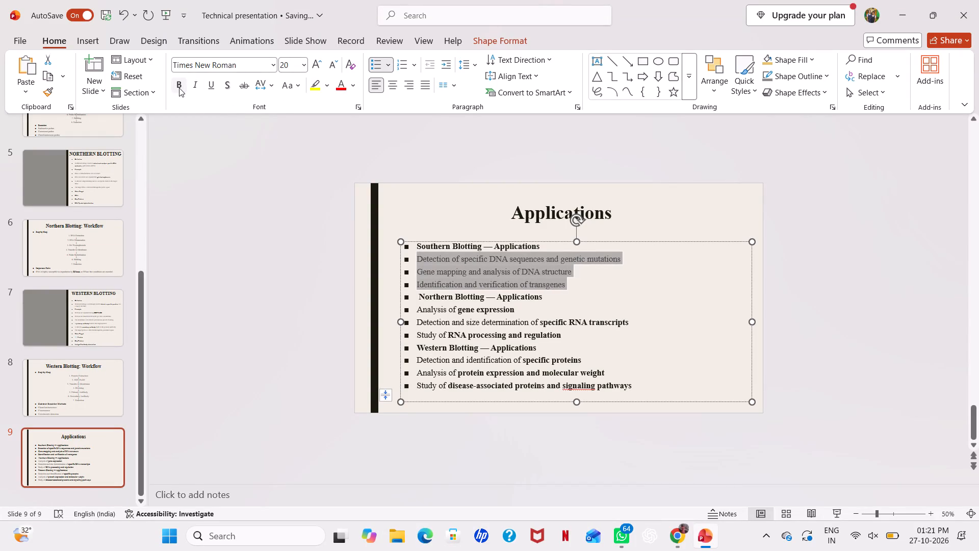
left_click_drag(419, 309, 459, 328)
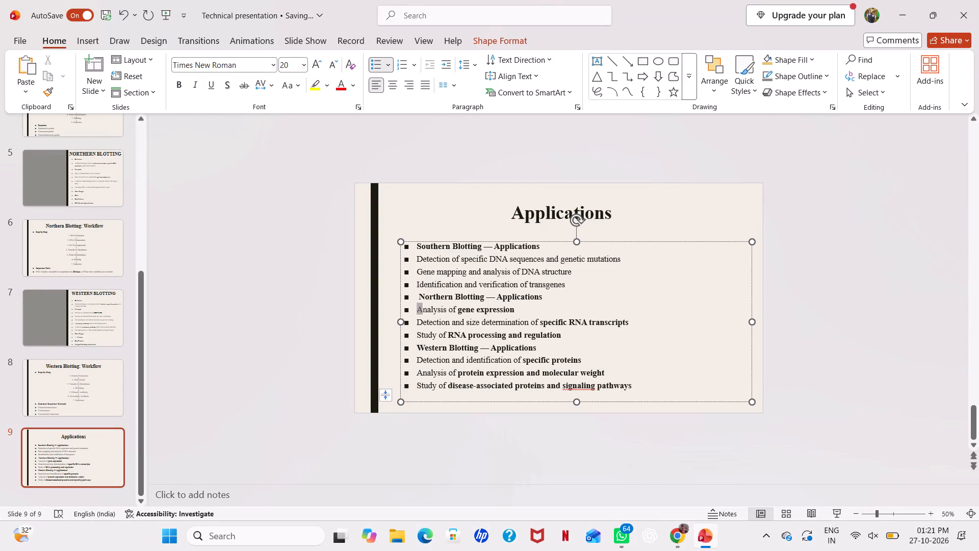
left_click_drag(459, 328, 552, 333)
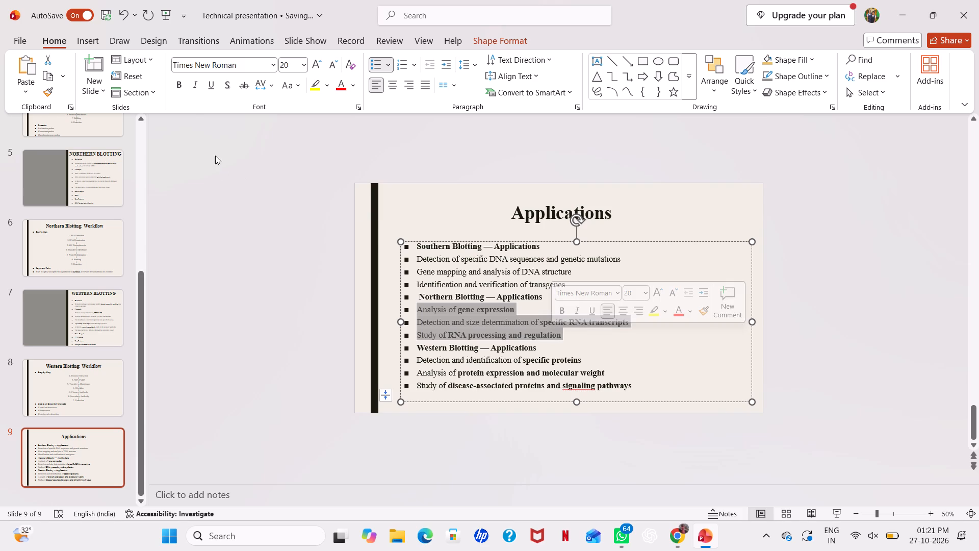
left_click(182, 89)
left_click(182, 89)
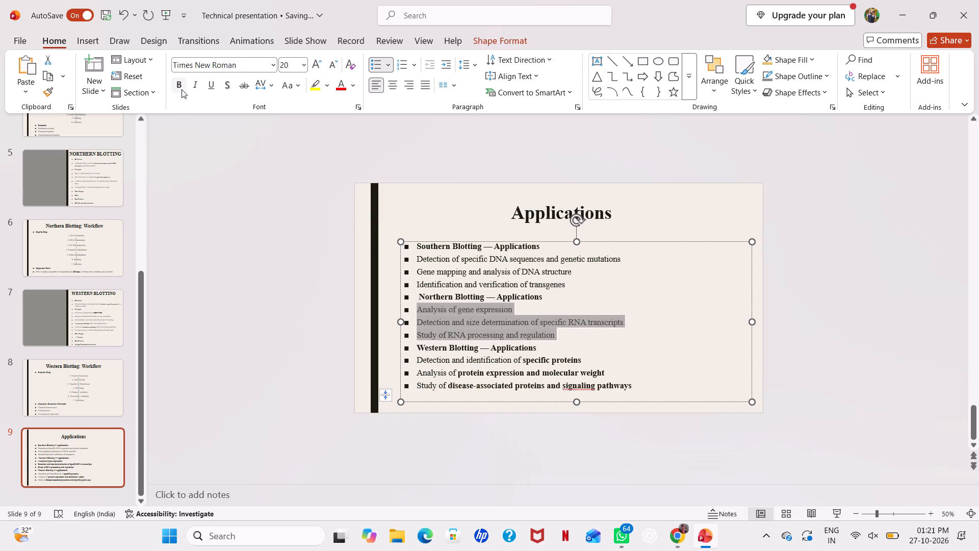
left_click_drag(417, 358, 473, 374)
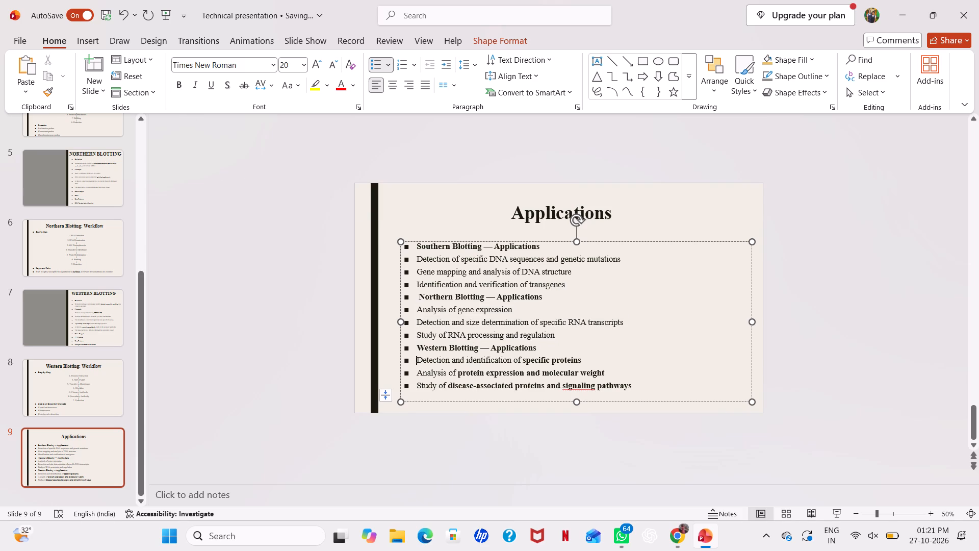
left_click_drag(473, 374, 621, 403)
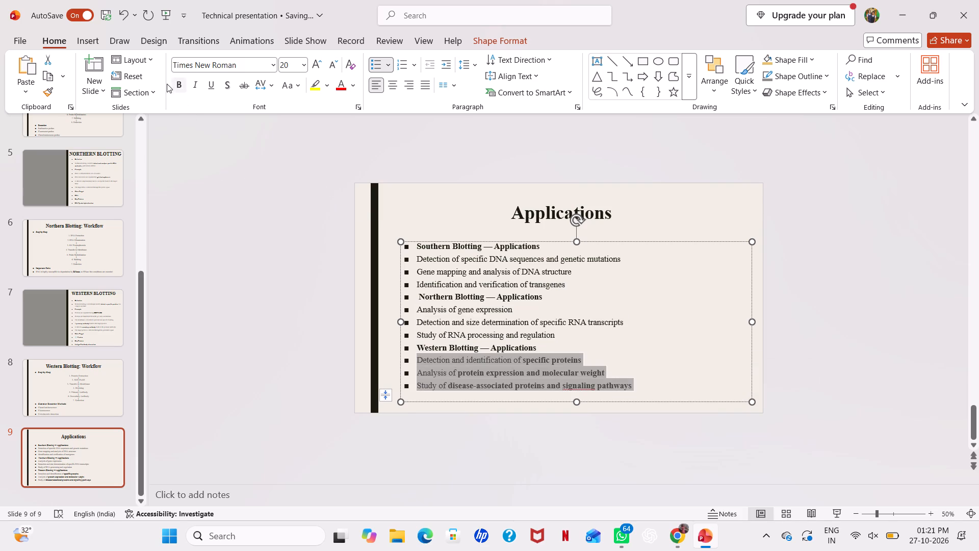
left_click(177, 85)
left_click(177, 85)
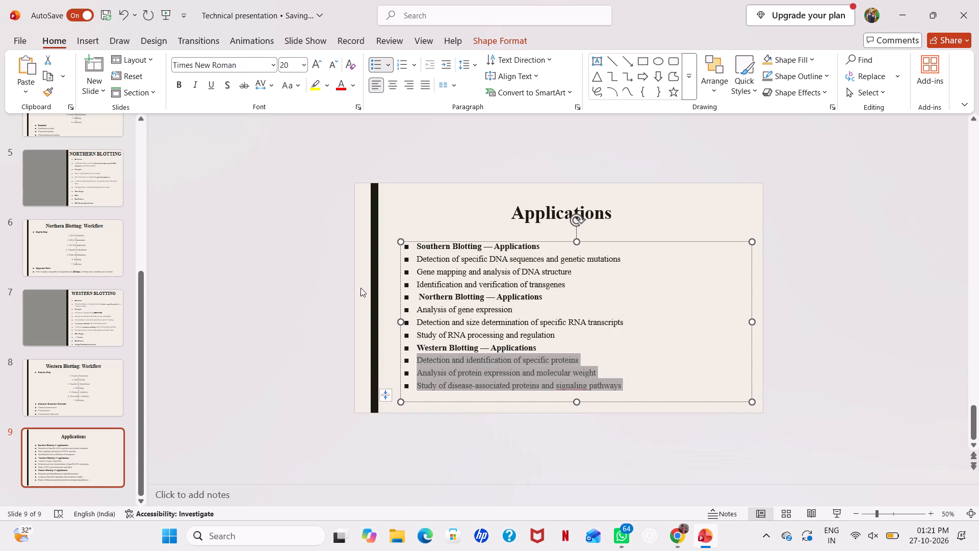
left_click(352, 288)
Add a new title-and-content slide after the Applications slide.
scroll(481, 296, "up", 2, "ctrl")
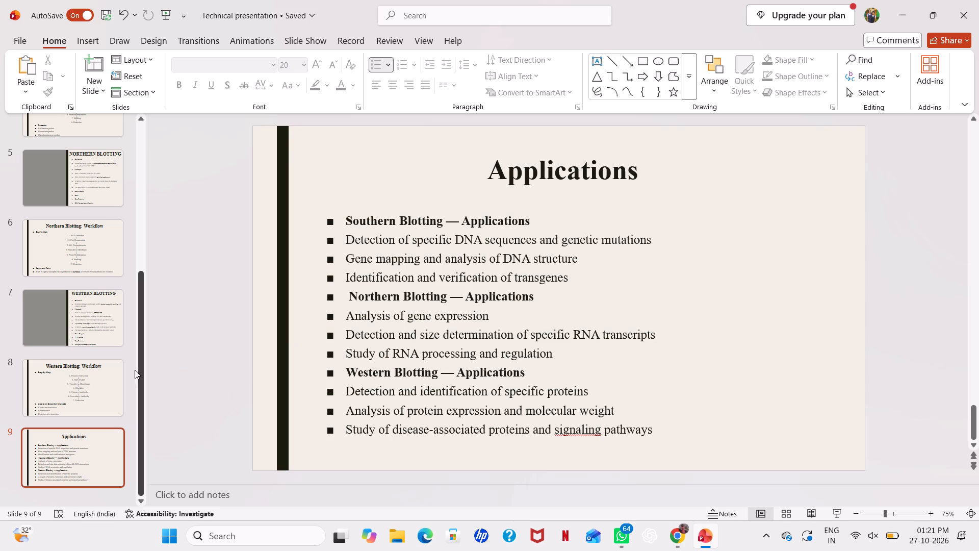
left_click(100, 67)
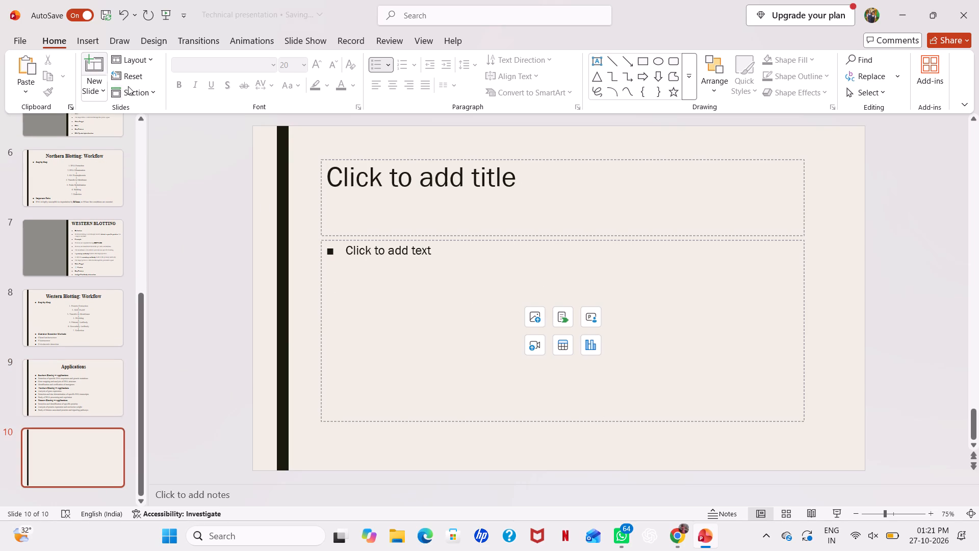
left_click(683, 539)
scroll(624, 214, "up", 1)
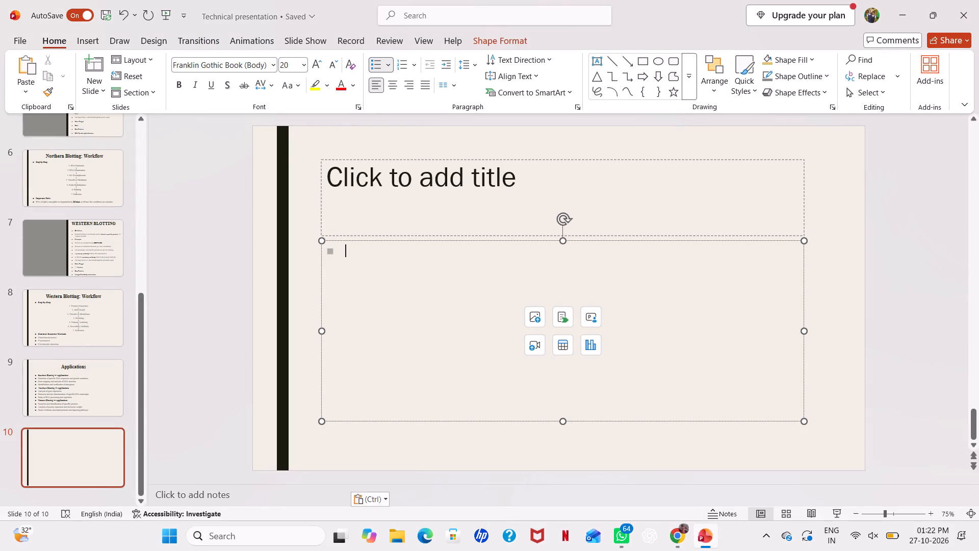
Move the body placeholder on slide 10 slightly down, away from the title, and narrow it from its right side.
left_click(807, 335)
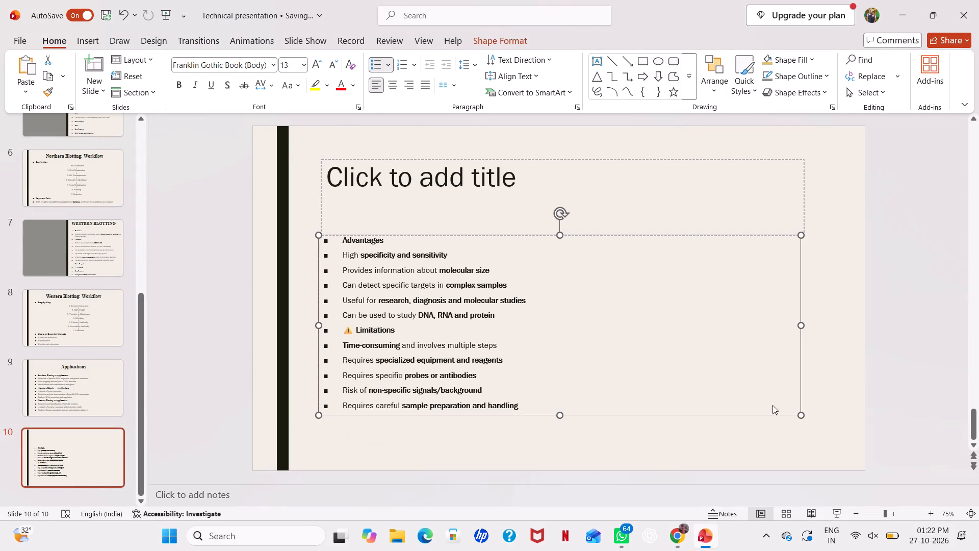
left_click_drag(769, 413, 786, 435)
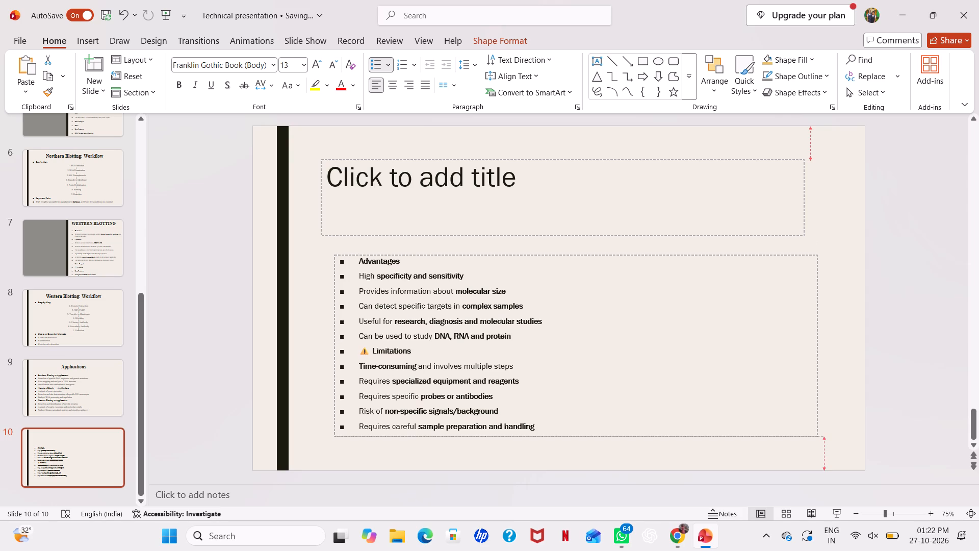
left_click_drag(786, 435, 784, 435)
left_click_drag(815, 348, 766, 362)
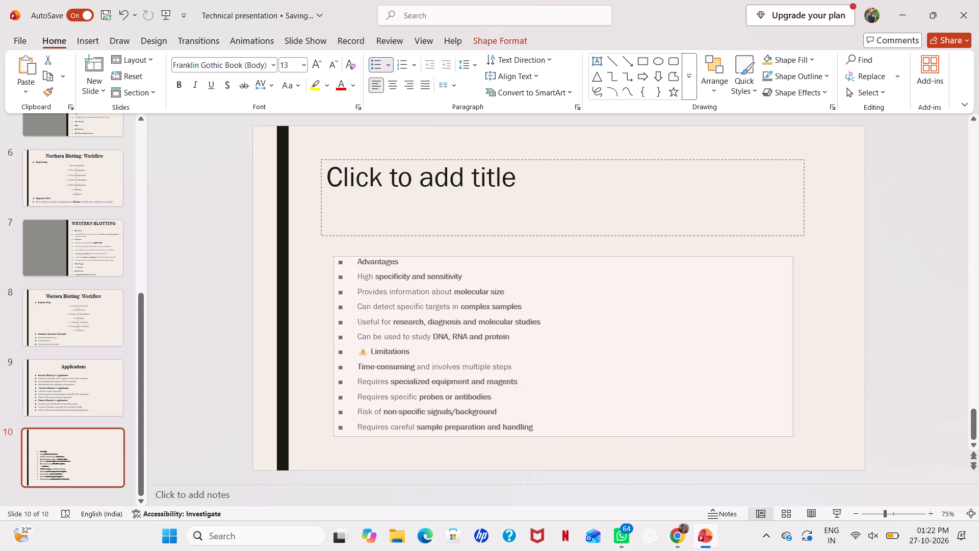
left_click_drag(766, 362, 697, 363)
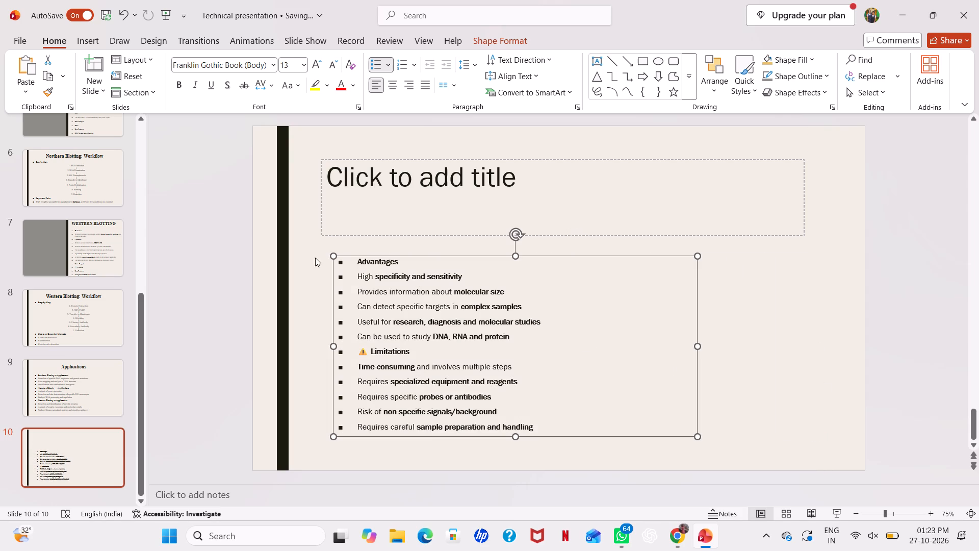
Set all the Advantages and Limitations text in the body placeholder to 18 pt Times New Roman.
left_click_drag(355, 260, 375, 279)
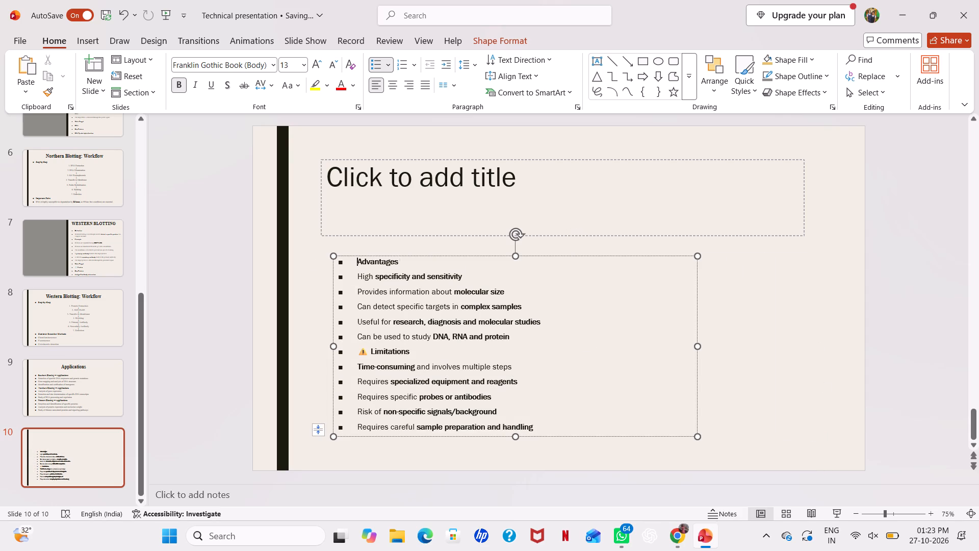
left_click_drag(375, 279, 555, 429)
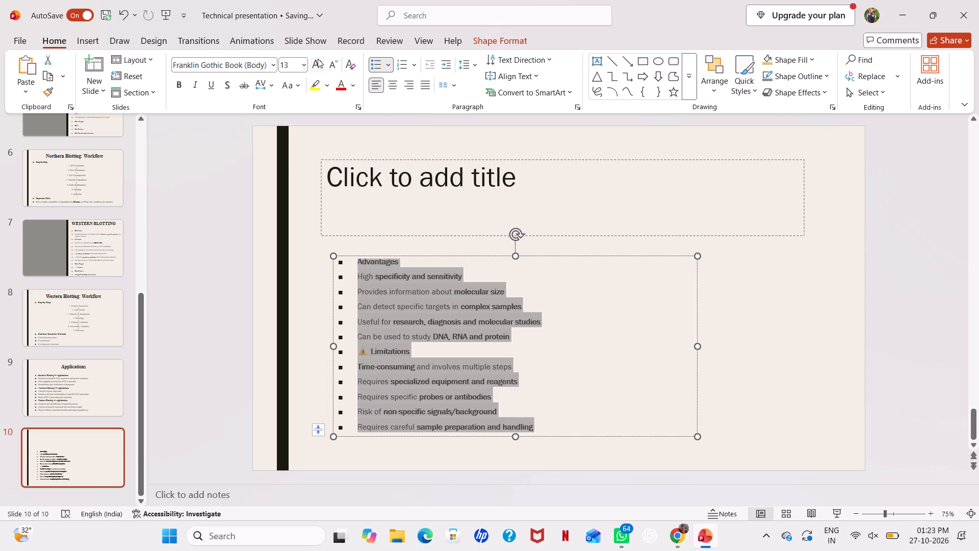
left_click(300, 59)
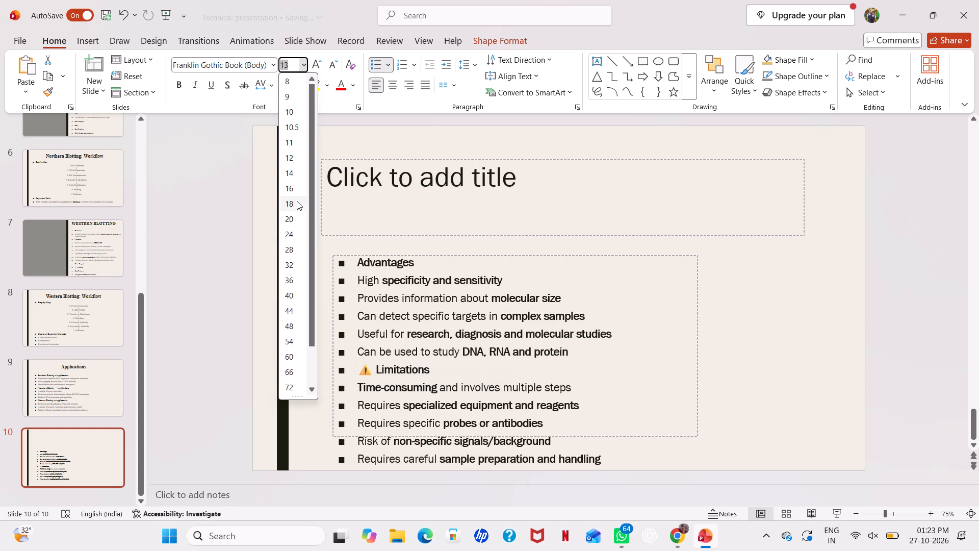
left_click(297, 201)
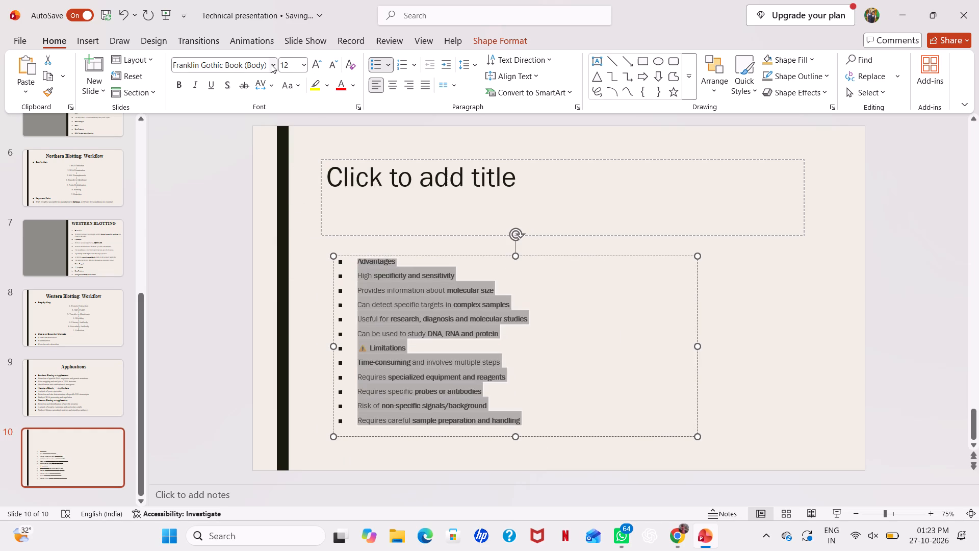
left_click(271, 64)
left_click(274, 156)
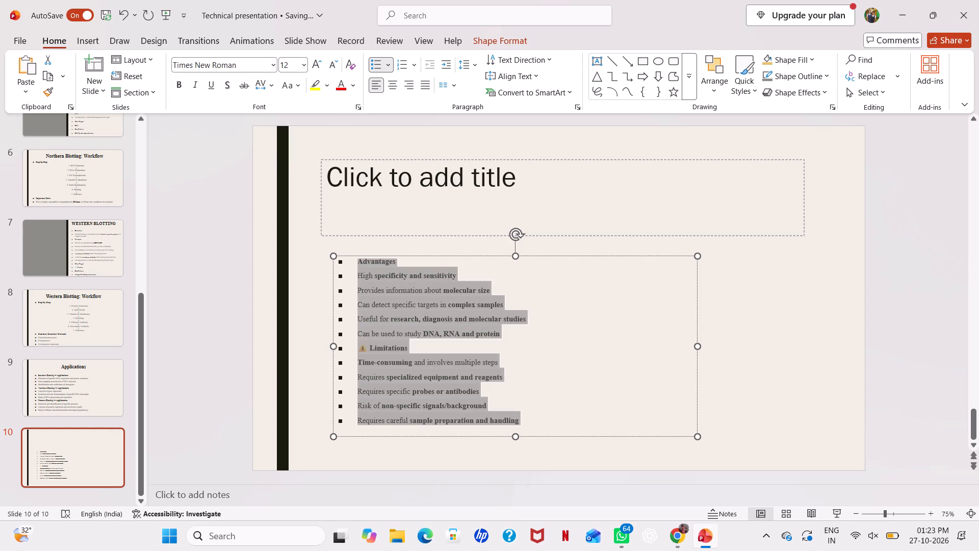
Widen the body placeholder toward the slide's right edge and extend its top up to the title placeholder.
left_click_drag(697, 258, 841, 237)
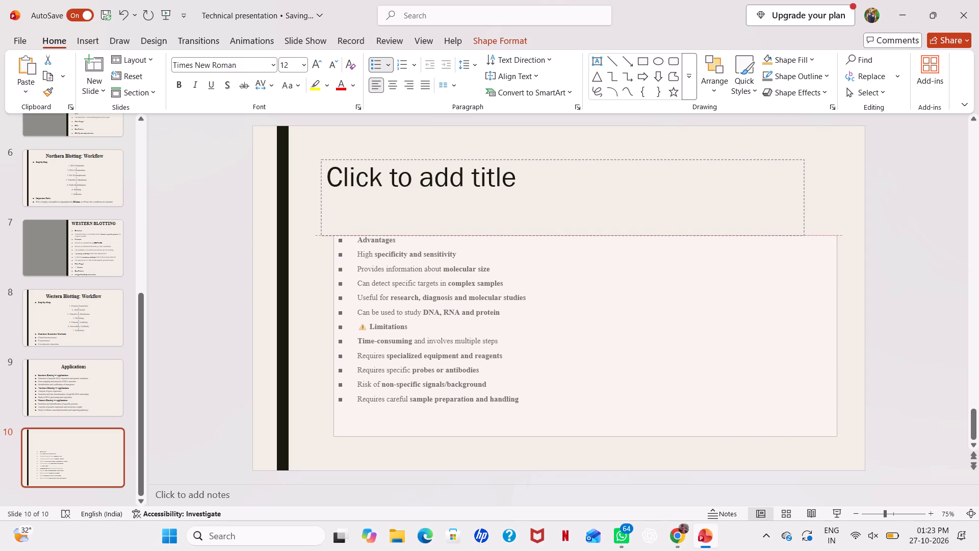
left_click_drag(841, 237, 834, 253)
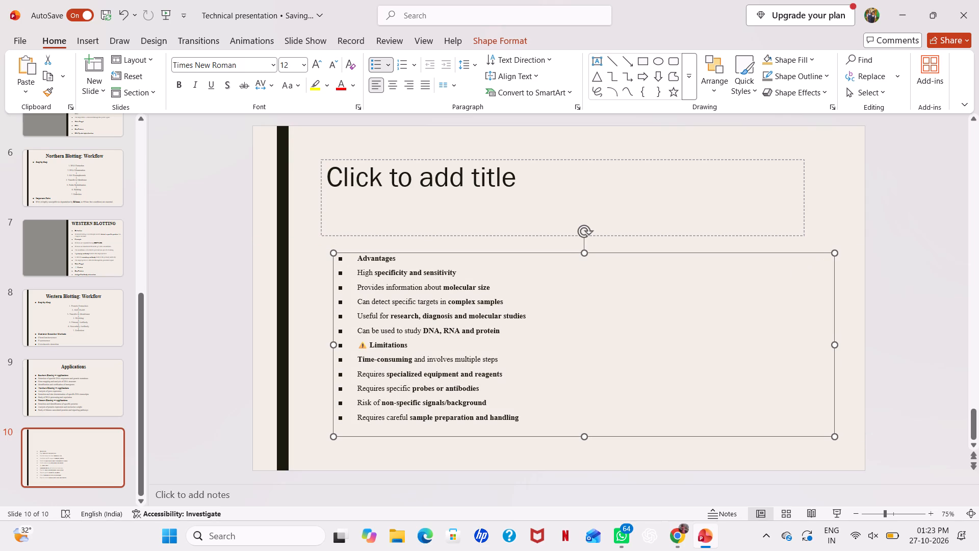
left_click_drag(586, 255, 584, 240)
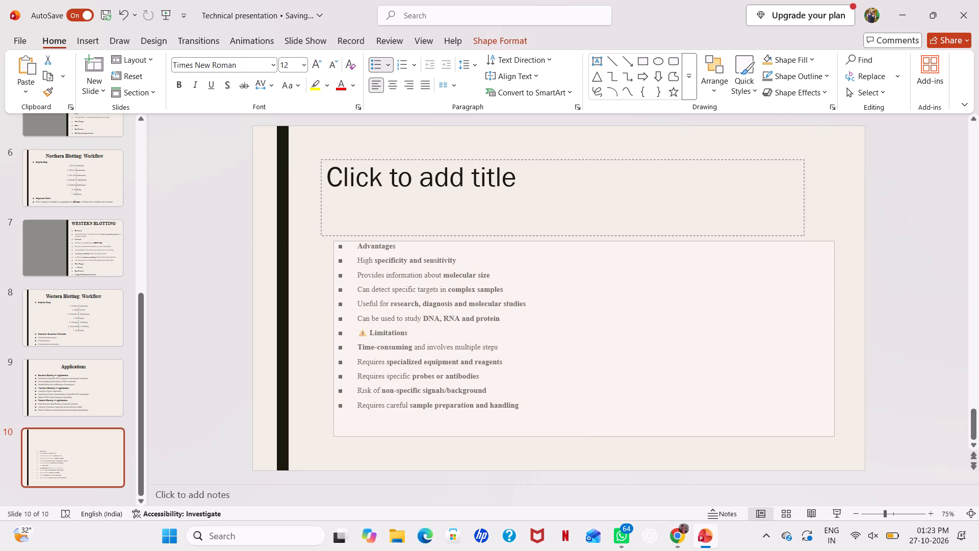
left_click_drag(584, 240, 583, 238)
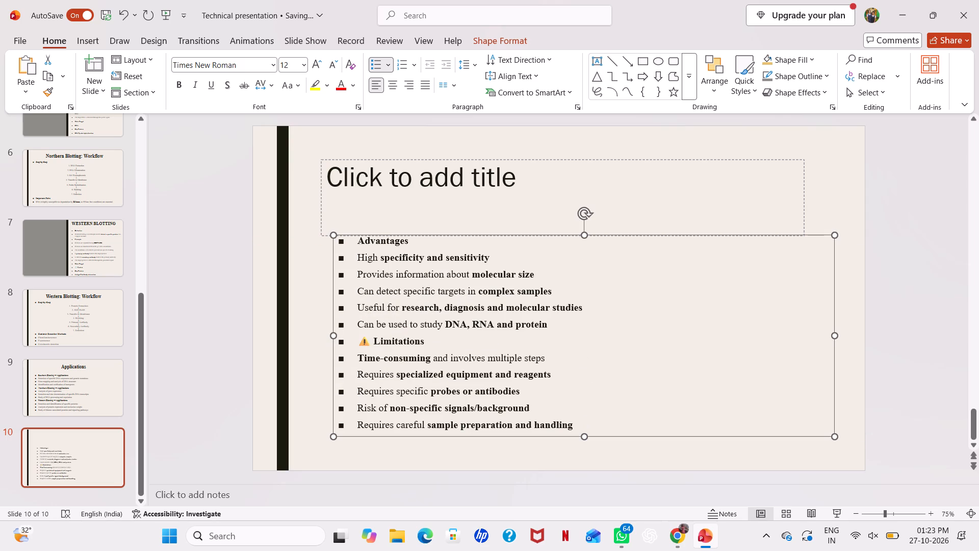
Remove the bold formatting from the five bullet points under Advantages and set their font size to 18.
left_click_drag(356, 259, 540, 331)
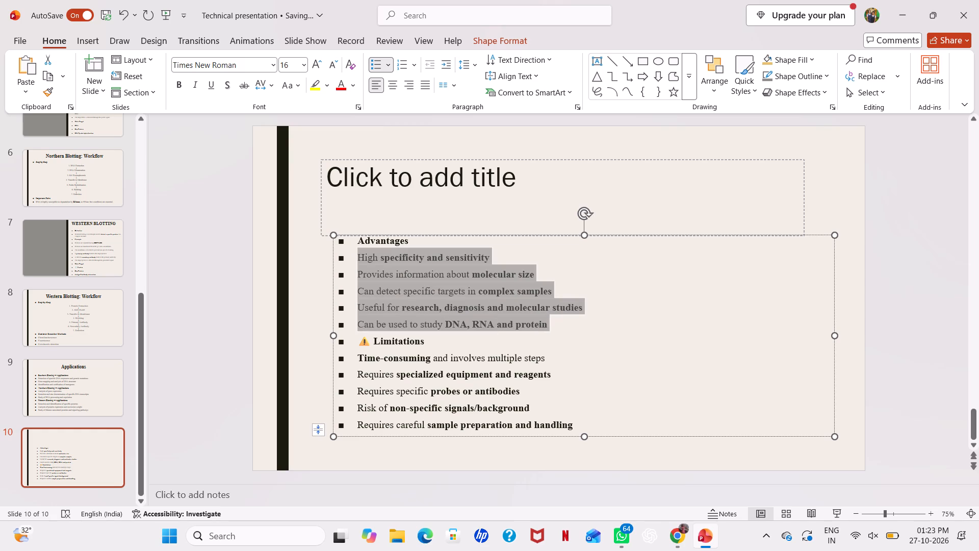
left_click_drag(540, 331, 550, 330)
left_click(561, 309)
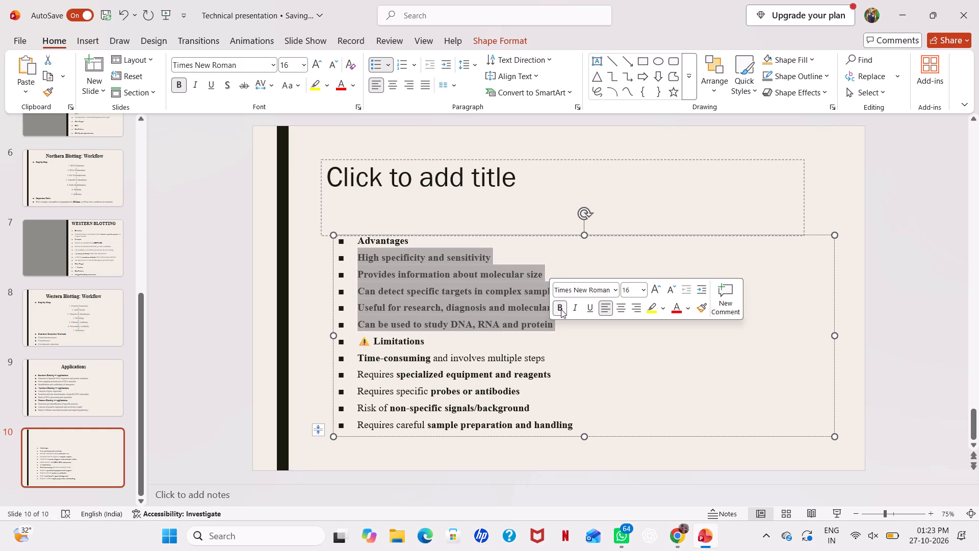
left_click(561, 309)
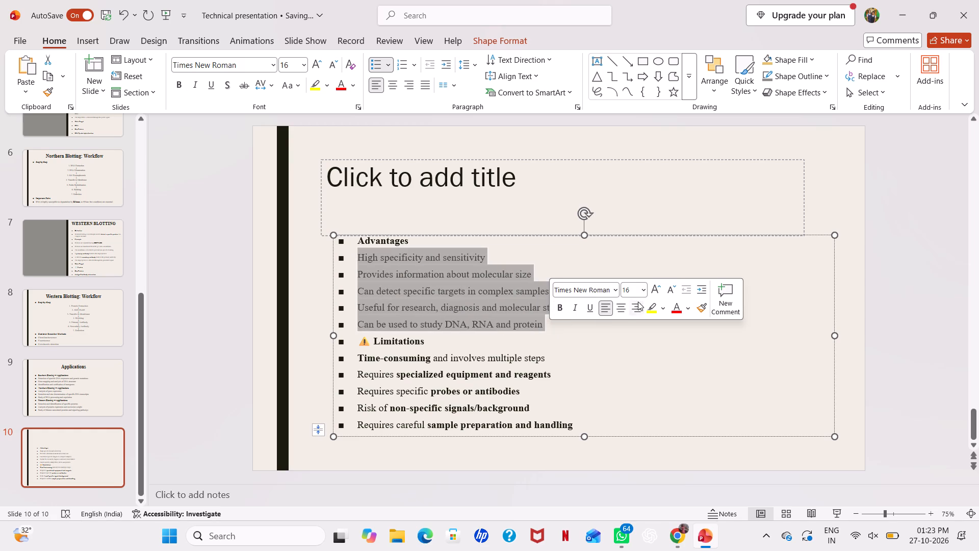
left_click(640, 291)
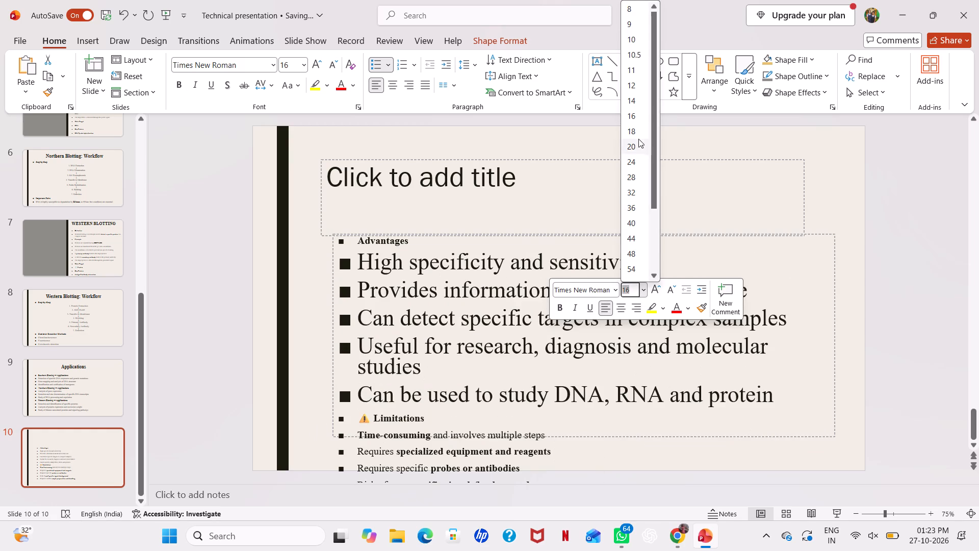
left_click(635, 133)
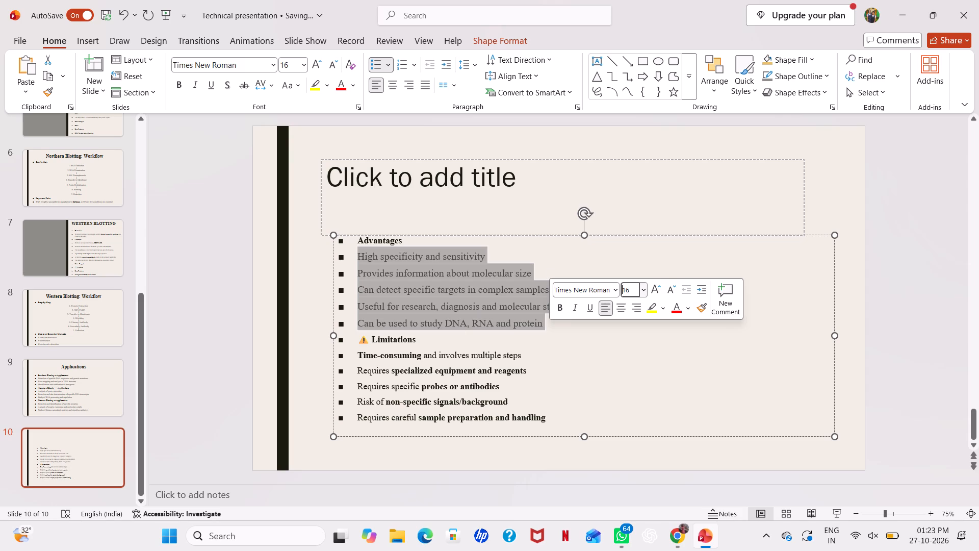
Delete the warning emoji in front of the Limitations heading.
left_click(370, 344)
key("BackSpace")
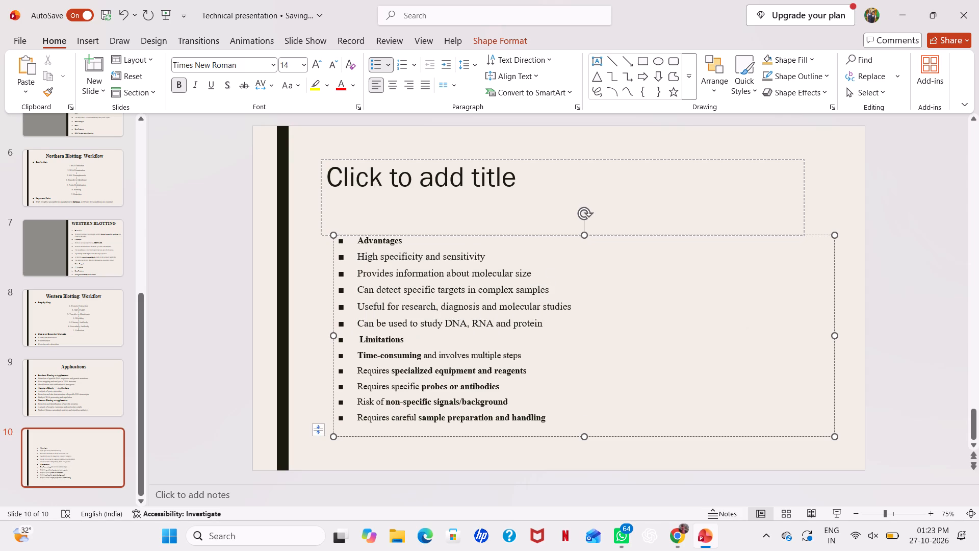
Set the five bullet points under Limitations to font size 18 and remove their bold formatting.
left_click_drag(357, 355, 478, 402)
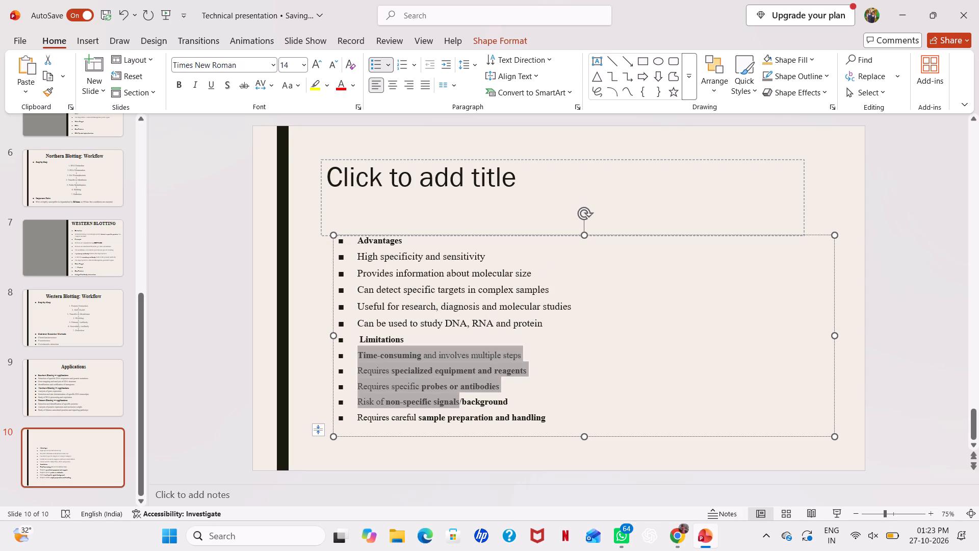
left_click_drag(478, 402, 553, 420)
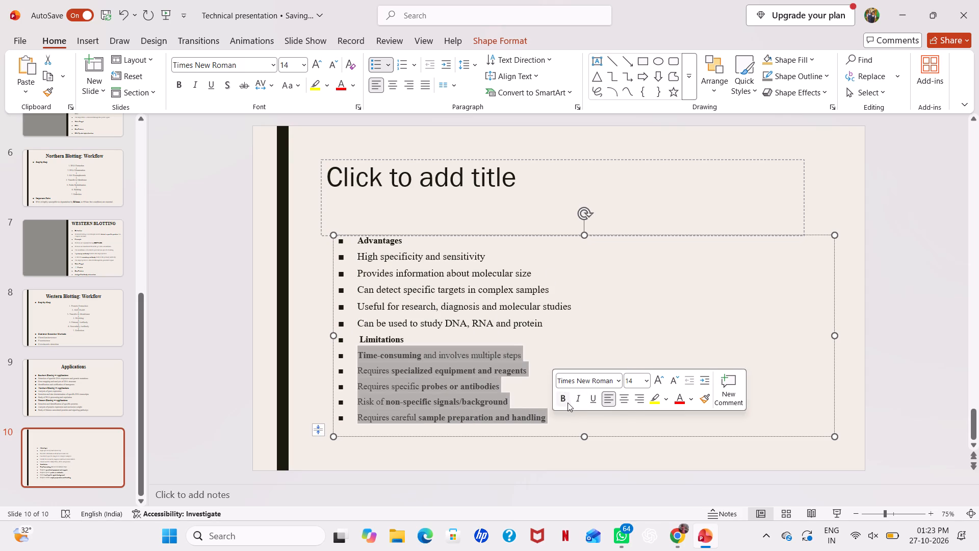
left_click(566, 402)
left_click(566, 402)
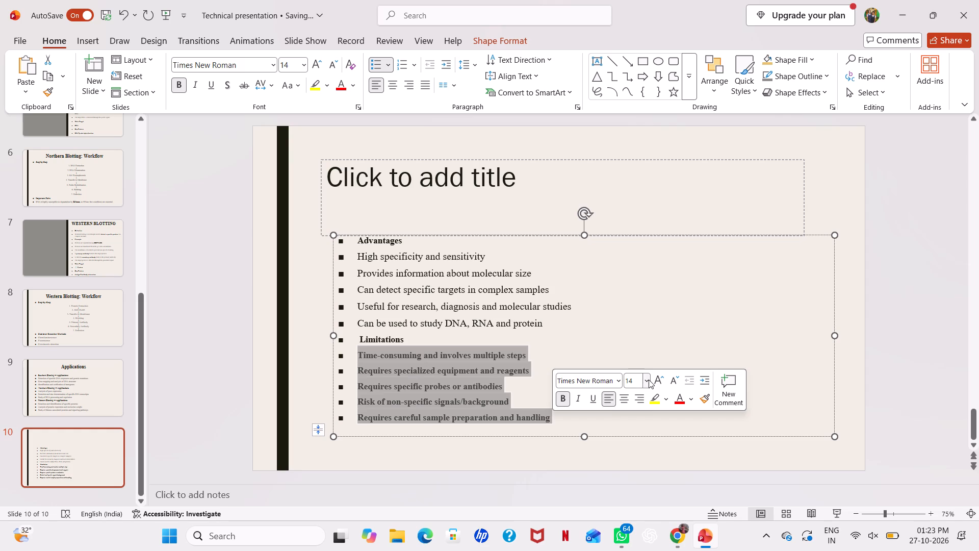
left_click(649, 380)
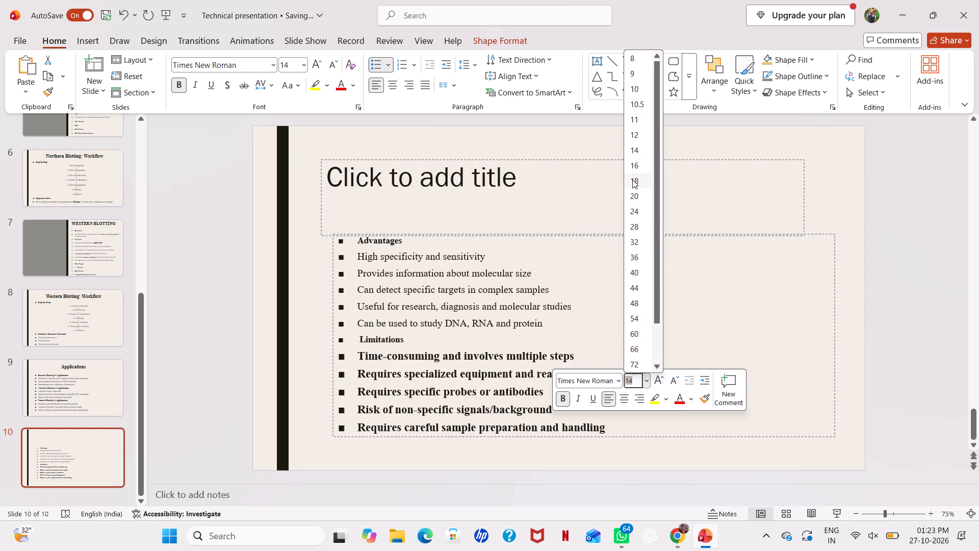
left_click(632, 180)
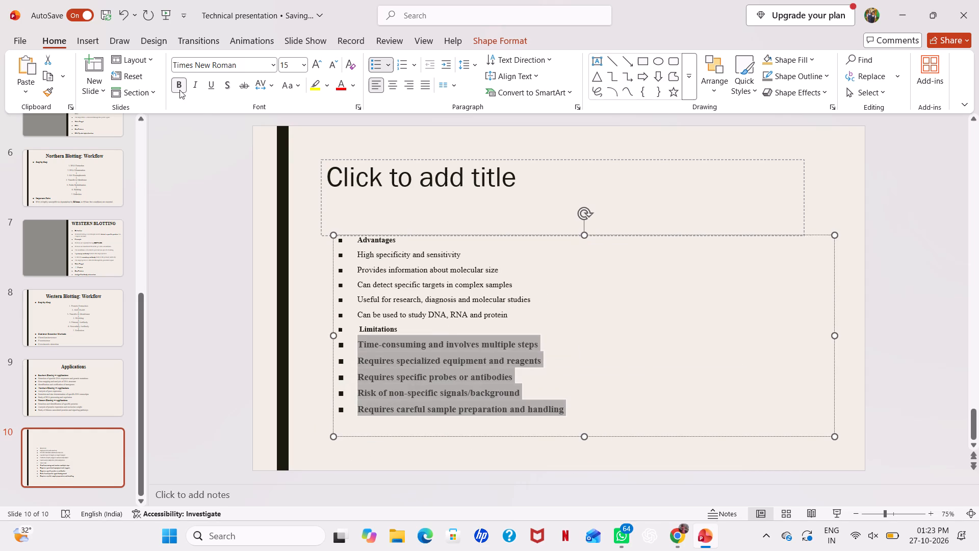
left_click(179, 90)
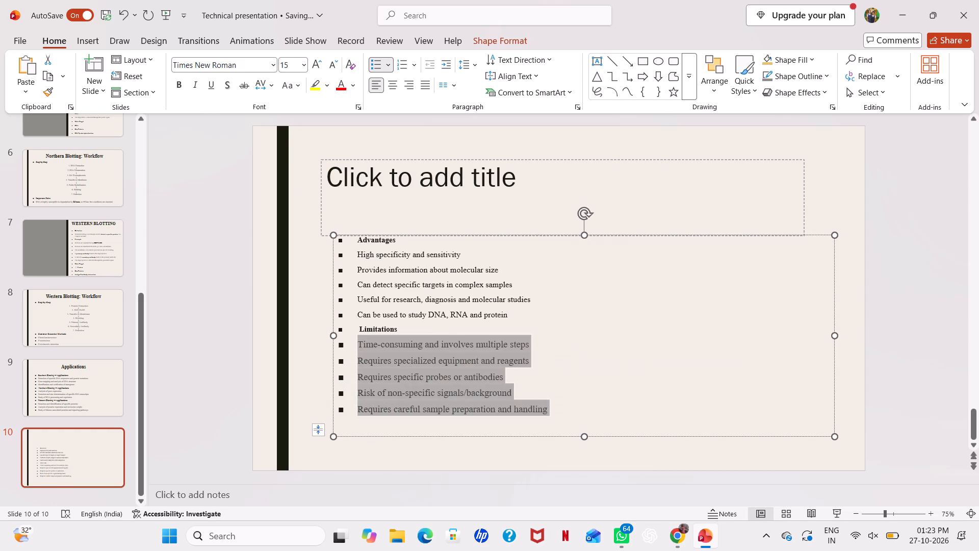
Set the whole body text, from the Advantages heading to the last limitation, to a uniform font size of 18.
left_click_drag(354, 241, 561, 422)
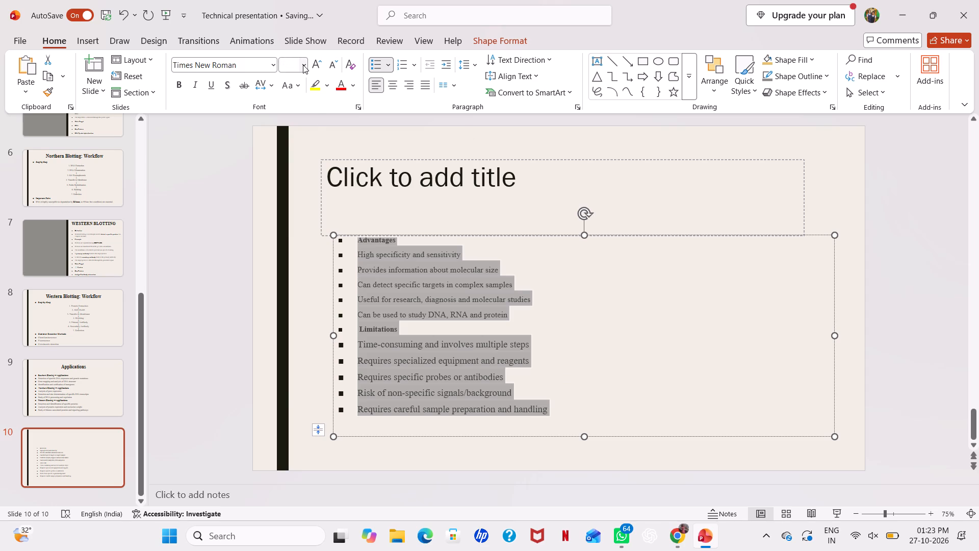
left_click(303, 65)
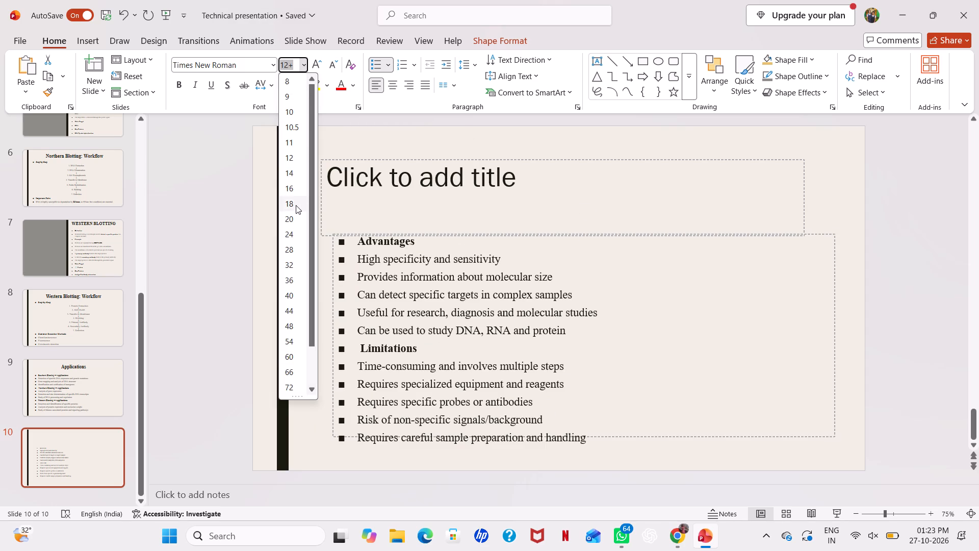
left_click(296, 205)
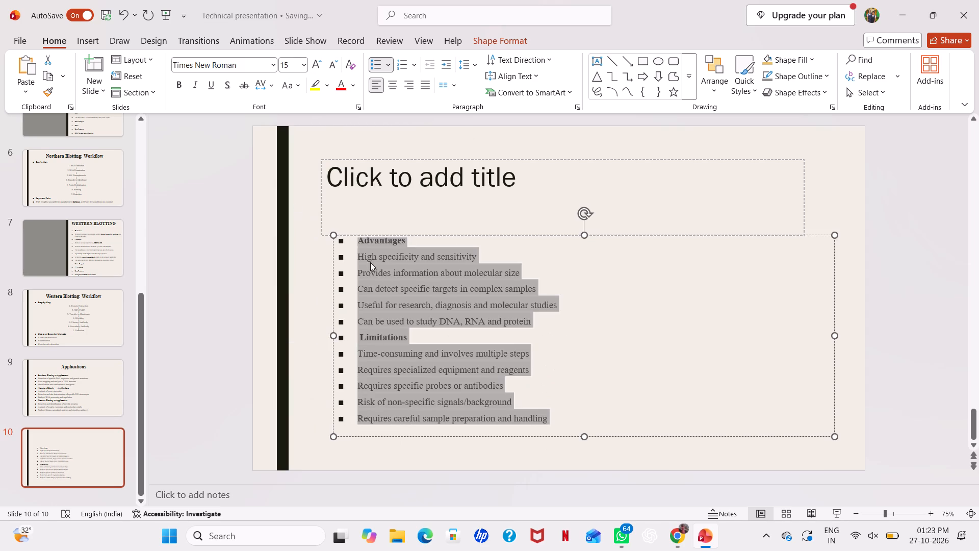
left_click(304, 70)
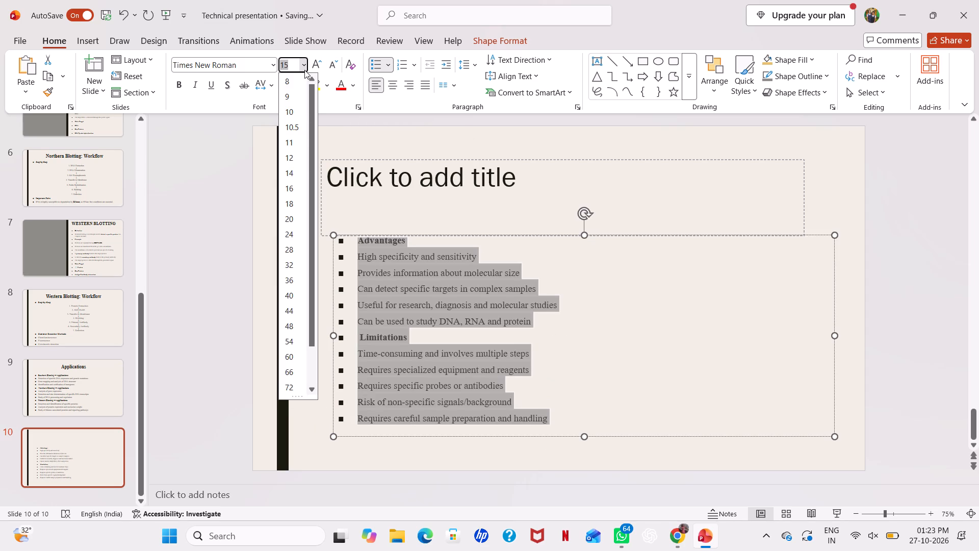
left_click(299, 199)
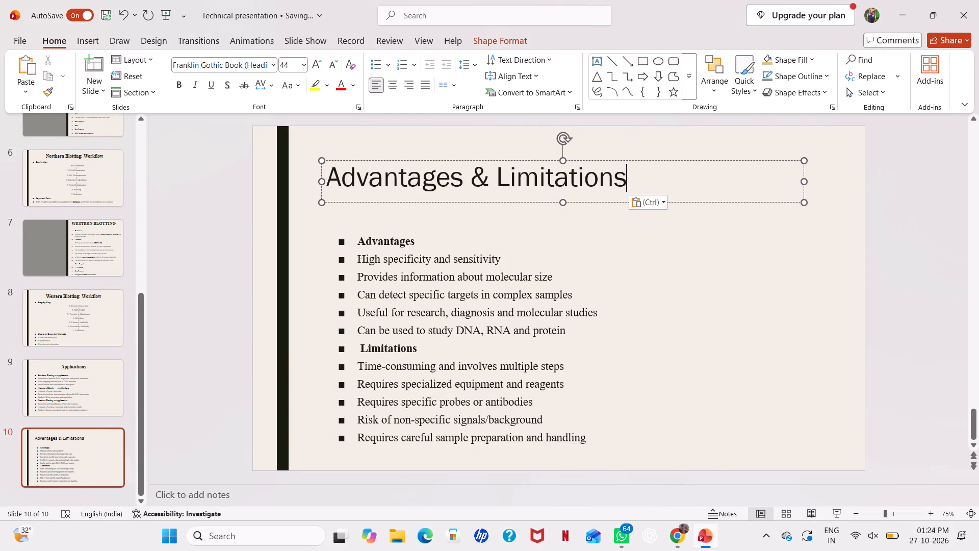
Format the slide 10 title as bold Times New Roman and center it.
left_click_drag(327, 178, 621, 163)
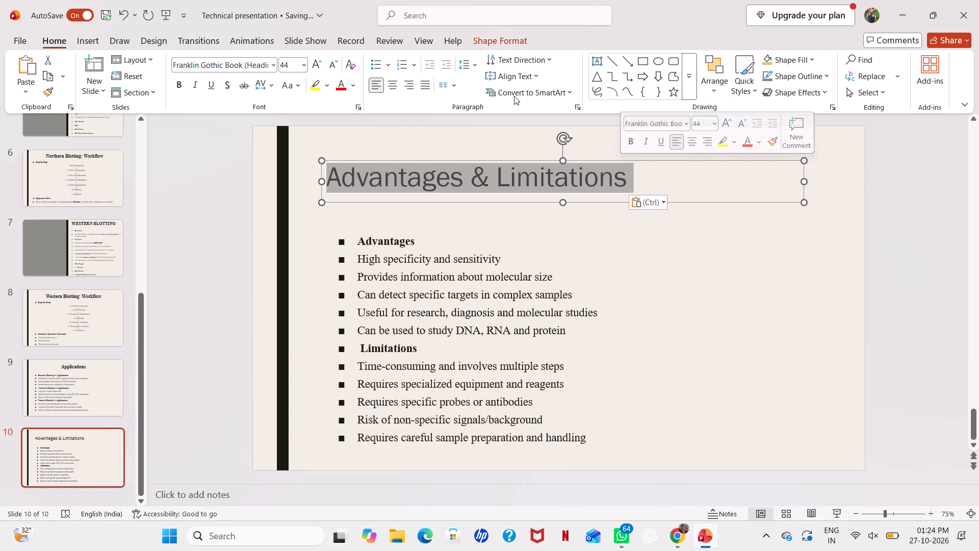
left_click(175, 90)
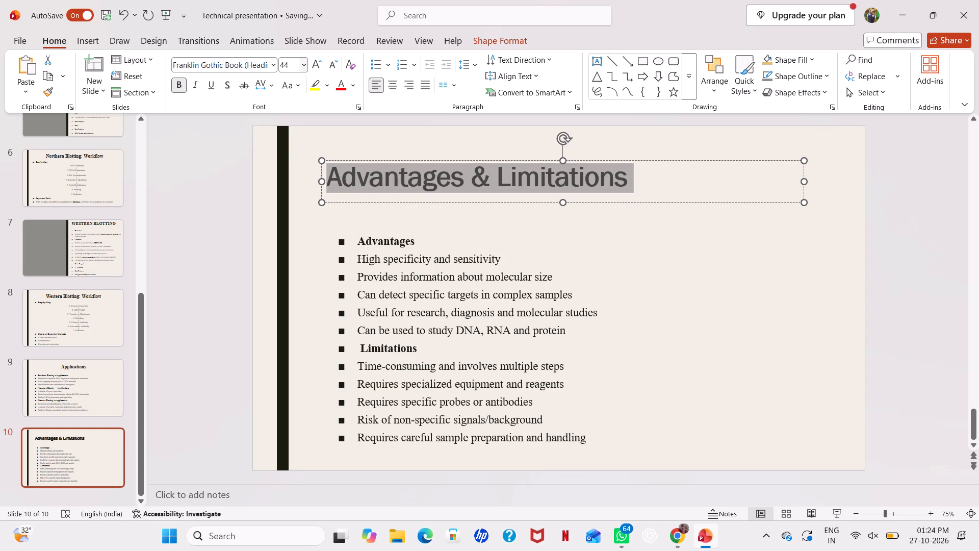
left_click(273, 66)
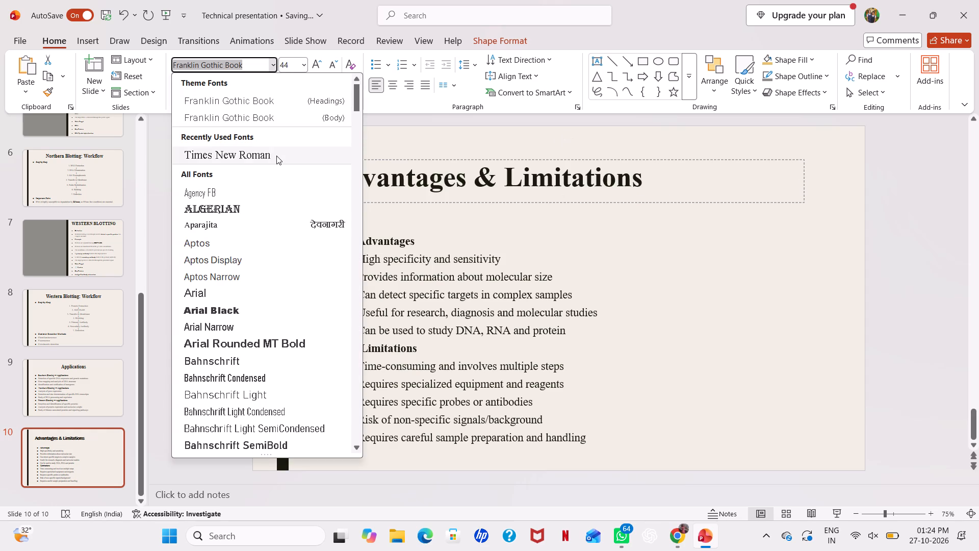
left_click(276, 156)
left_click(390, 87)
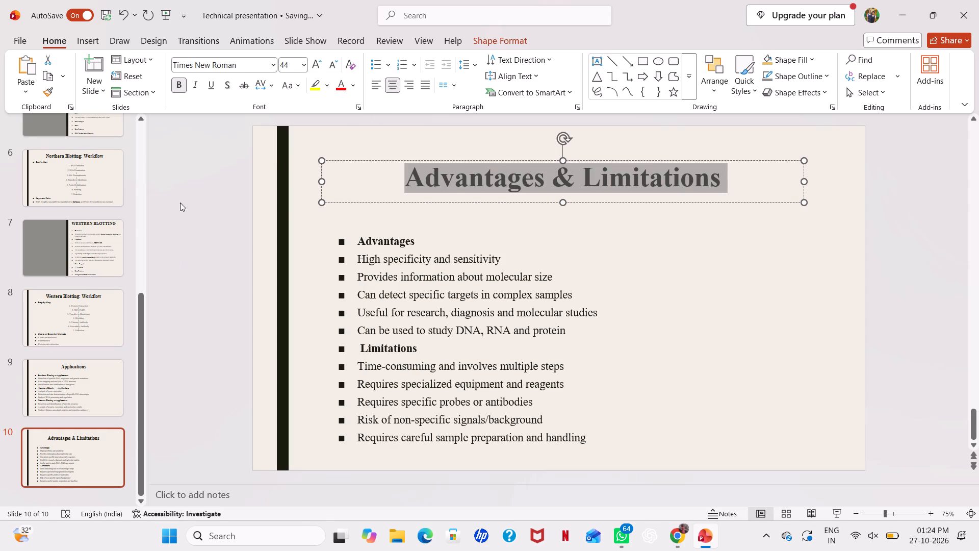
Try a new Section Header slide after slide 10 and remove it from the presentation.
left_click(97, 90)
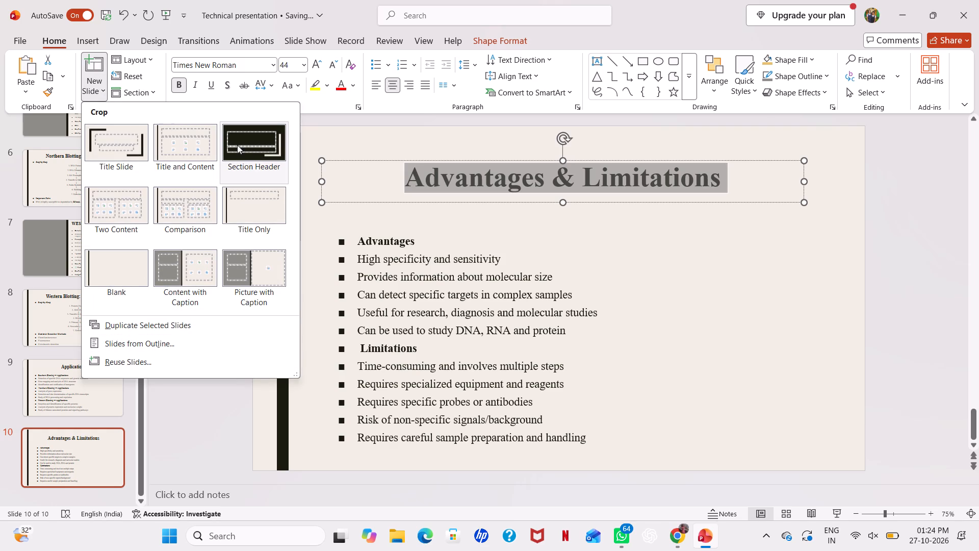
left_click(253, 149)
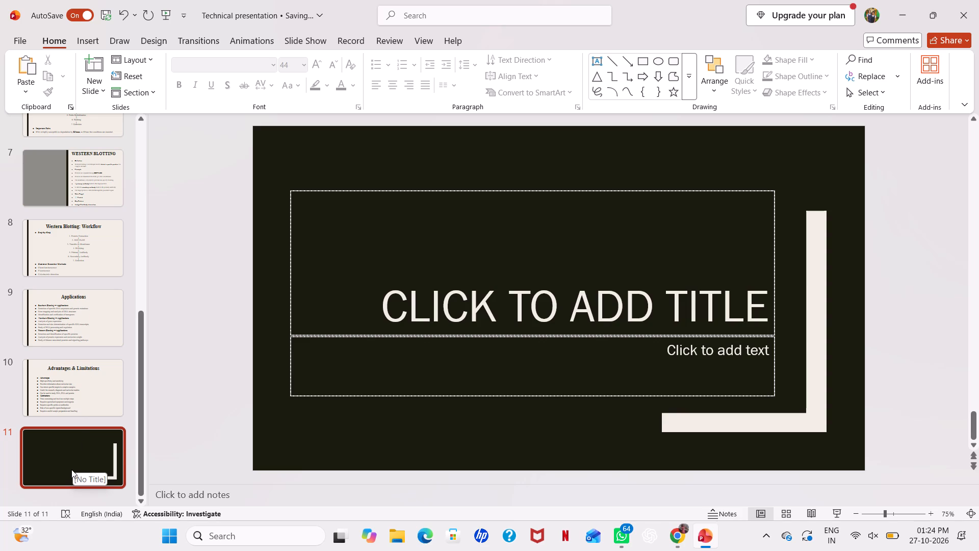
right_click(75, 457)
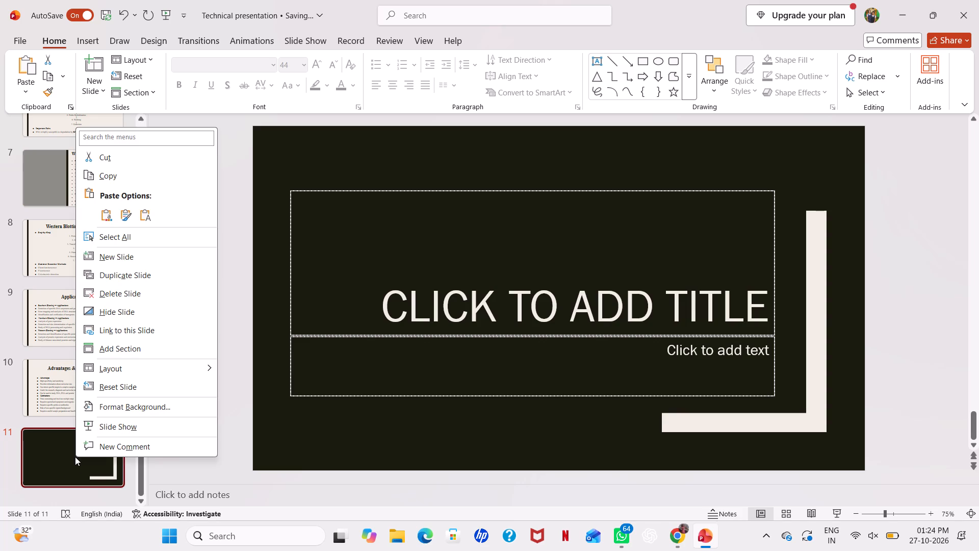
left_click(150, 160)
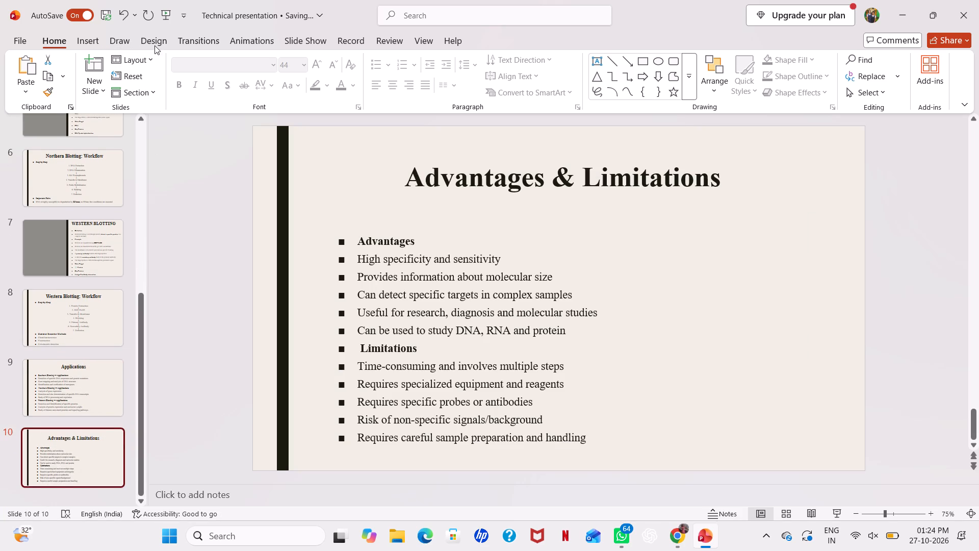
Add a new slide with the Title Slide layout after slide 10.
left_click(97, 88)
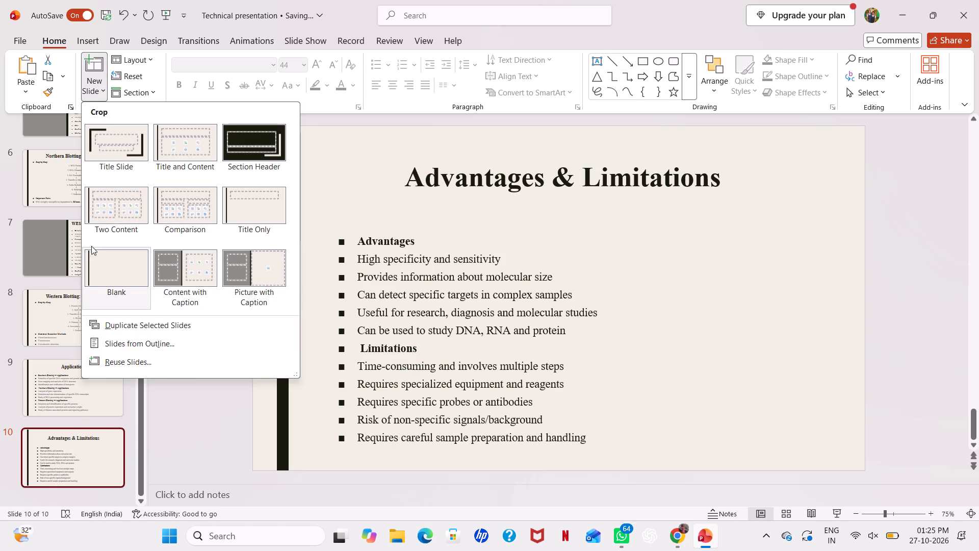
left_click(134, 156)
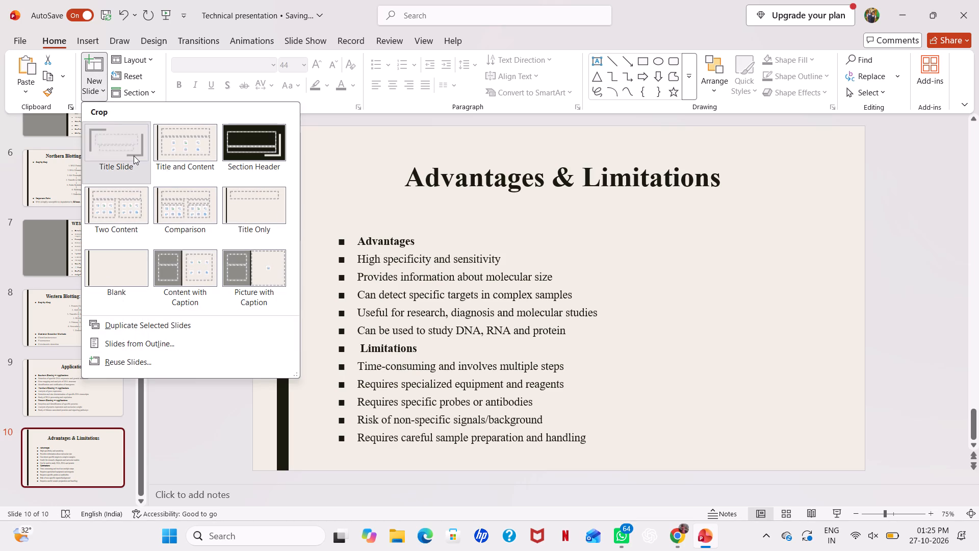
Enter "Thank you" in the title placeholder of the new slide 11.
left_click(549, 257)
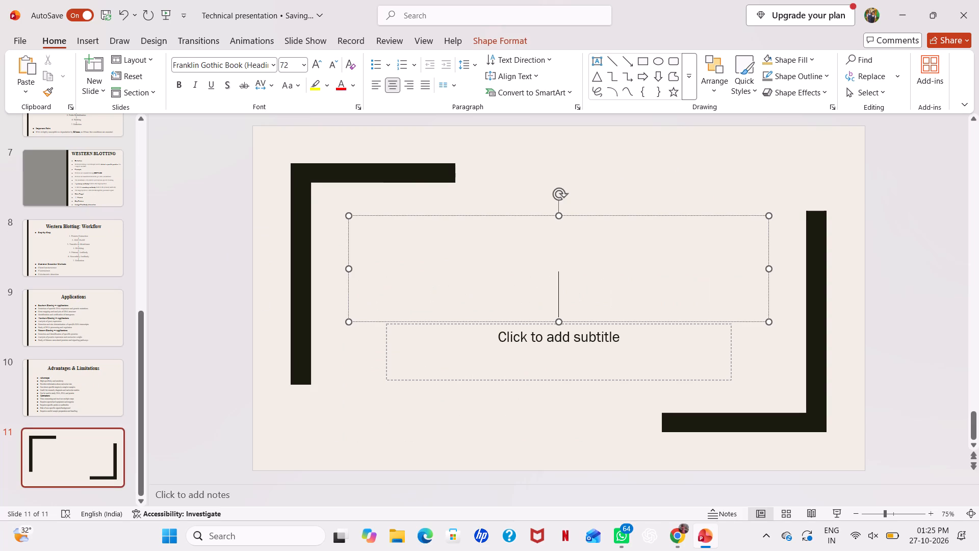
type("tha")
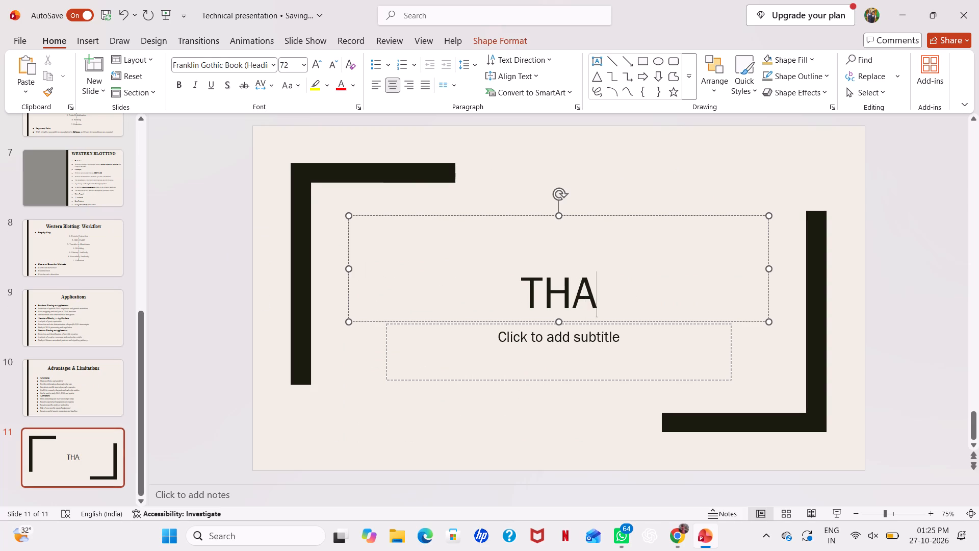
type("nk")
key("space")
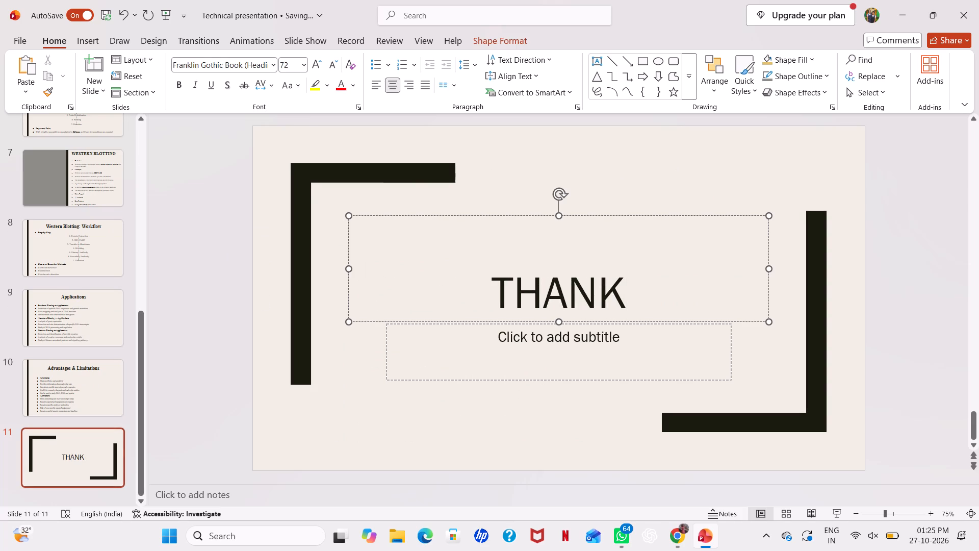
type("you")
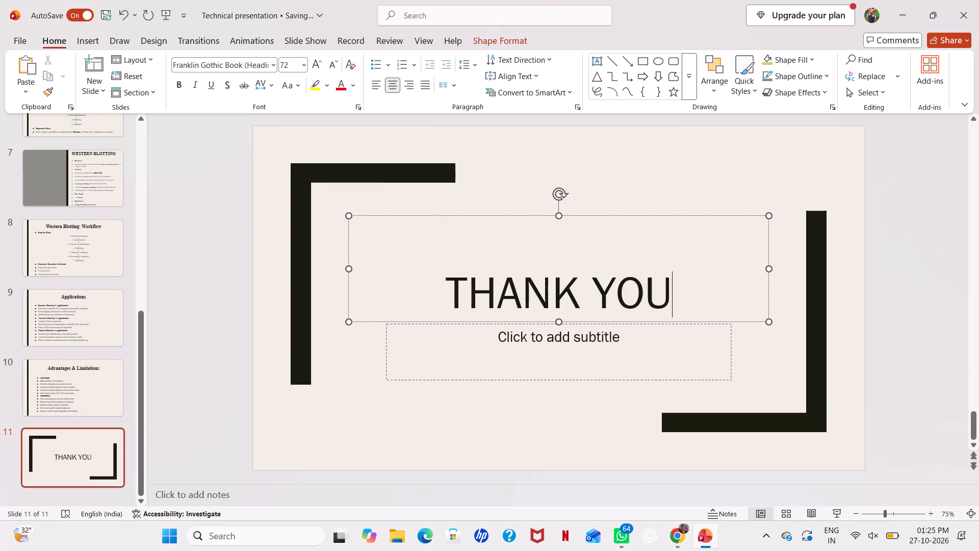
Remove the empty subtitle placeholder from slide 11.
left_click(563, 358)
left_click(578, 381)
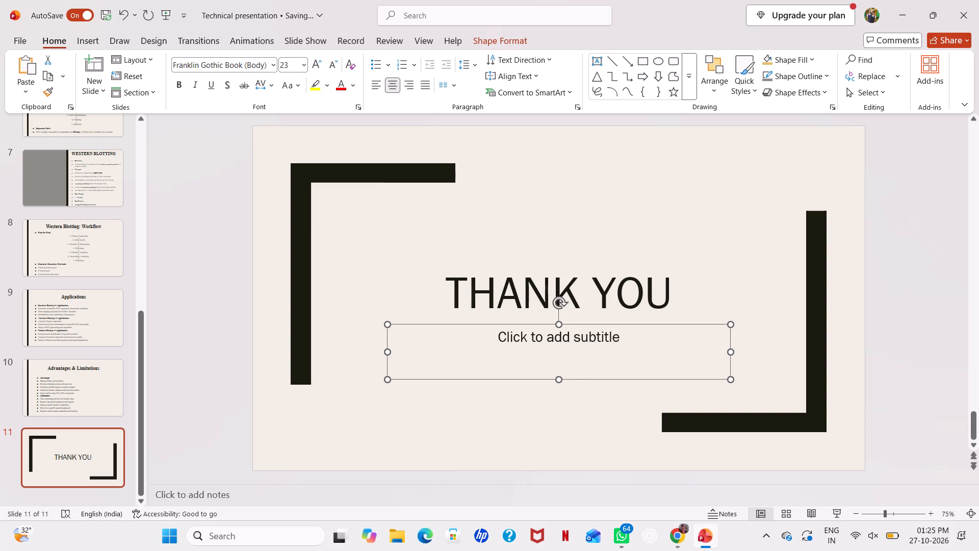
key("ctrl+x")
Change the font of the whole "THANK YOU" title on slide 11 to Times New Roman.
left_click_drag(451, 289, 576, 297)
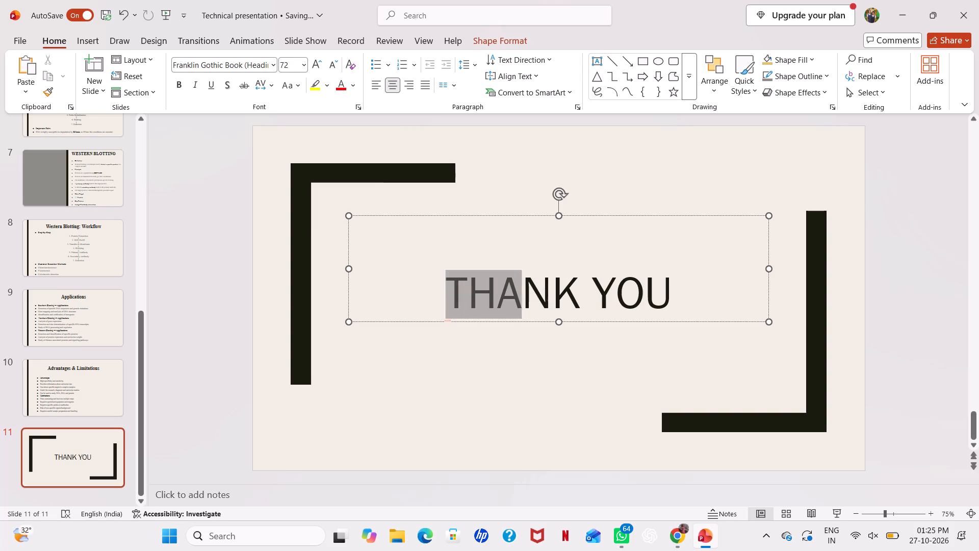
left_click_drag(576, 297, 704, 308)
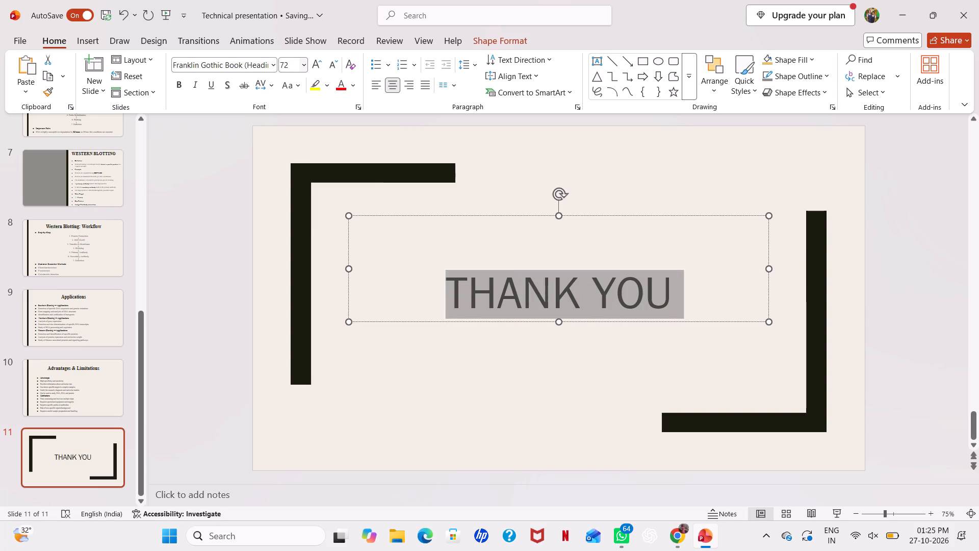
left_click(273, 67)
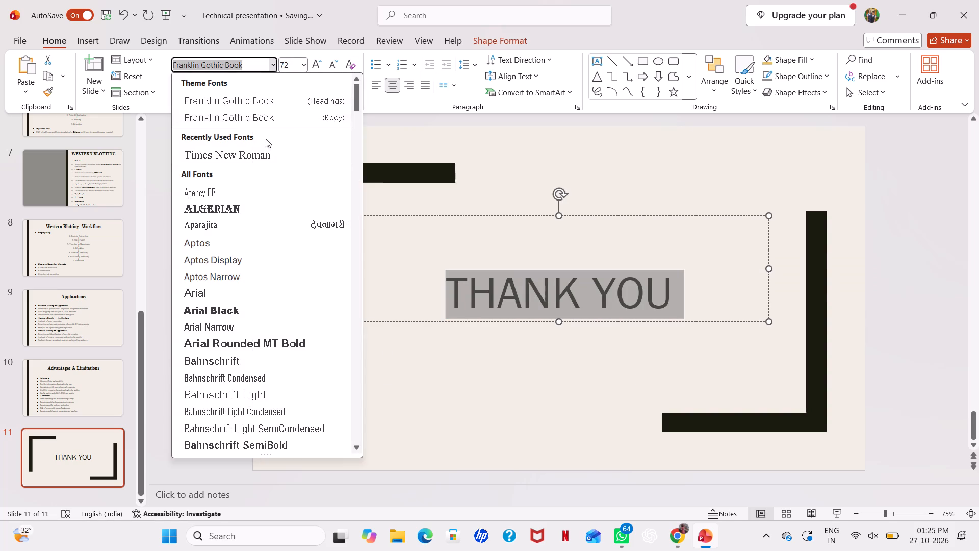
left_click(265, 150)
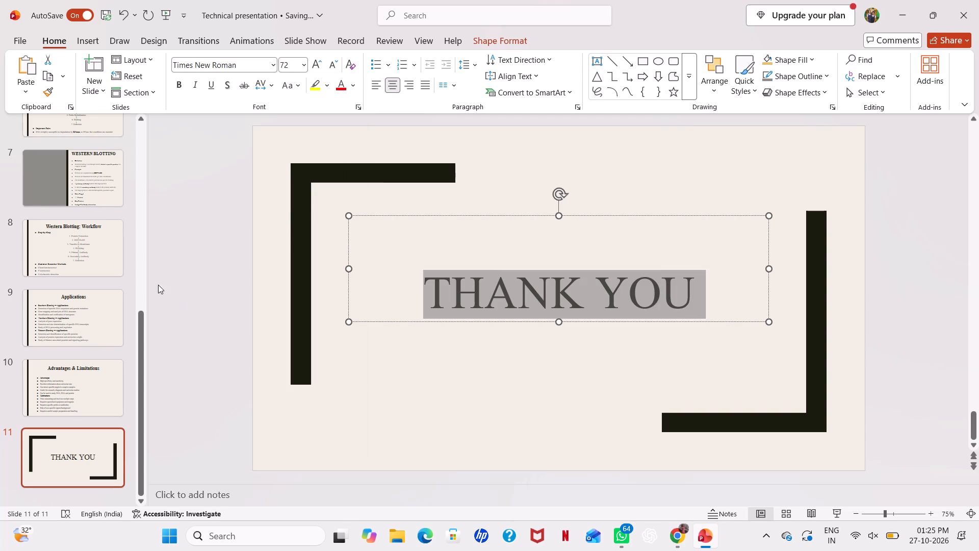
Open the Western Blotting slide and go back through the earlier slides of the presentation.
left_click(78, 173)
scroll(78, 173, "up", 5)
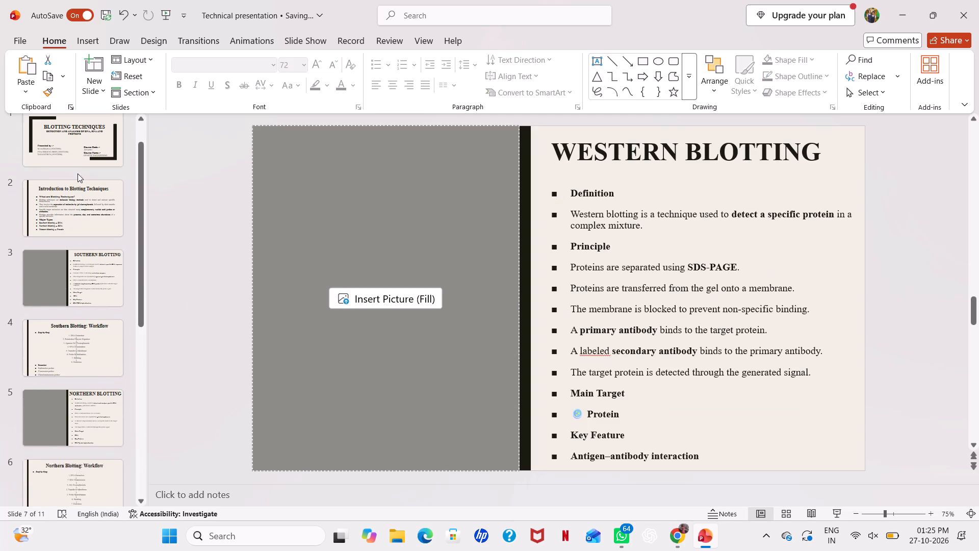